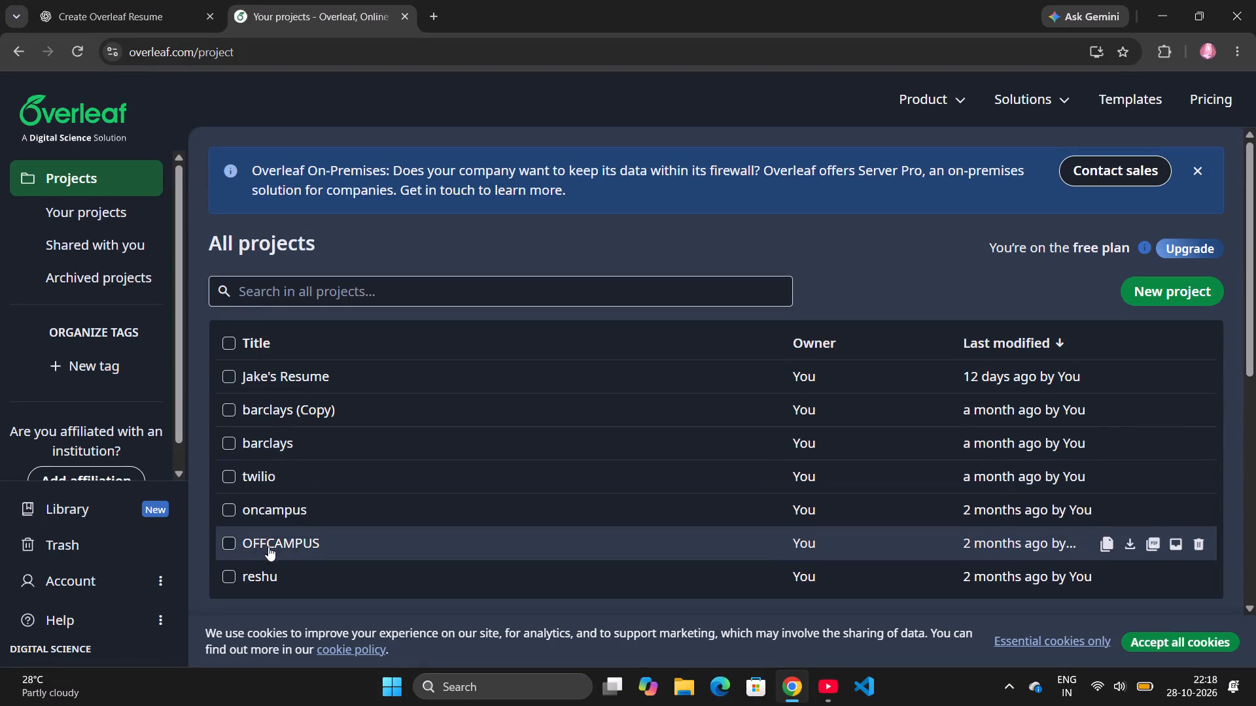
Open the Jake's Resume project, review its compiled resume up to the header, and return to the project list.
double_click(298, 382)
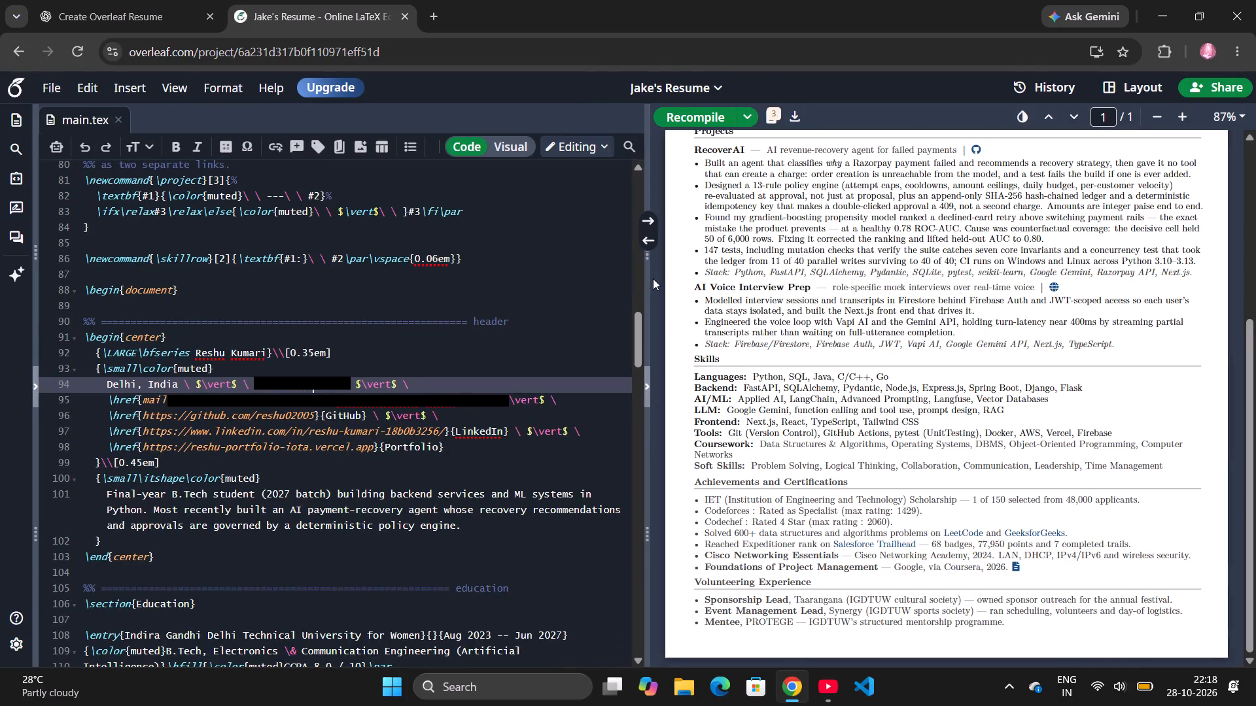
scroll(951, 248, up, 1)
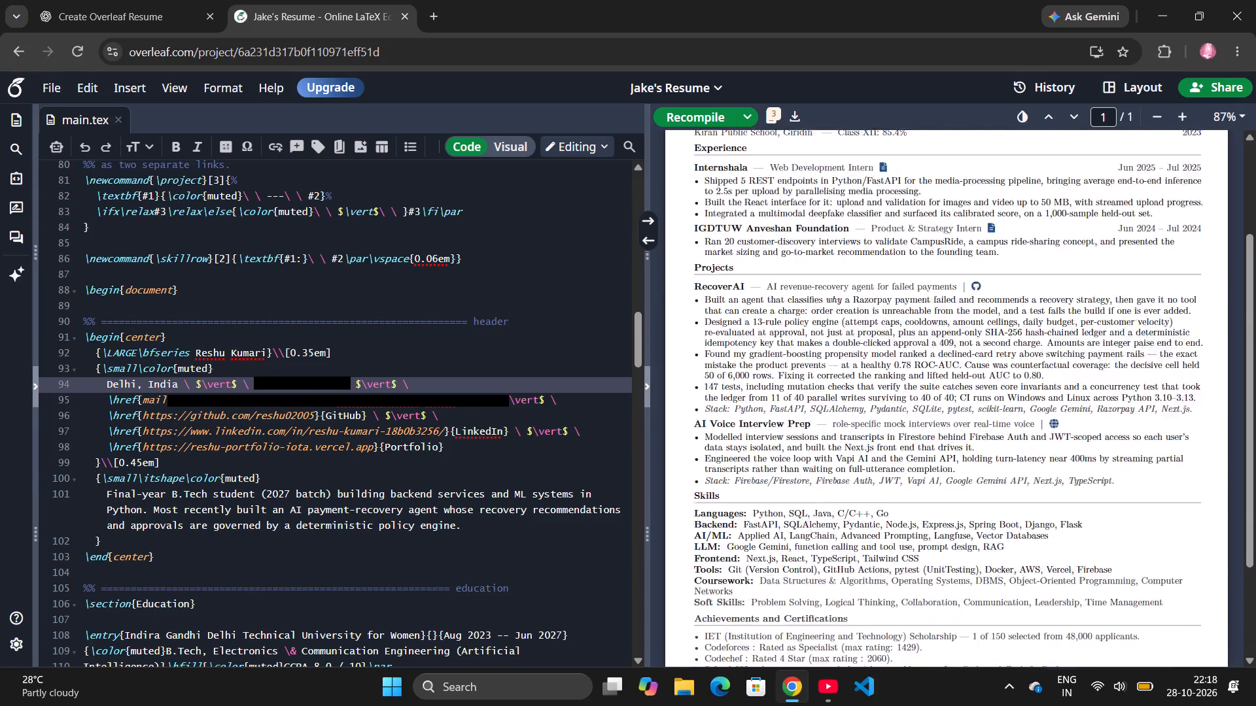
scroll(951, 248, up, 3)
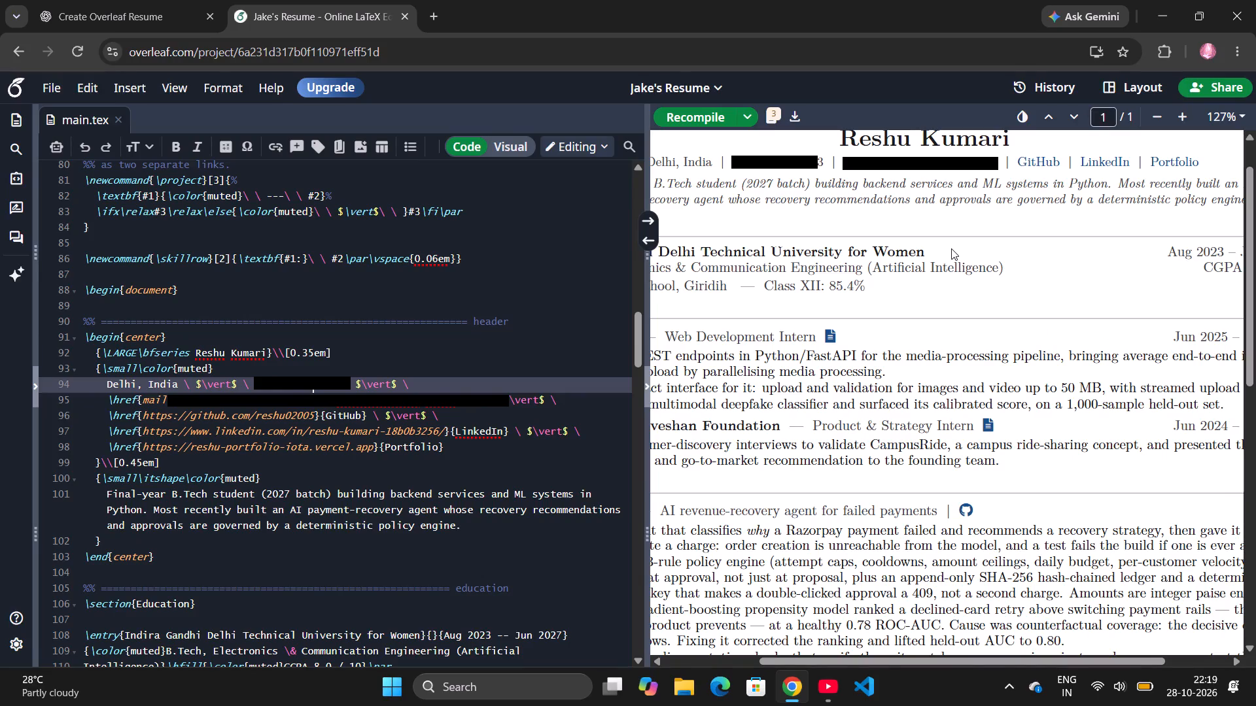
click(16, 53)
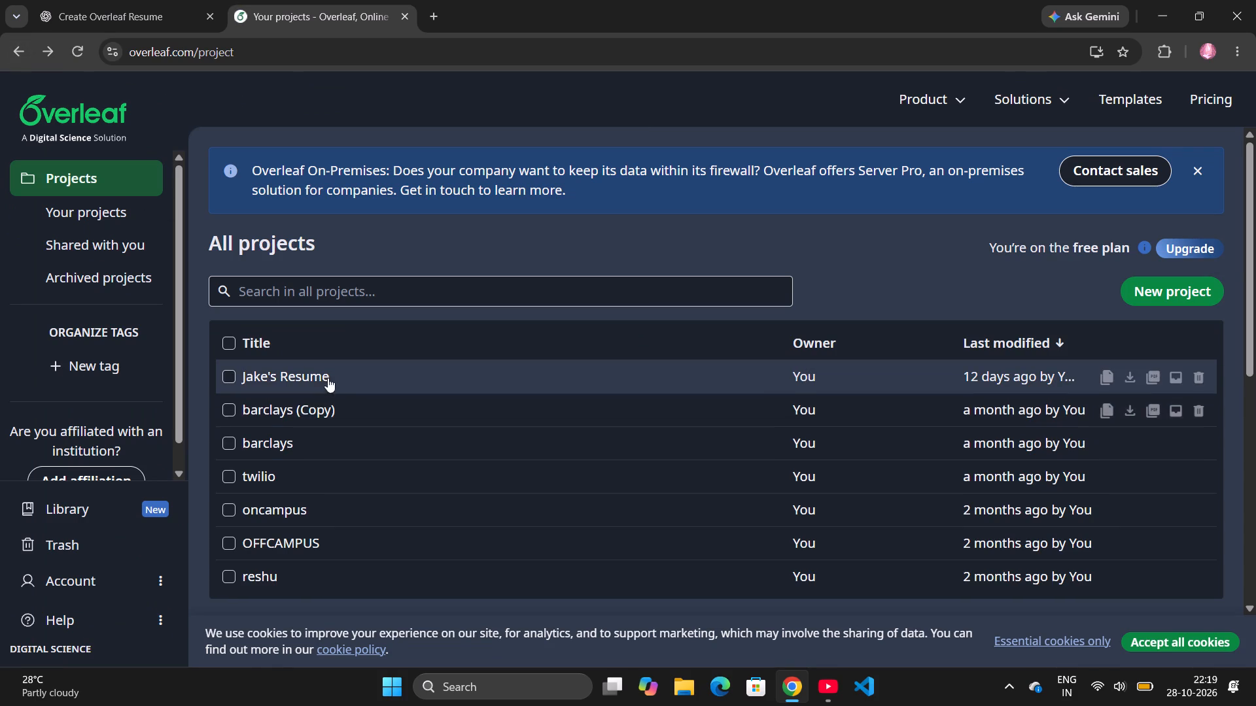
Open the twilio project to check its resume source and preview, and return to the project list.
click(266, 477)
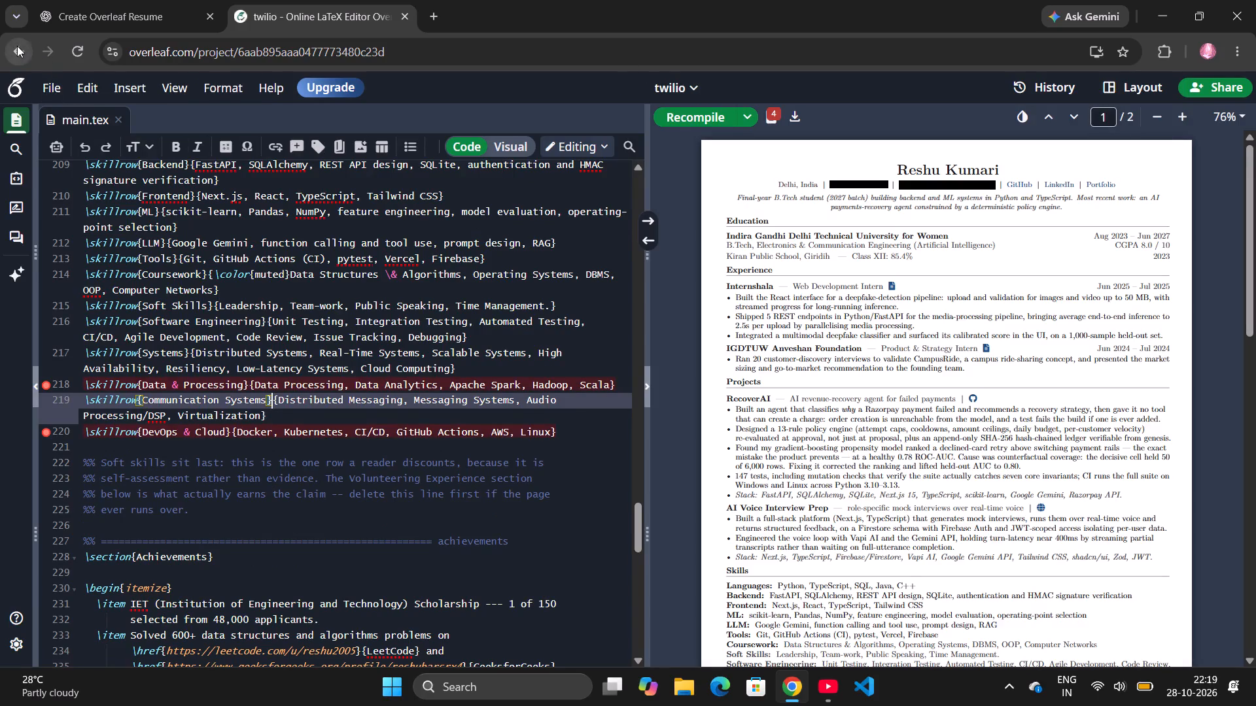
click(17, 46)
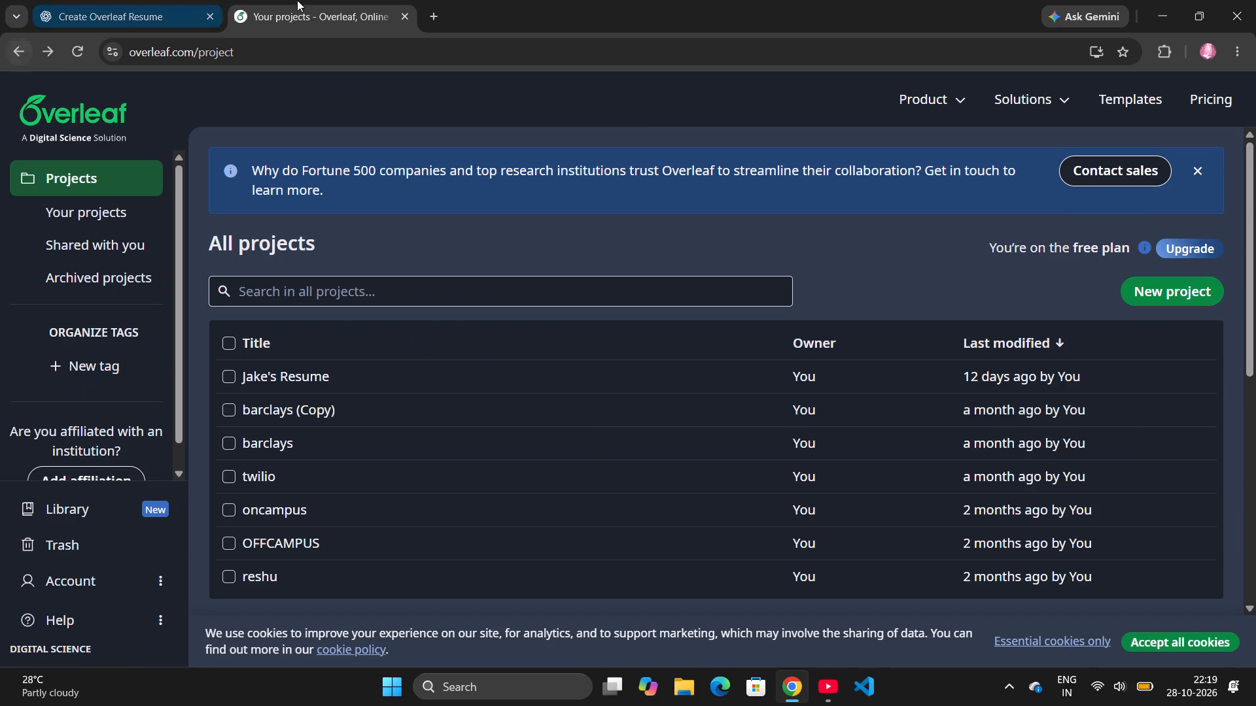
Open the Windows search.
click(508, 687)
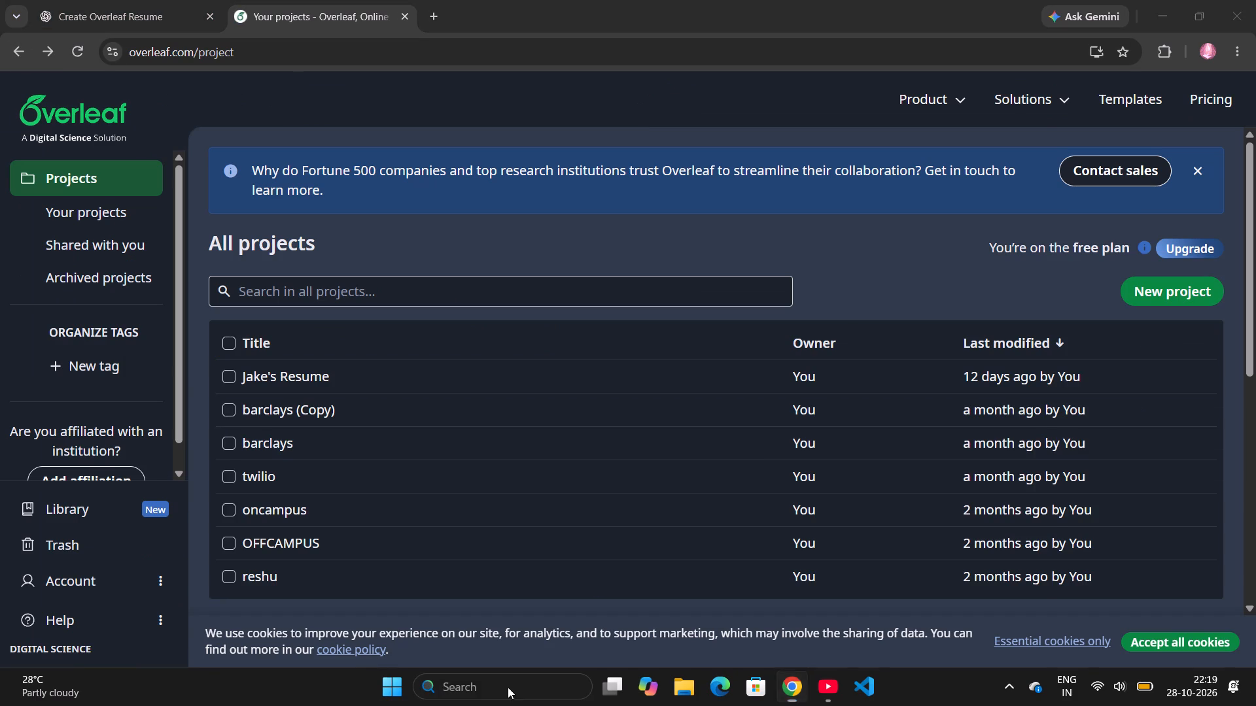
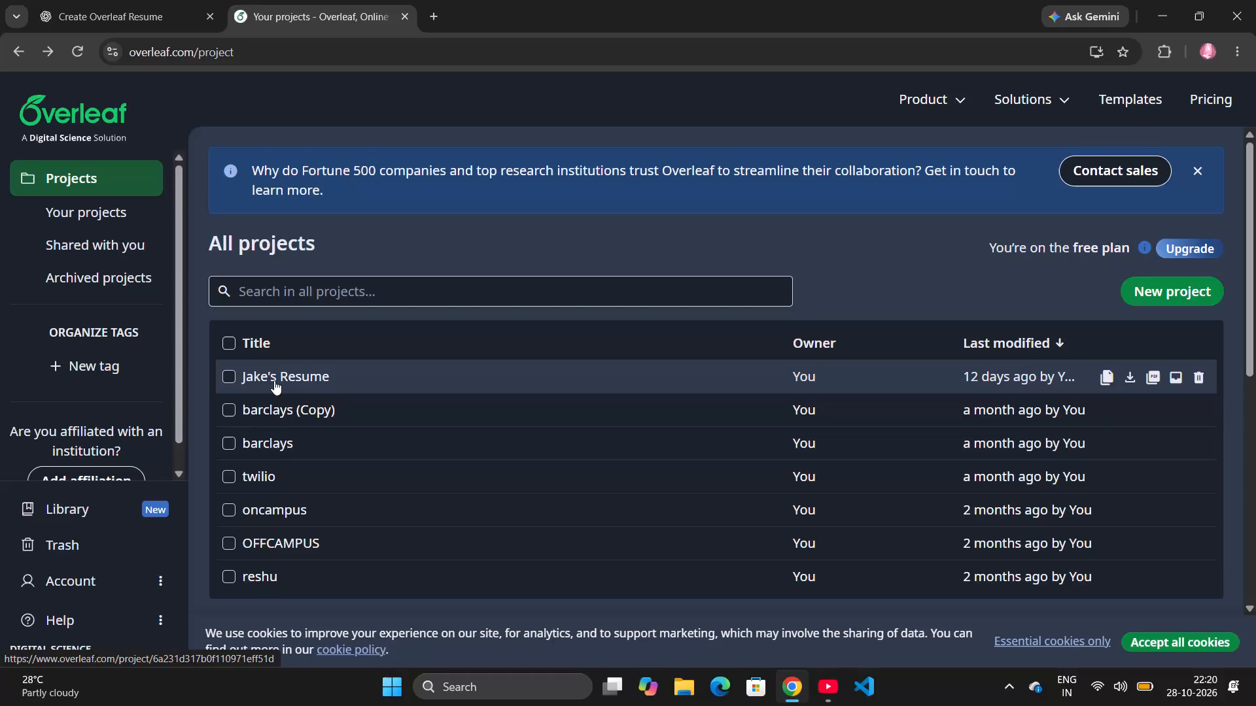
Open the Jake's Resume project to check the beginning of its LaTeX source, and return to the project list.
double_click(274, 380)
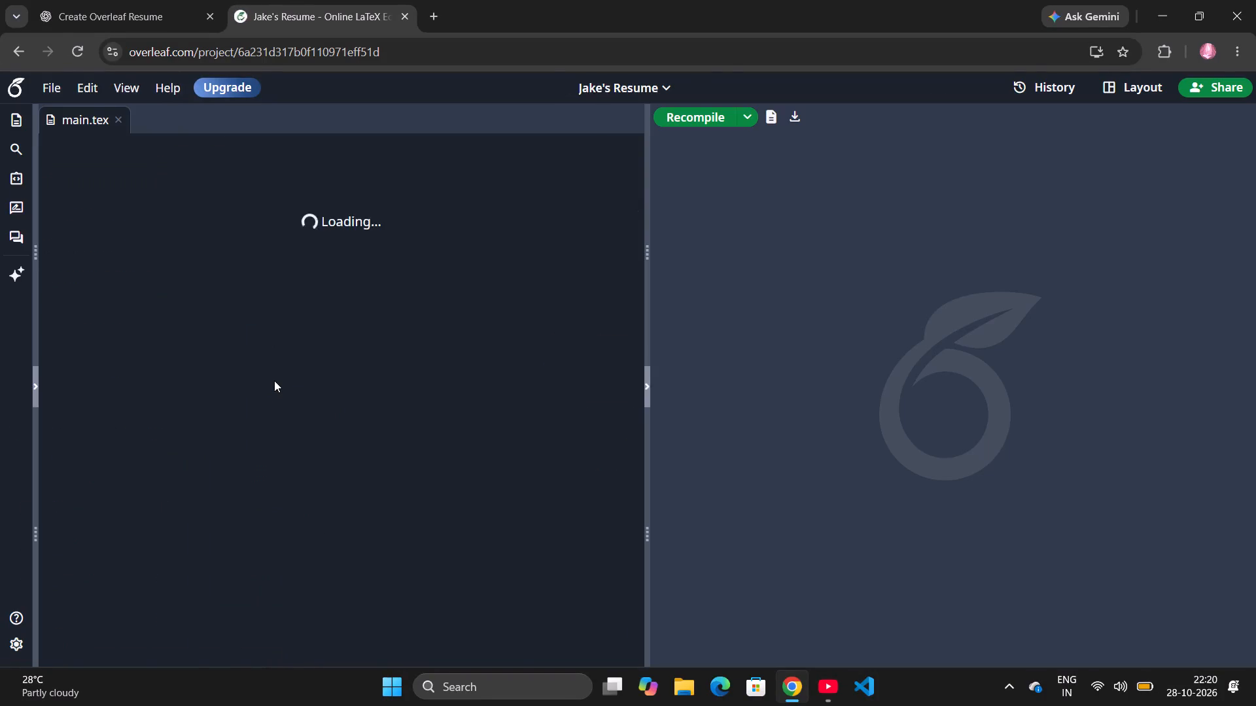
scroll(217, 241, up, 19)
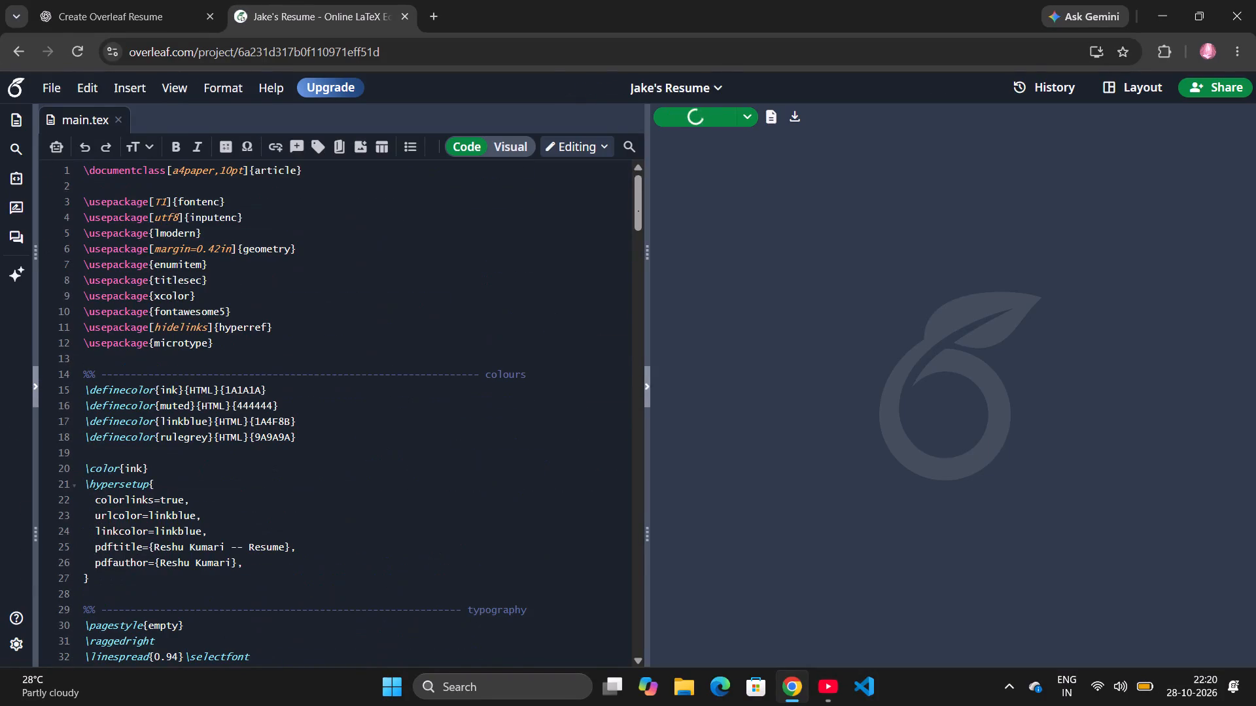
scroll(217, 241, up, 5)
click(19, 56)
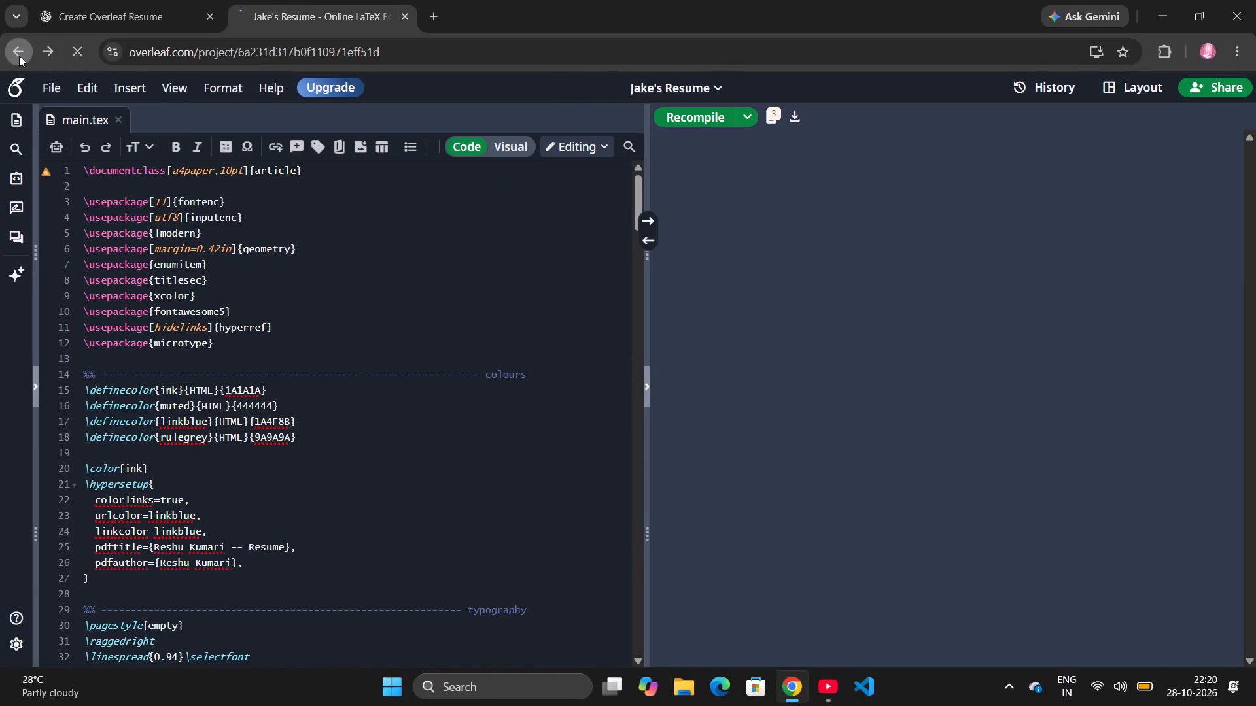
Open the barclays project and go to the beginning of its main.tex source.
double_click(256, 444)
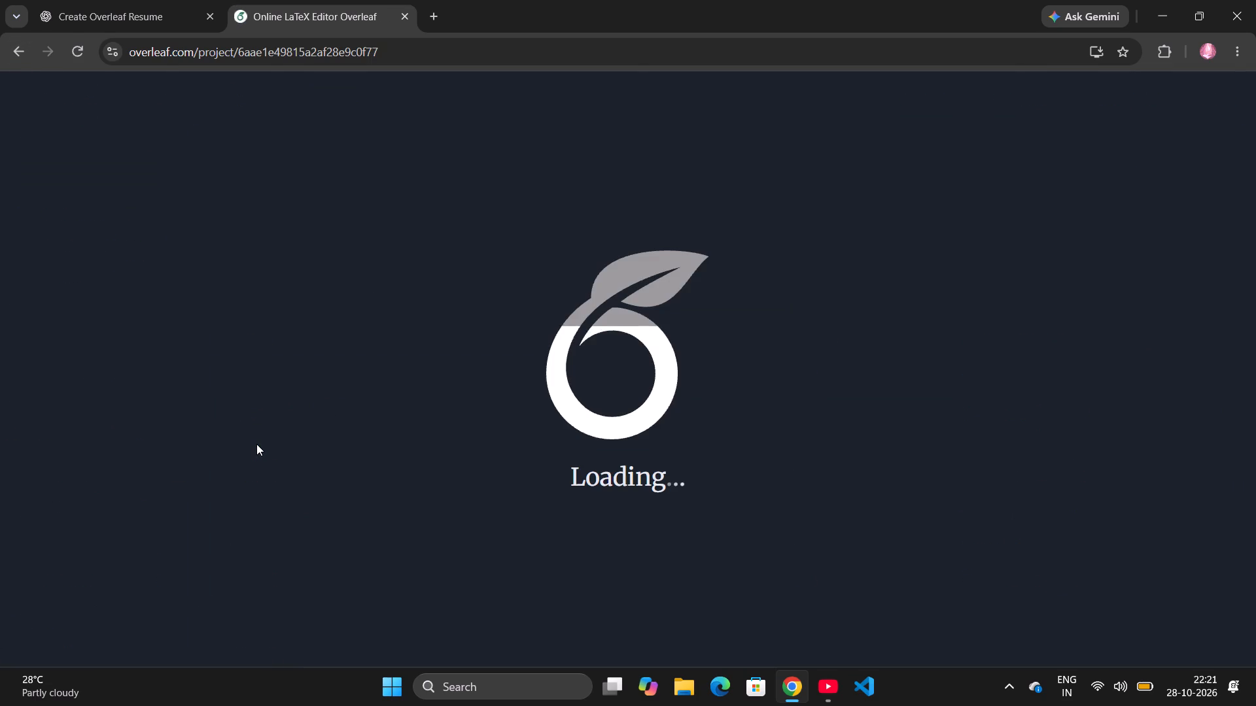
scroll(194, 316, up, 10)
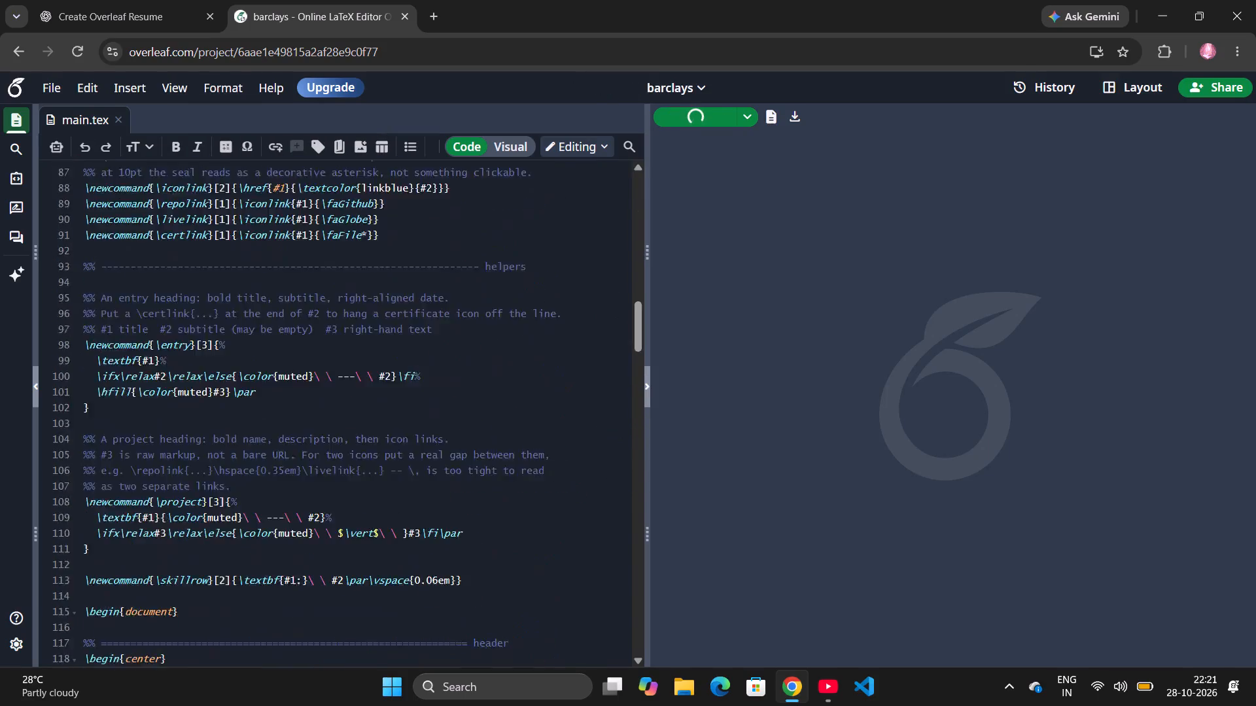
scroll(194, 316, up, 9)
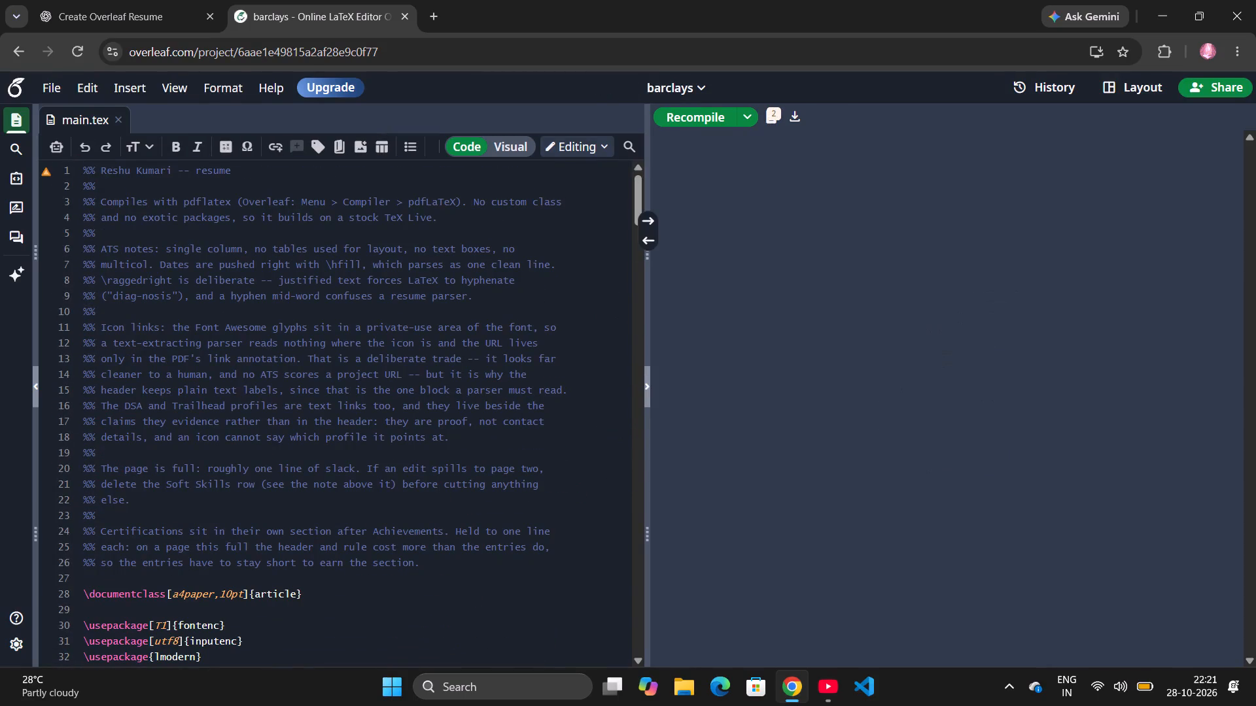
Delete the entire LaTeX source in the barclays project's main.tex, from the first line to the end.
click(87, 153)
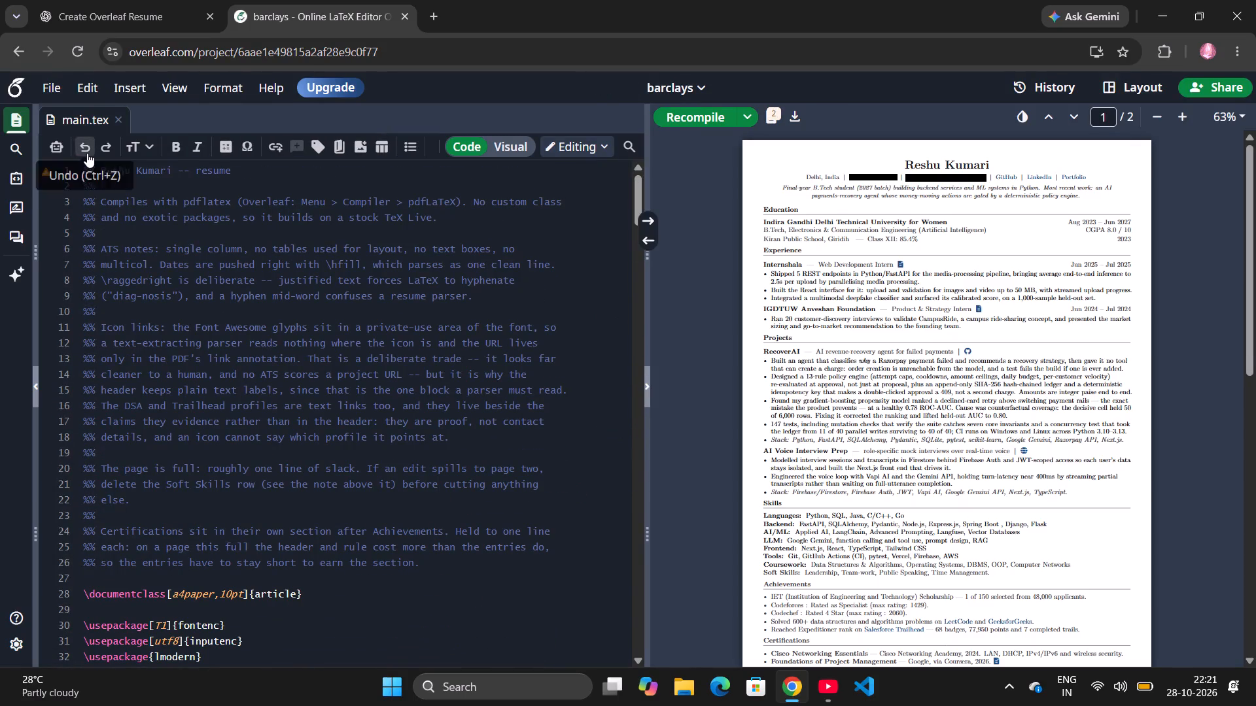
click(82, 167)
drag(82, 167, 282, 704)
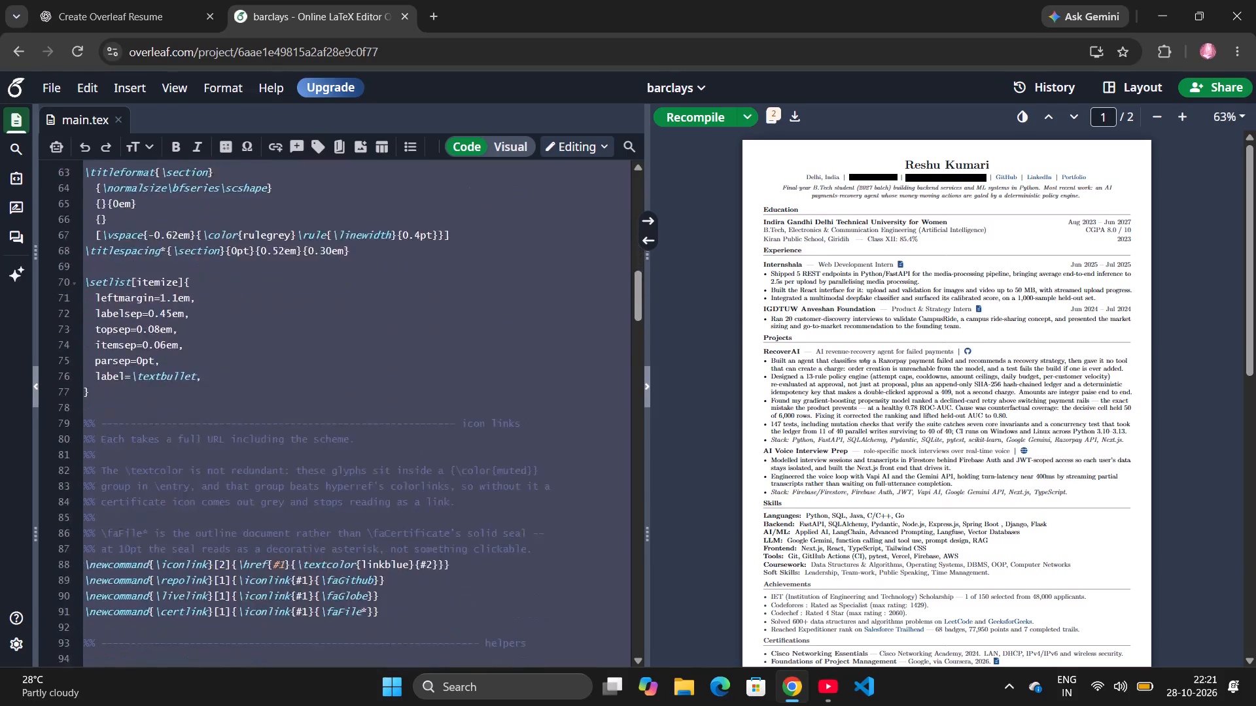
drag(282, 704, 285, 705)
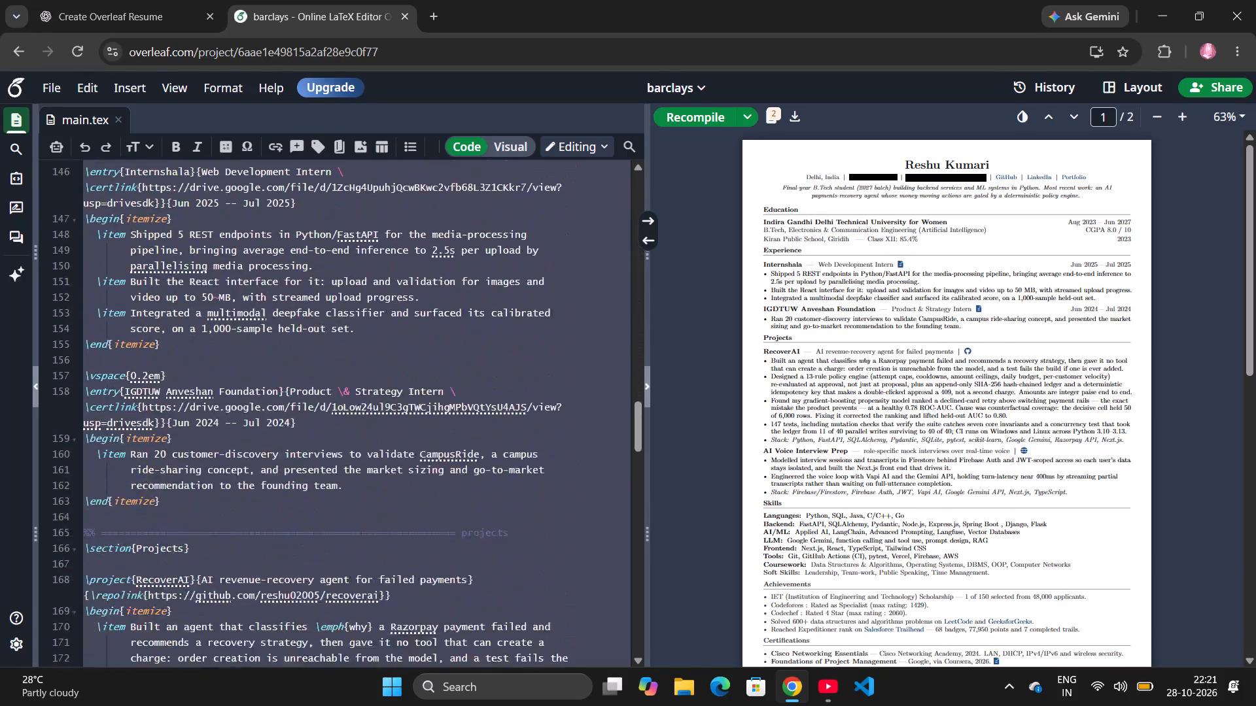
drag(285, 705, 323, 705)
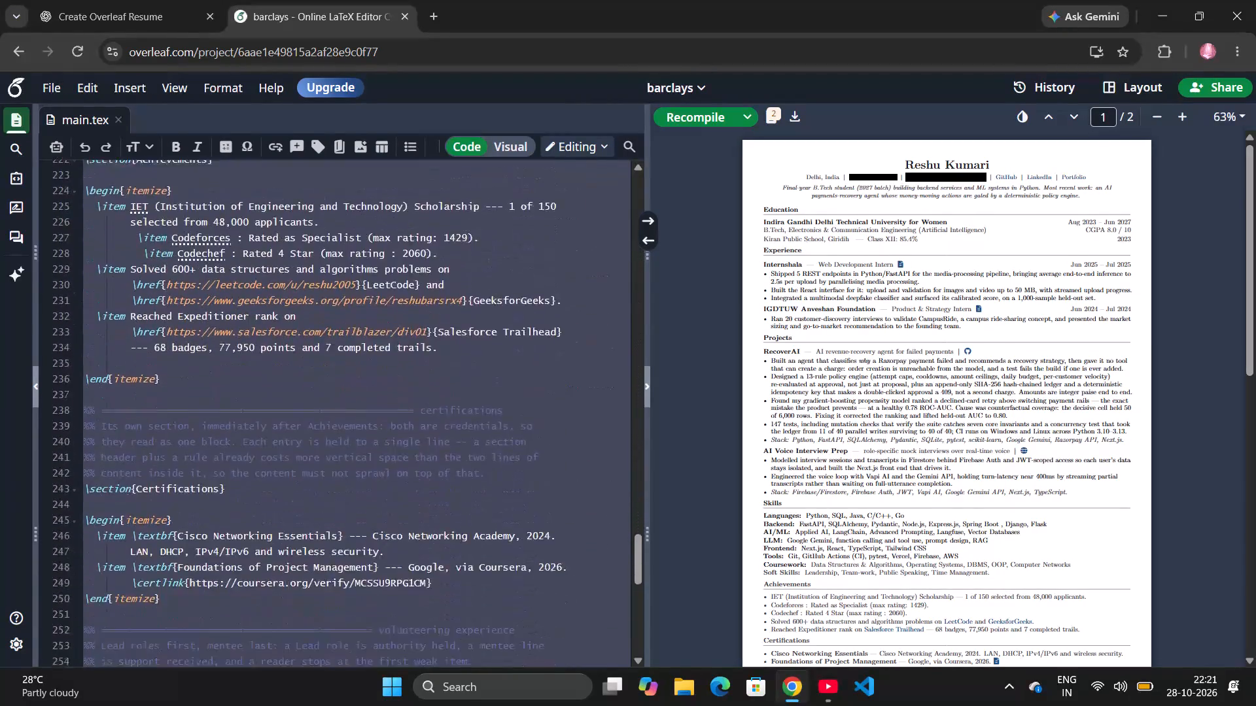
drag(323, 705, 317, 705)
key(BackSpace)
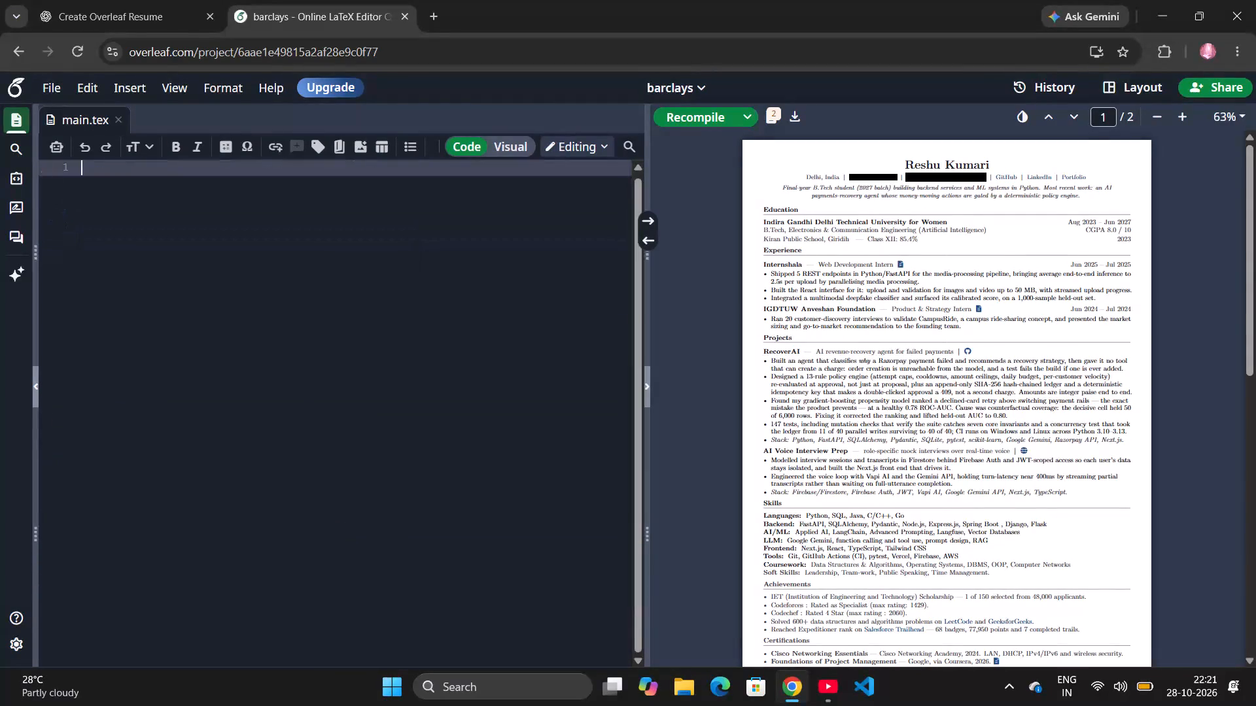
scroll(189, 321, up, 4)
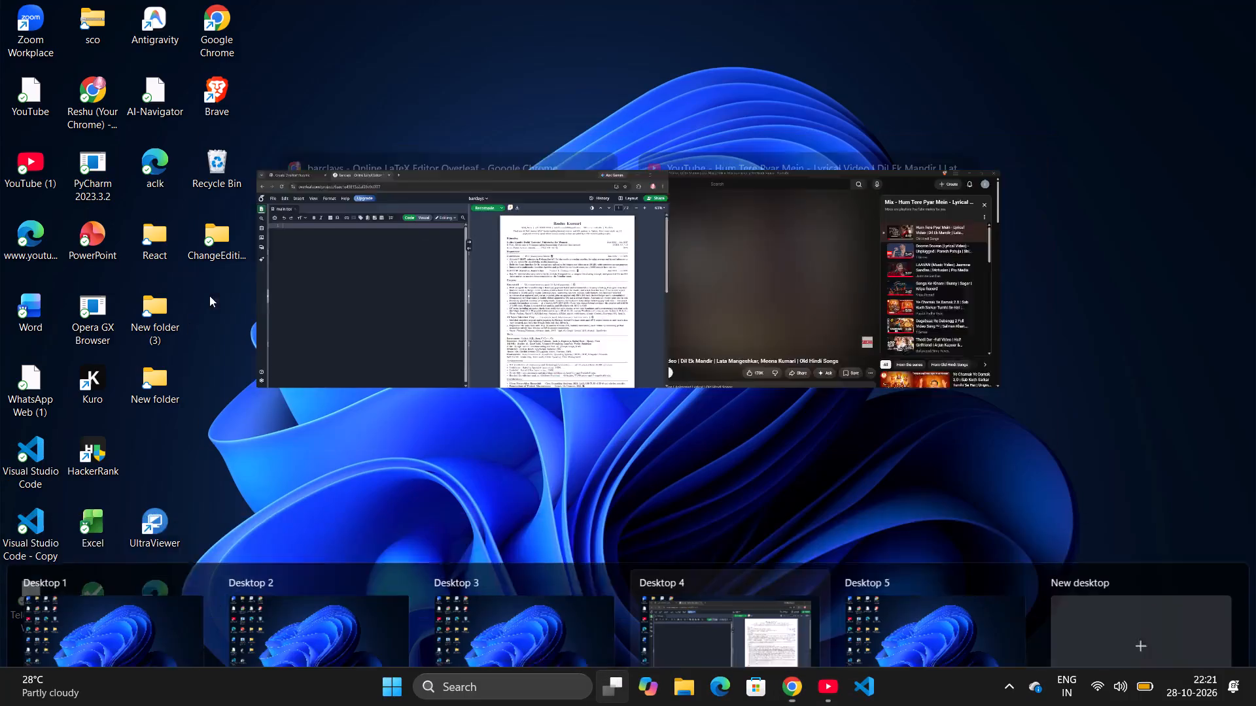
Open the Windows search.
click(500, 683)
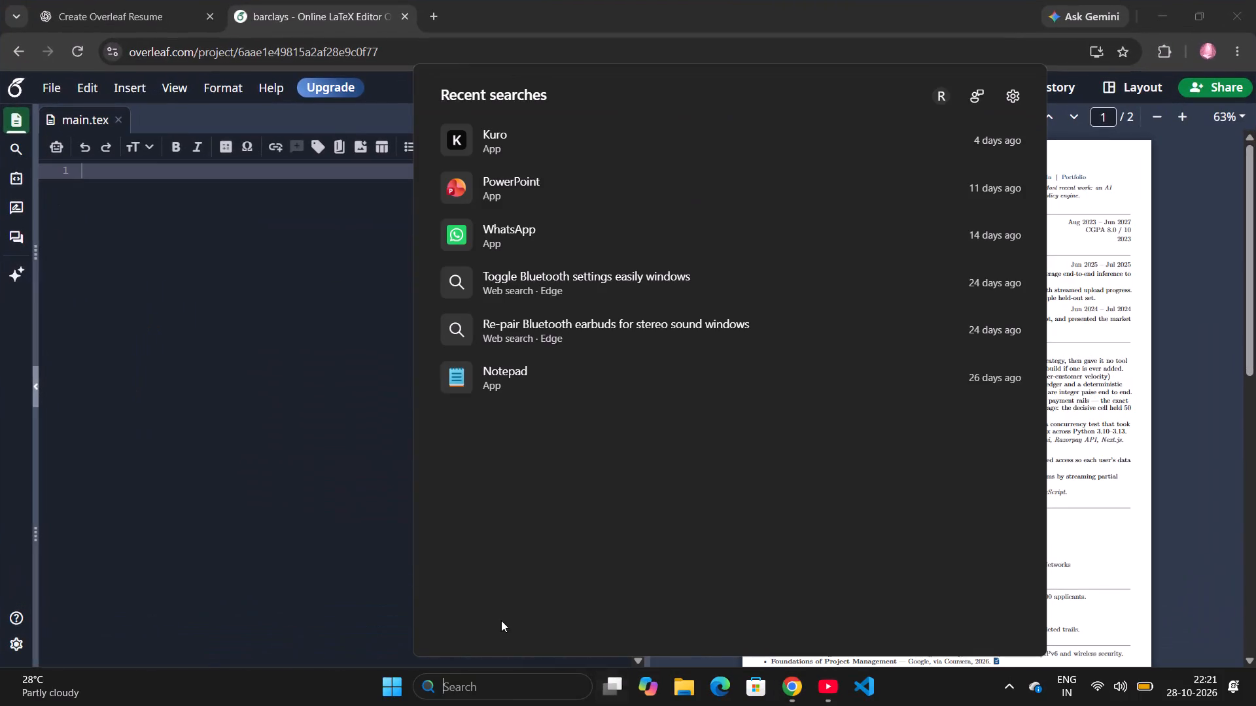
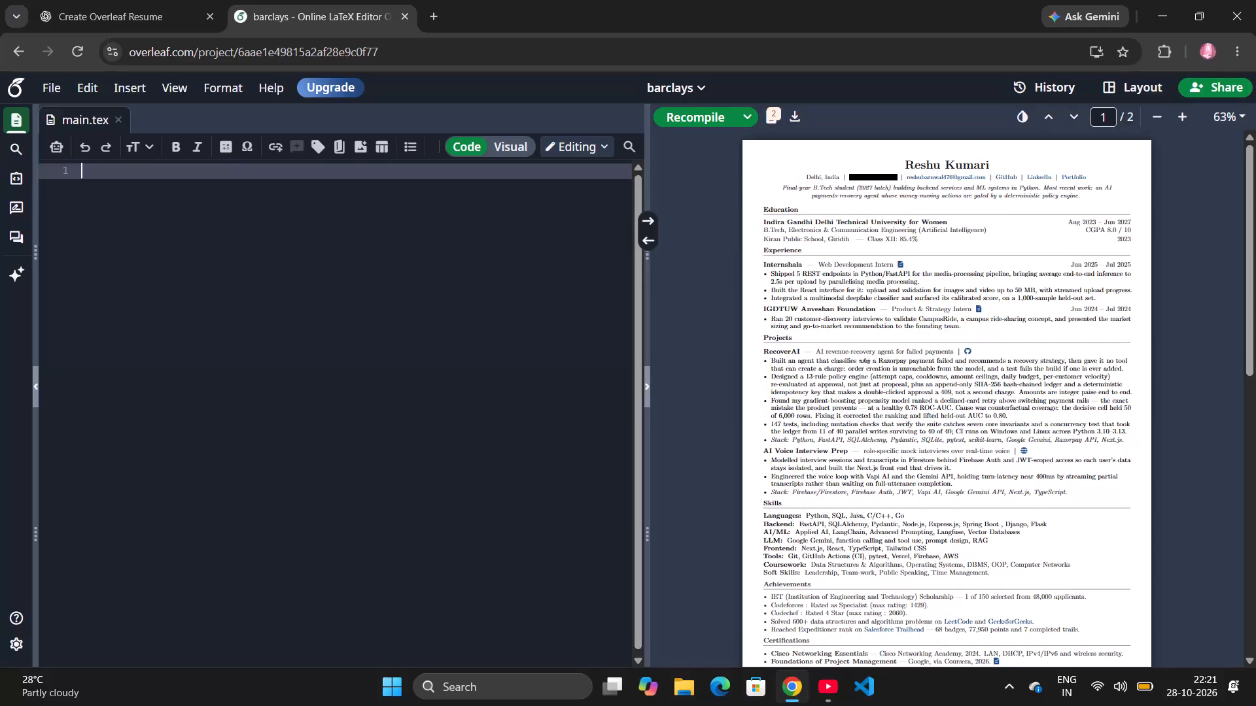
Paste the copied resume LaTeX source into the empty main.tex and recompile the barclays project.
key(ctrl+v)
click(695, 120)
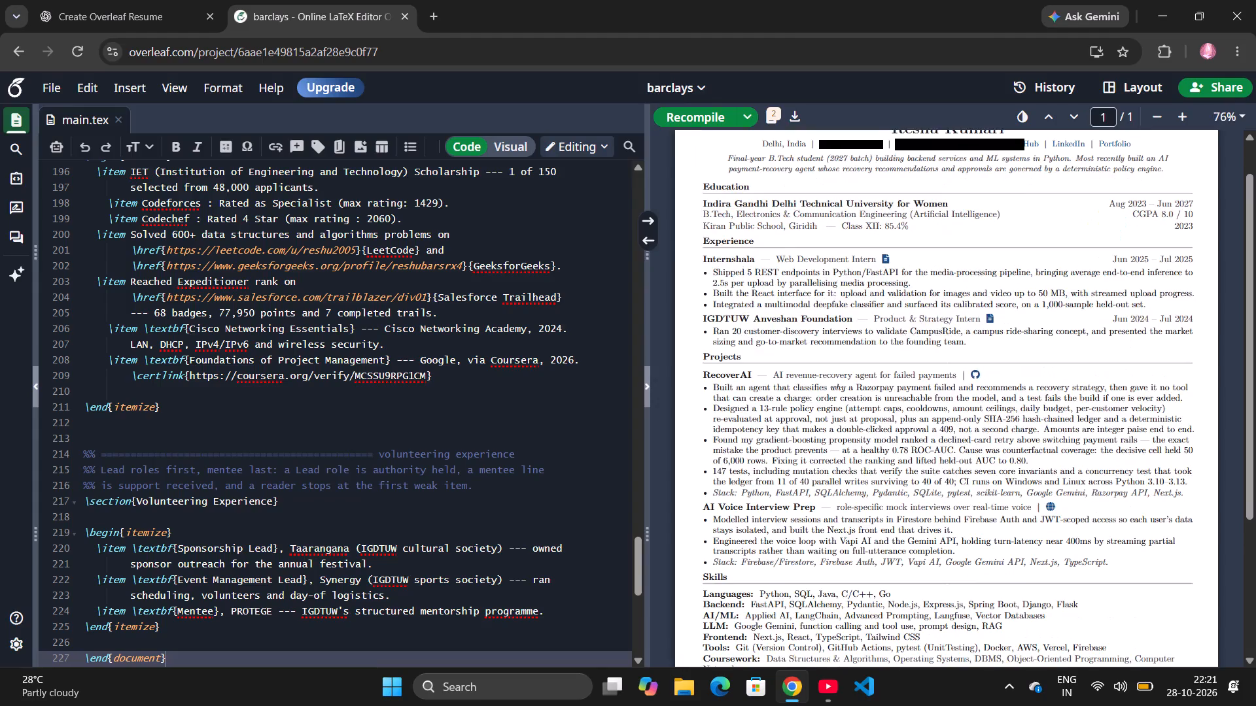
Examine the compiled resume preview from the header down to the Volunteering Experience section.
scroll(983, 269, up, 1)
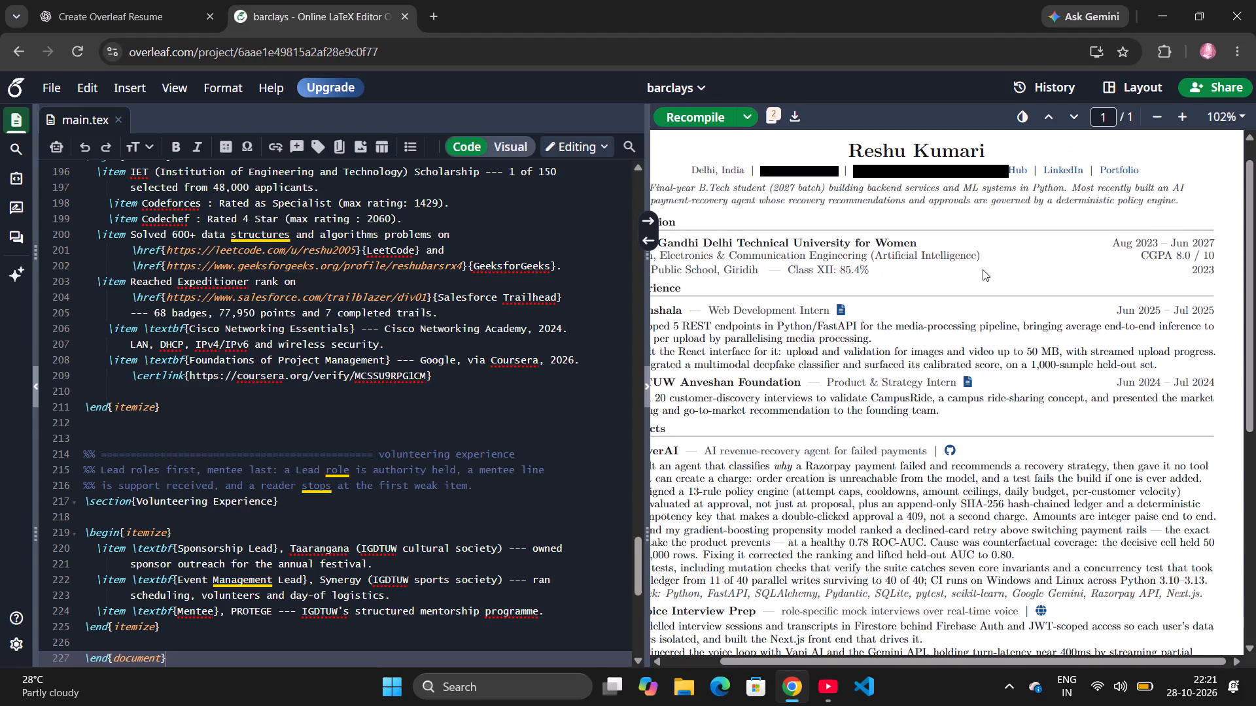
scroll(983, 269, right, 1)
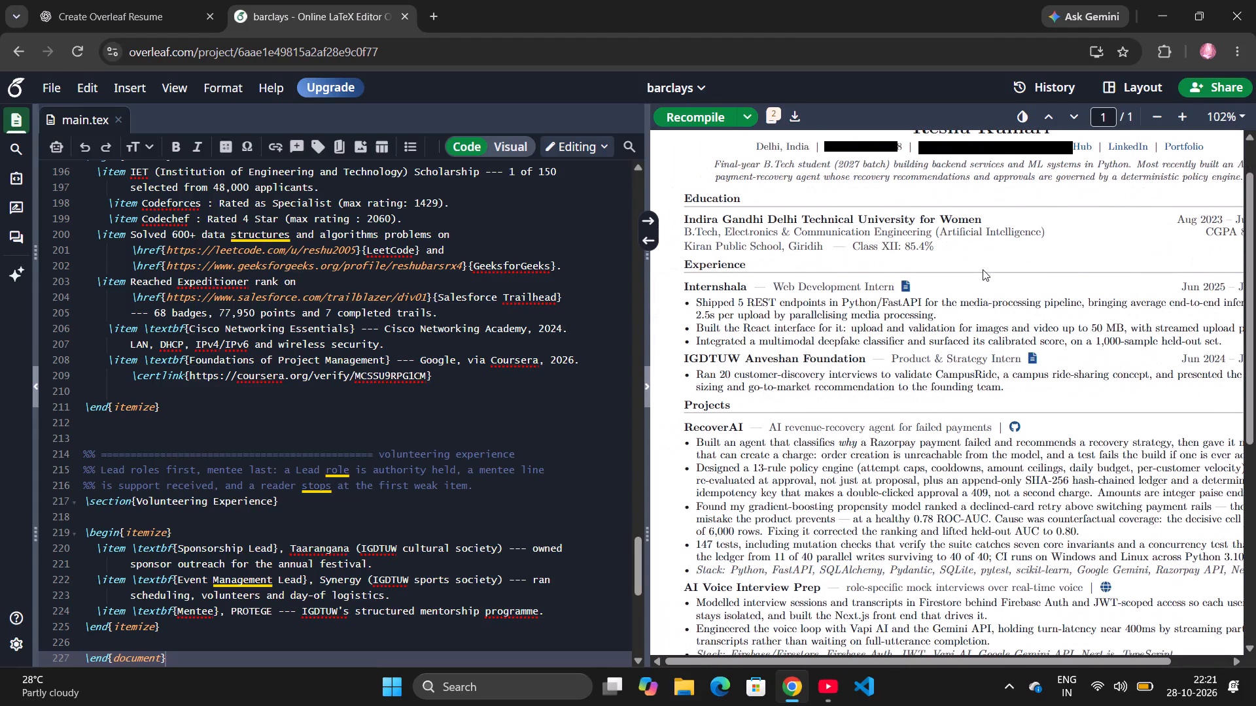
scroll(983, 269, down, 1)
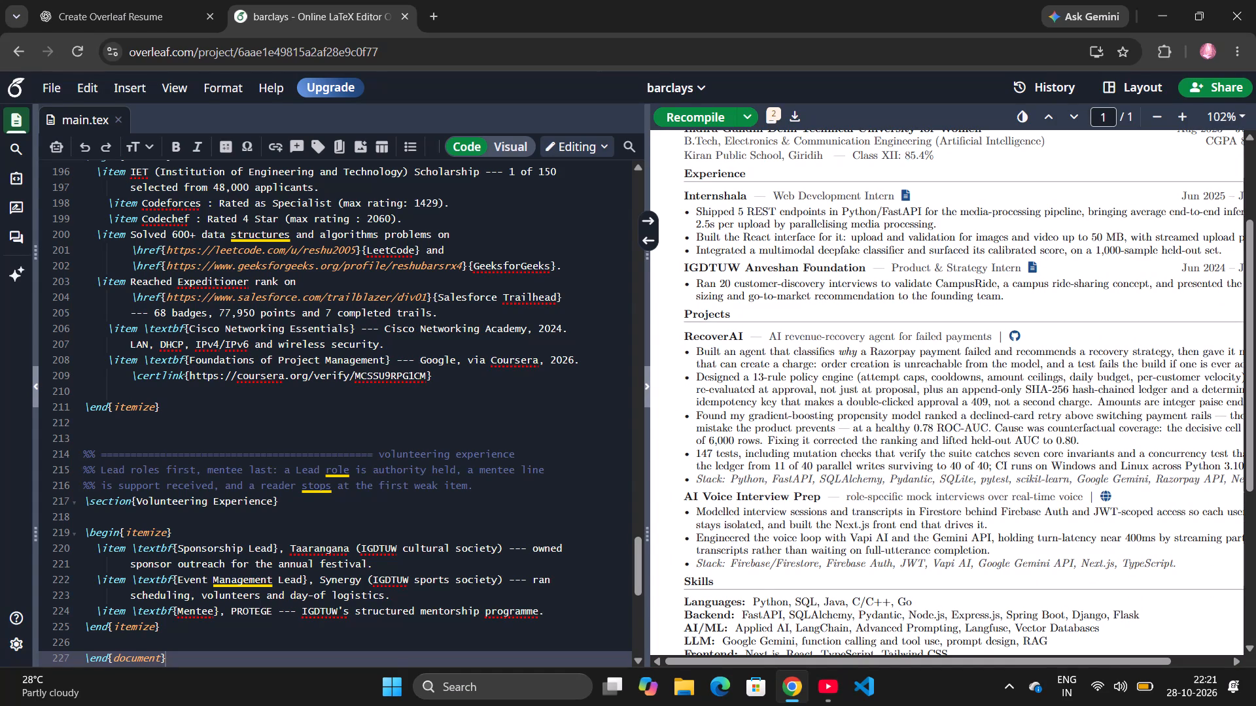
scroll(983, 269, down, 1)
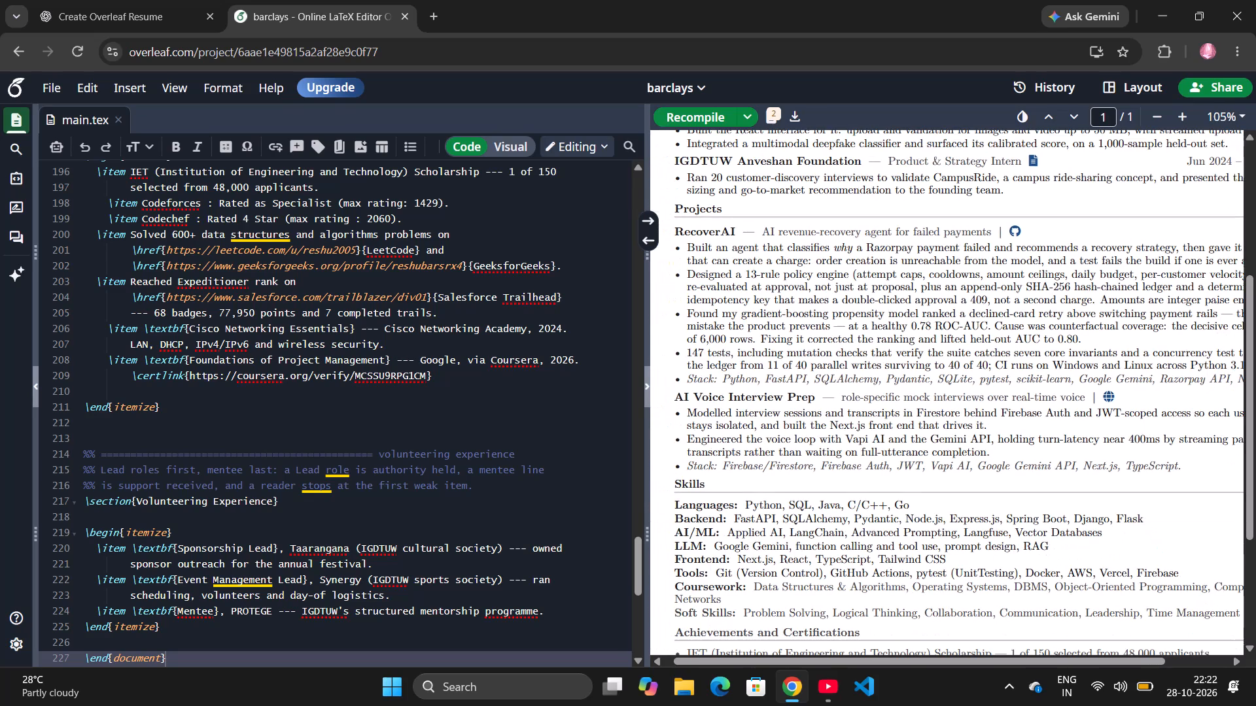
scroll(983, 269, down, 1)
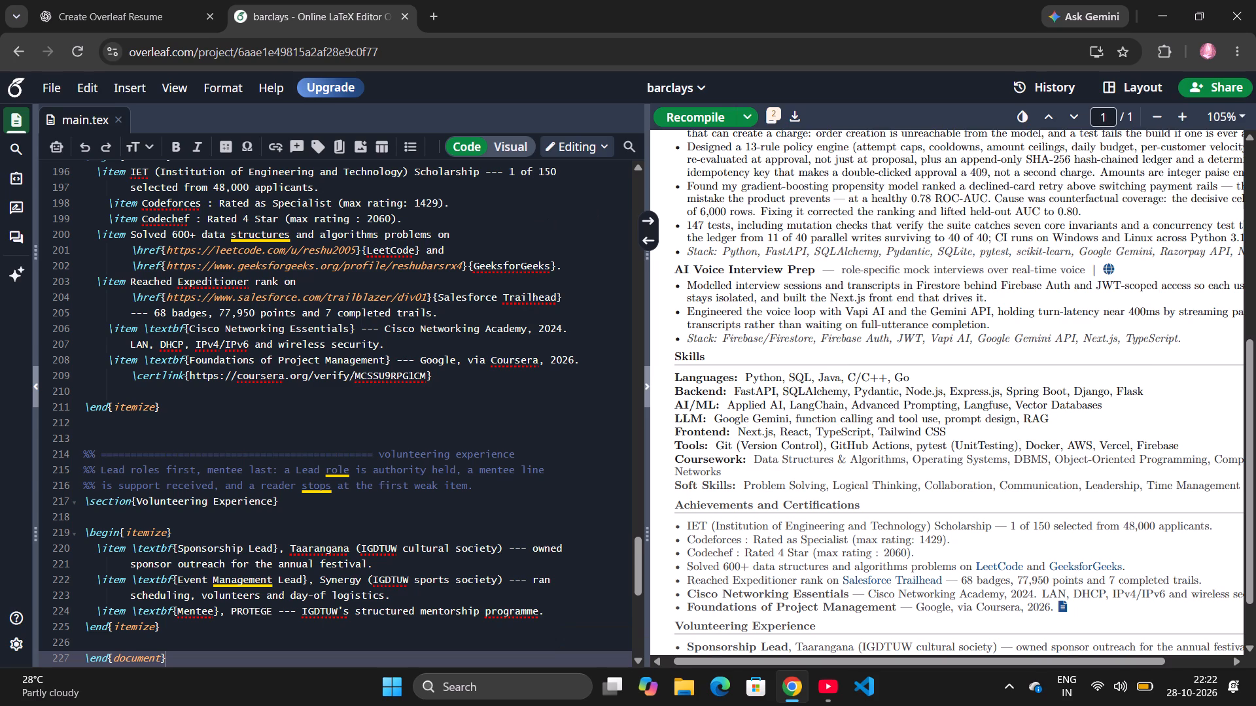
Review the pasted LaTeX source from the end of the document back up to the Projects section.
scroll(541, 220, down, 2)
scroll(541, 220, up, 1)
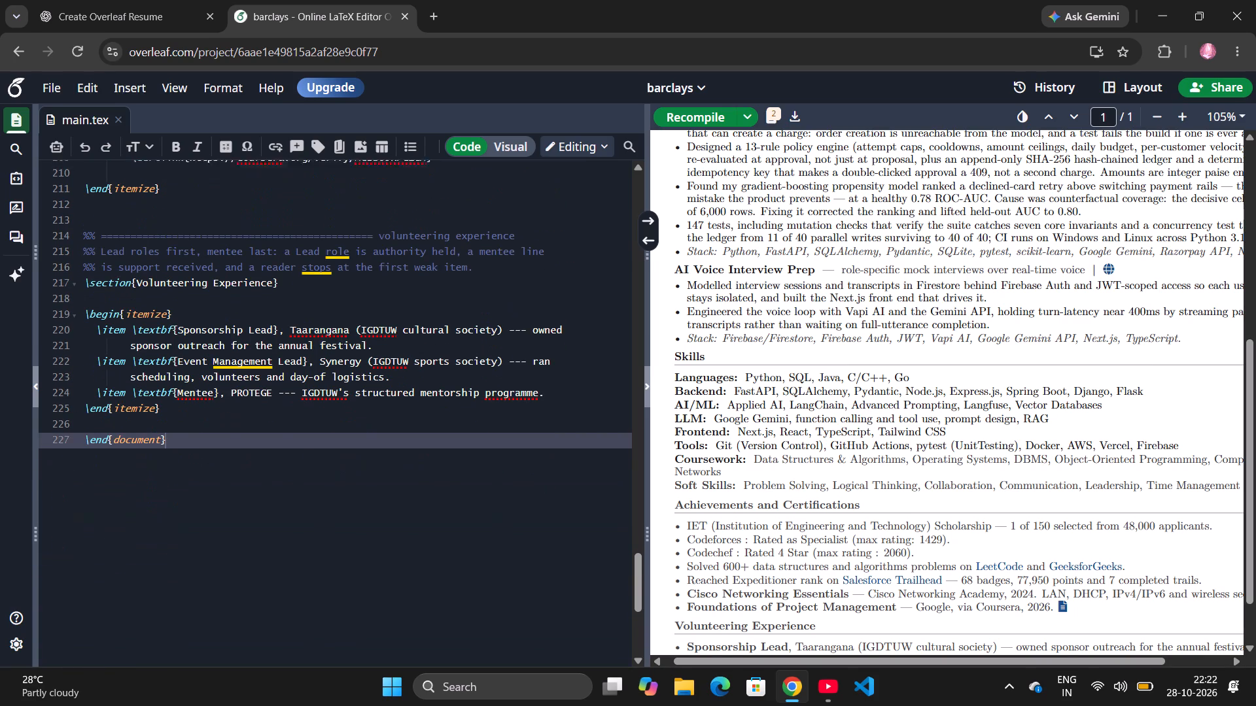
scroll(541, 220, up, 5)
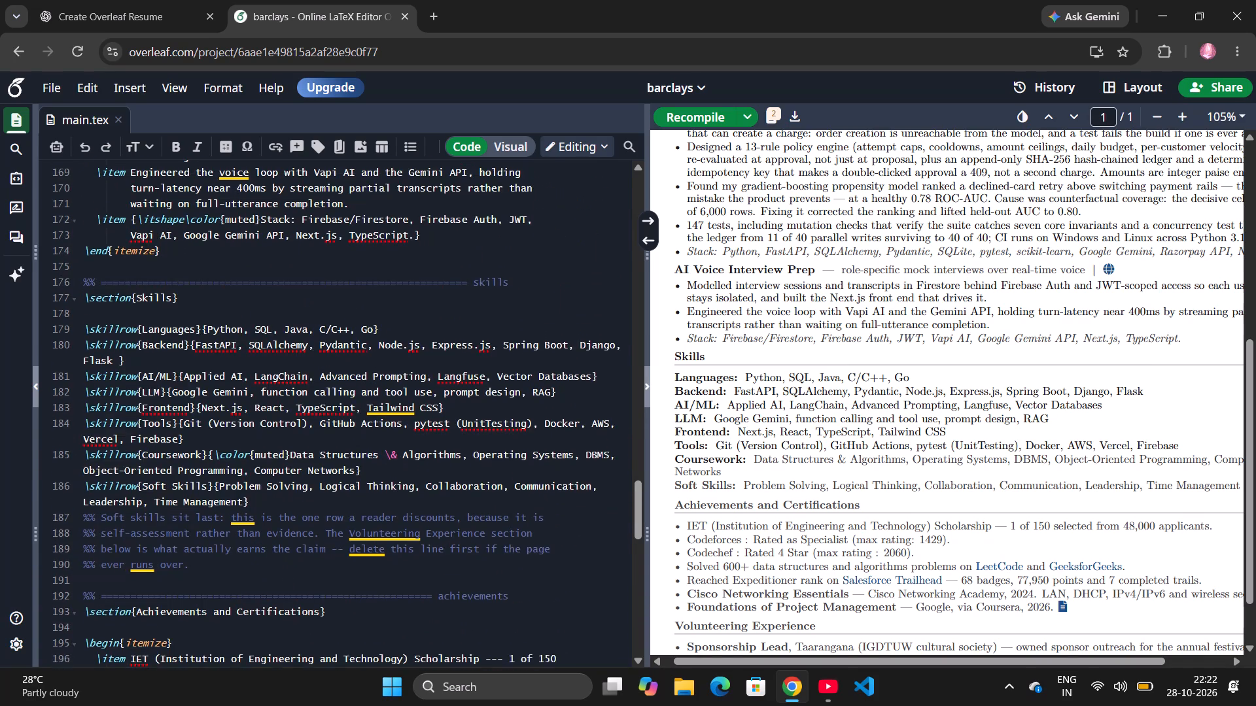
scroll(541, 220, up, 3)
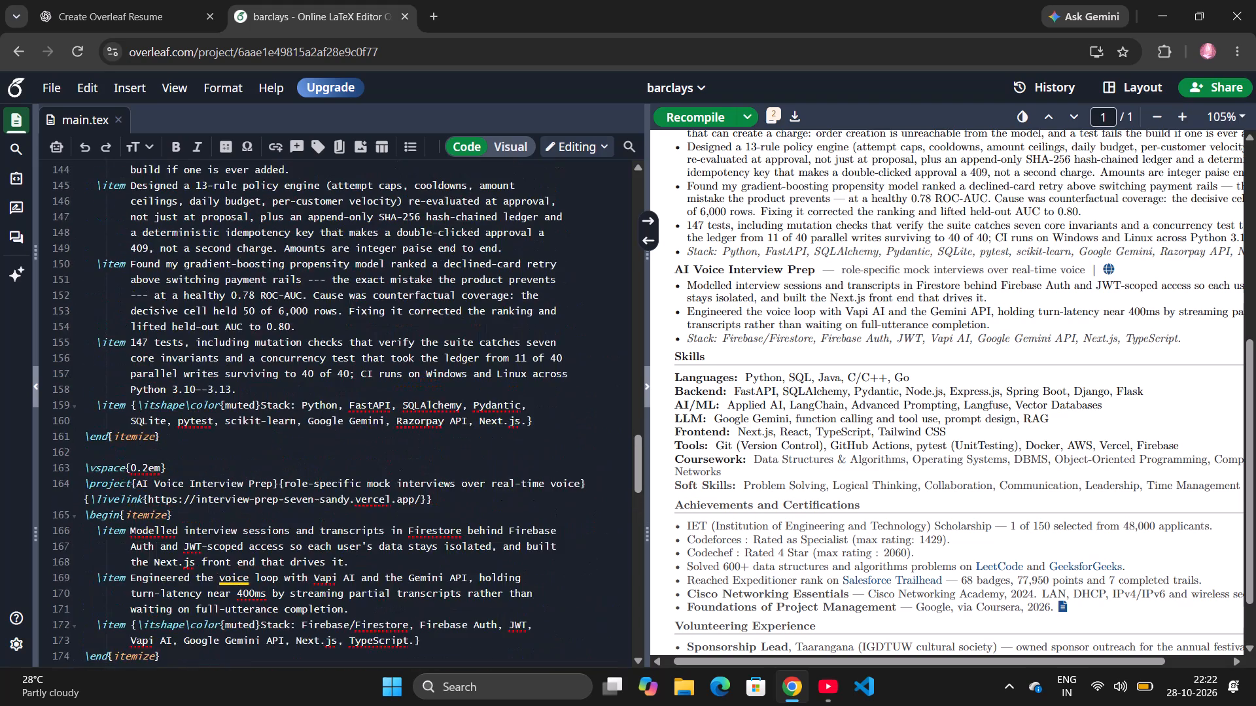
scroll(541, 220, up, 3)
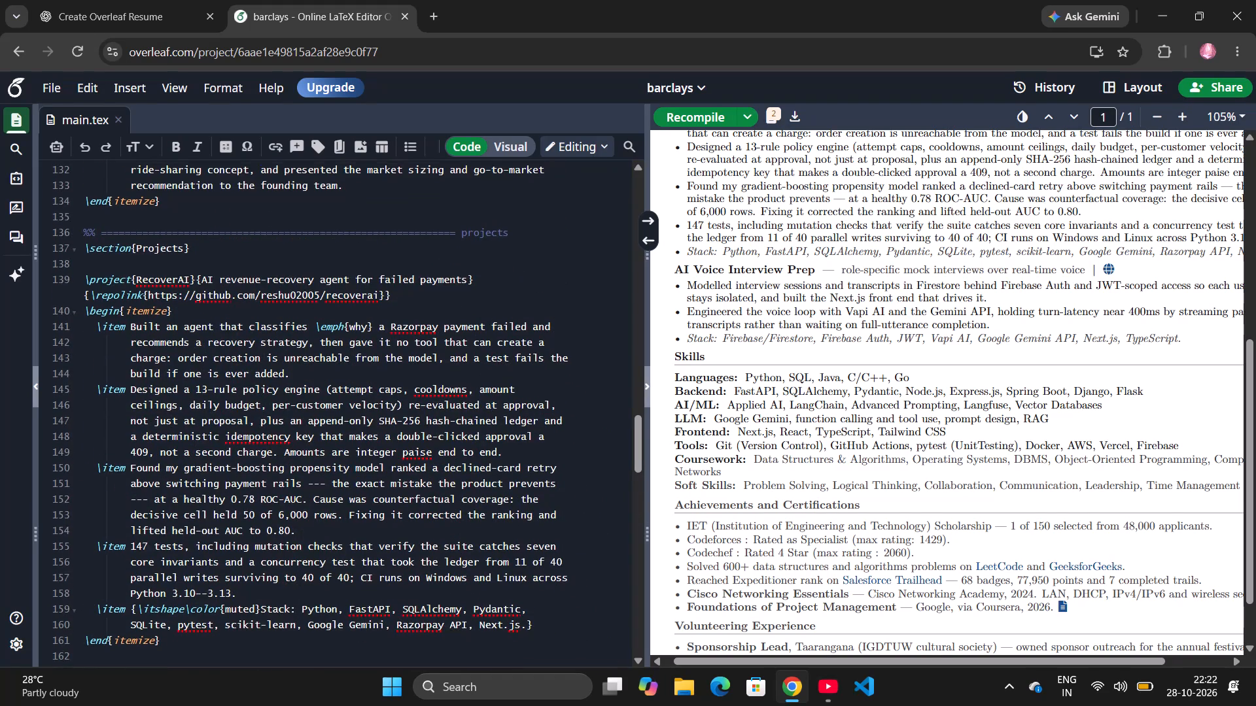
Remove C/C++ from the Languages row of the Skills section, leaving Python, SQL, Java, Go.
scroll(541, 220, down, 3)
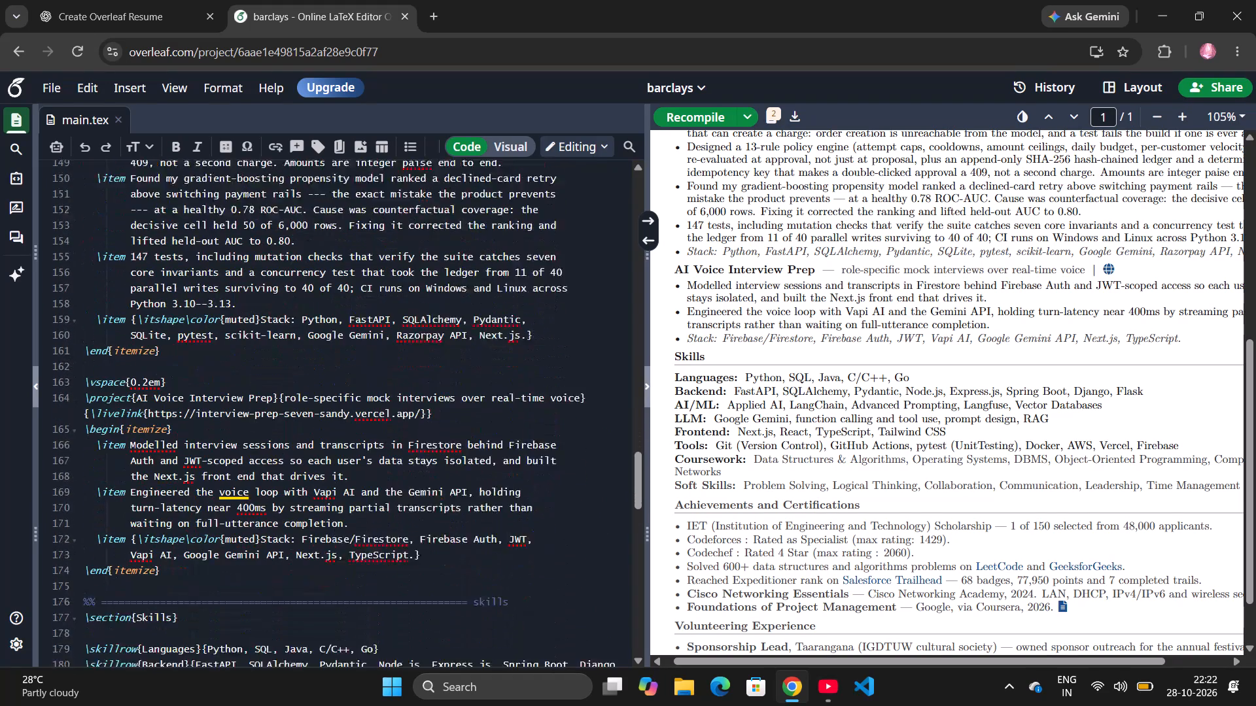
scroll(541, 220, down, 2)
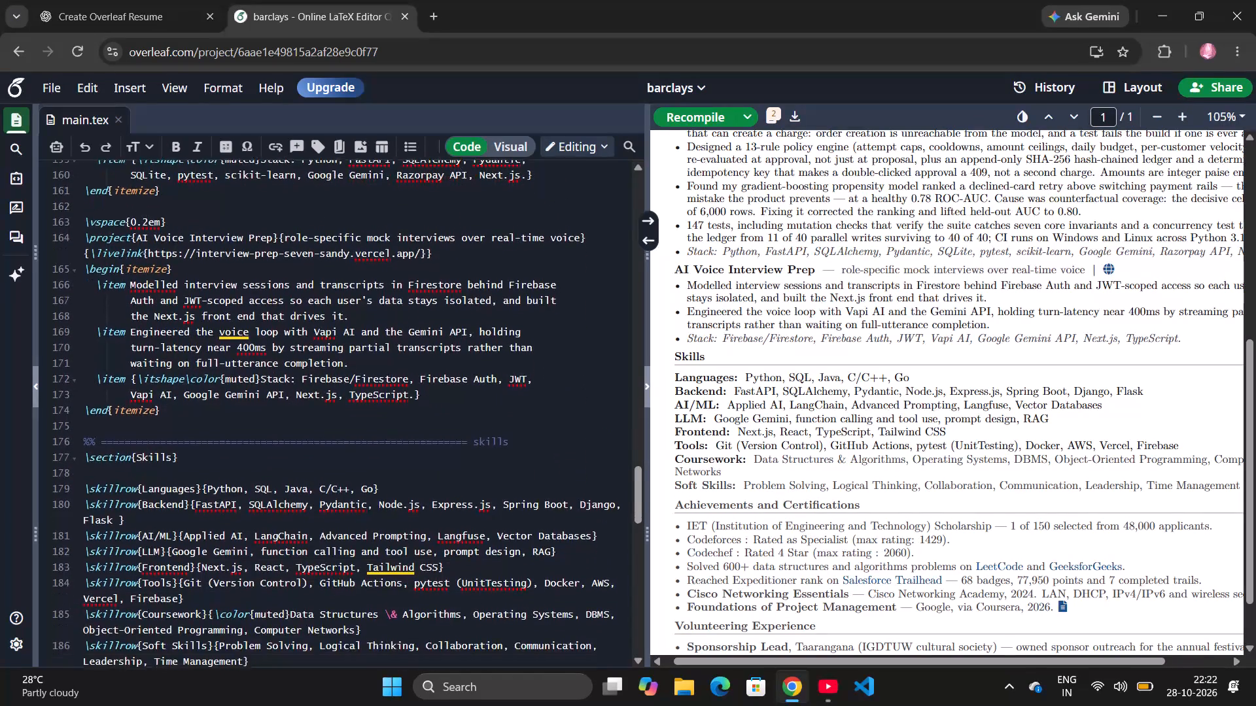
scroll(541, 220, down, 2)
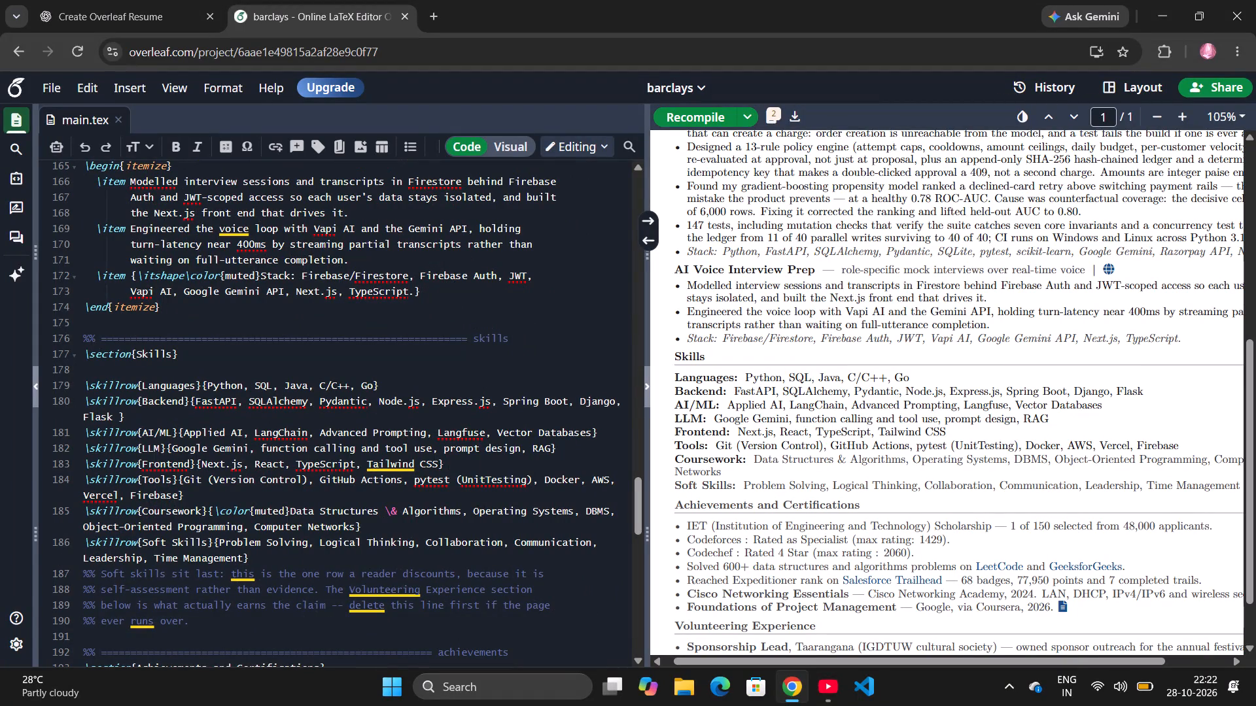
drag(307, 387, 347, 386)
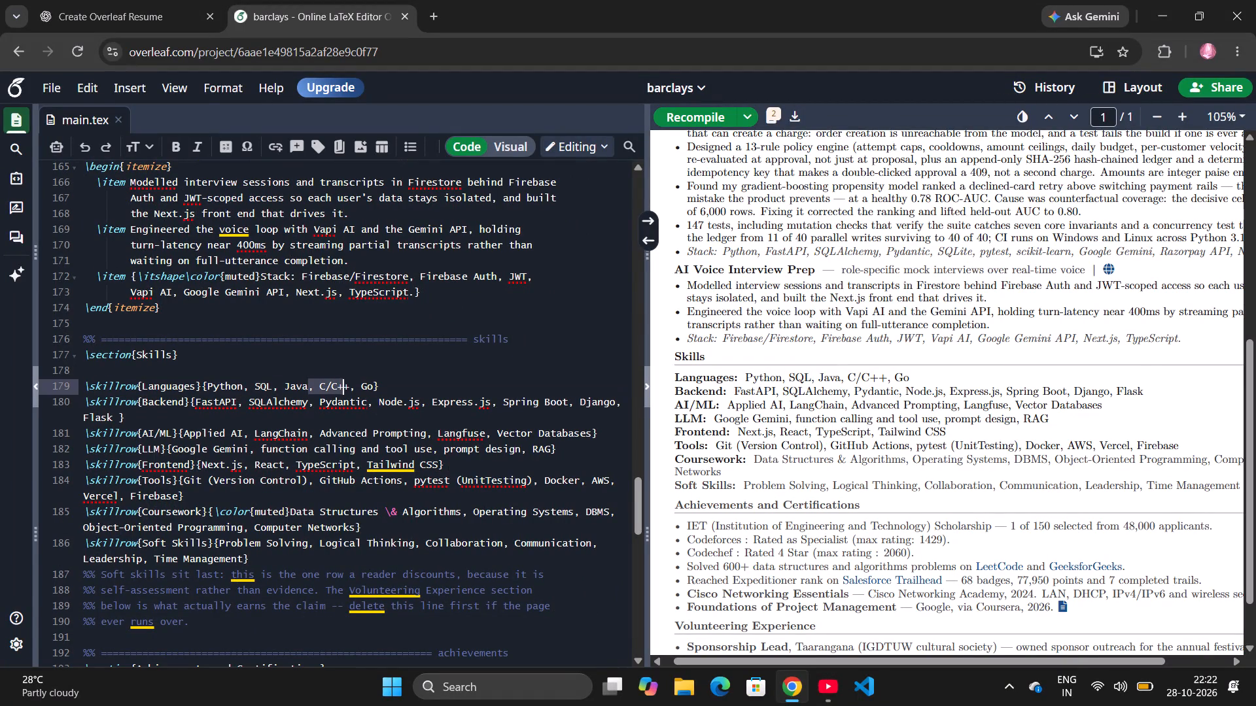
drag(347, 386, 355, 386)
key(BackSpace)
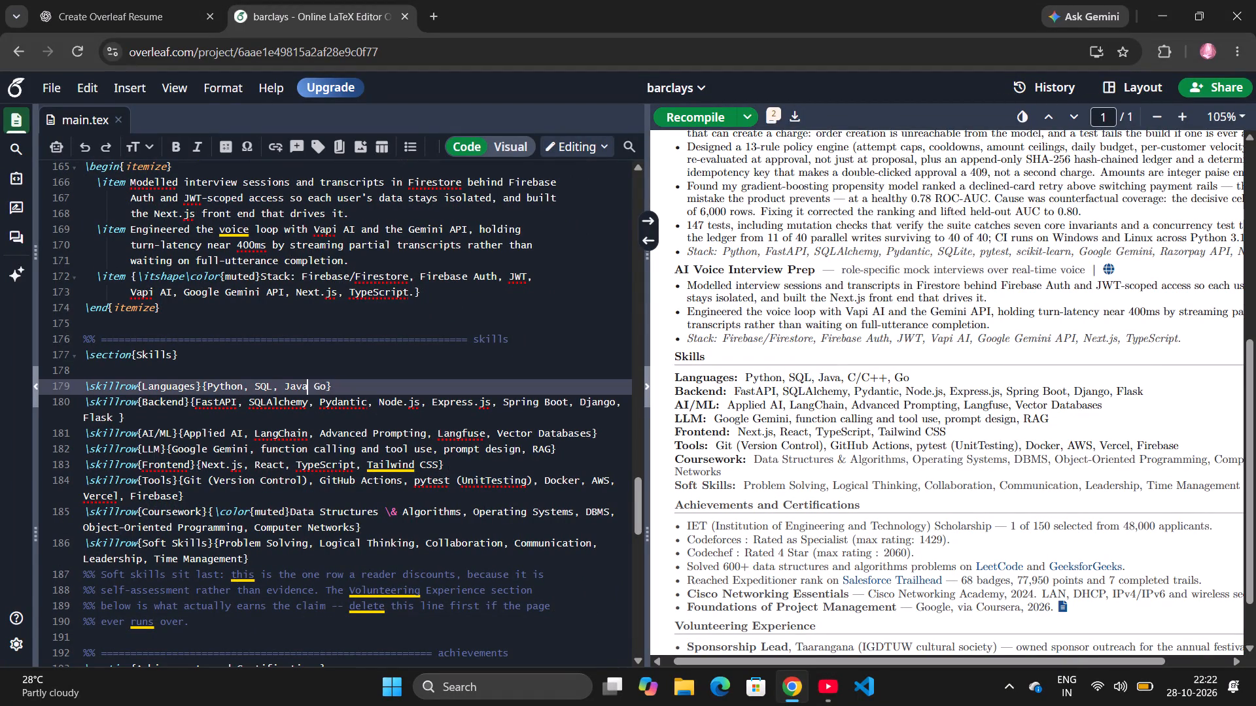
key(comma)
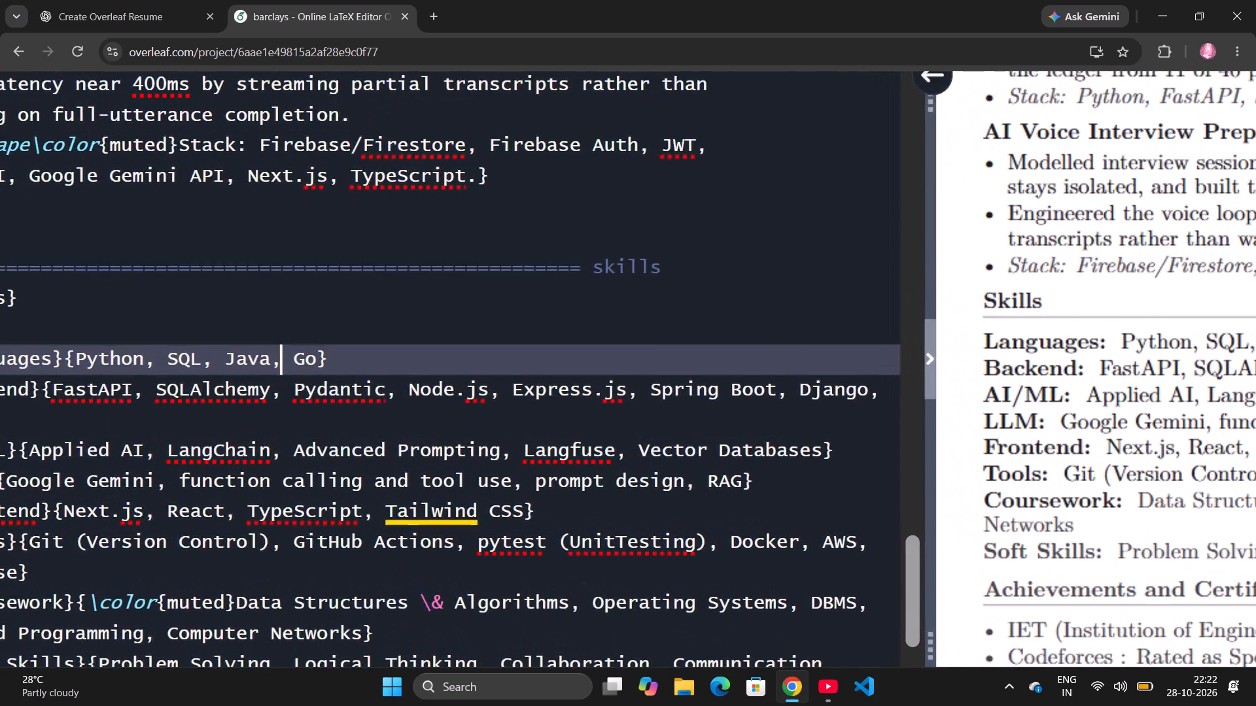
click(410, 356)
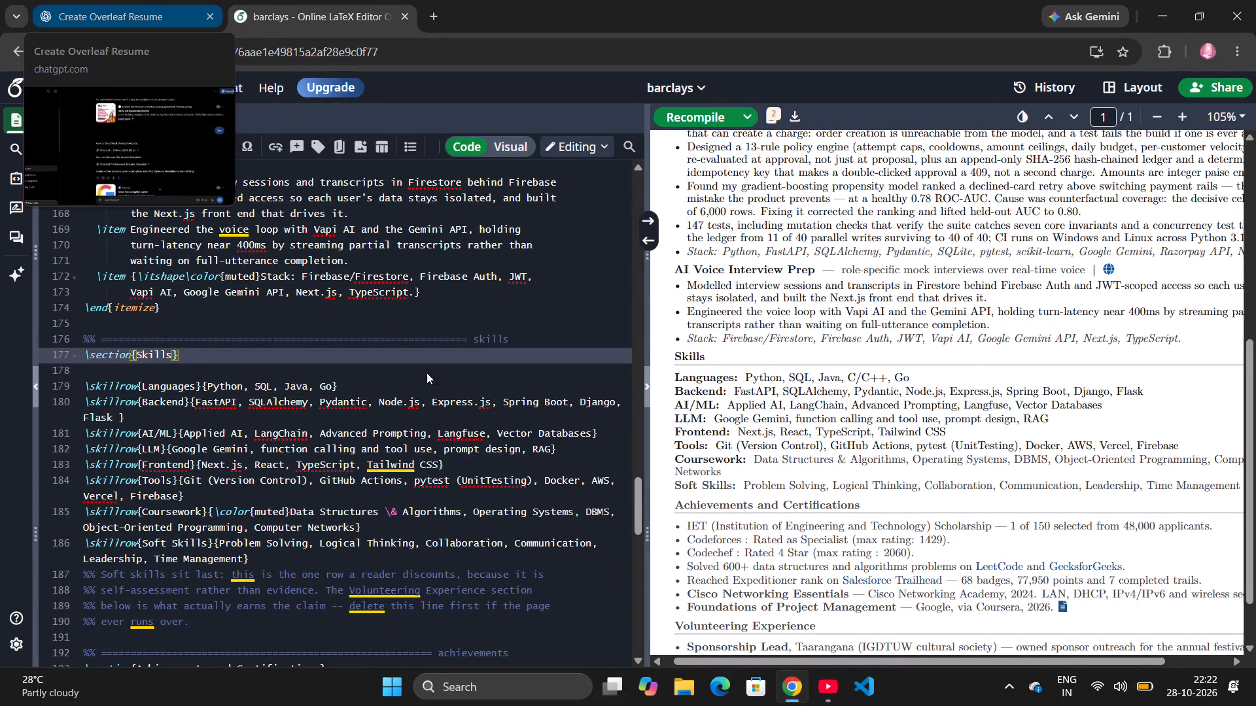
Remove Spring Boot from the Backend row of the Skills section, keeping Django directly after Express.js.
click(374, 430)
click(386, 416)
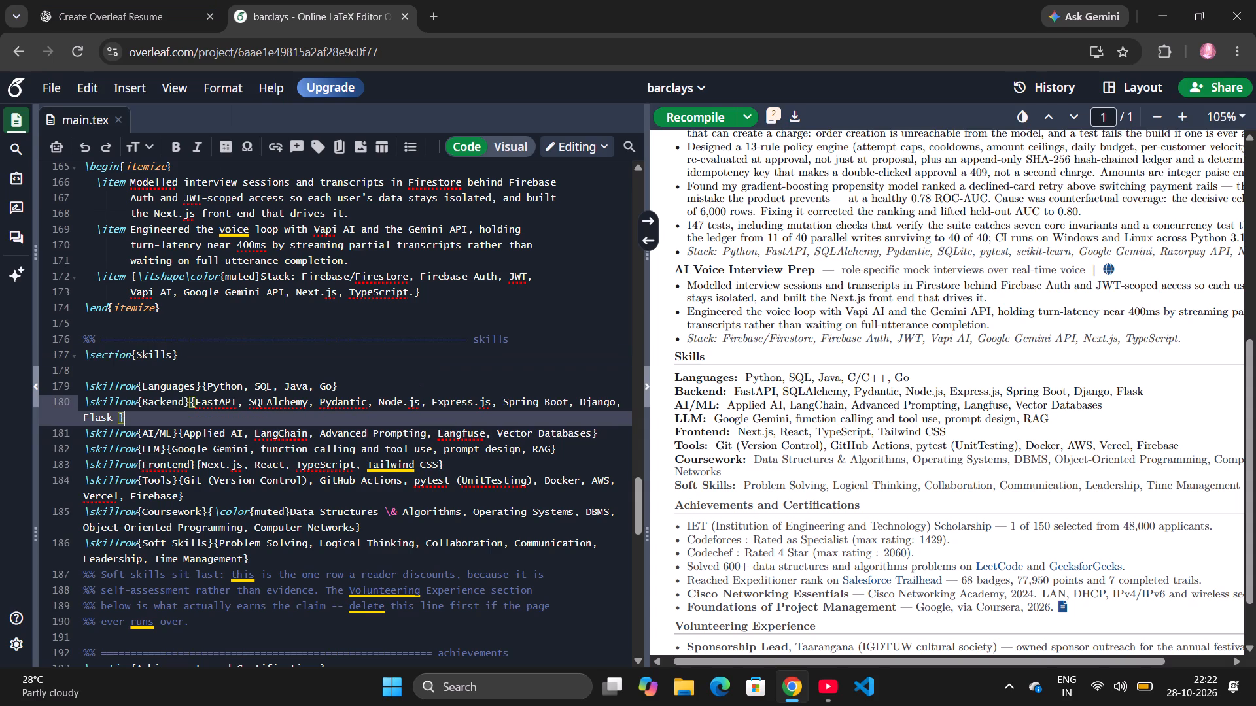
click(435, 370)
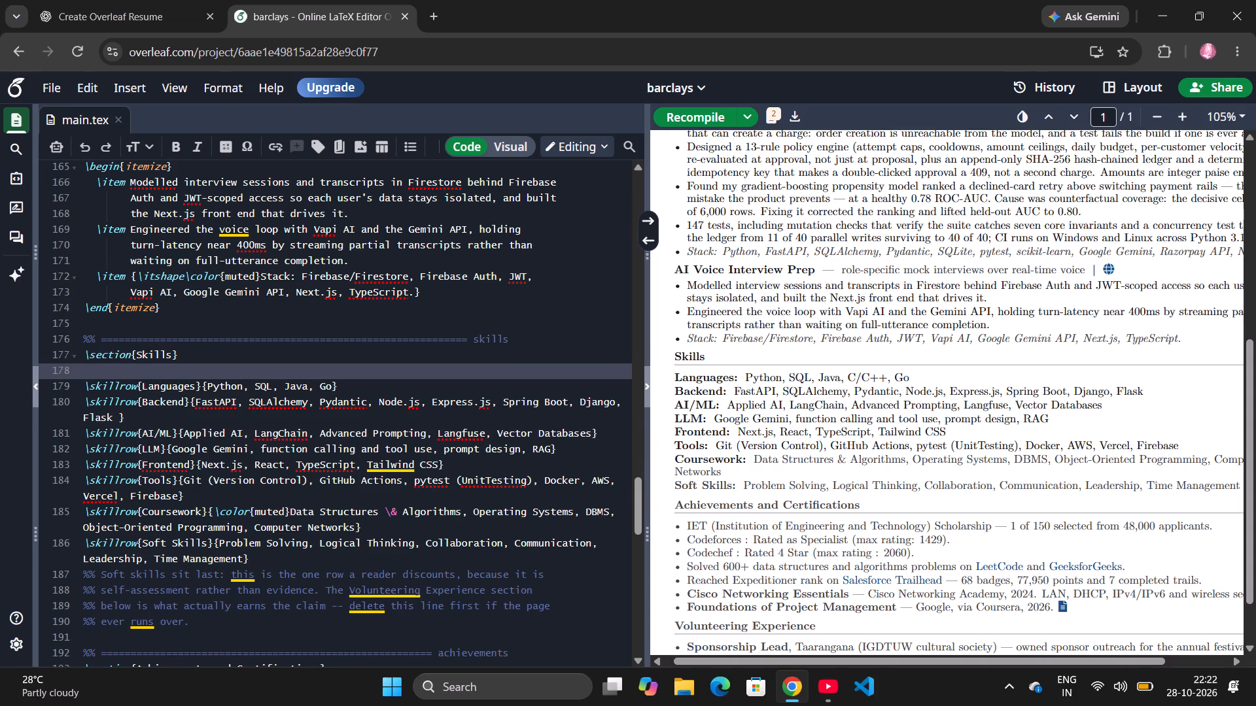
drag(502, 405, 573, 406)
key(BackSpace)
key(BackSpace)
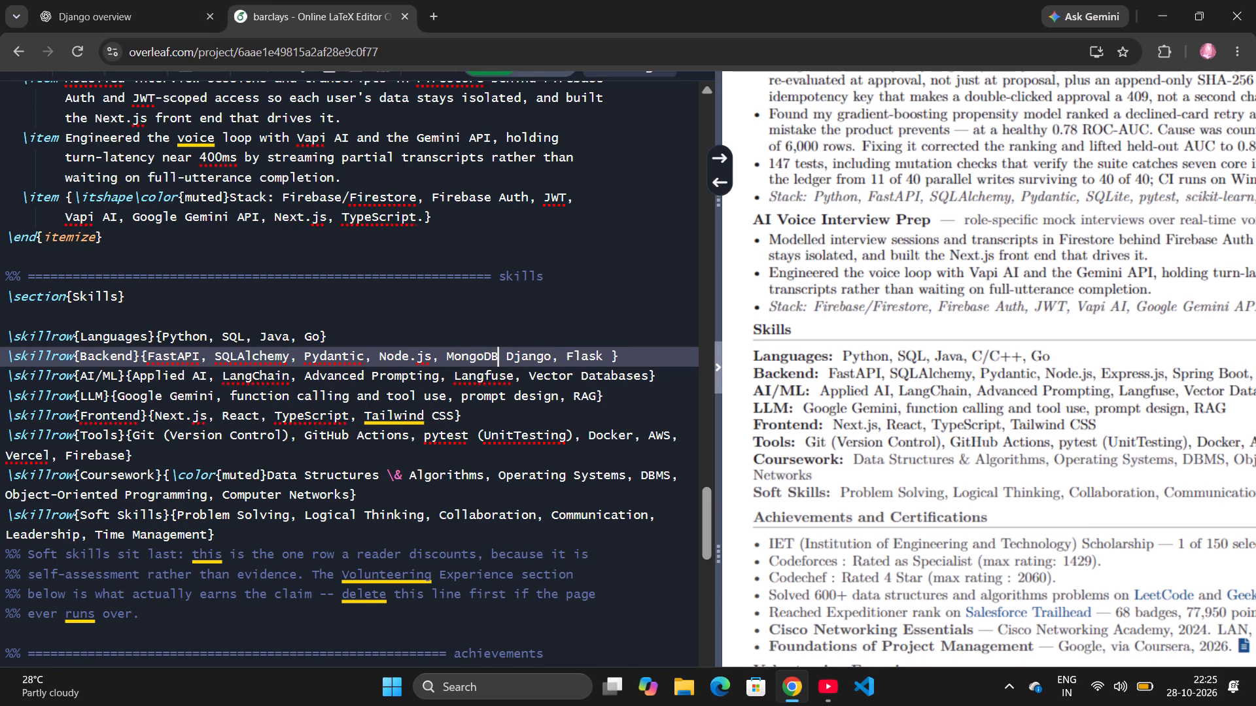
key(comma)
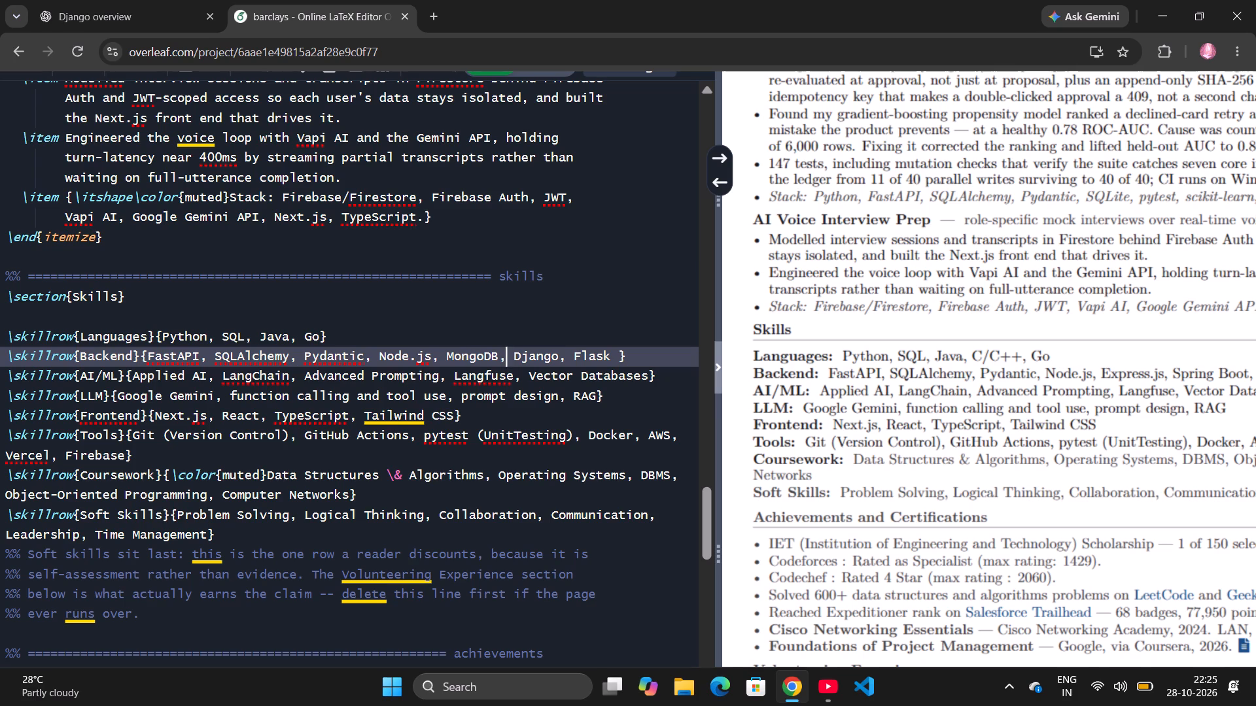
Remove Pydantic and SQLAlchemy from the Backend row of the Skills section, keeping Node.js directly after FastAPI.
drag(292, 355, 373, 352)
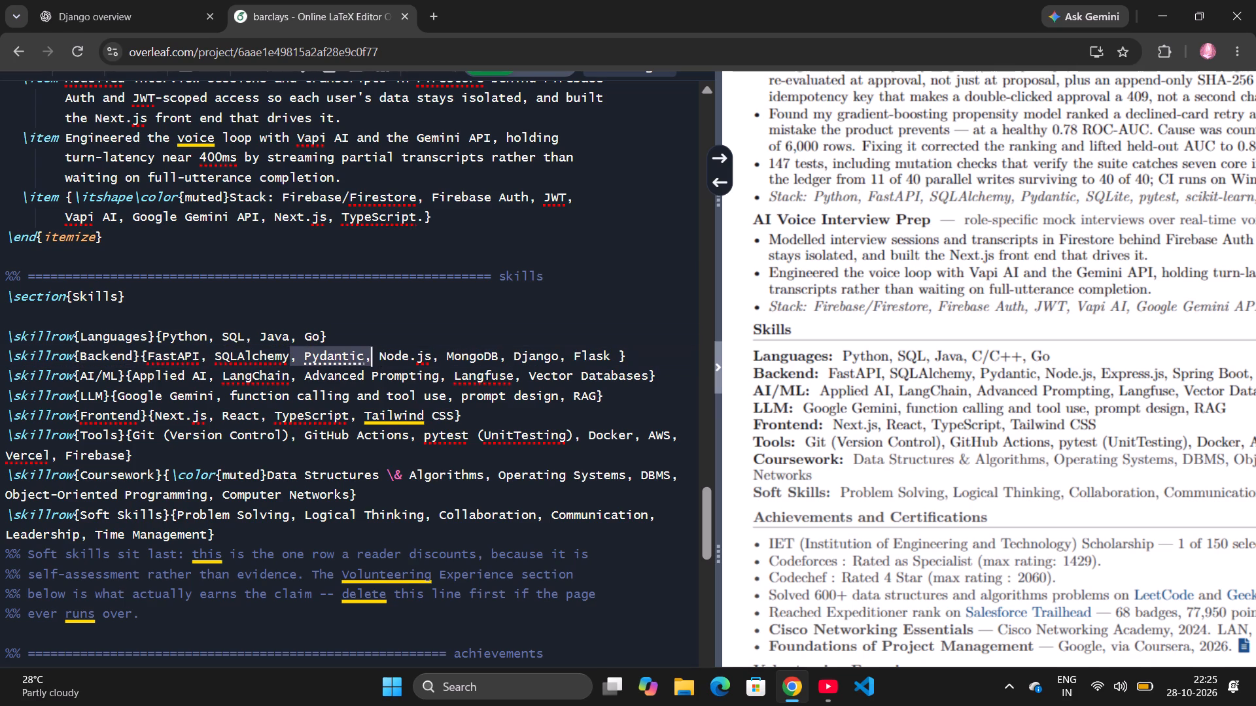
drag(373, 352, 373, 352)
key(BackSpace)
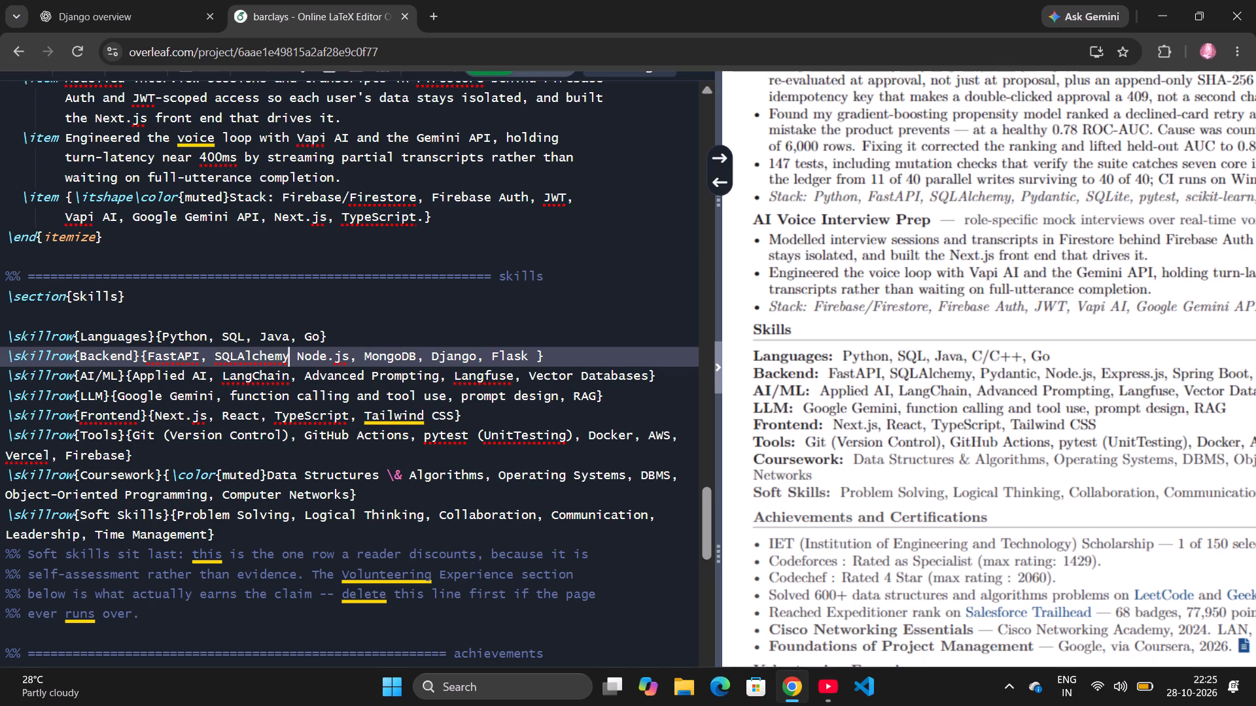
key(BackSpace)
key(BackSpace)
key(BackSpace)
key(BackSpace)
key(BackSpace)
key(BackSpace)
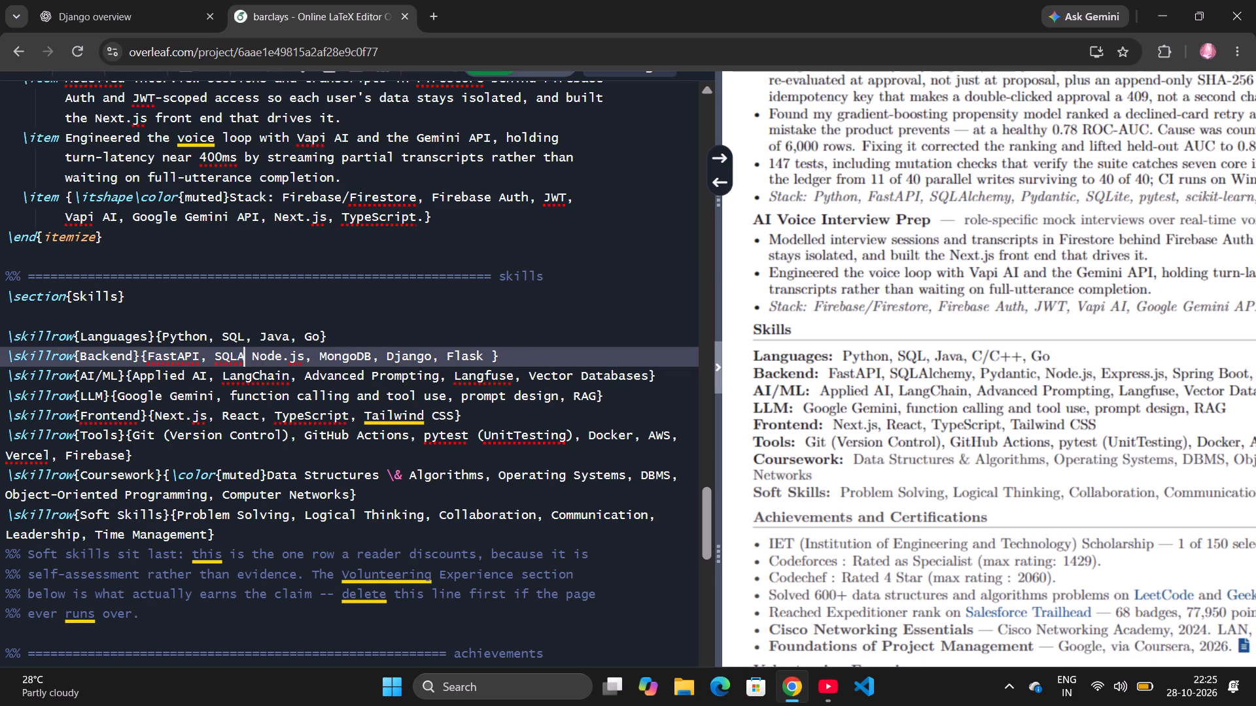
key(BackSpace)
key(BackSpace)
key(BackSpace)
key(BackSpace)
key(BackSpace)
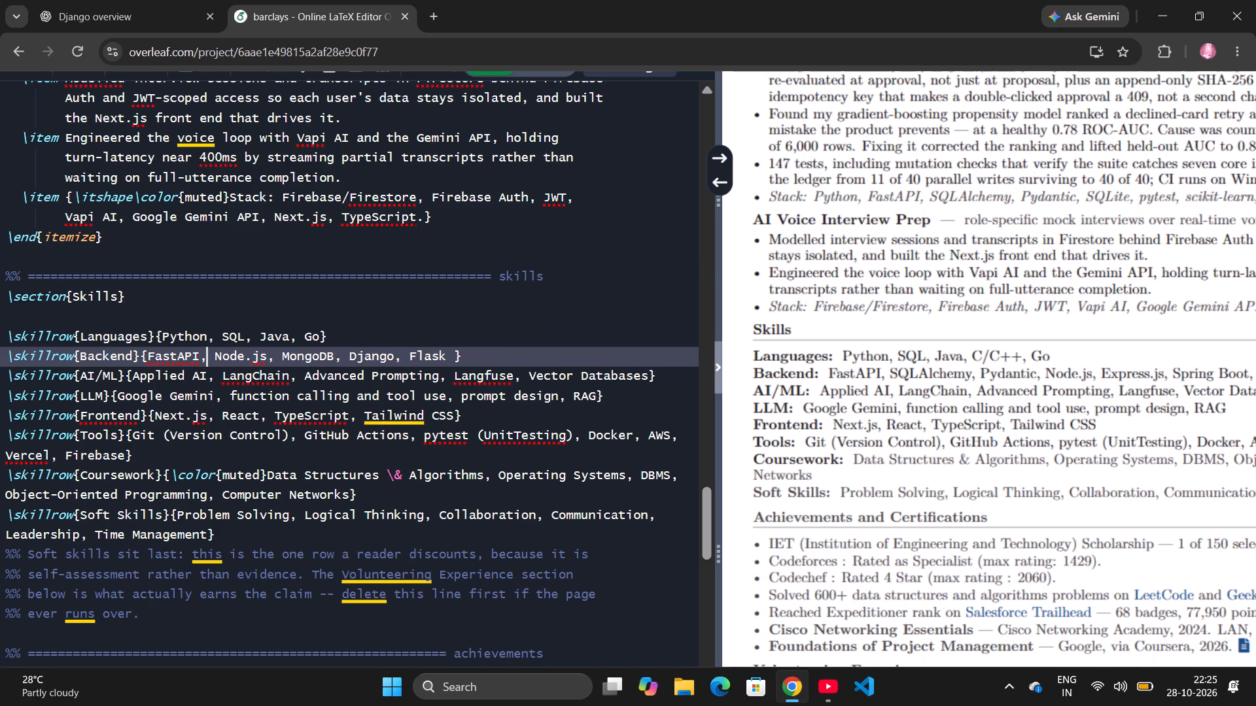
Review the resume source above the Skills section, from the Projects entries back to the Experience entries.
scroll(478, 327, up, 2)
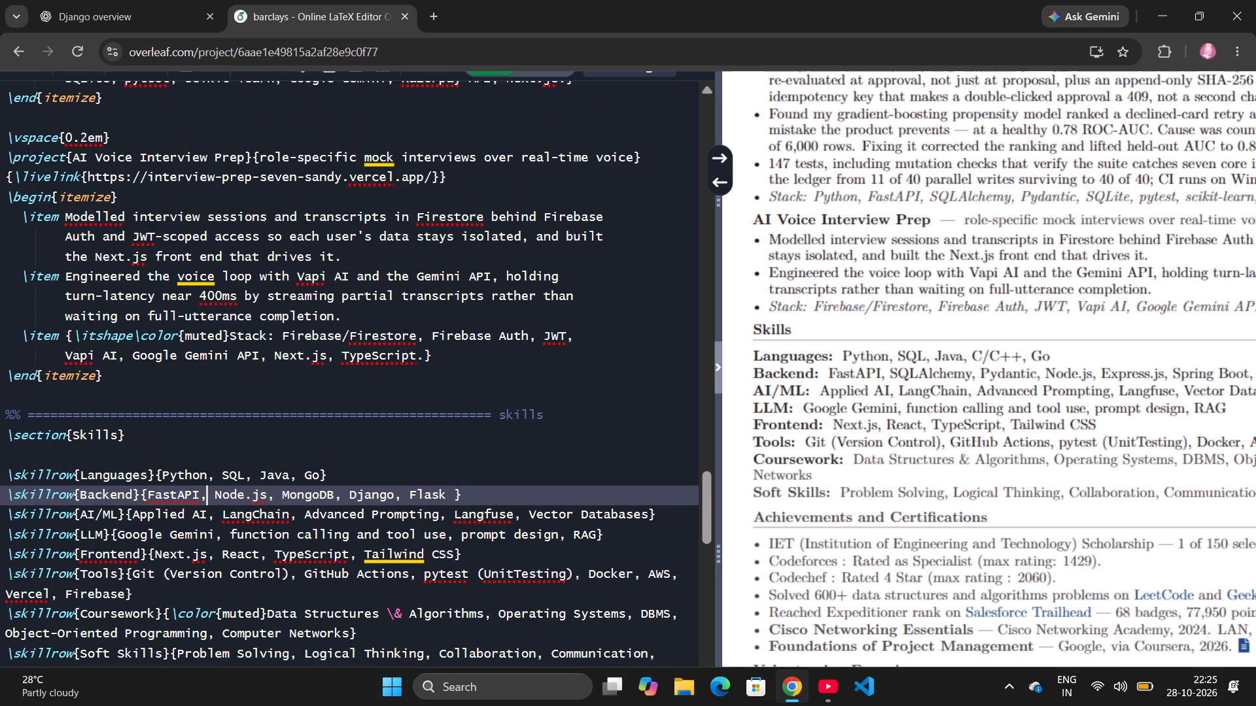
scroll(478, 327, up, 1)
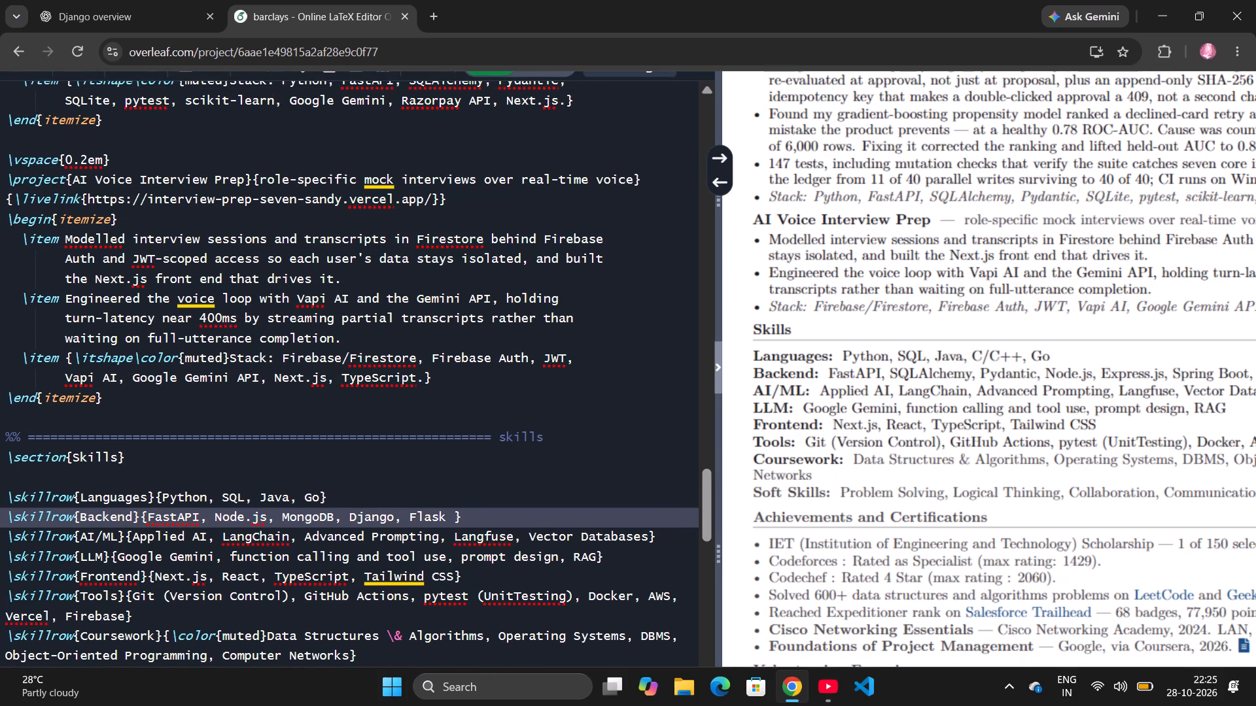
scroll(478, 327, up, 1)
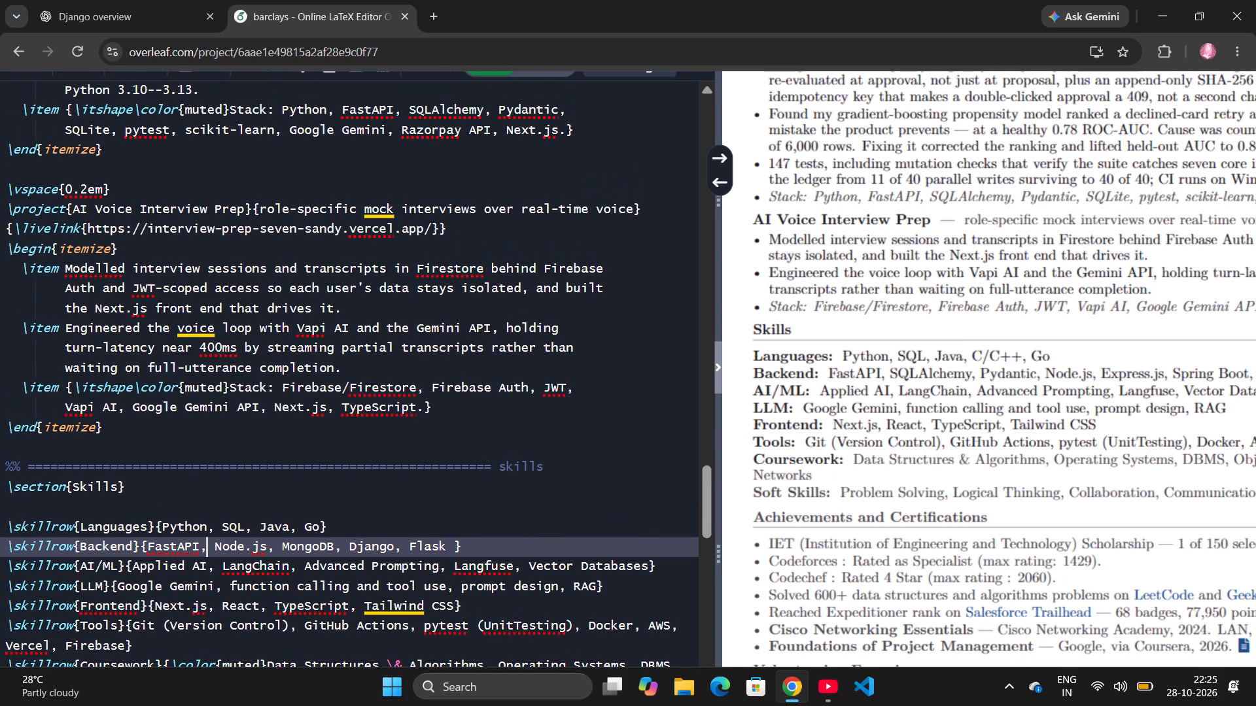
scroll(478, 327, up, 2)
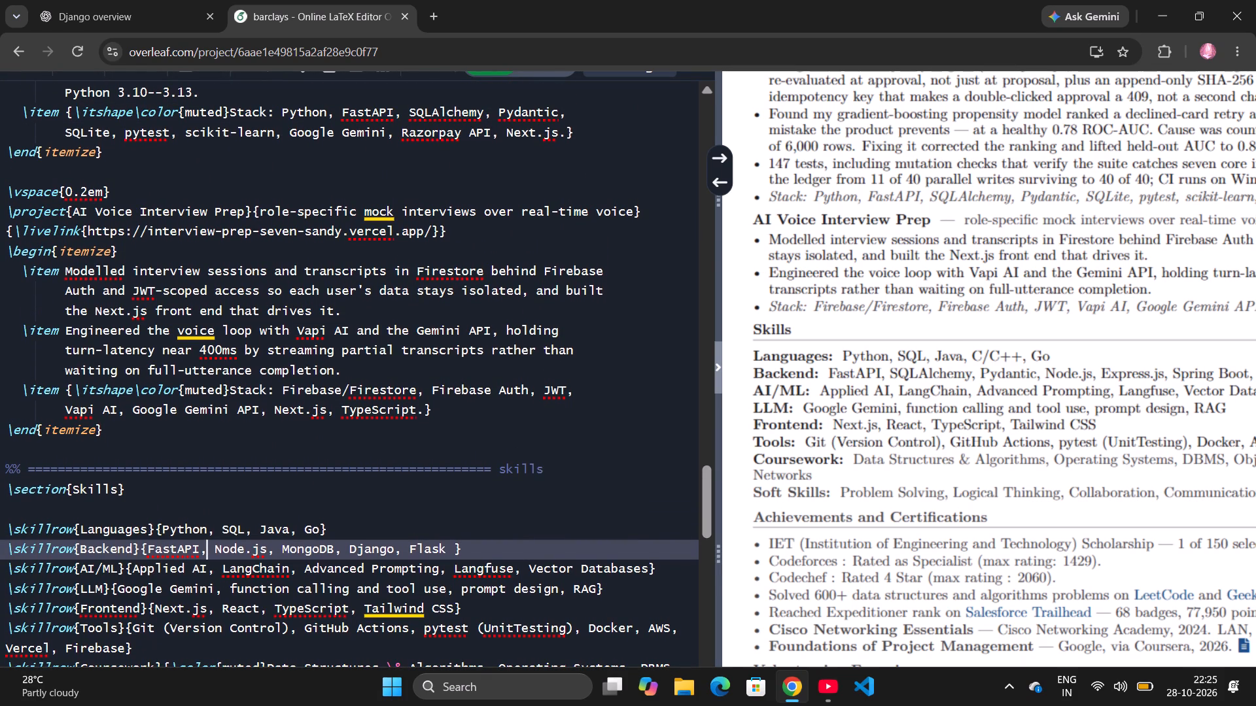
scroll(478, 327, up, 3)
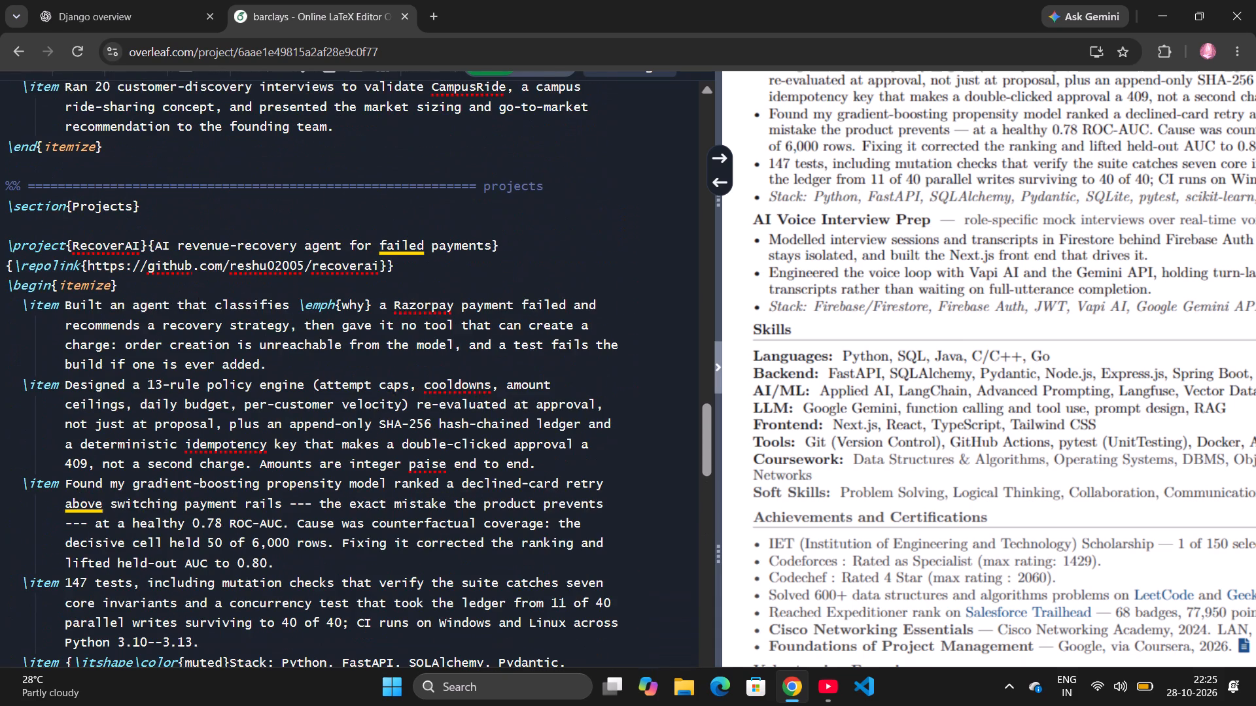
scroll(478, 327, up, 4)
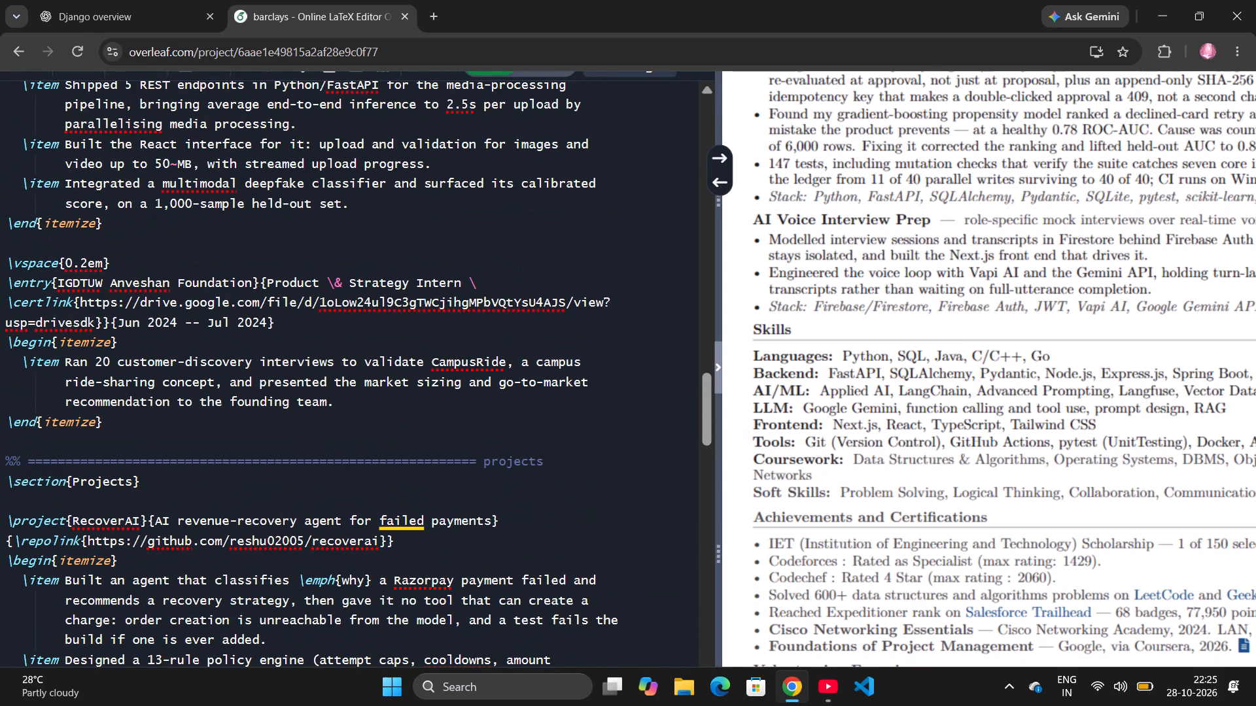
scroll(478, 327, up, 1)
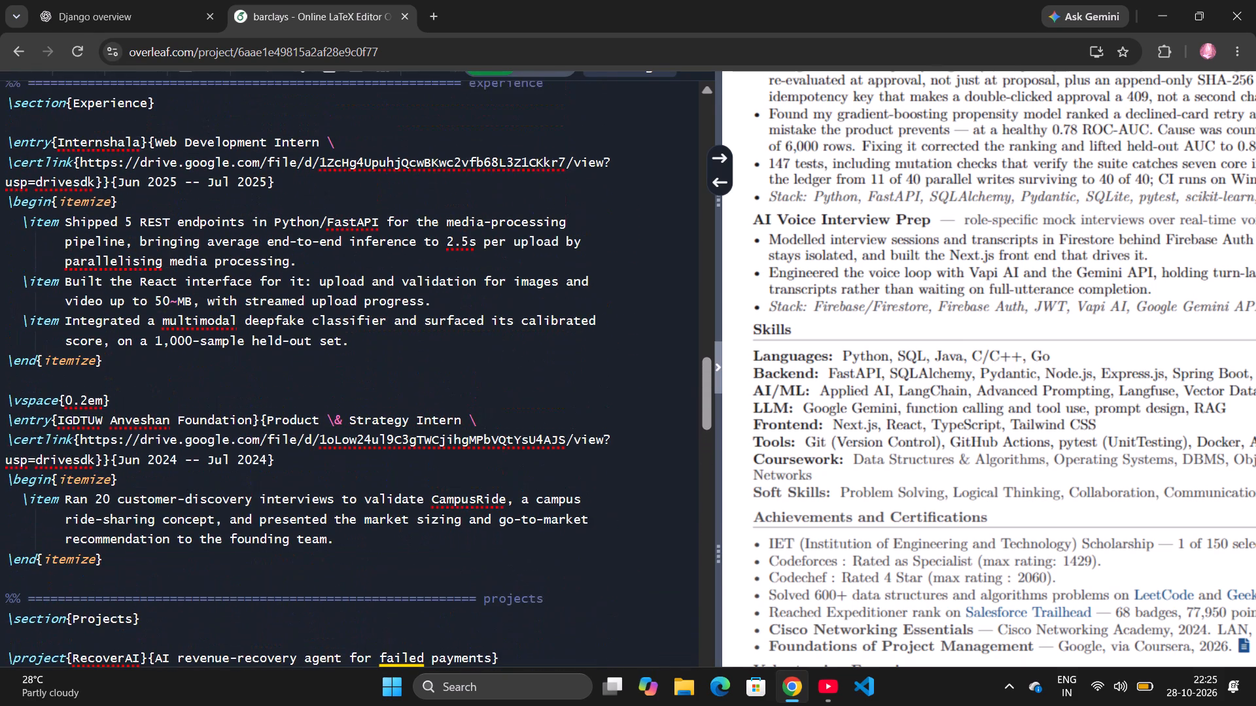
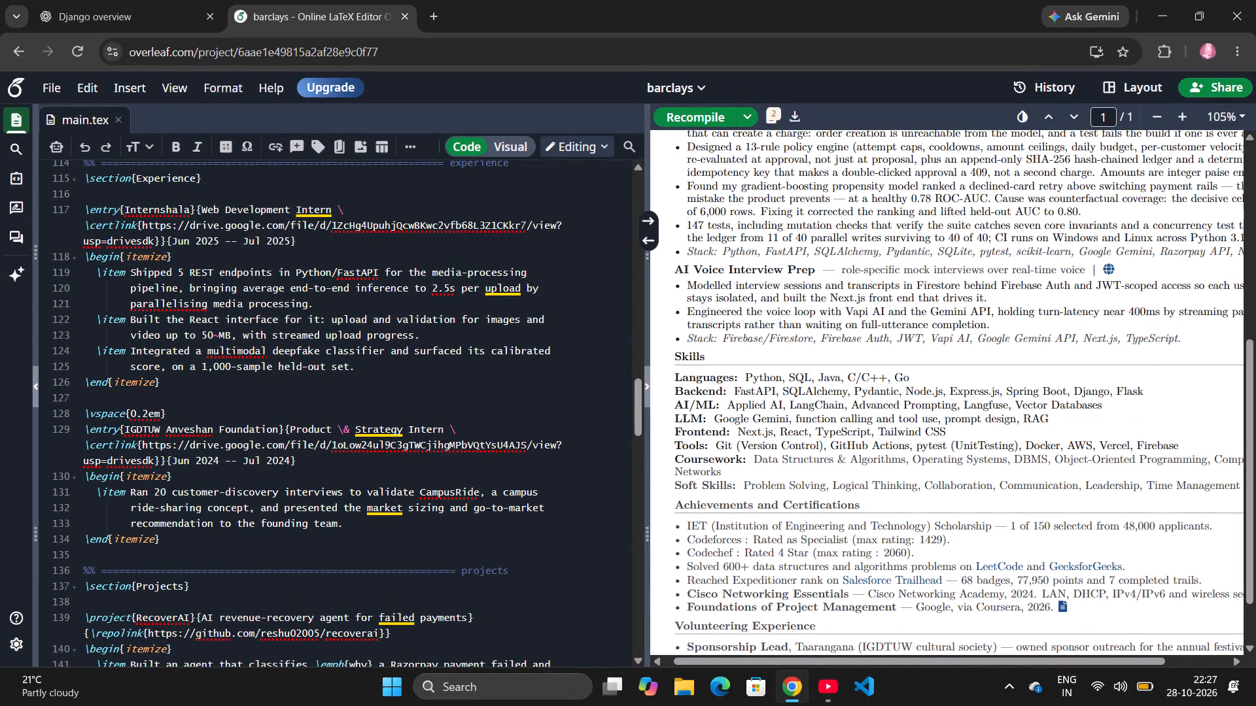
Recompile the barclays resume so the PDF preview reflects the edited Skills section.
click(694, 108)
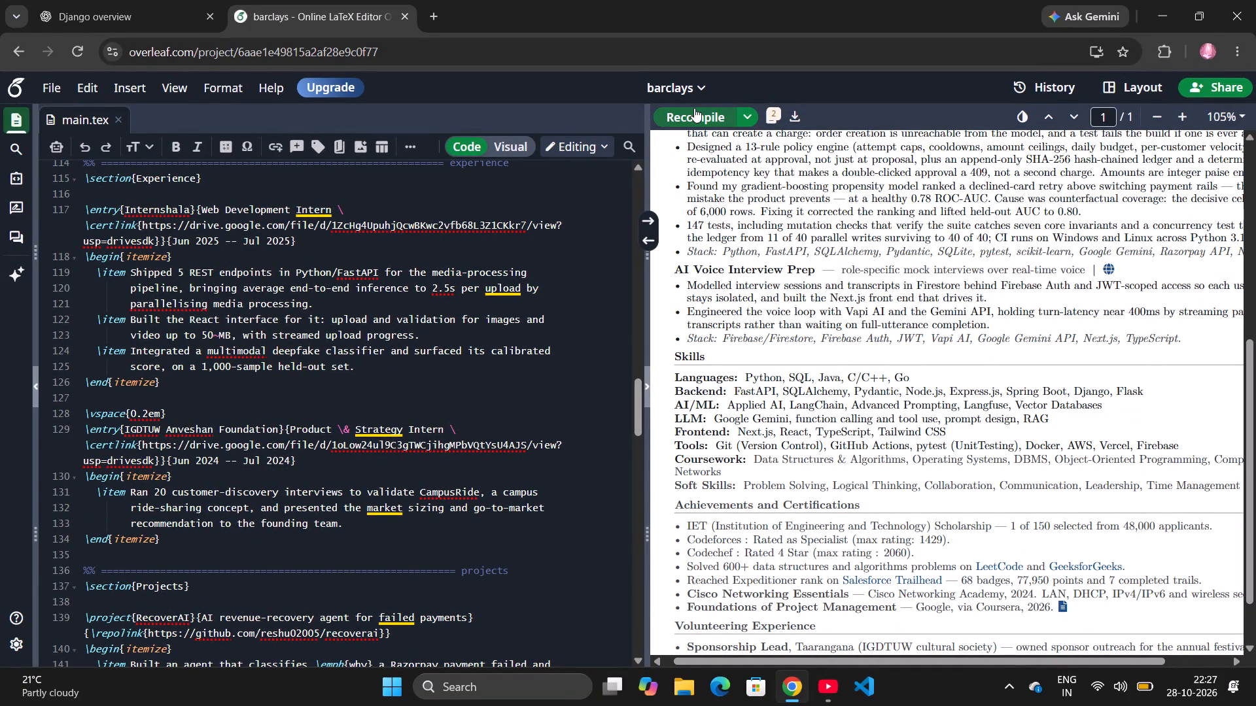
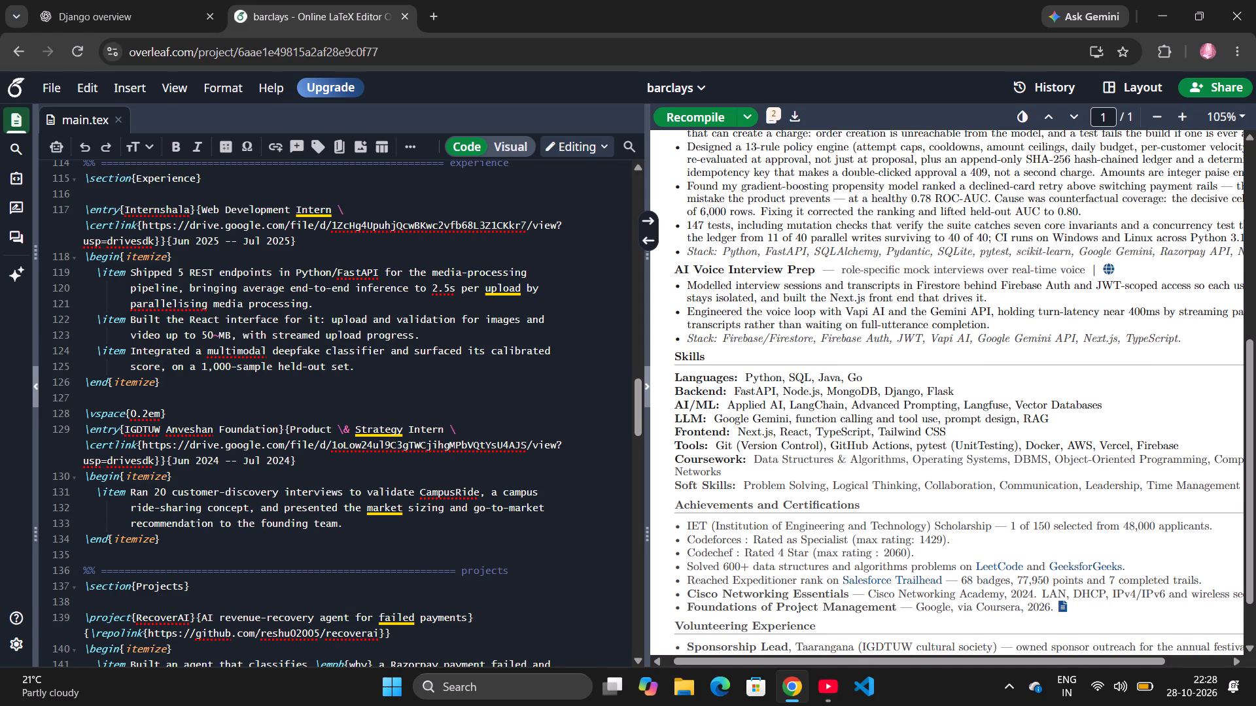
Add JWT after Flask in the Backend row of the Skills section, with a comma and tidy spacing.
scroll(408, 396, down, 5)
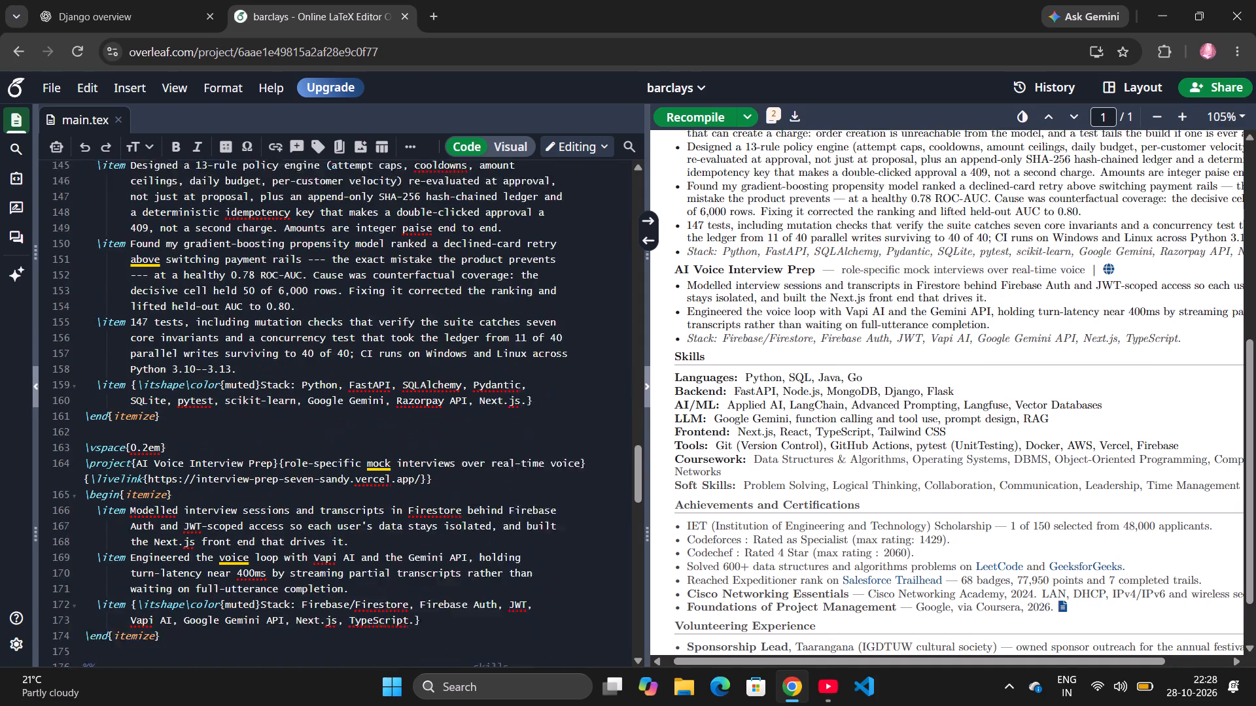
scroll(408, 396, down, 3)
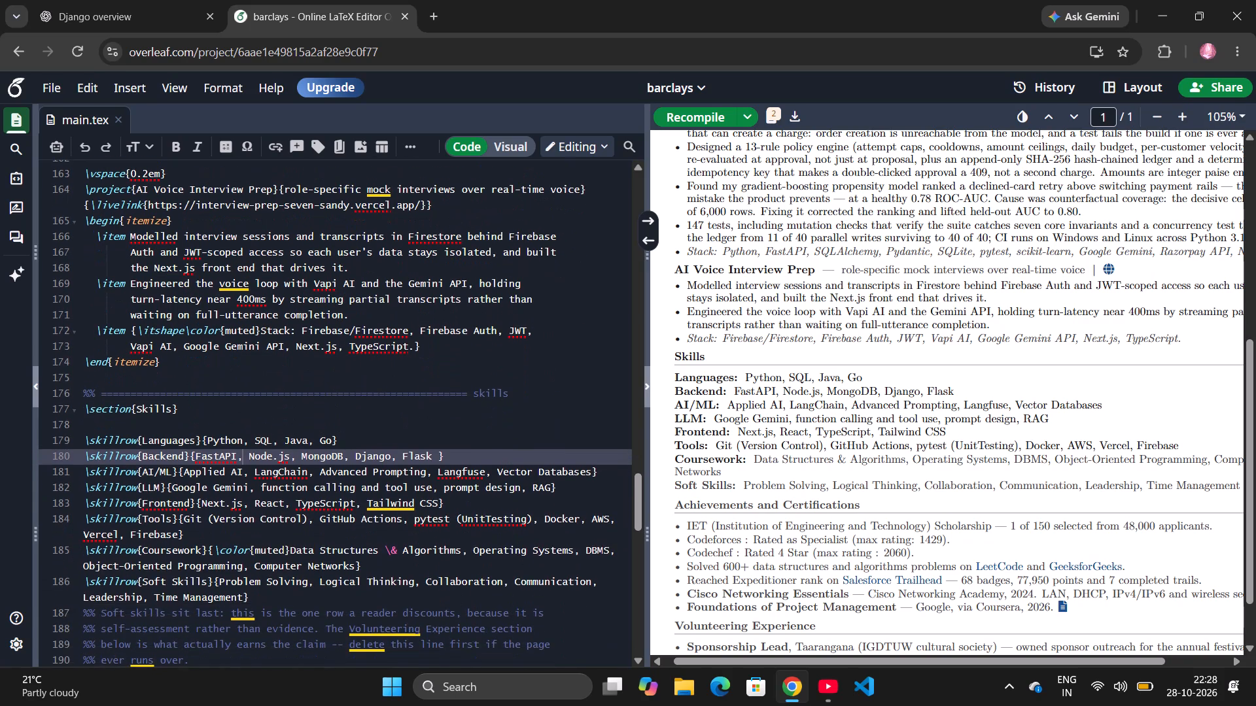
click(435, 454)
key(comma)
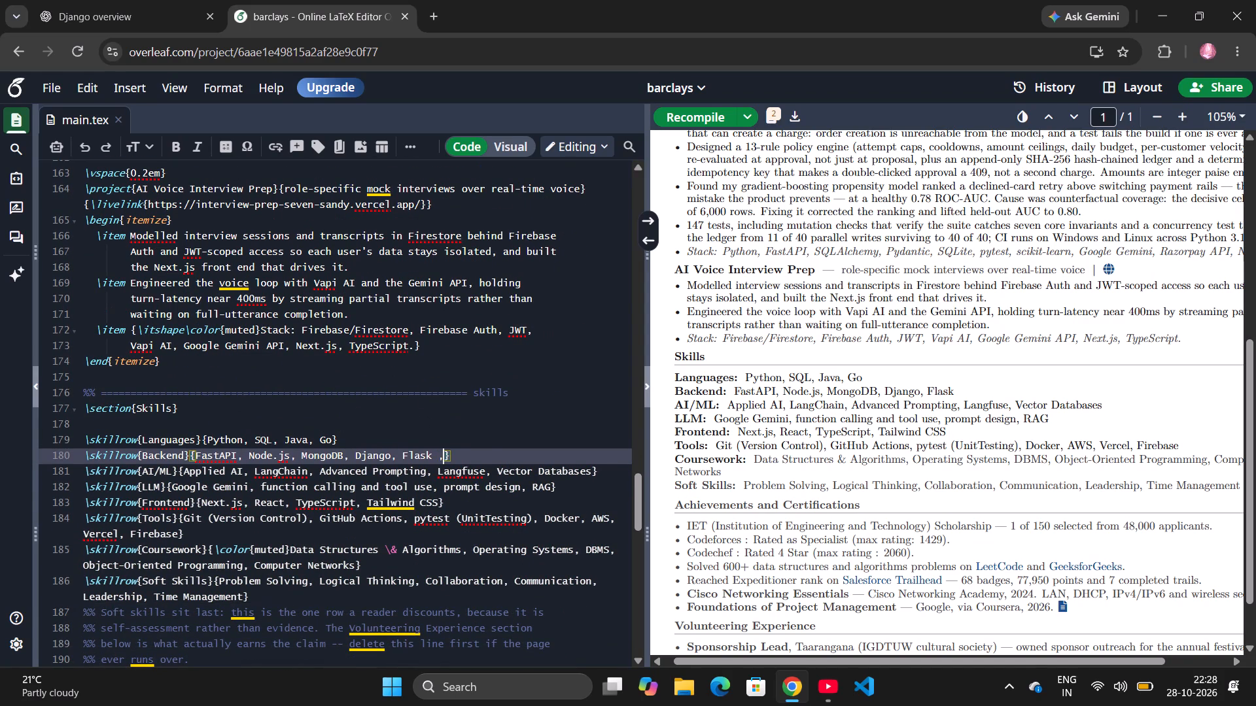
text(JWT)
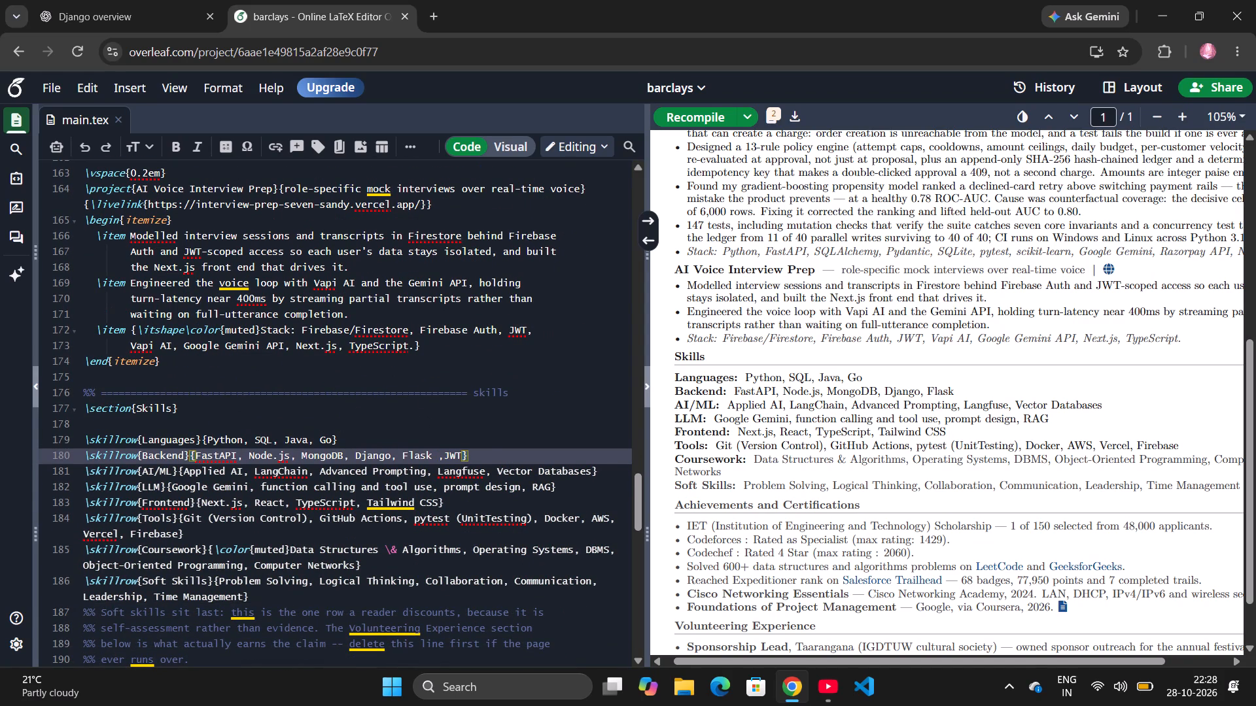
click(444, 462)
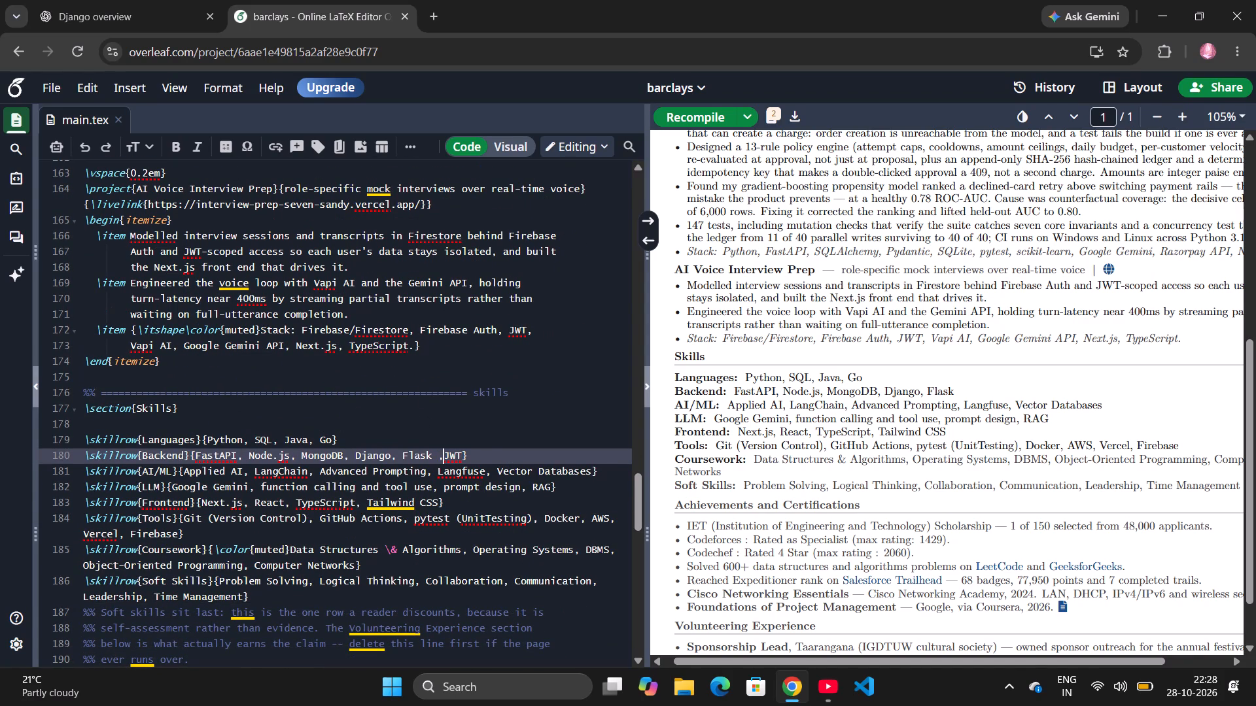
key(space)
click(440, 458)
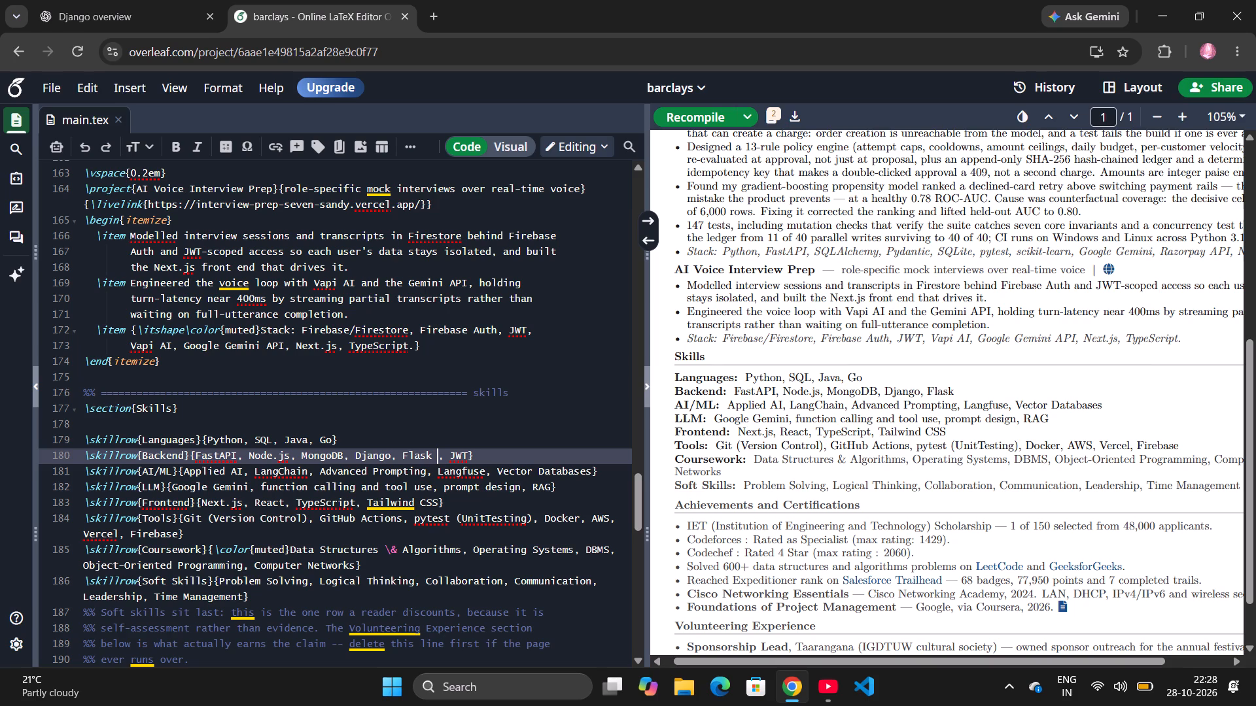
key(BackSpace)
Recompile the barclays resume to update the PDF preview with the edited Backend row.
click(712, 118)
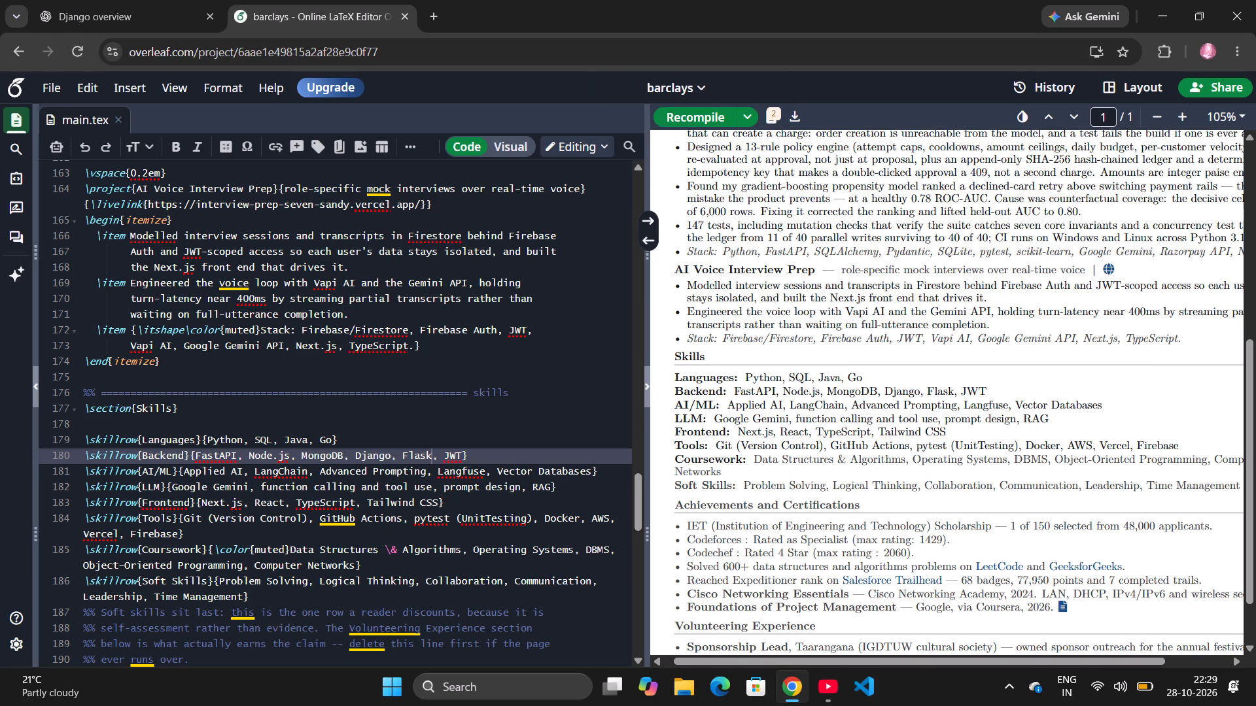
Remove Flask and its comma from the Backend skills row so Django is followed directly by JWT.
scroll(350, 452, down, 1)
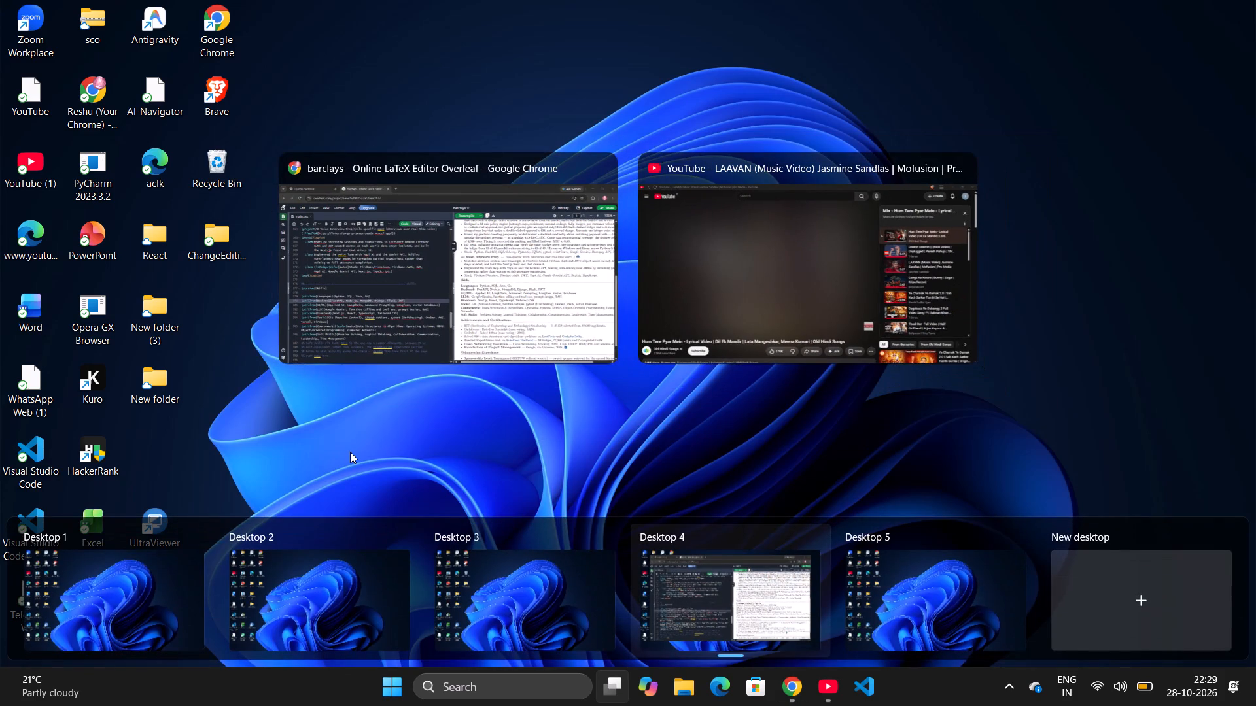
click(413, 237)
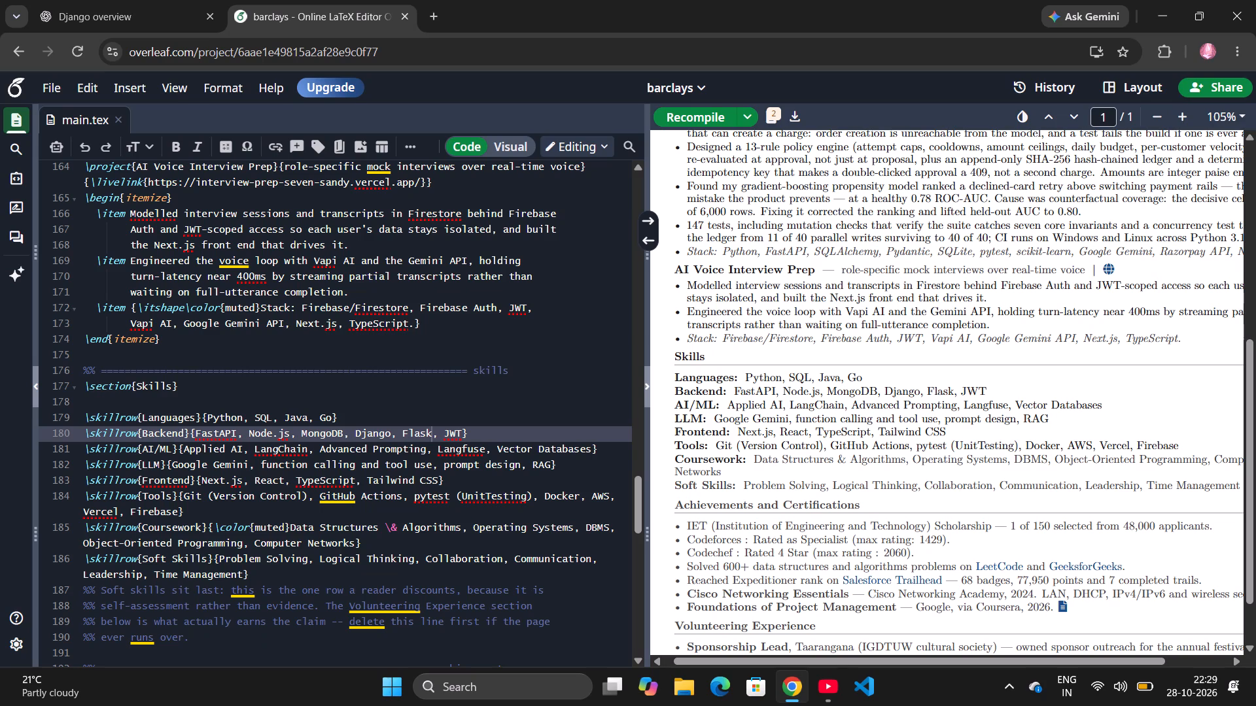
key(BackSpace)
key(BackSpace)
click(432, 429)
key(BackSpace)
key(BackSpace)
key(BackSpace)
key(BackSpace)
key(BackSpace)
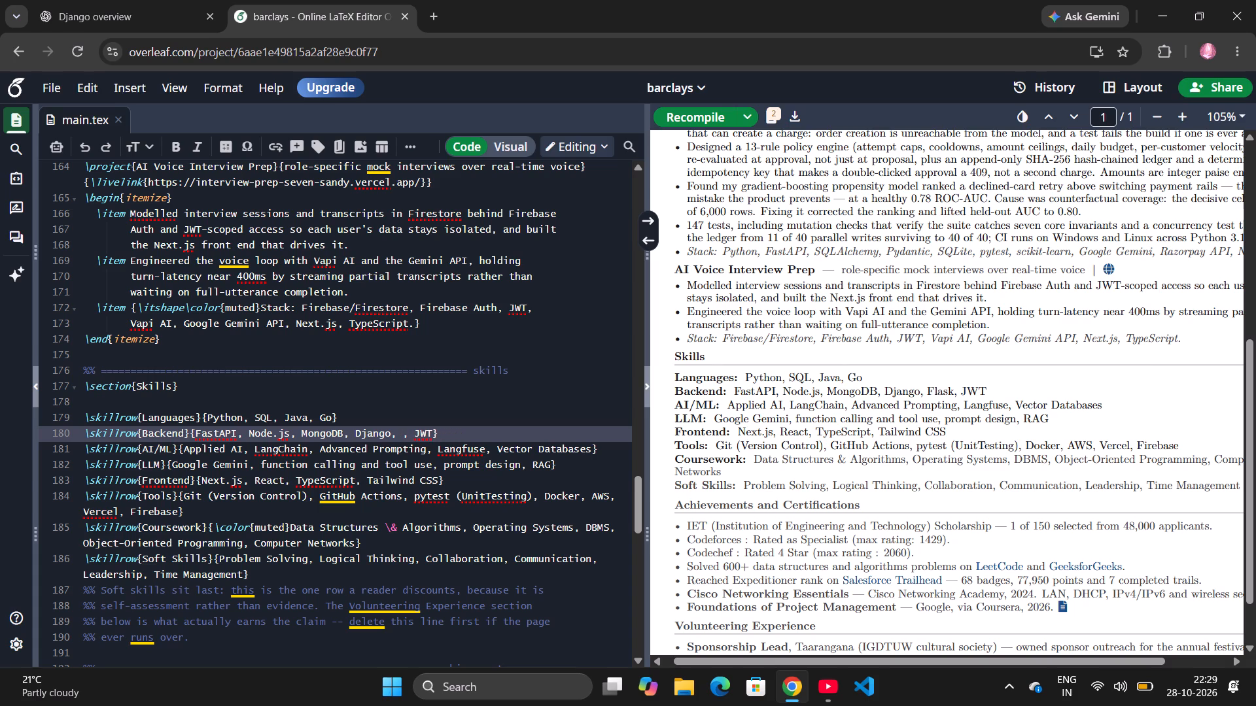
key(BackSpace)
key(BackSpace)
Rename the Languages row label in the Skills section to "Languages & Frontend".
click(197, 419)
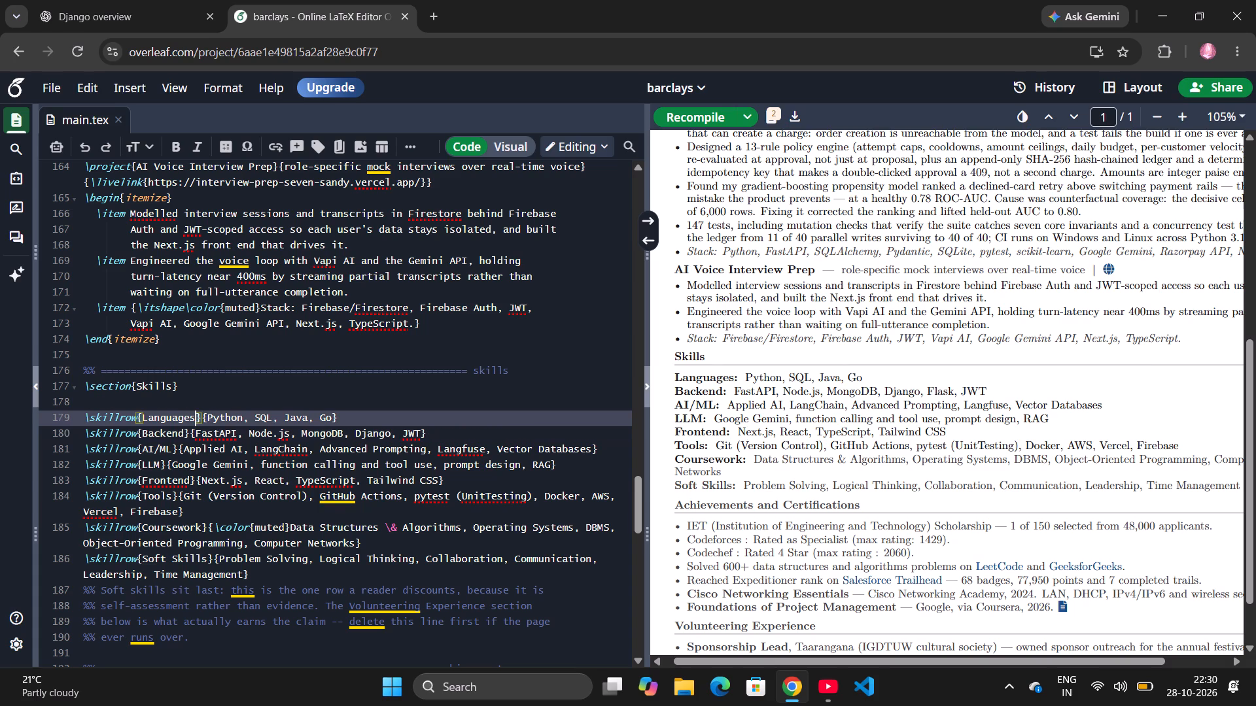
key(space)
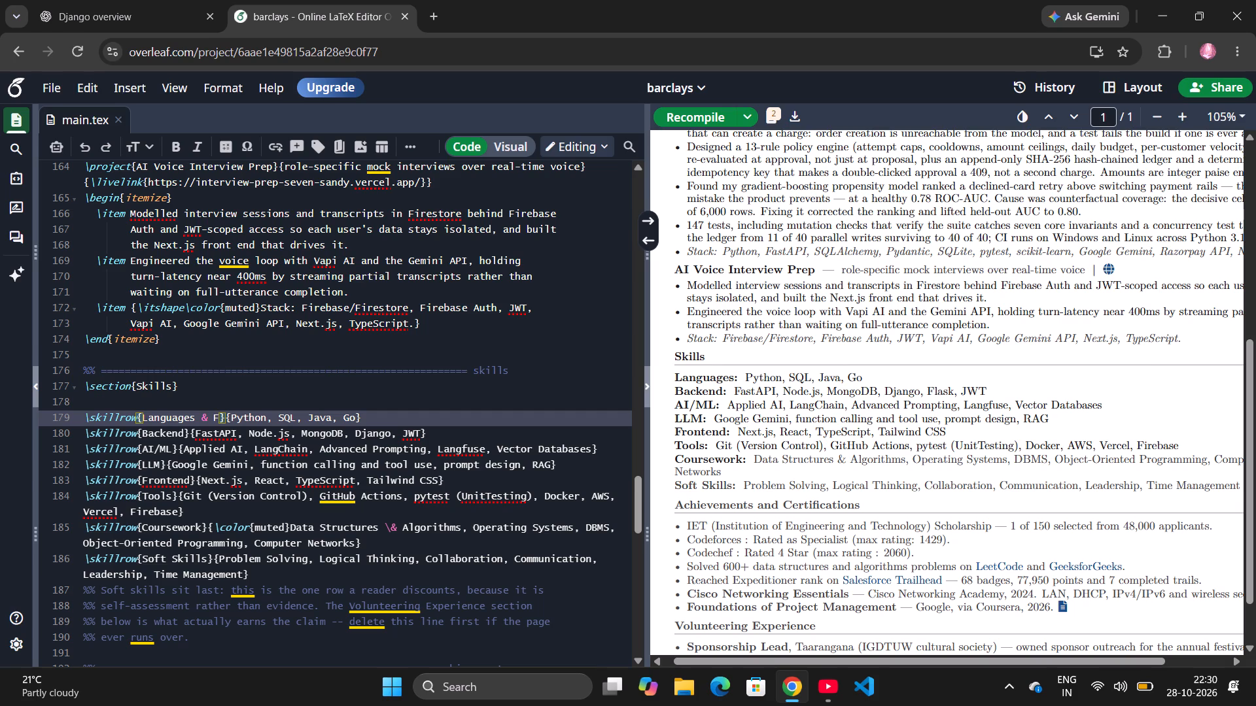
text(ro)
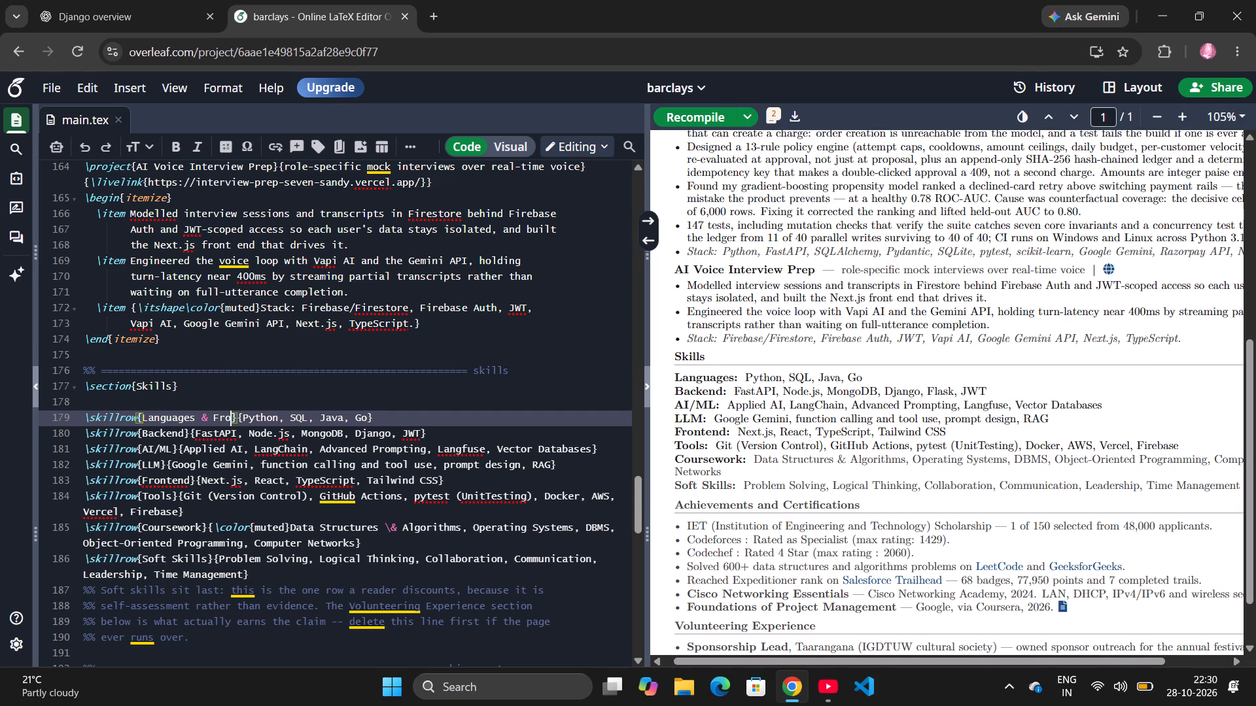
text(ntend)
key(space)
key(BackSpace)
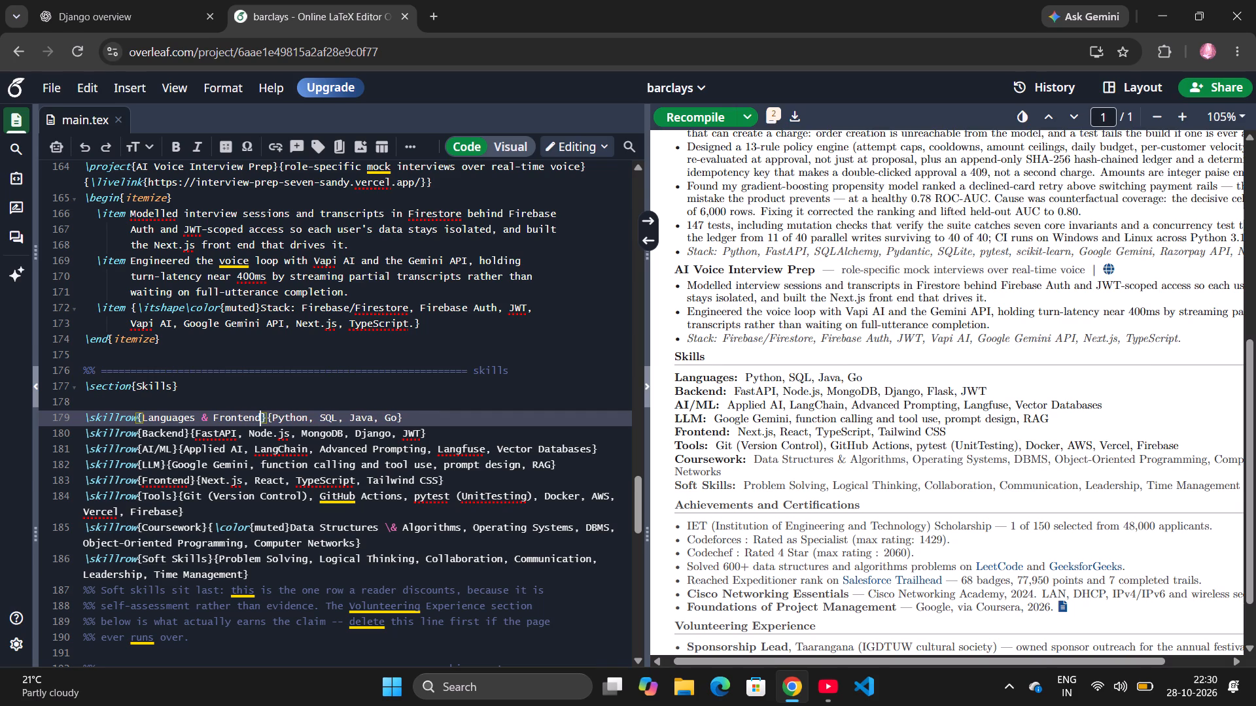
Insert HTML between SQL and Java in the Languages & Frontend row.
click(345, 420)
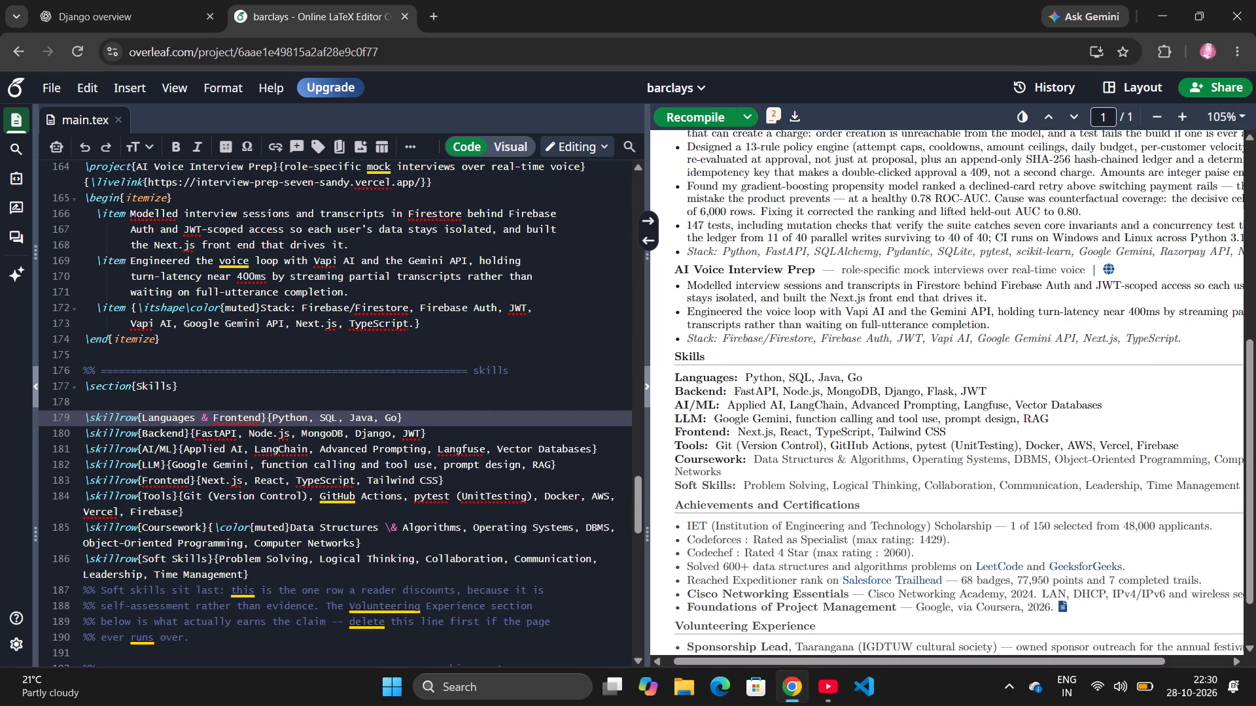
key(space)
text(HTML,)
key(space)
key(BackSpace)
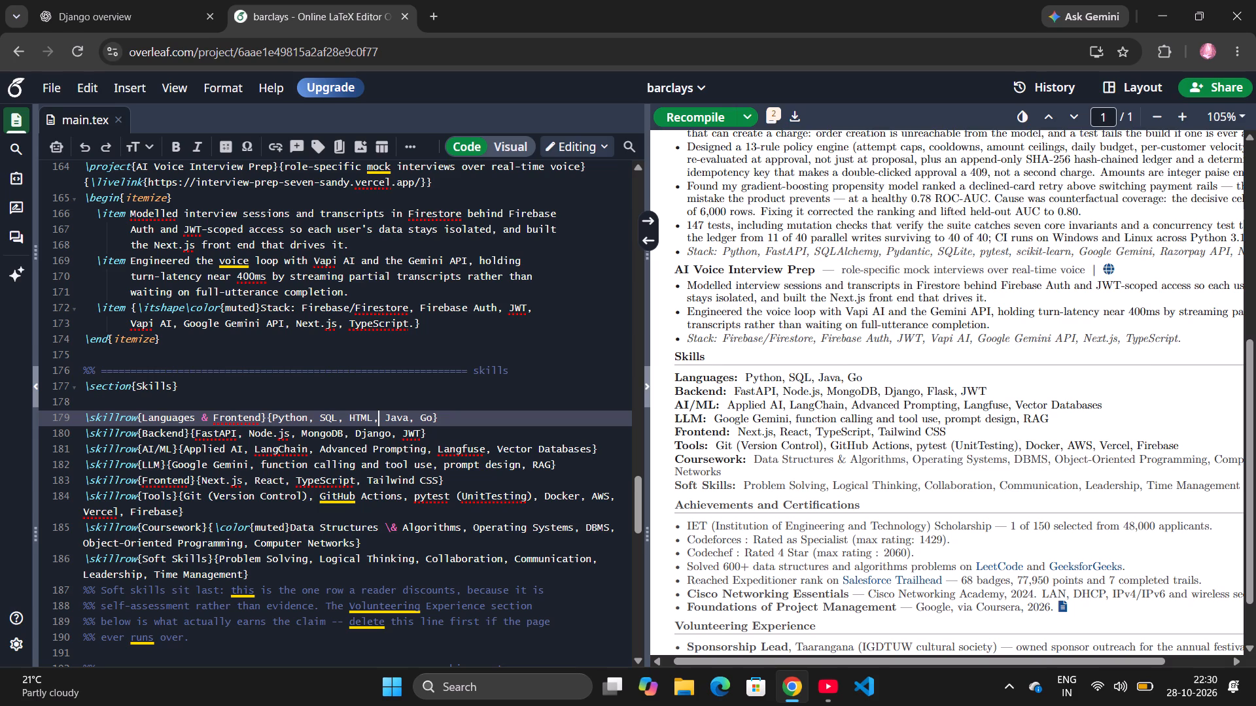
Append React.js after Go in the Languages & Frontend row, followed by a comma, with no space before Go's comma.
click(433, 419)
key(space)
text(,)
key(space)
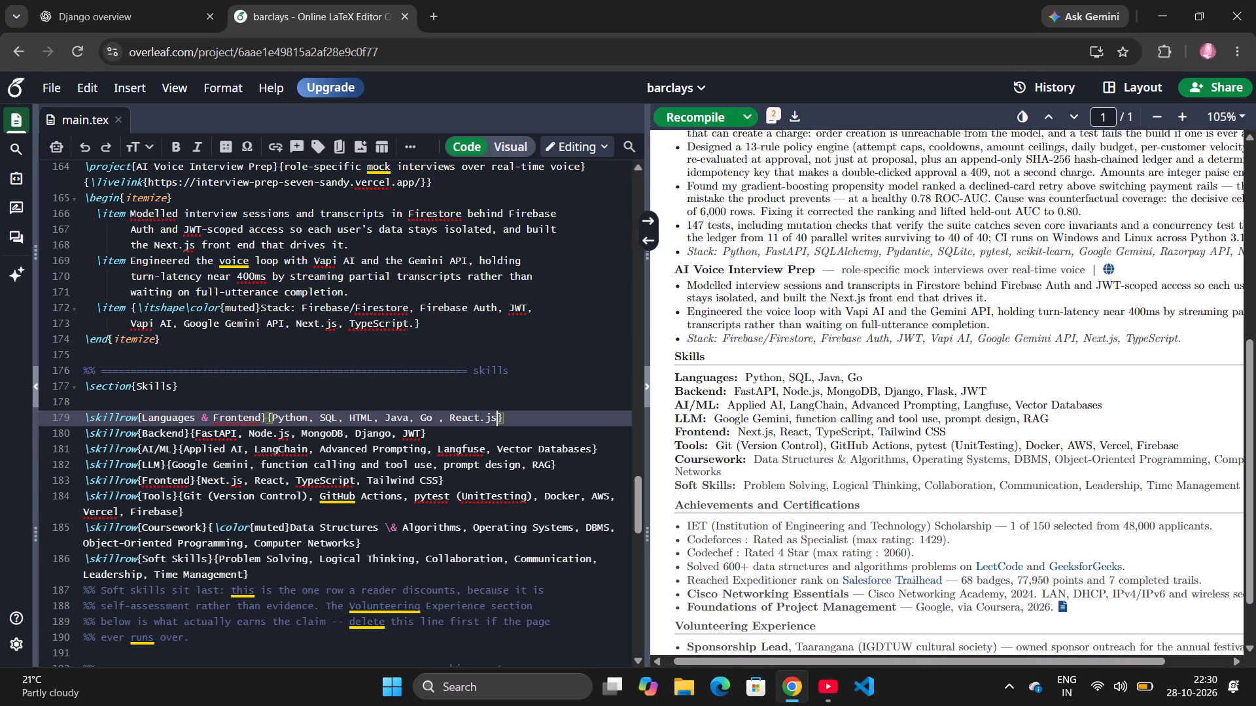
text(,)
key(space)
key(BackSpace)
key(space)
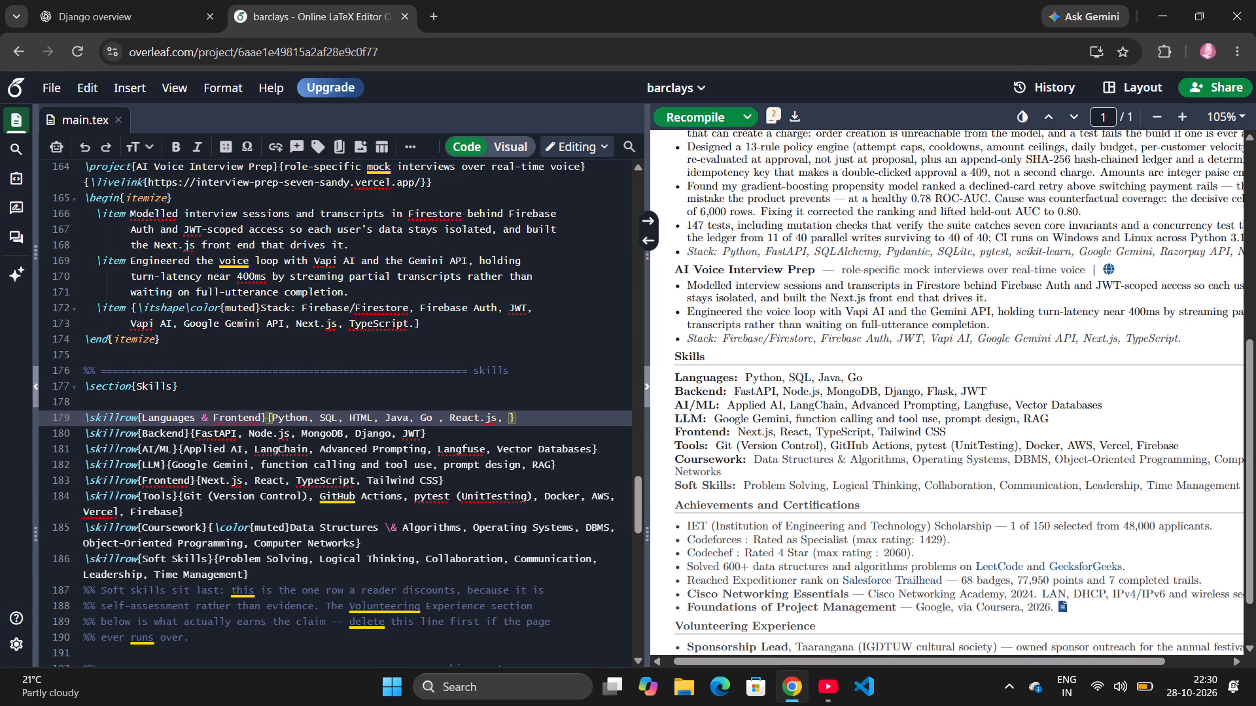
click(437, 421)
key(BackSpace)
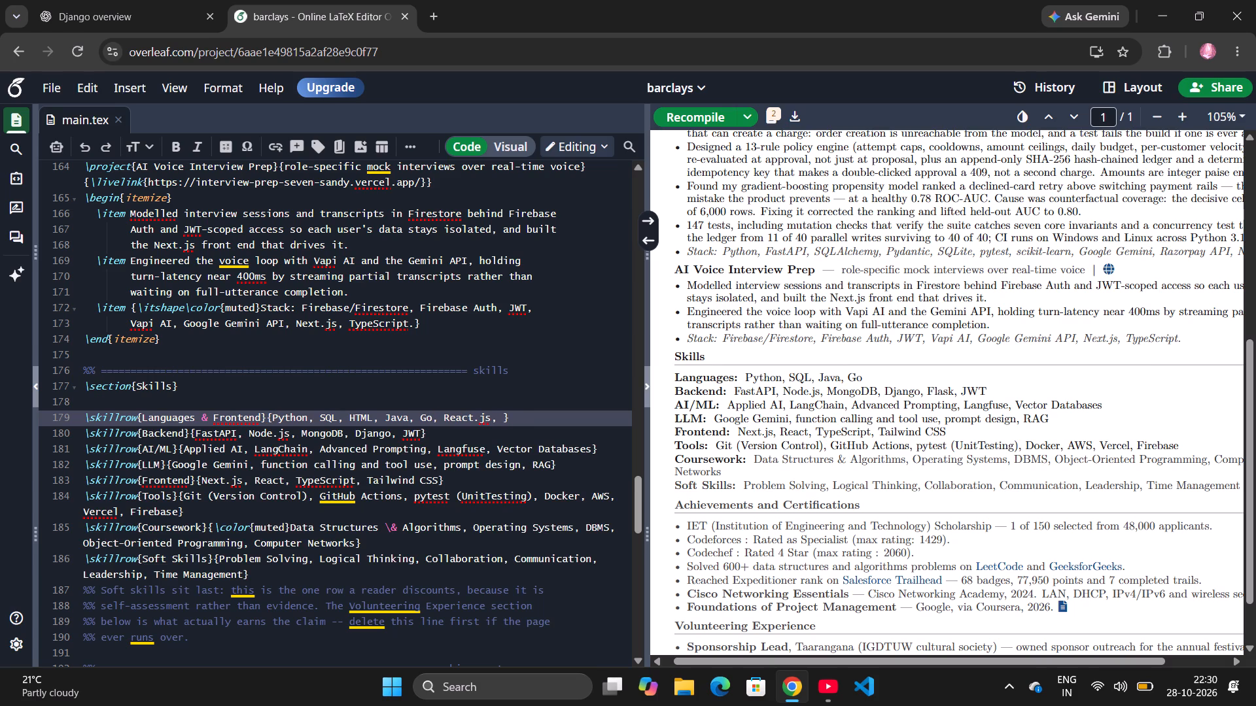
Append TypeScript and Tailwind CSS after React.js in the Languages & Frontend row.
click(500, 418)
key(space)
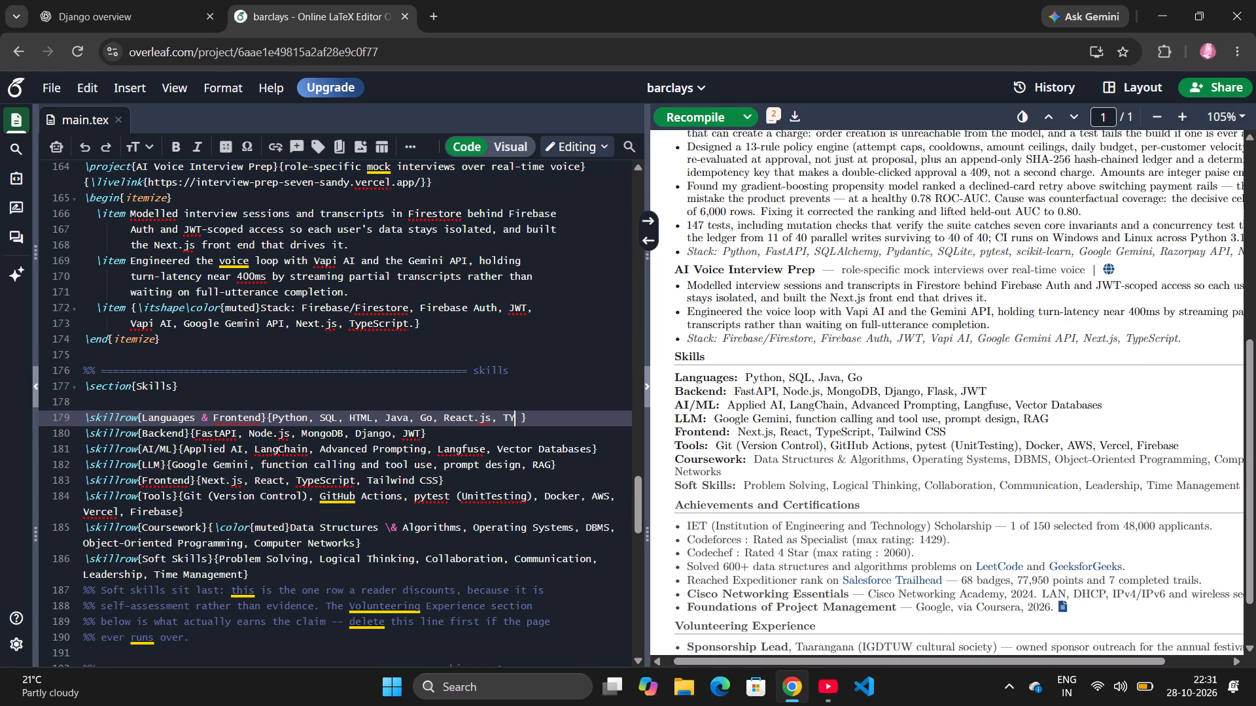
key(BackSpace)
text(yp)
key(BackSpace)
key(e)
key(BackSpace)
text(pe)
text(,)
key(space)
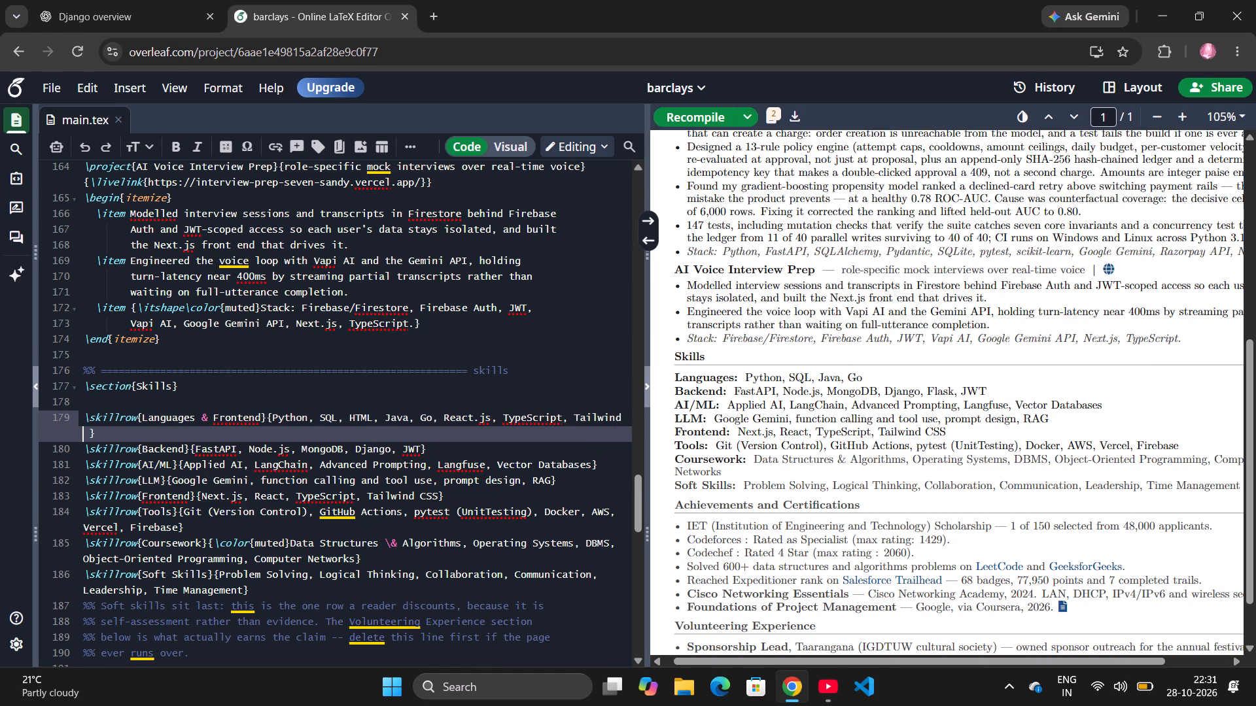
text(CSS)
Recompile the barclays resume to update the PDF preview with the Languages & Frontend row.
click(705, 111)
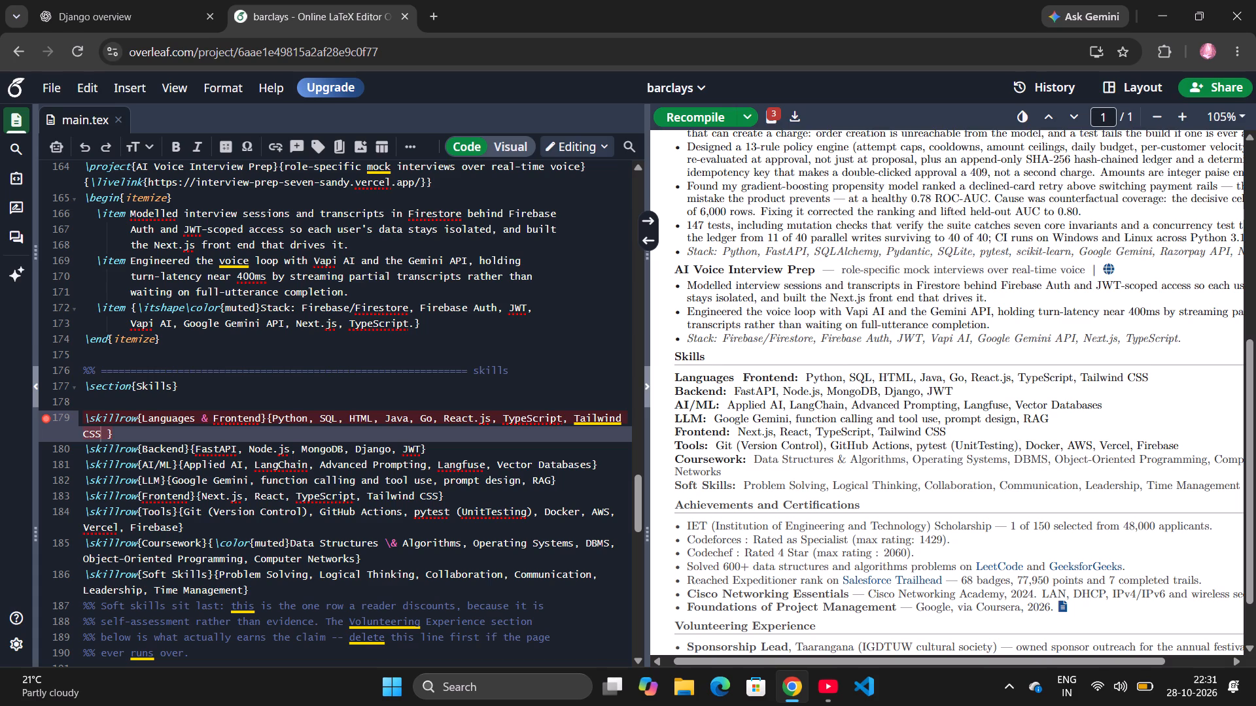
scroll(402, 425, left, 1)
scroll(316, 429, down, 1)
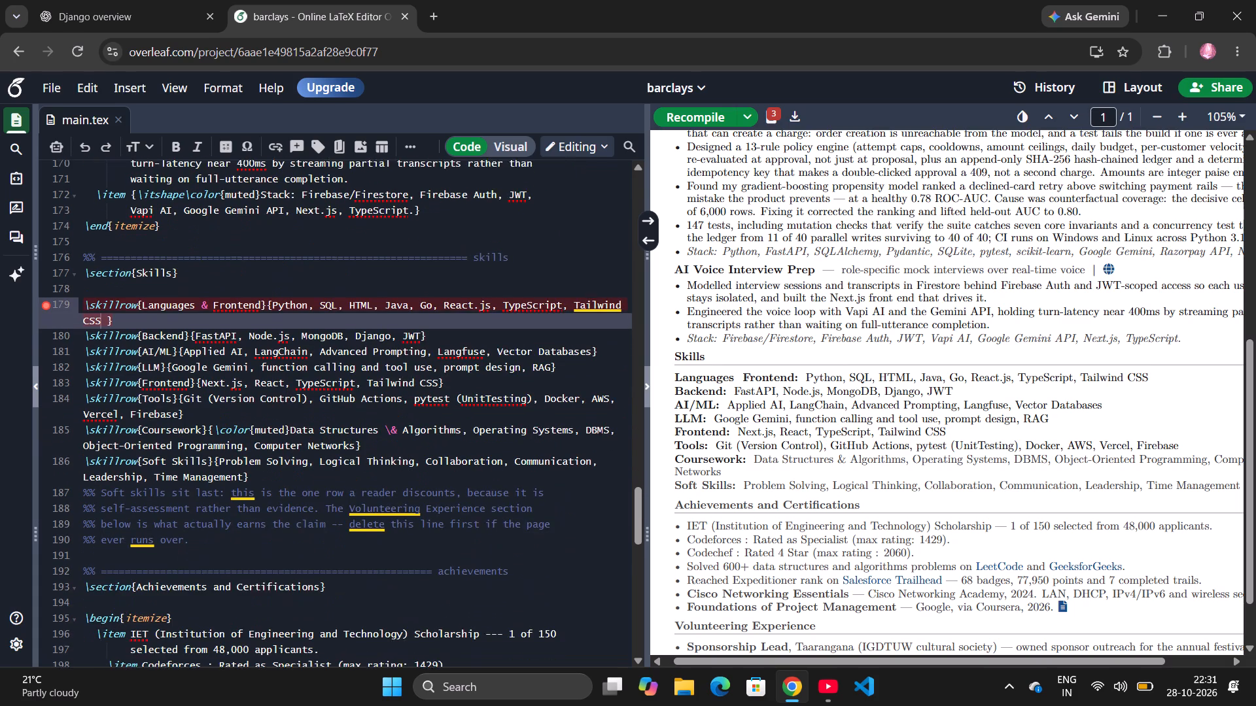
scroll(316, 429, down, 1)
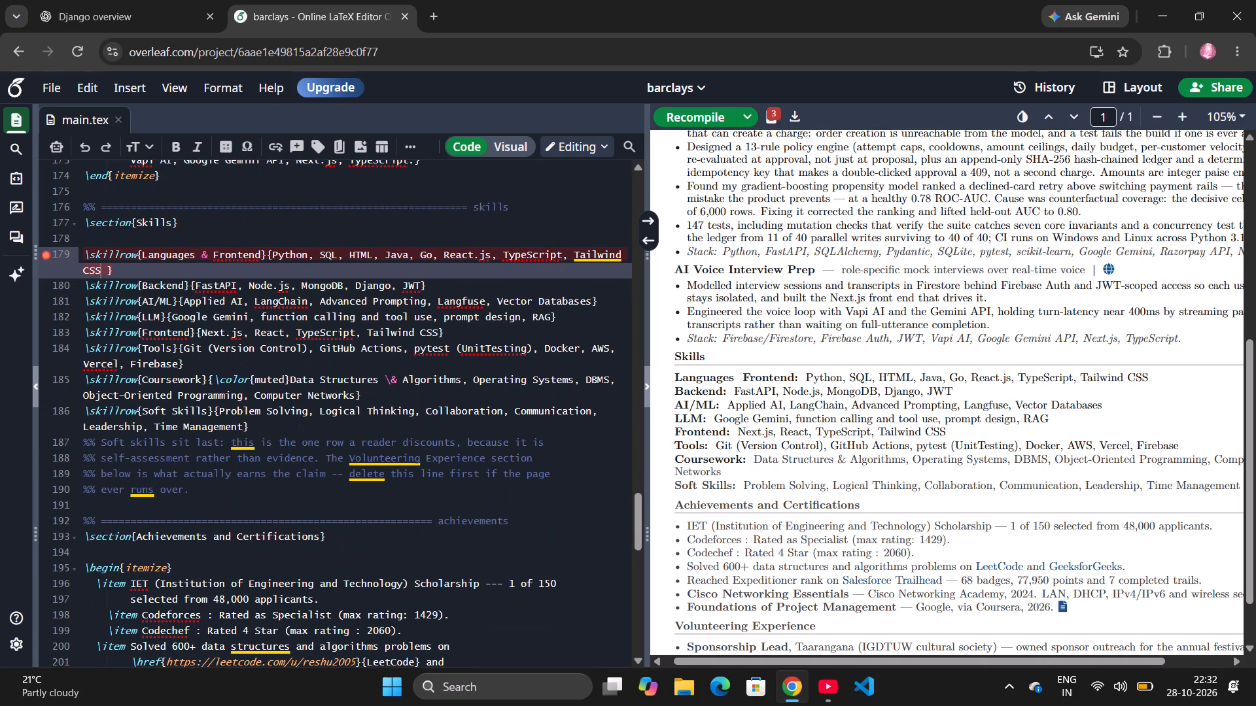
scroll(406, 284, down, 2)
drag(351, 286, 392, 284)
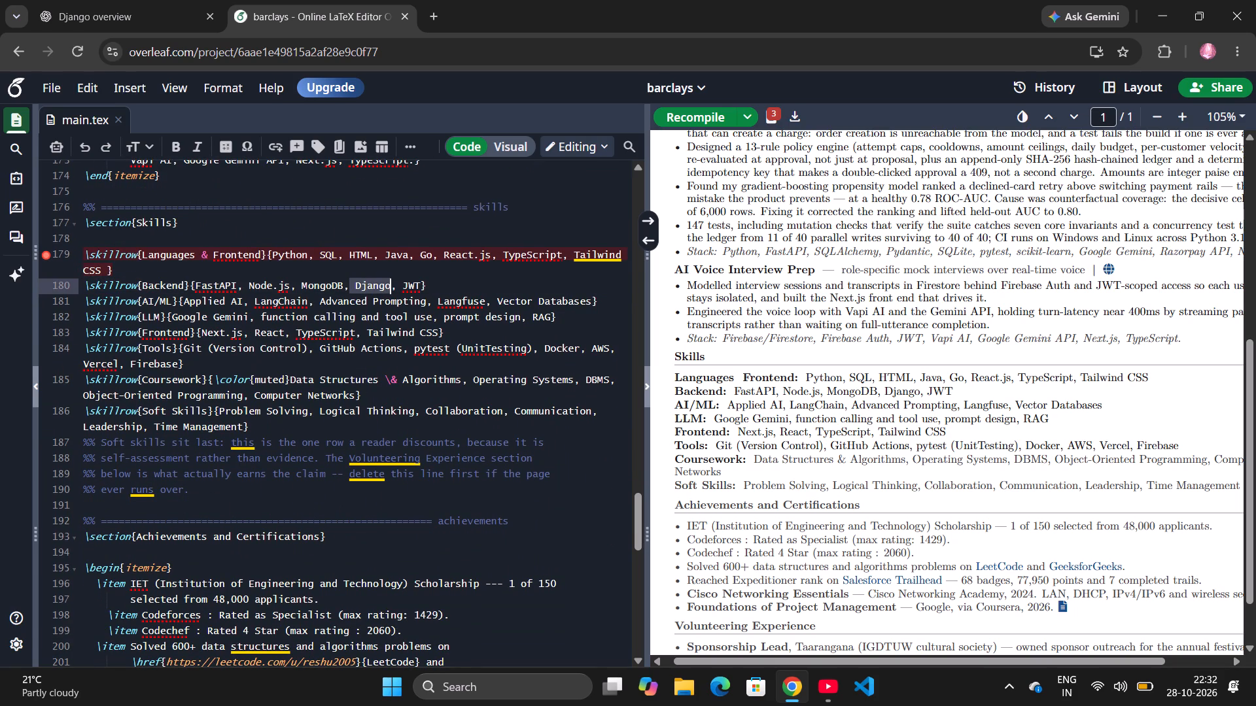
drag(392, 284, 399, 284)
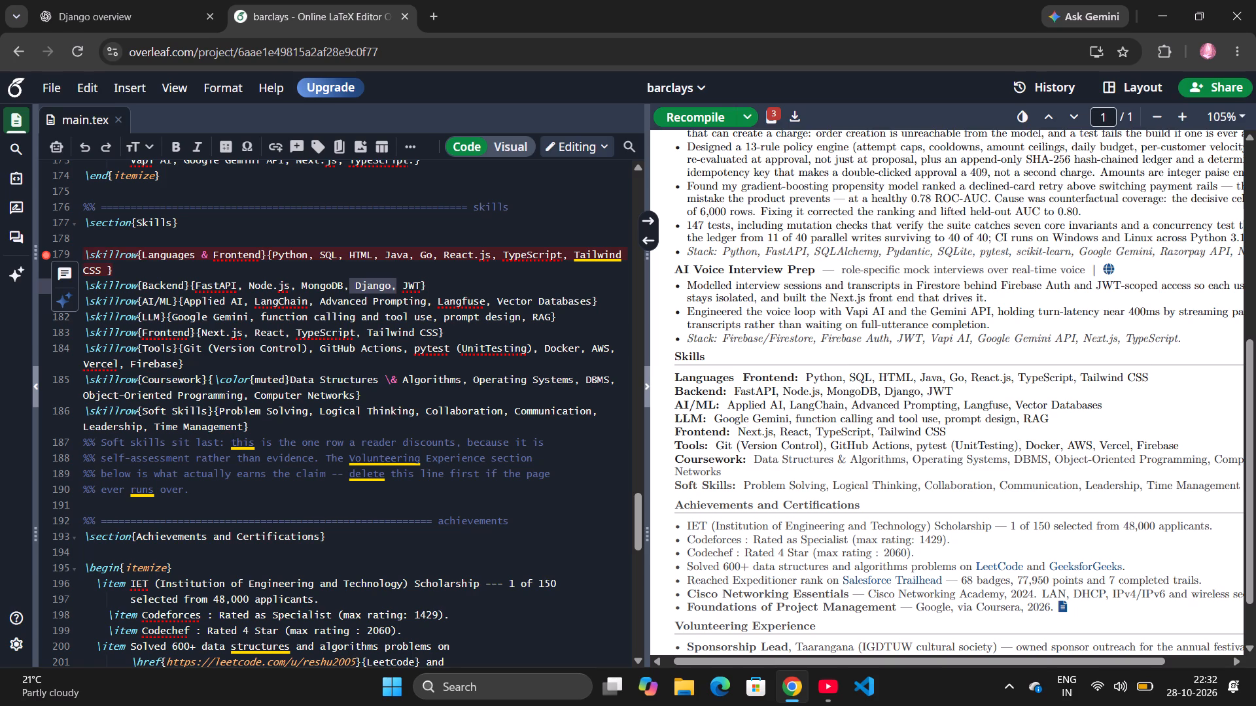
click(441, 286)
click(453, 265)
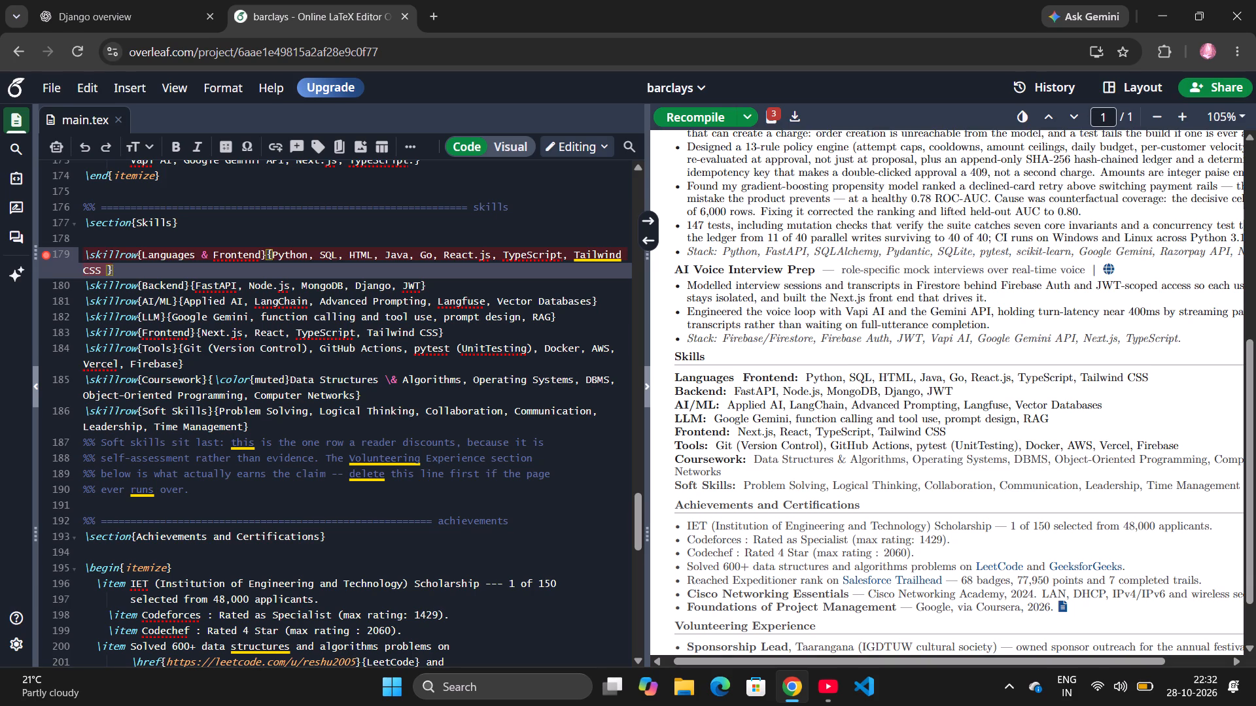
Delete Git (Version Control), GitHub Actions and pytest (UnitTesting) from the Tools row of the Skills section so it starts with Docker.
drag(183, 346, 261, 346)
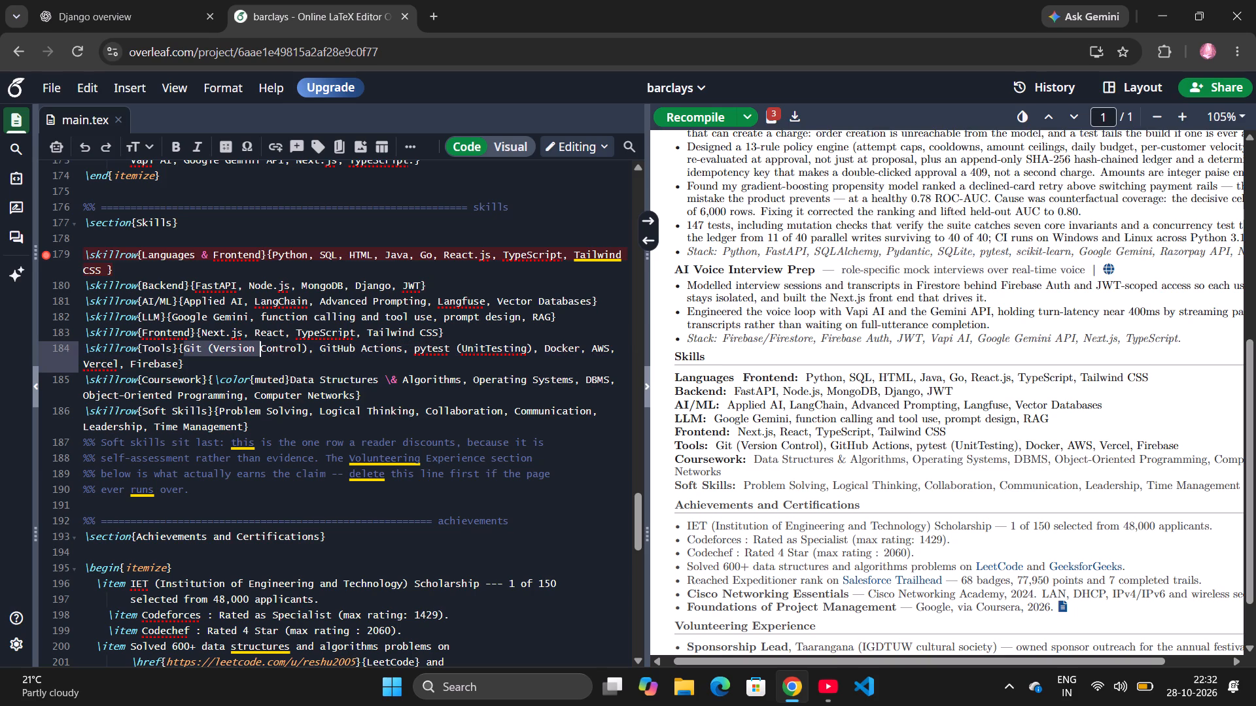
drag(261, 346, 307, 342)
drag(307, 342, 311, 342)
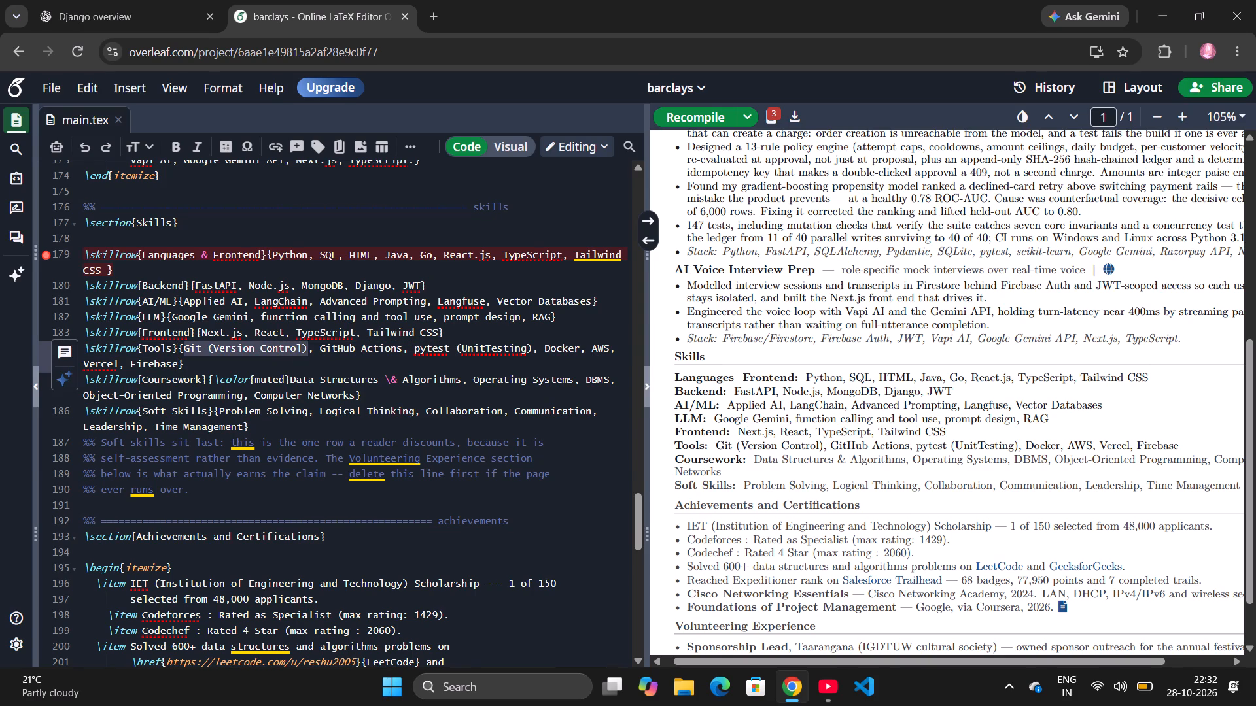
key(equal)
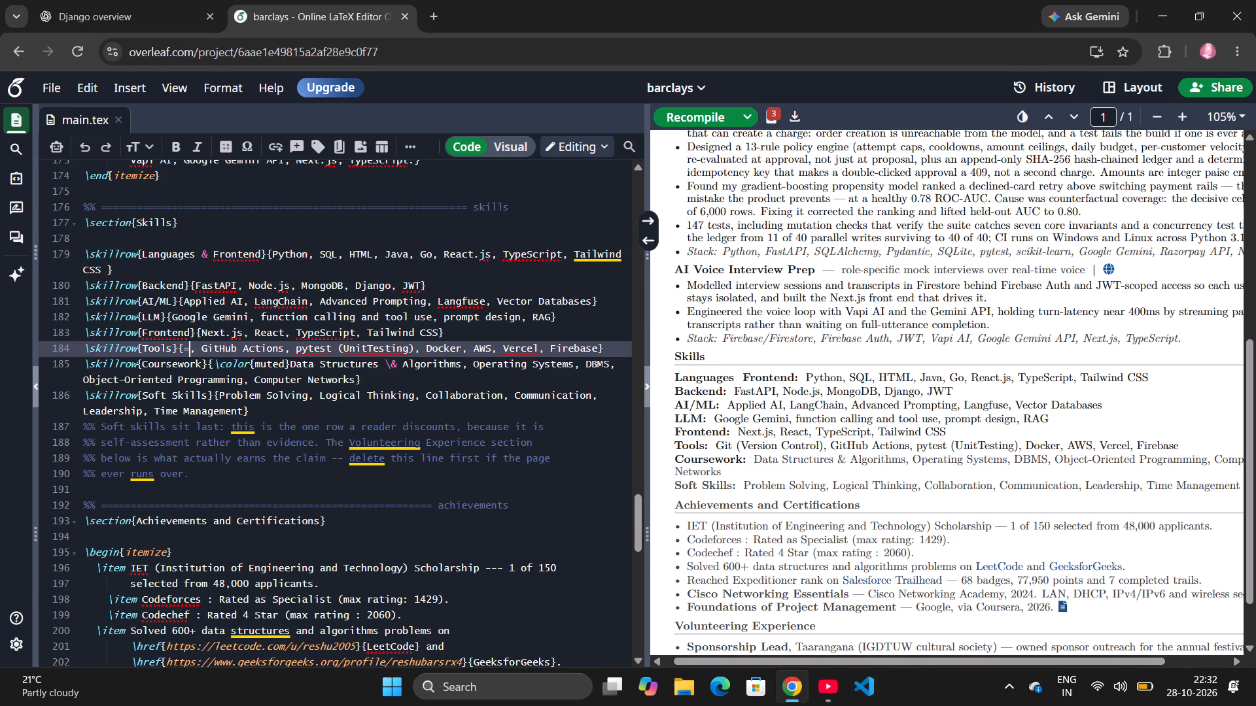
drag(425, 350, 226, 355)
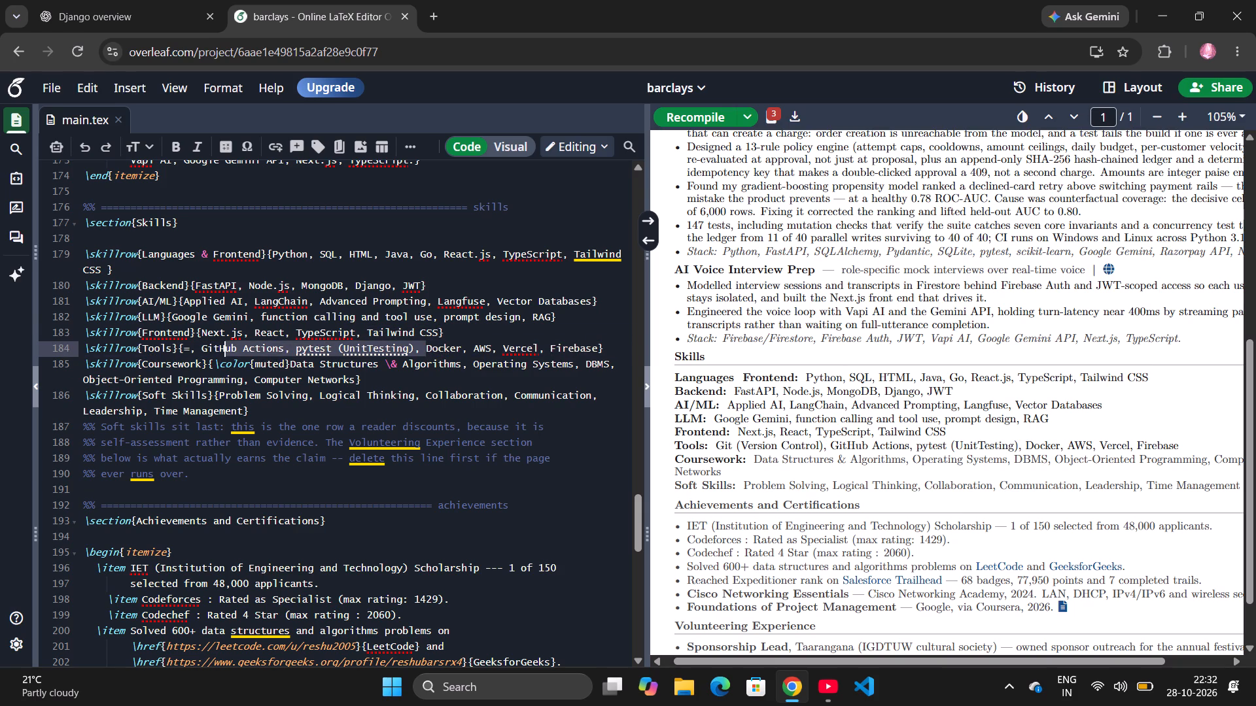
drag(226, 355, 184, 345)
key(BackSpace)
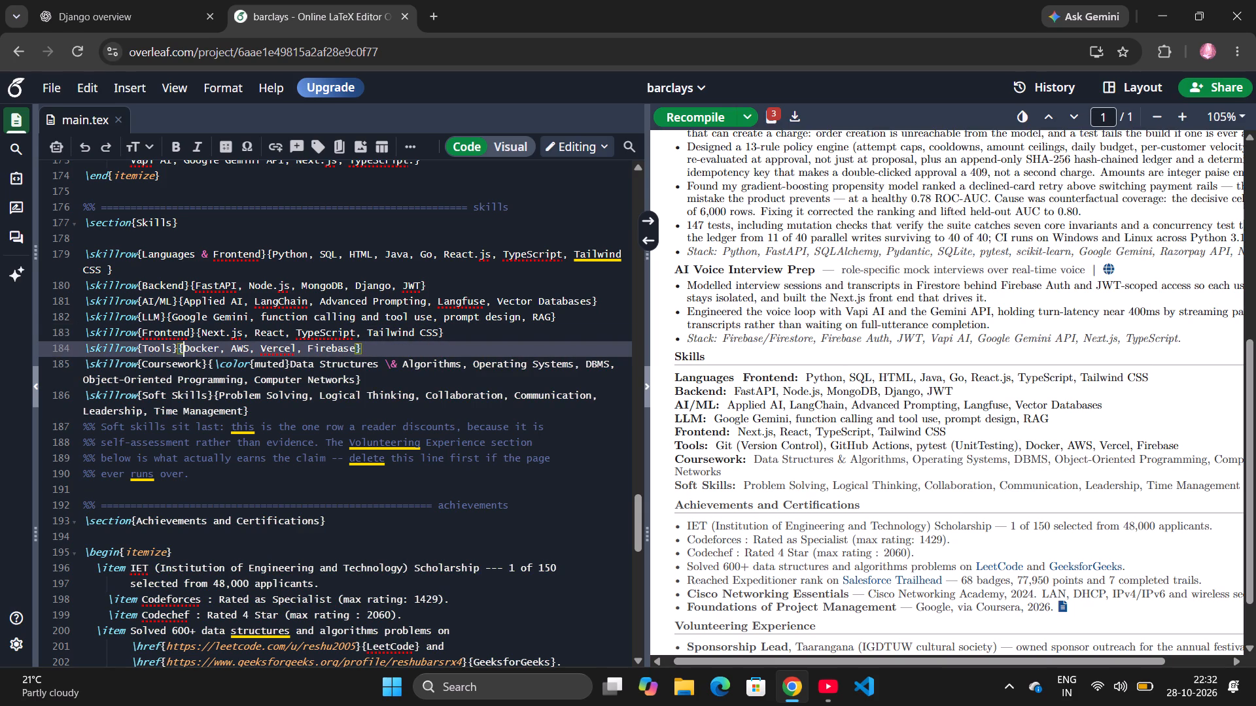
Recompile the barclays resume to update the PDF preview with the shortened Tools row.
click(699, 117)
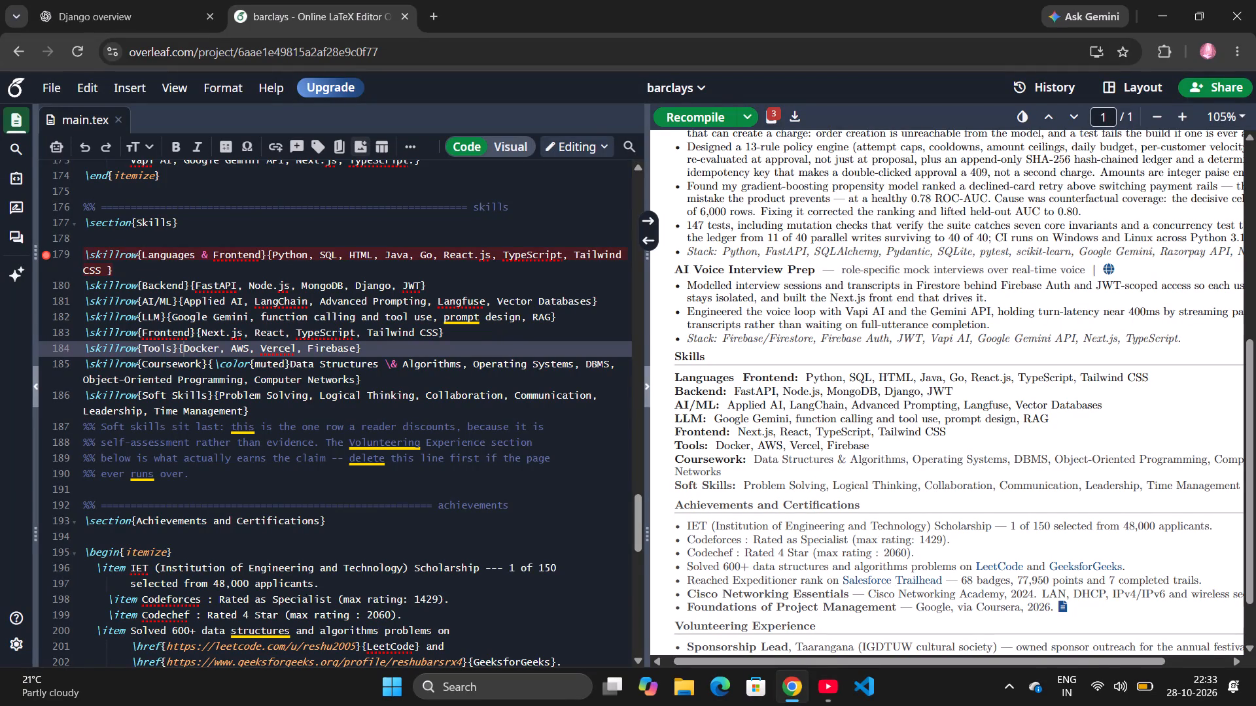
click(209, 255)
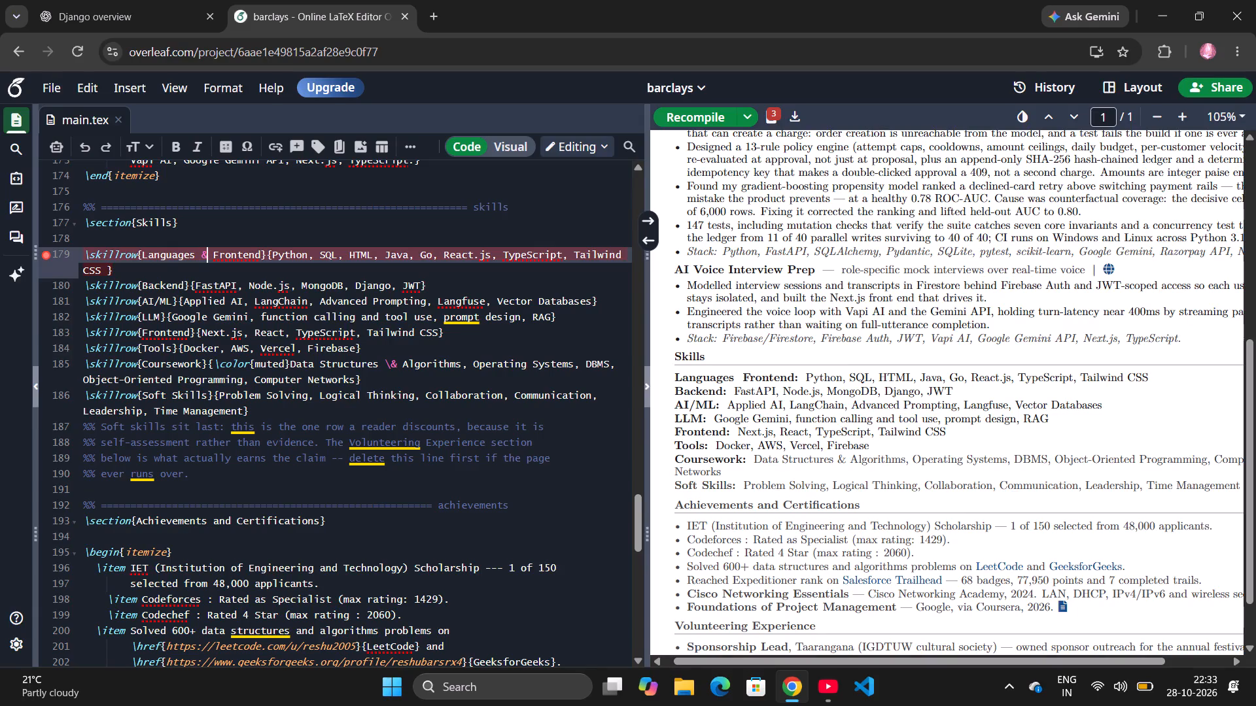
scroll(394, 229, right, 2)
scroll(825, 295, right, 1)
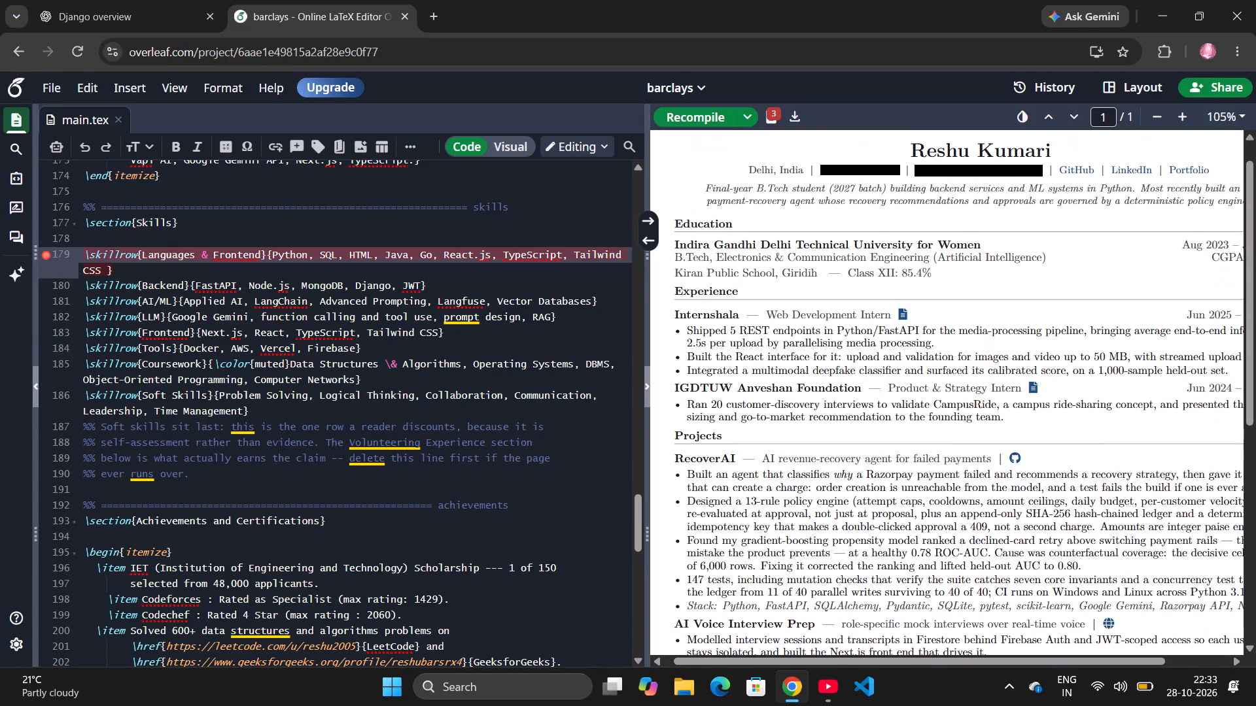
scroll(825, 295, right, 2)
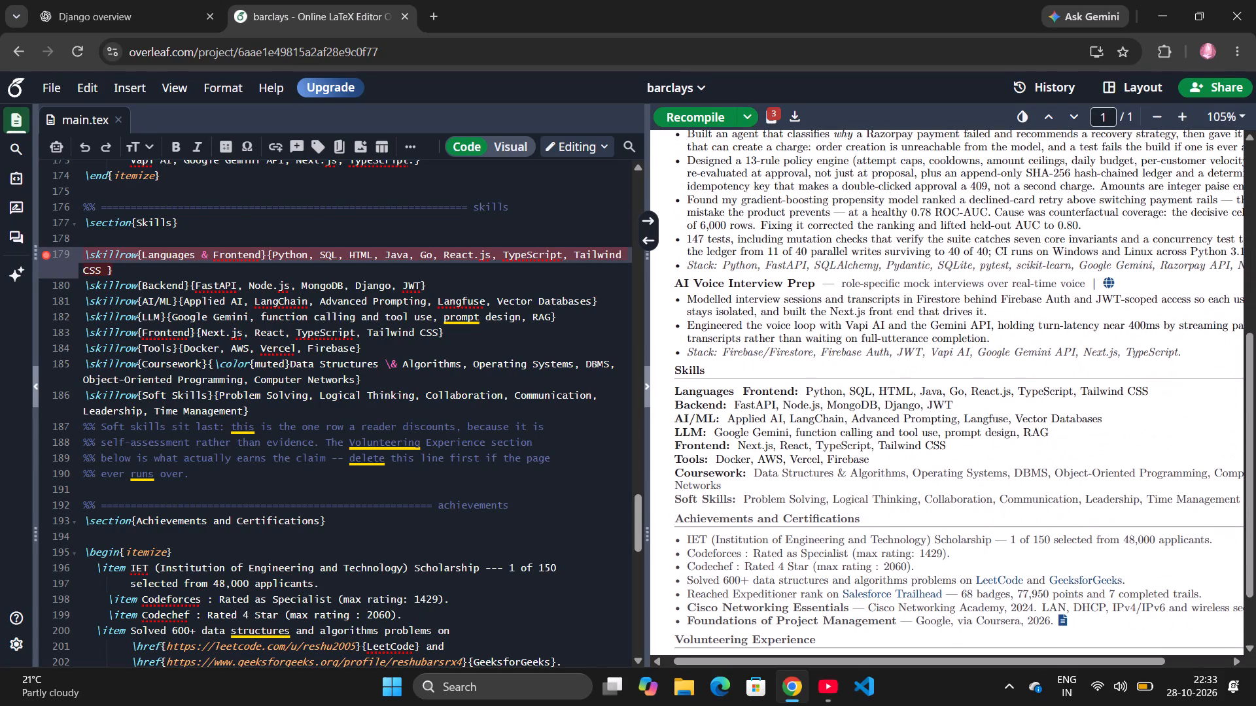
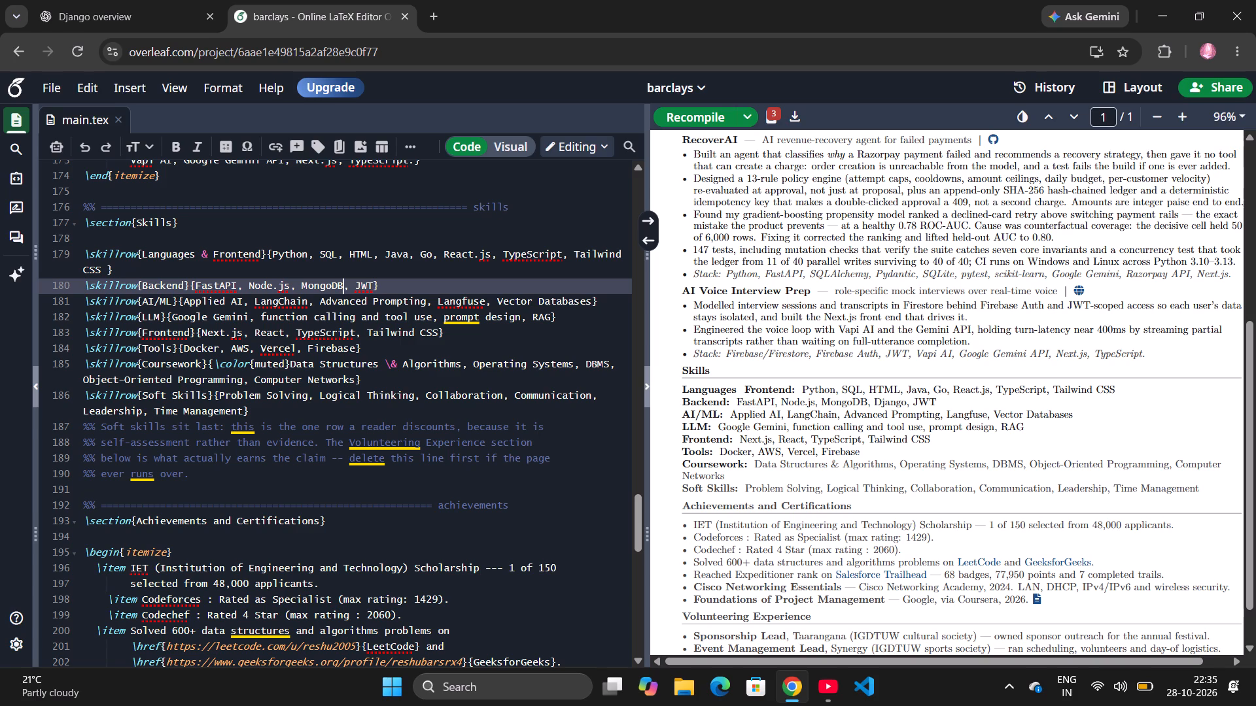
Insert Firebase Authentication and Firestore, comma-separated, between Node.js and MongoDB in the Backend row.
click(294, 290)
key(space)
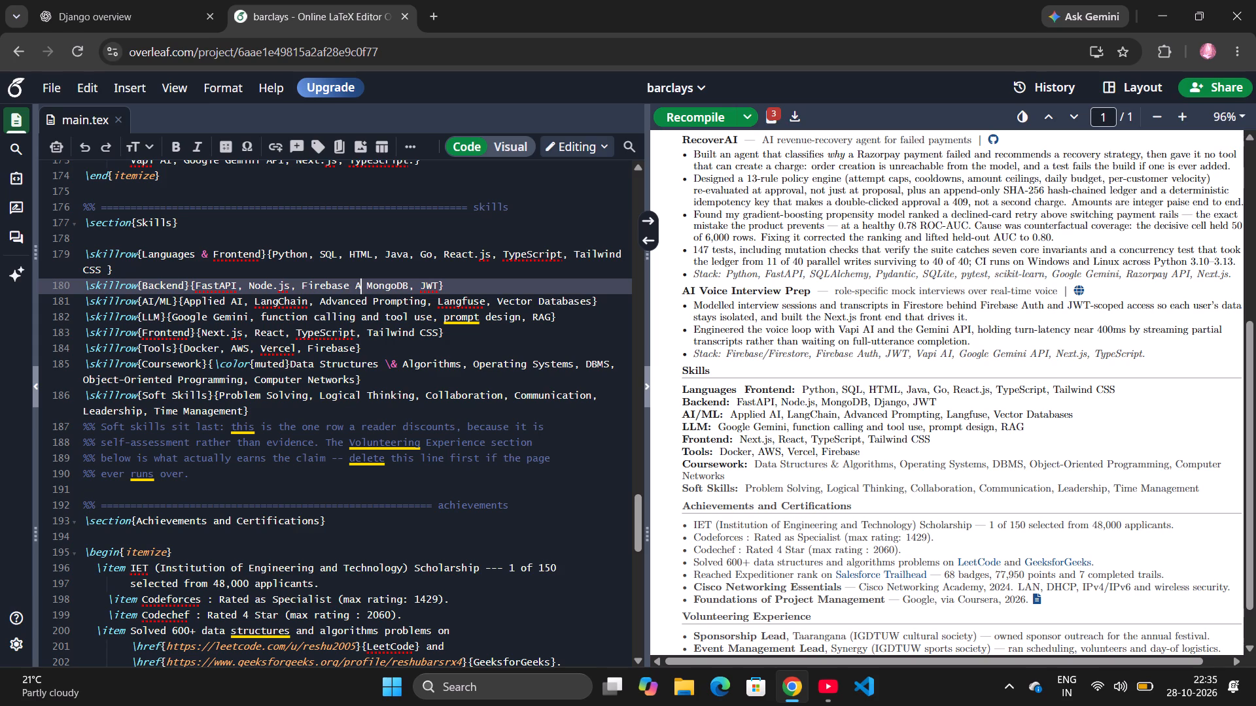
text(uthetication)
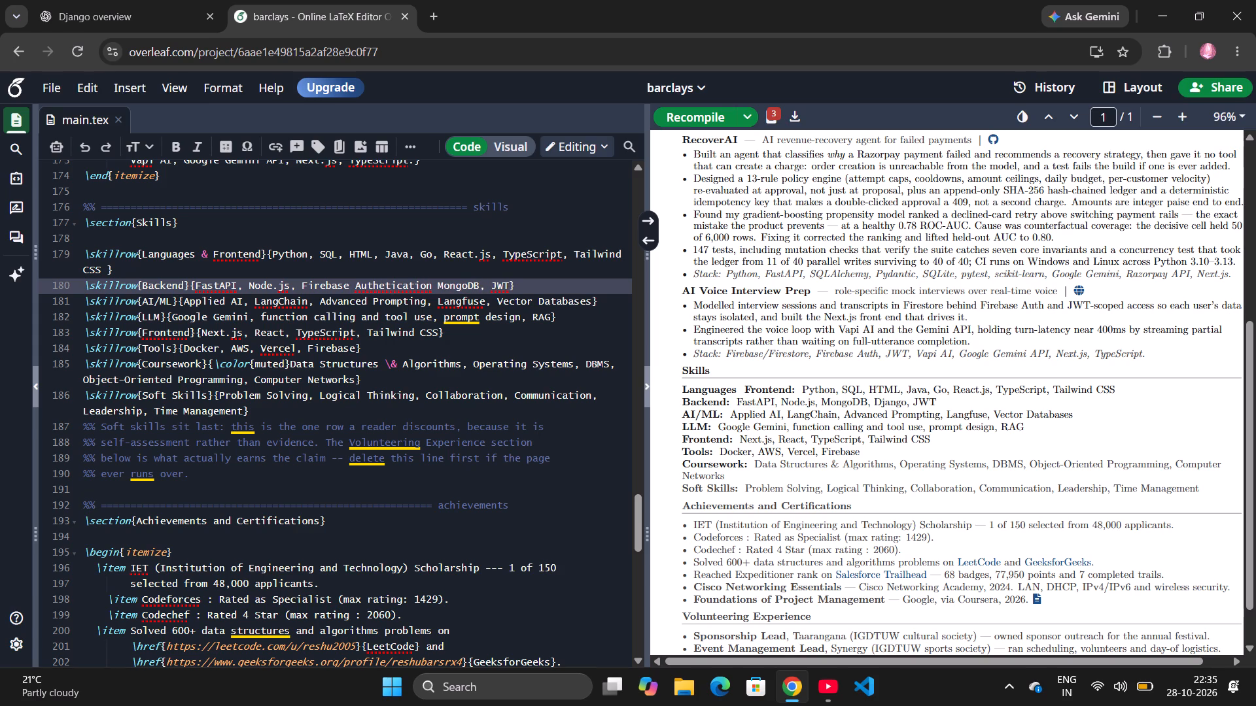
click(387, 288)
key(n)
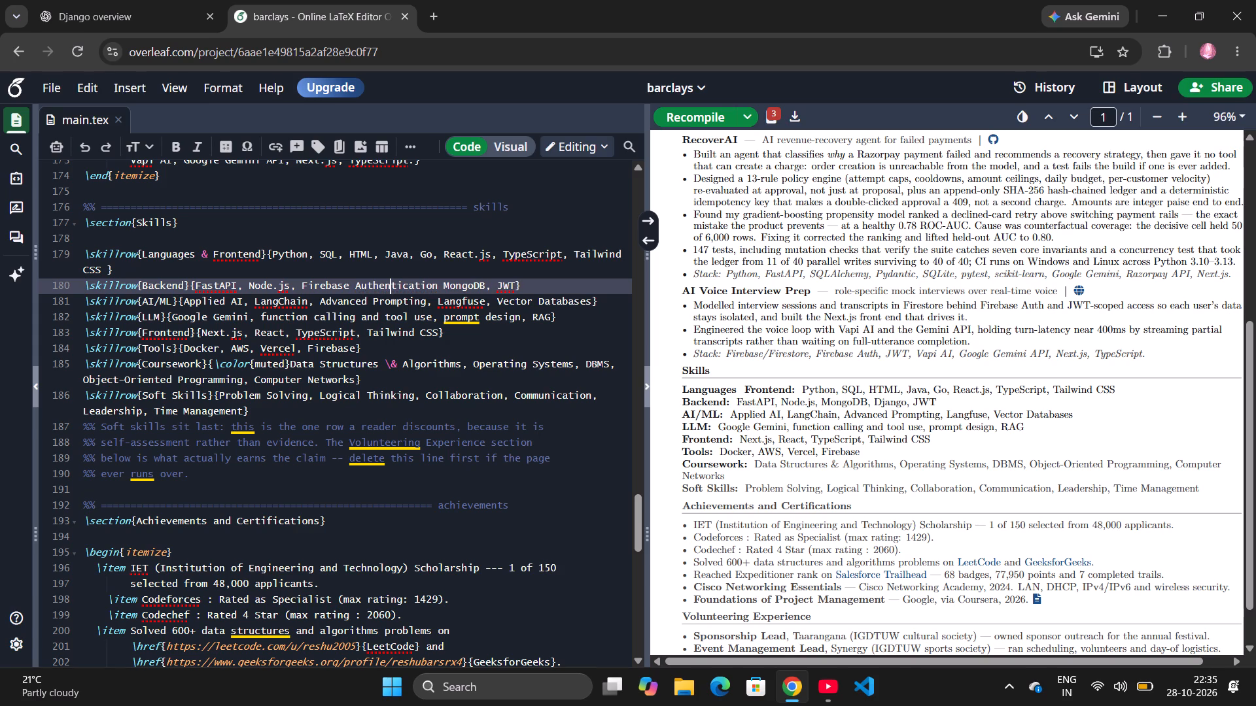
click(441, 288)
key(comma)
key(BackSpace)
text(ore)
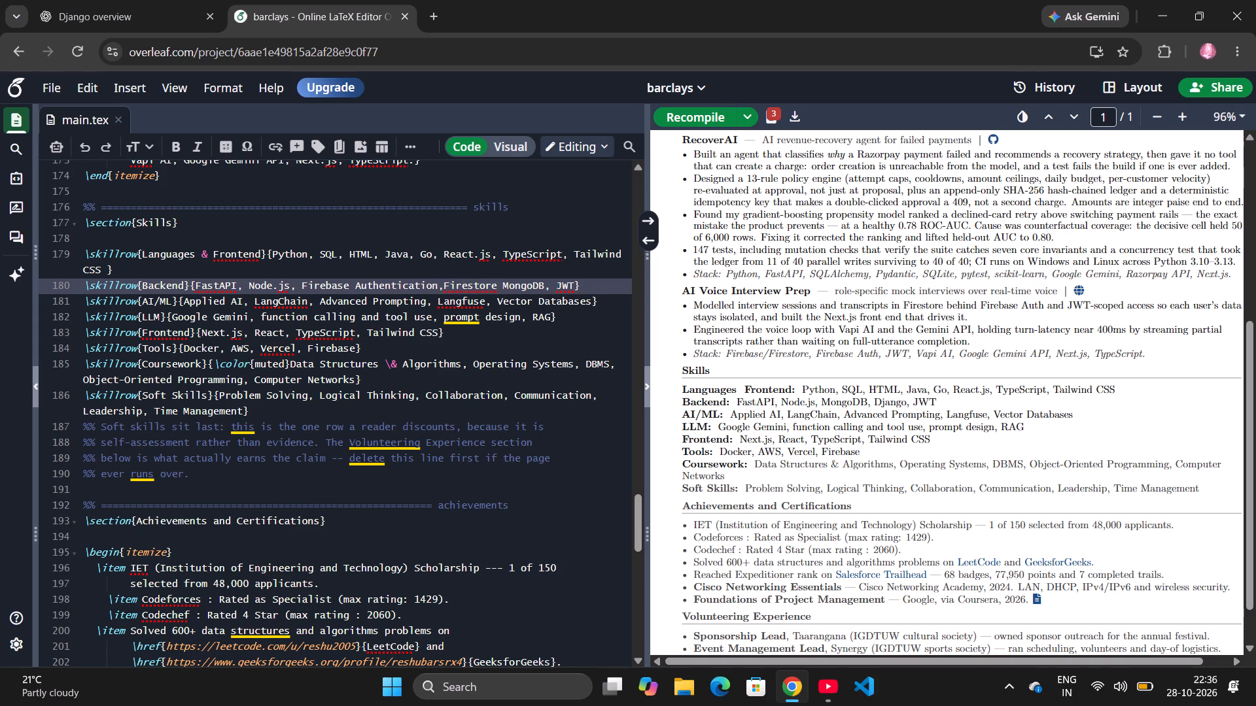
click(441, 286)
click(442, 286)
key(space)
click(506, 282)
key(comma)
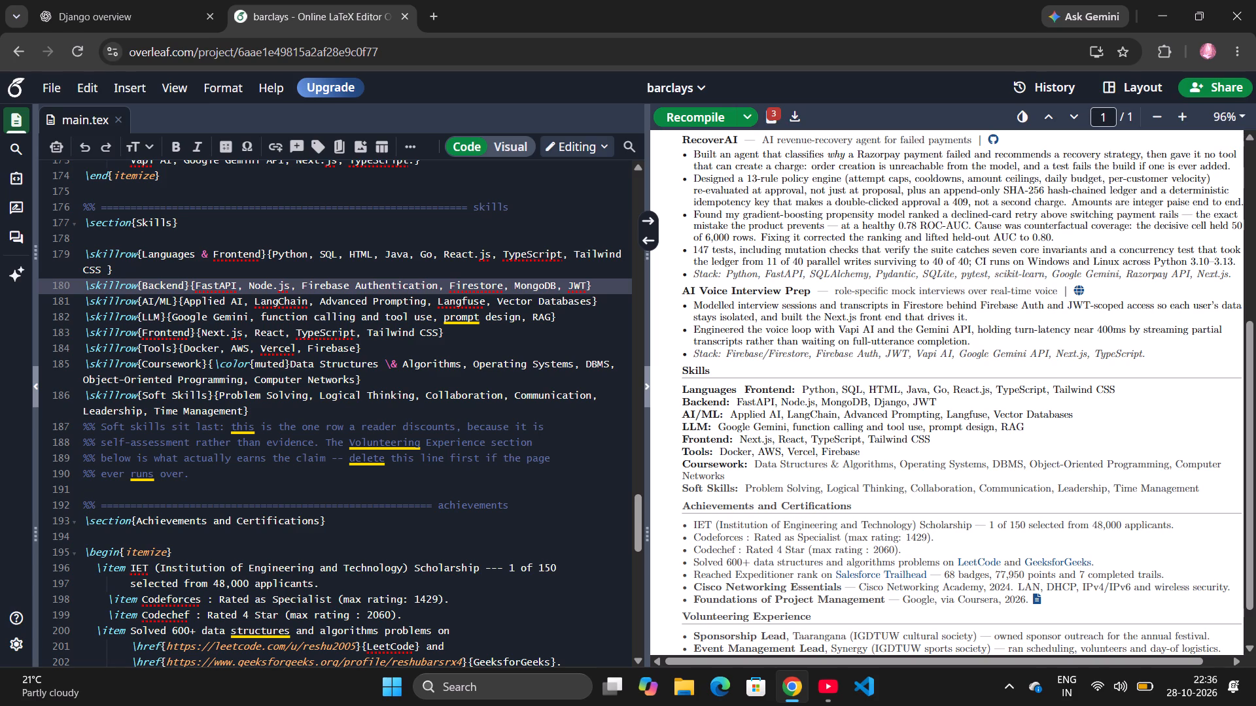
Recompile the barclays resume to update the PDF preview with the revised Backend row.
click(703, 124)
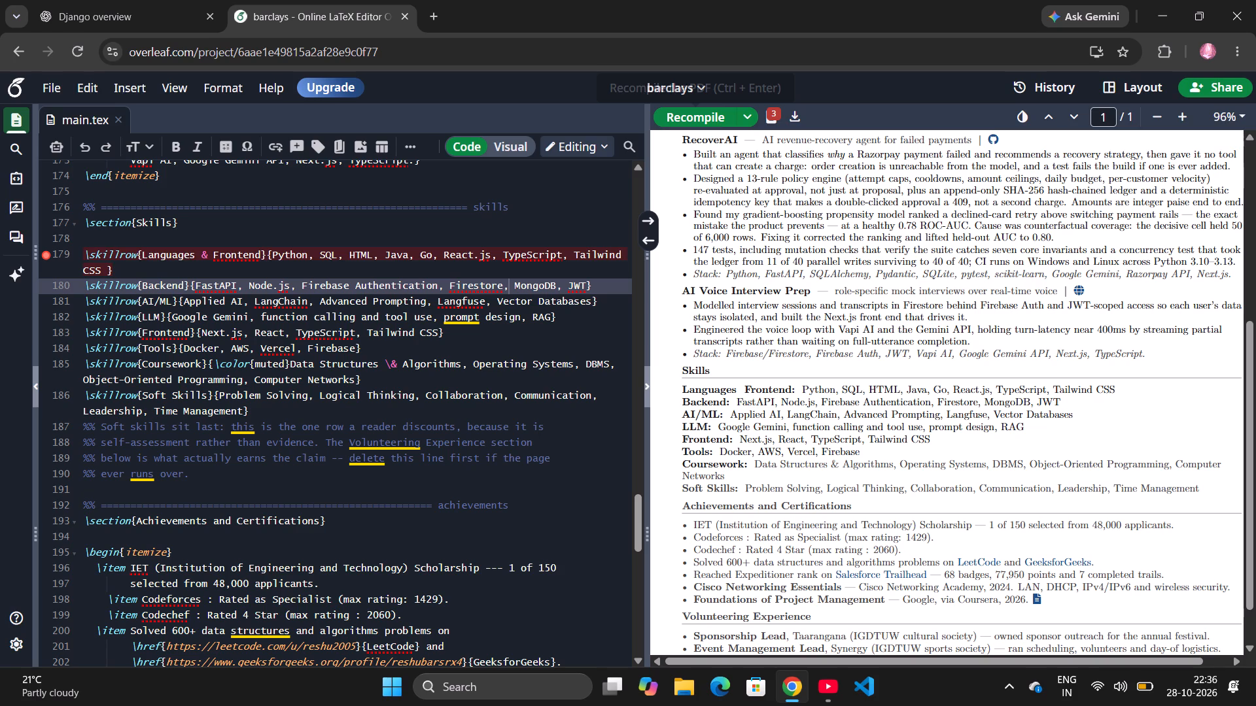
Cut Operating Systems and its comma from between Algorithms and DBMS in the Coursework row of the Skills section.
drag(466, 361, 547, 365)
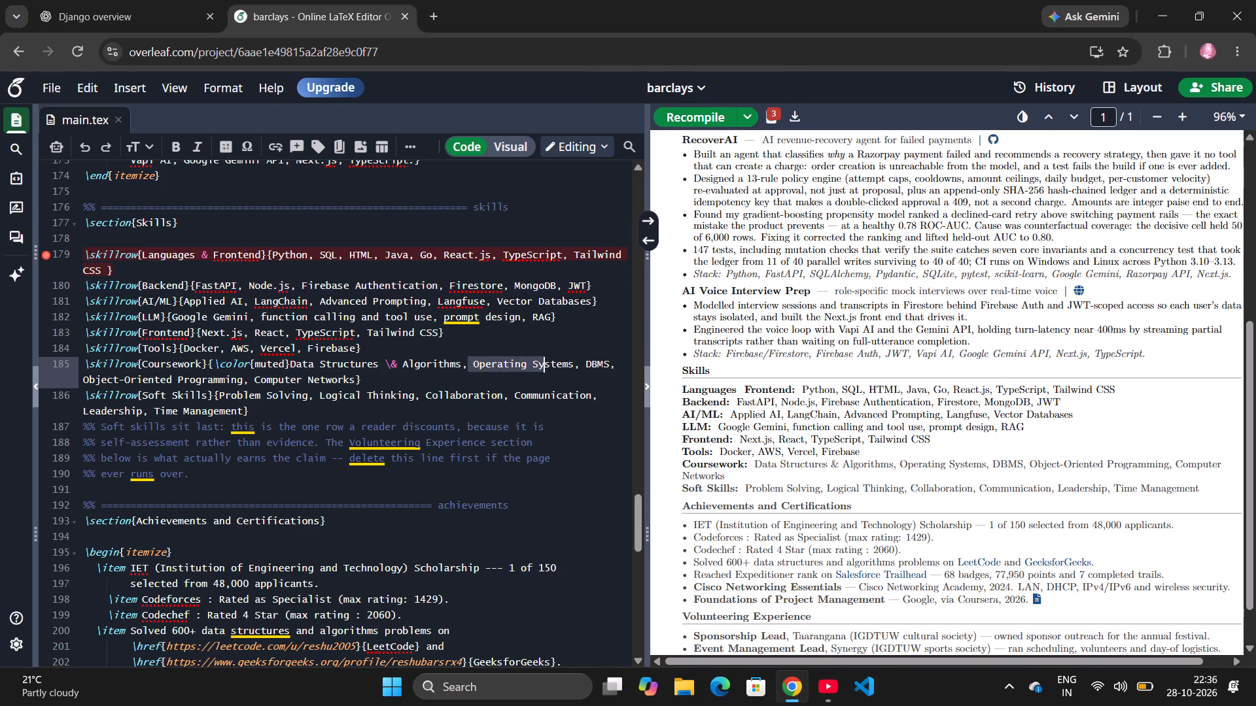
drag(547, 365, 586, 364)
key(ctrl+c)
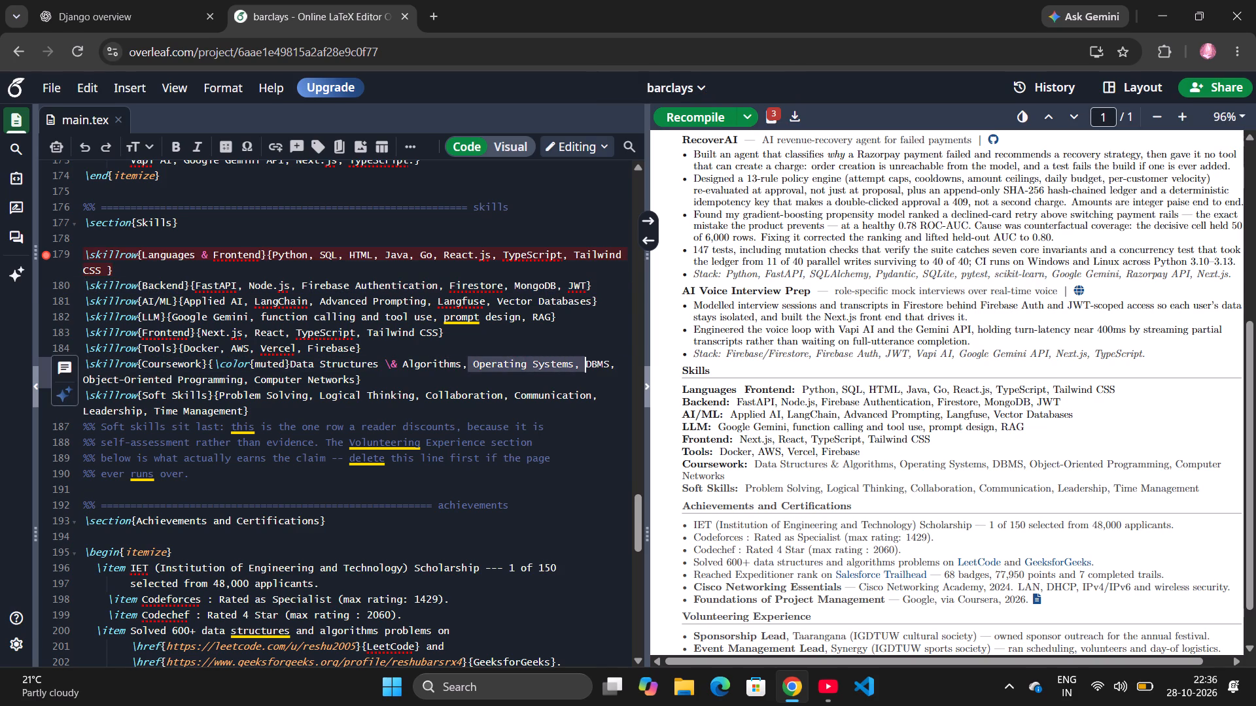
key(BackSpace)
key(space)
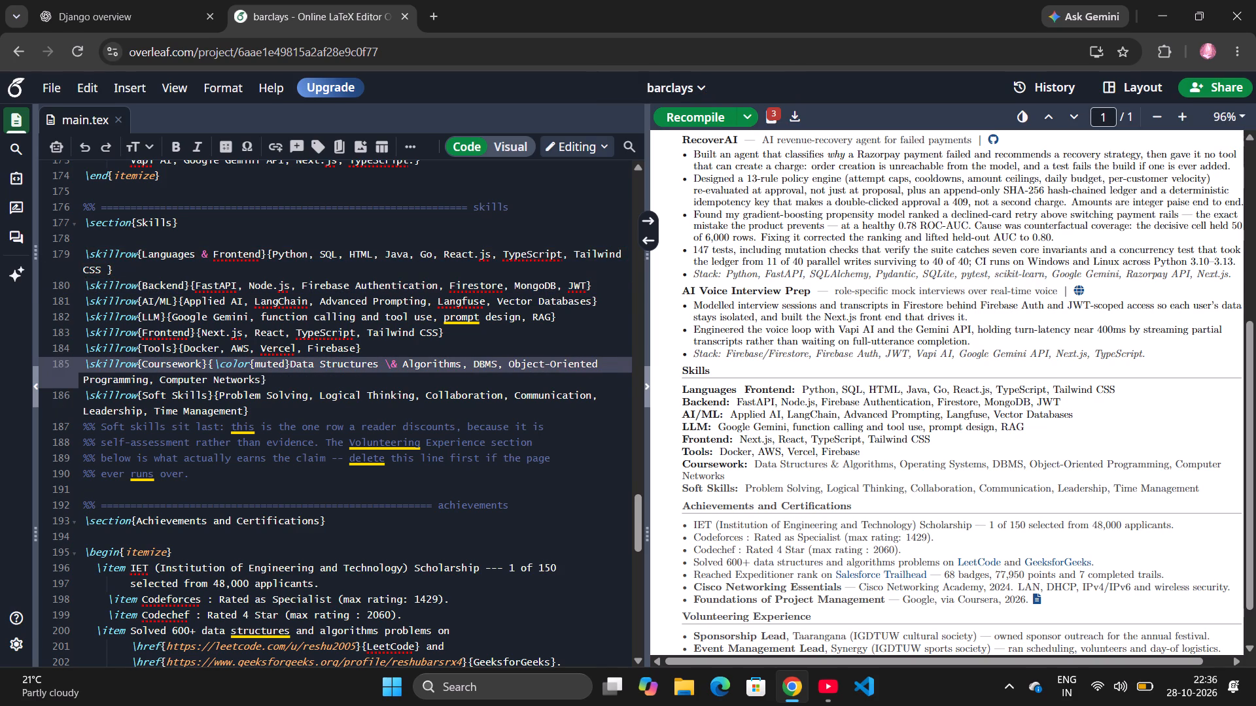
Add Operating Systems after Computer Networks at the end of the Coursework row, separated by a comma and without a trailing comma.
click(156, 382)
key(space)
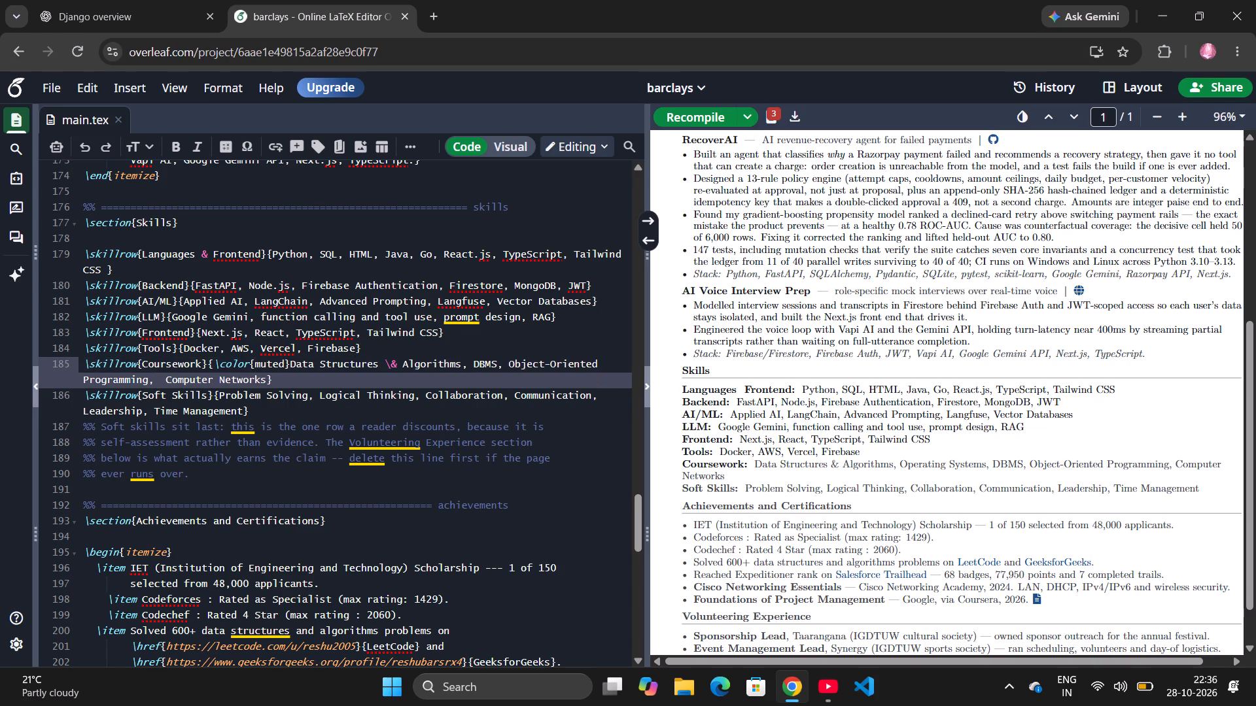
key(BackSpace)
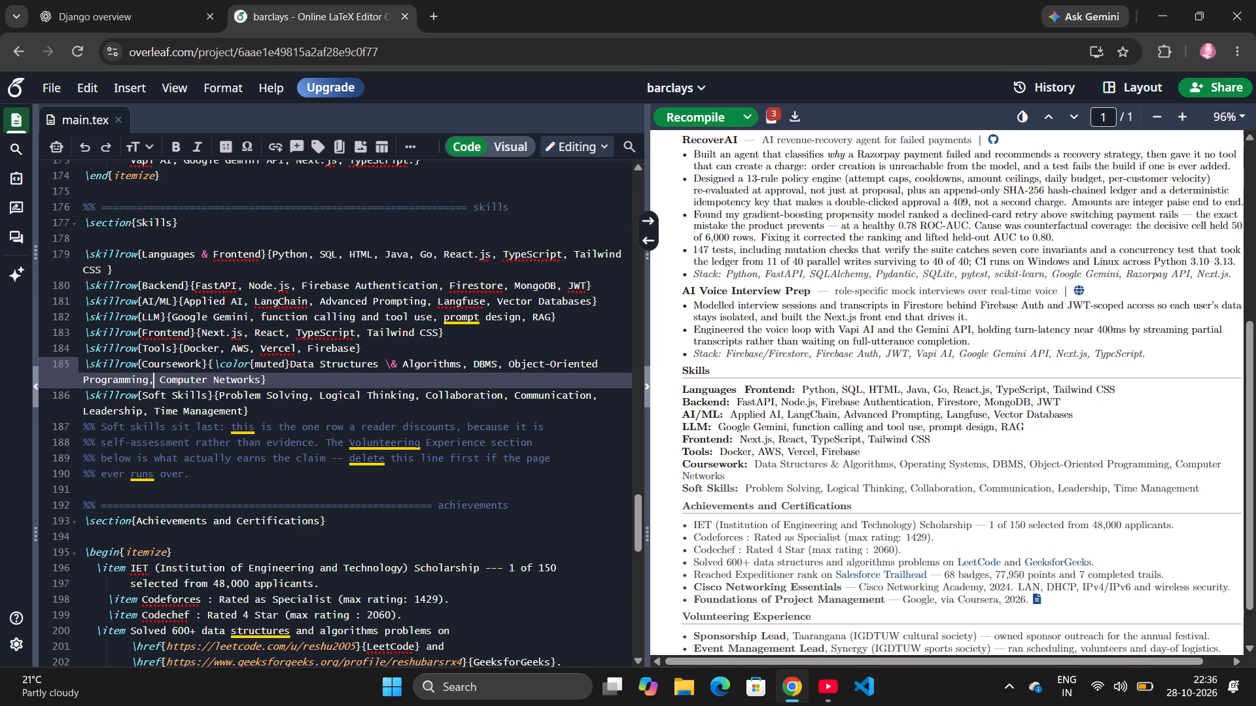
click(262, 382)
key(space)
text(,)
key(BackSpace)
key(BackSpace)
text(,)
key(space)
key(ctrl+v)
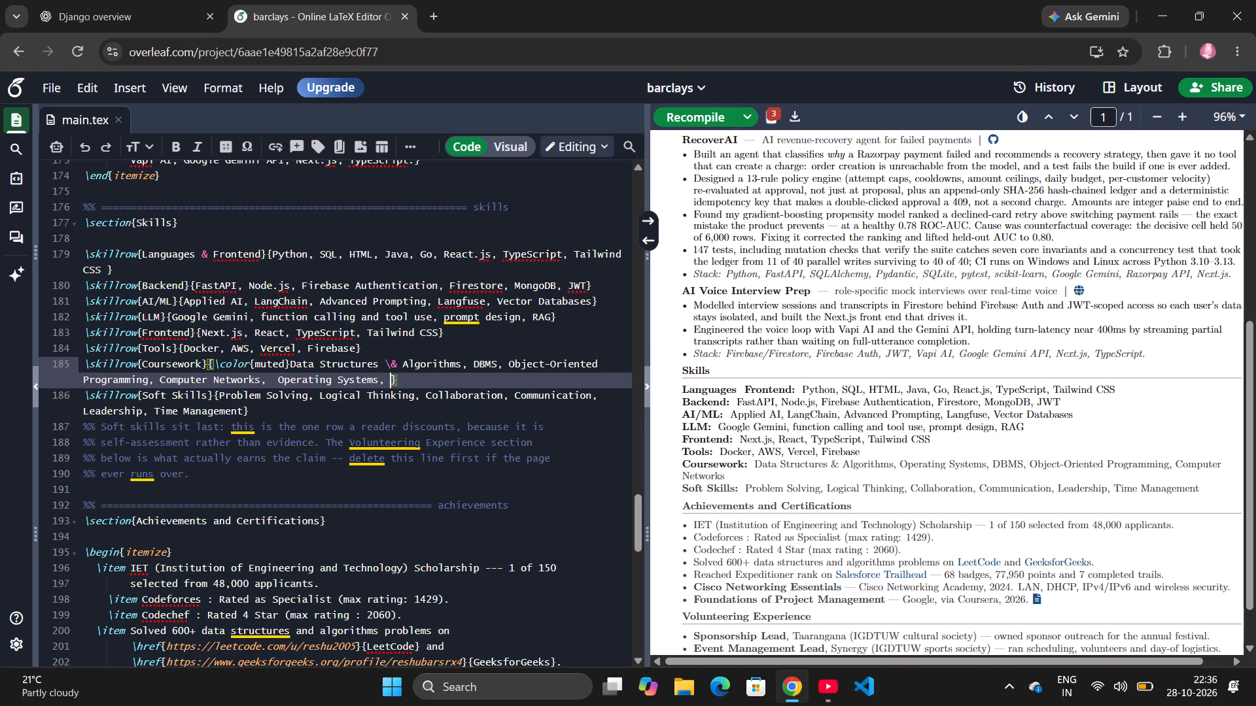
key(BackSpace)
key(BackSpace)
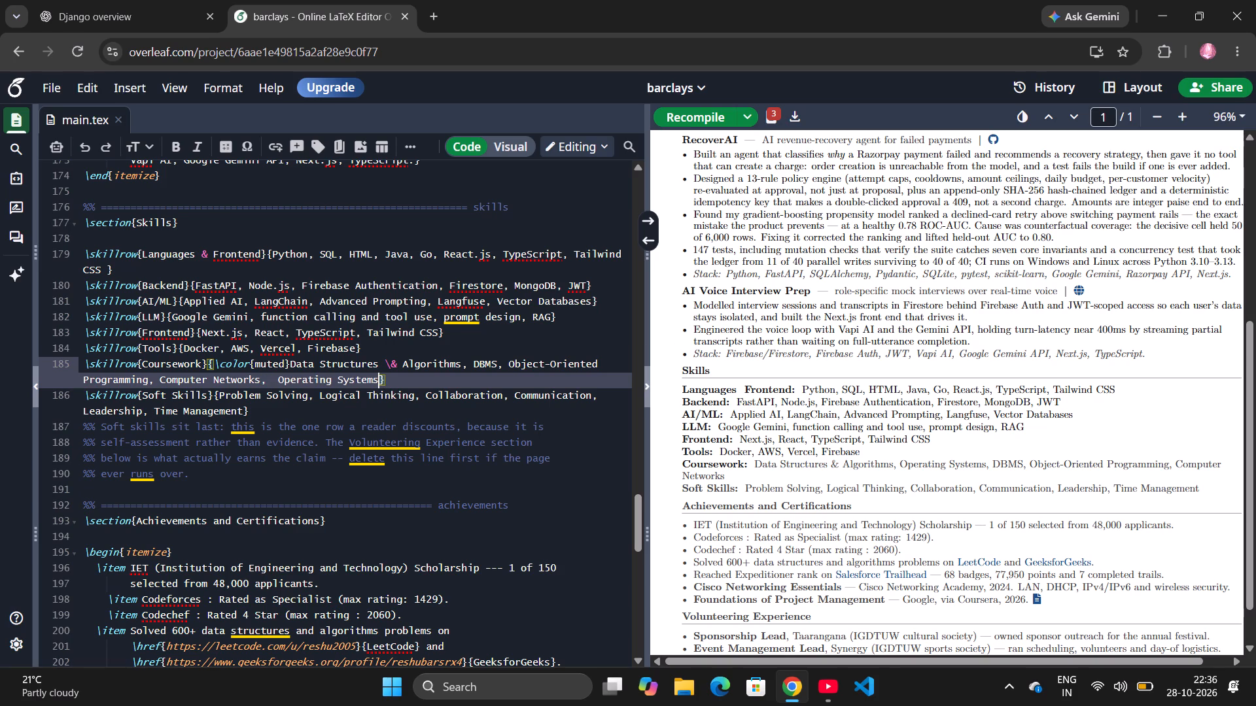
Recompile the barclays resume with the reordered Coursework row and look over the Skills, Projects and Experience sections in the PDF preview.
click(686, 124)
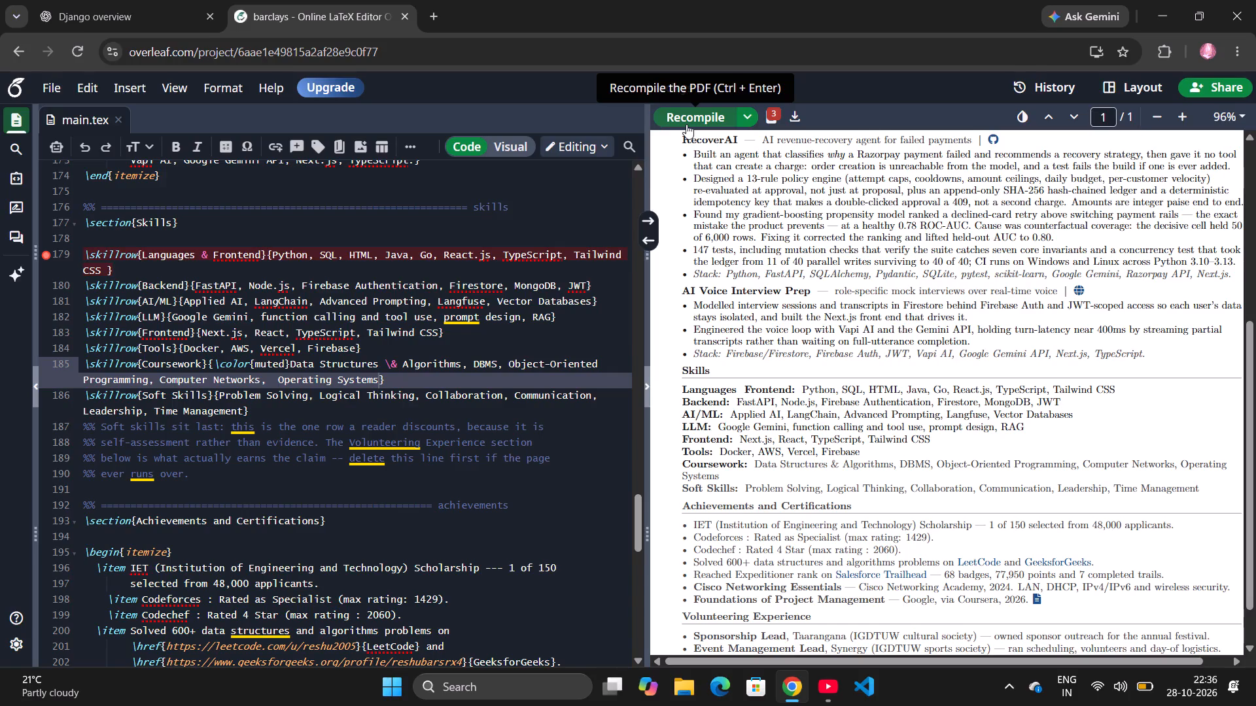
scroll(1029, 506, down, 6)
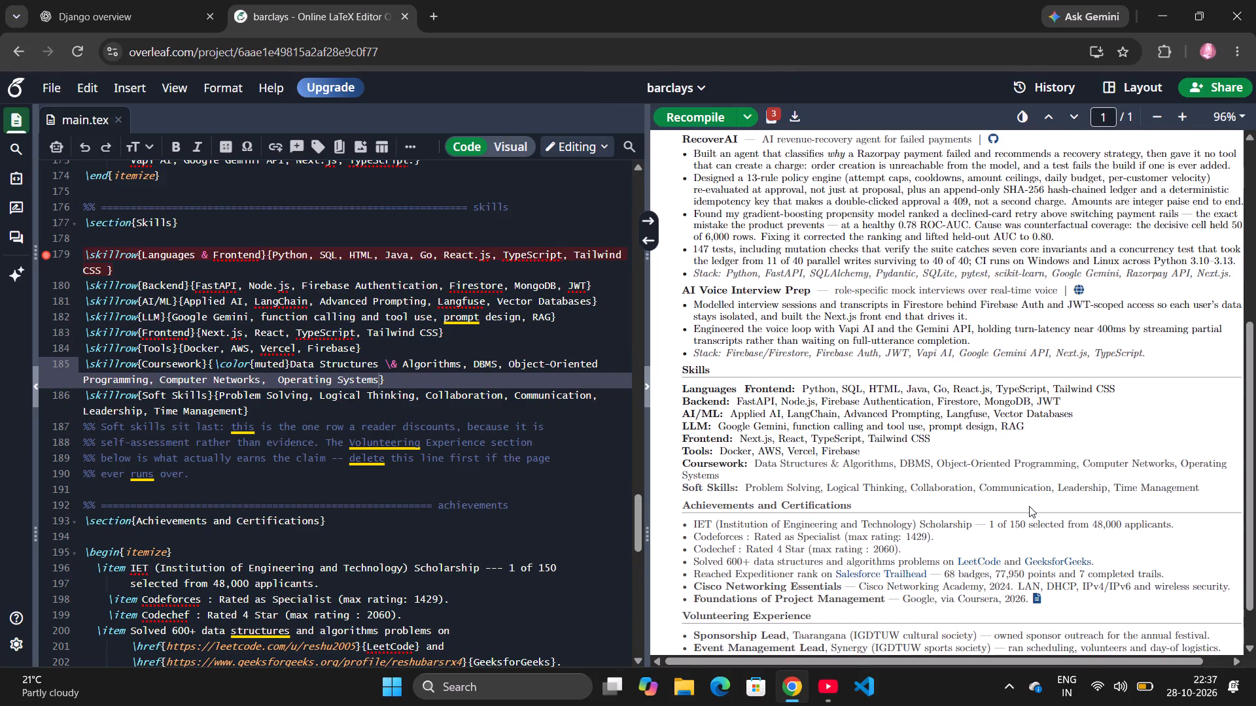
scroll(1029, 506, up, 2)
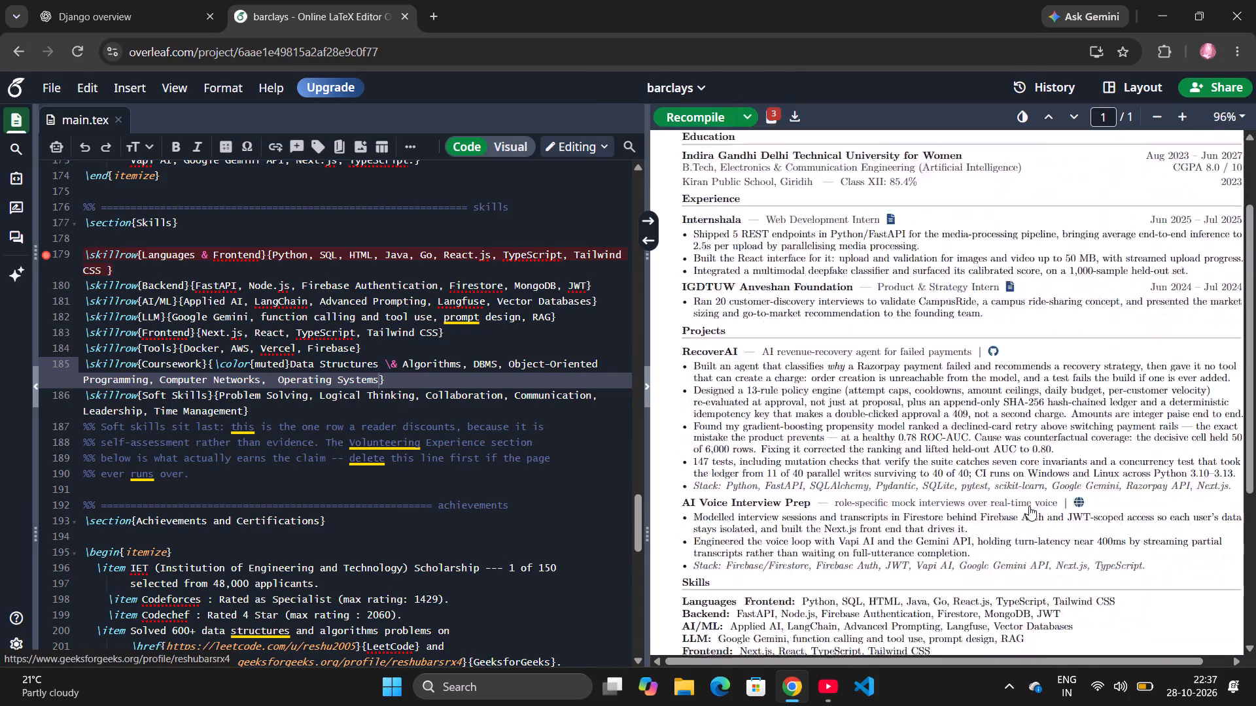
scroll(1029, 506, up, 1)
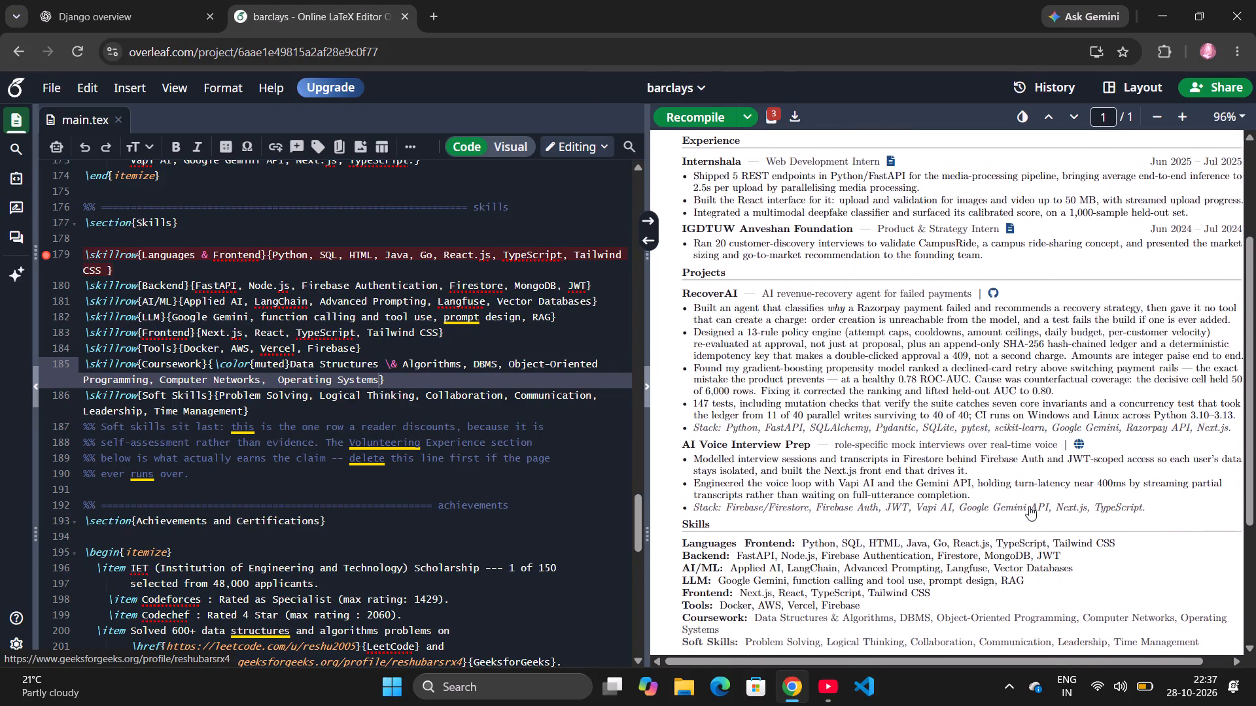
scroll(1029, 506, up, 1)
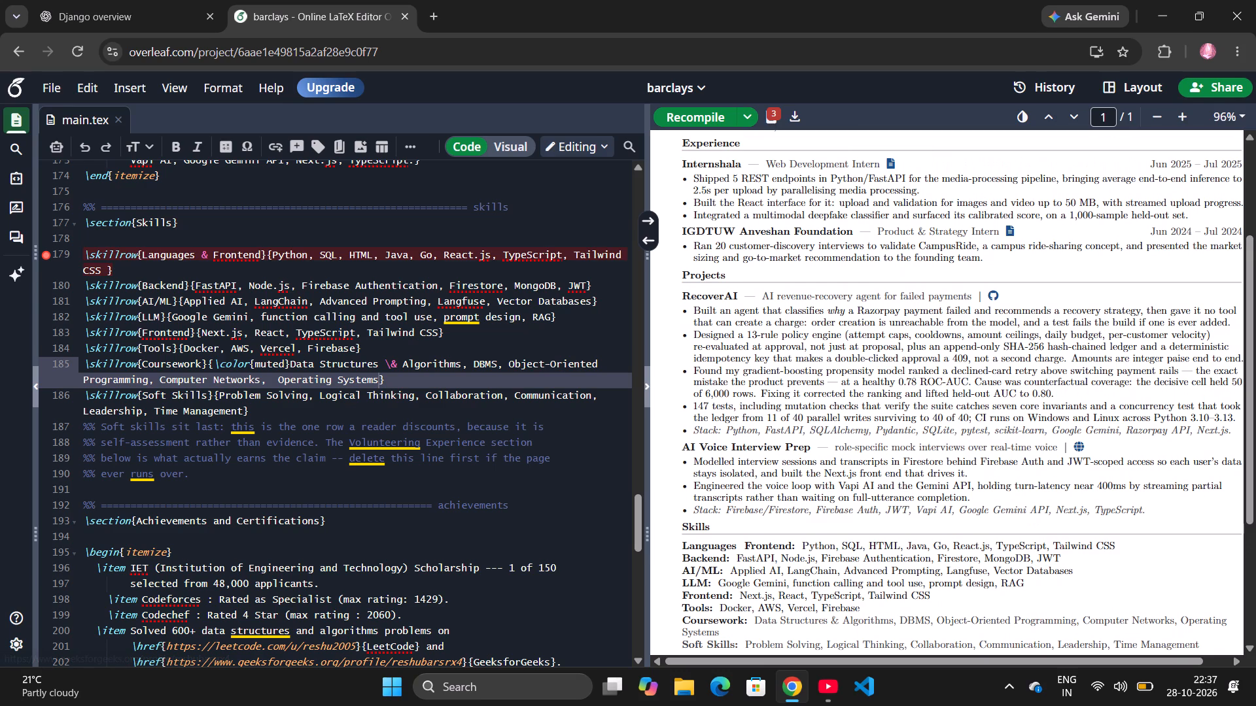
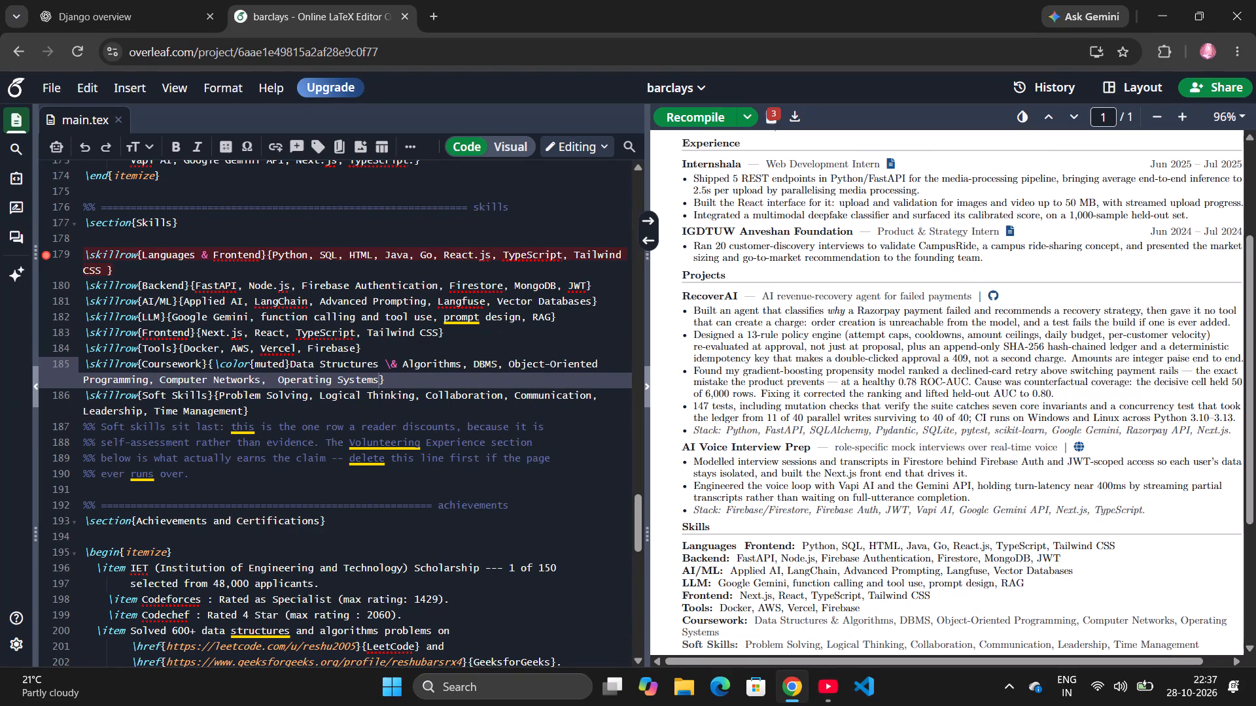
Open Reshu102resume from the recent files in File Explorer and copy its first Internshala bullet about the React.js frontend.
click(434, 16)
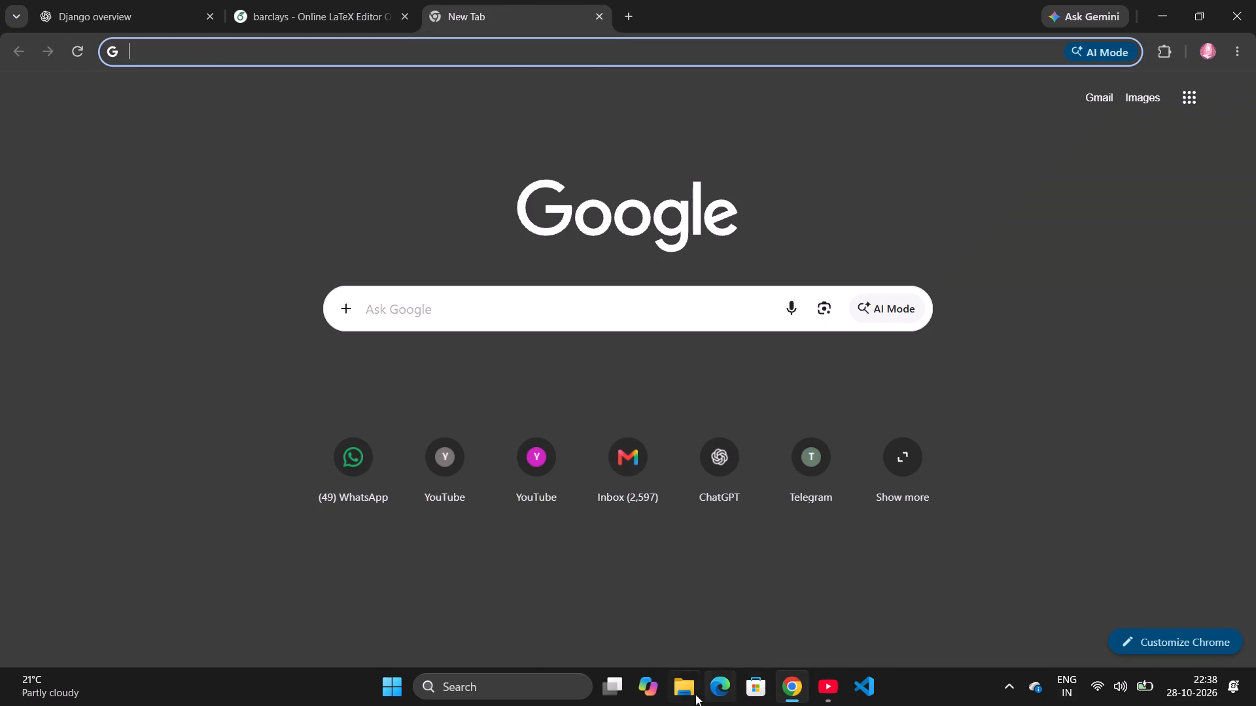
click(680, 700)
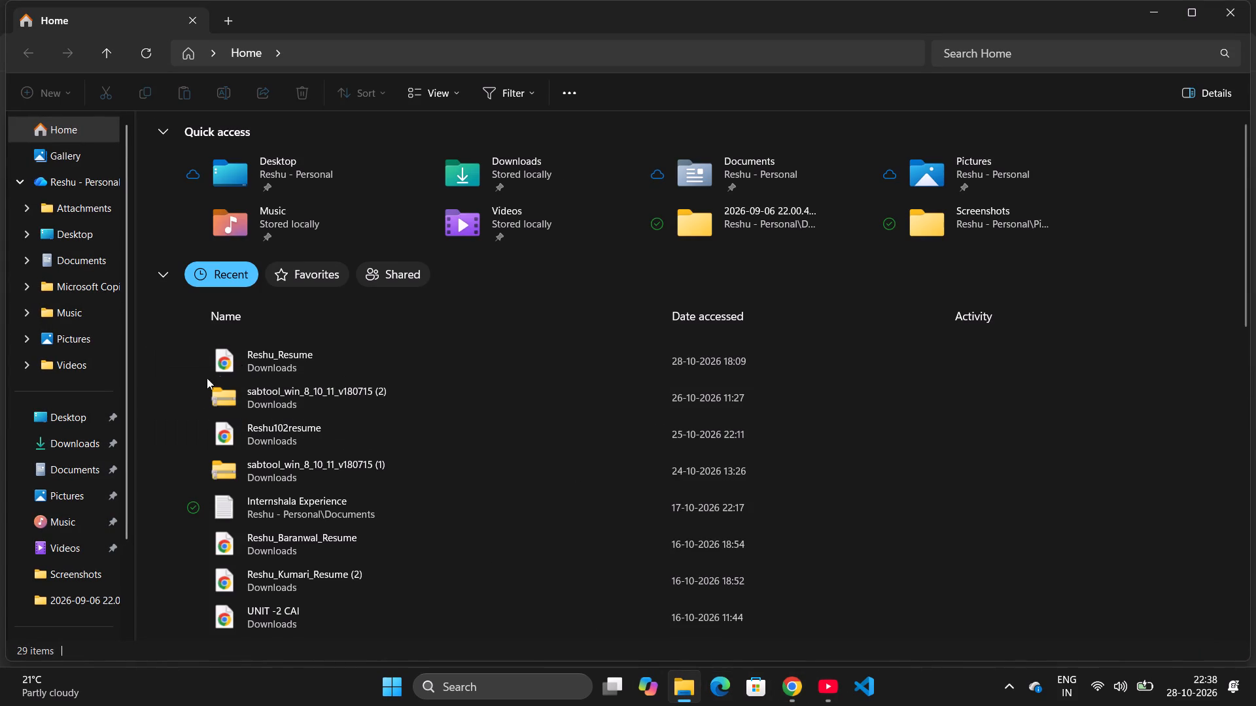
double_click(261, 435)
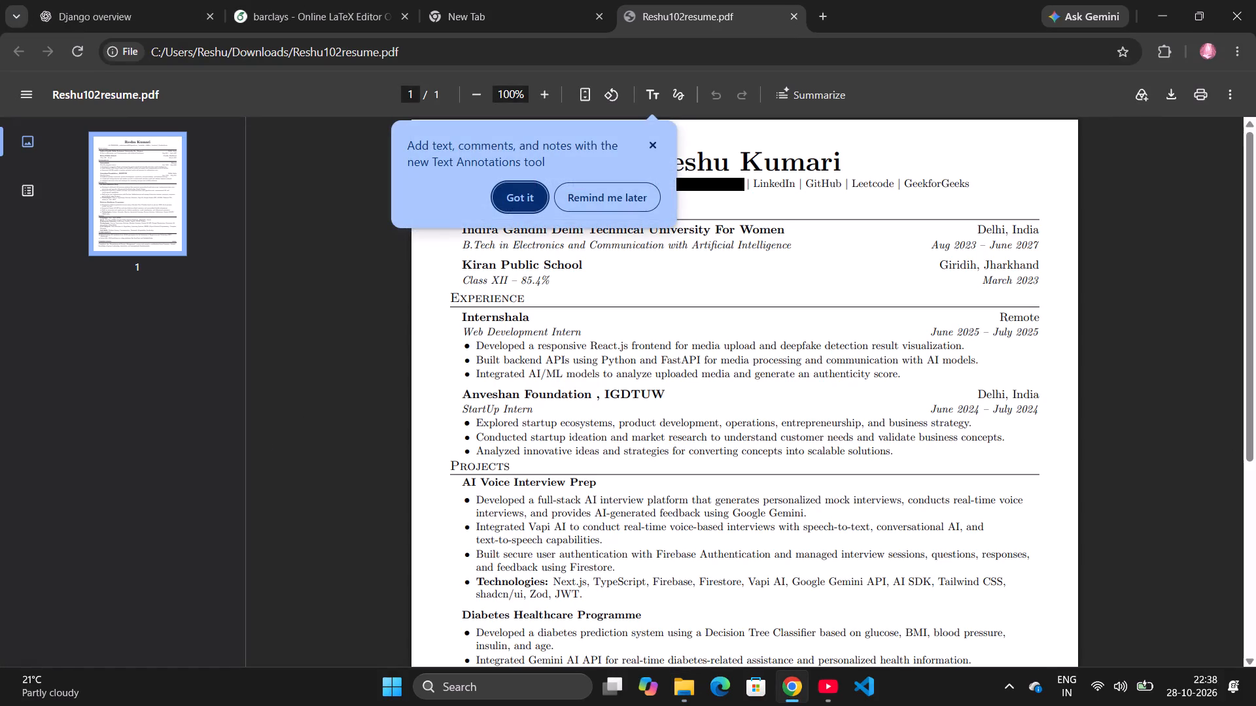
click(652, 136)
drag(474, 347, 943, 343)
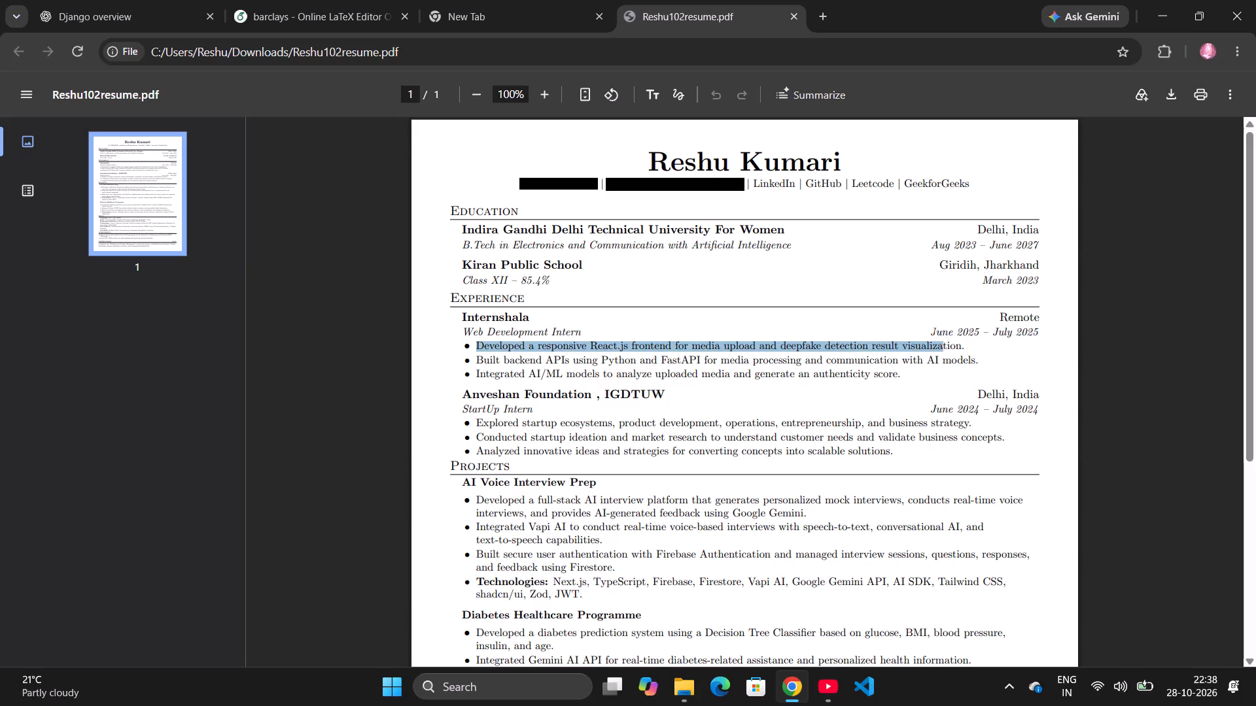
drag(943, 343, 967, 346)
key(ctrl+c)
click(916, 392)
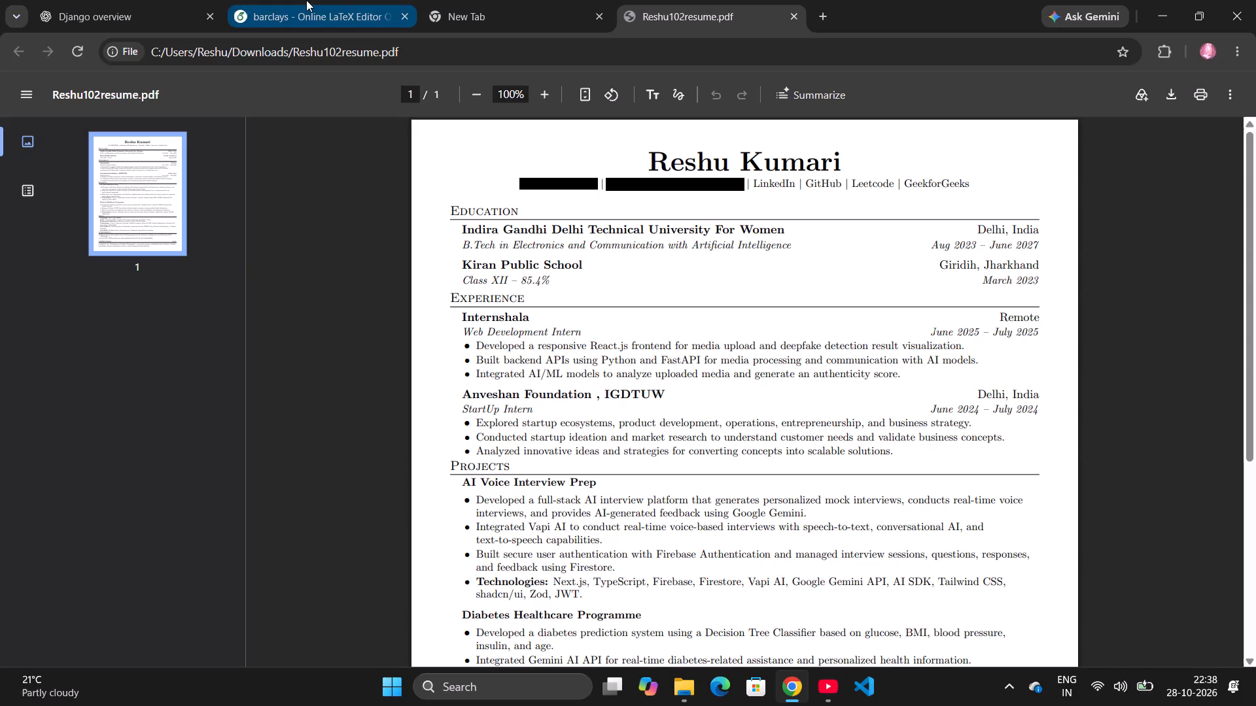
Replace the first Internshala bullet in main.tex with "Developed a responsive React.js frontend for media upload and deepfake detection result visualization.".
click(306, 0)
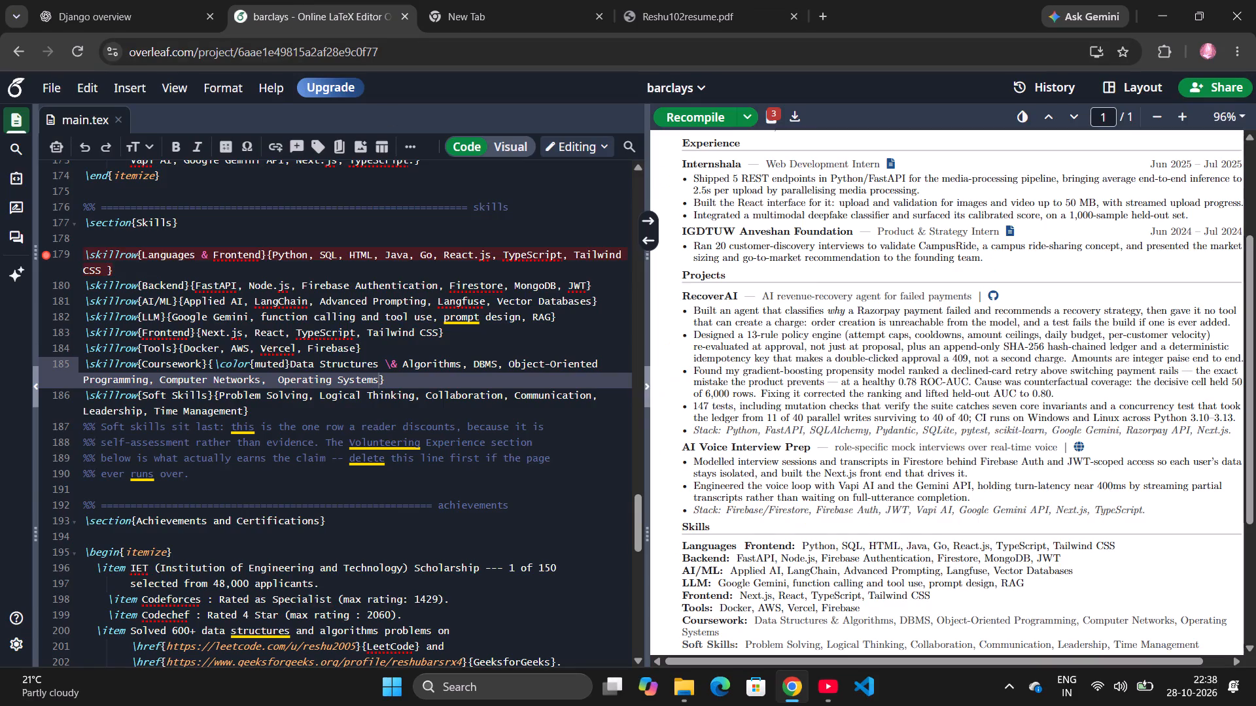
scroll(279, 319, up, 6)
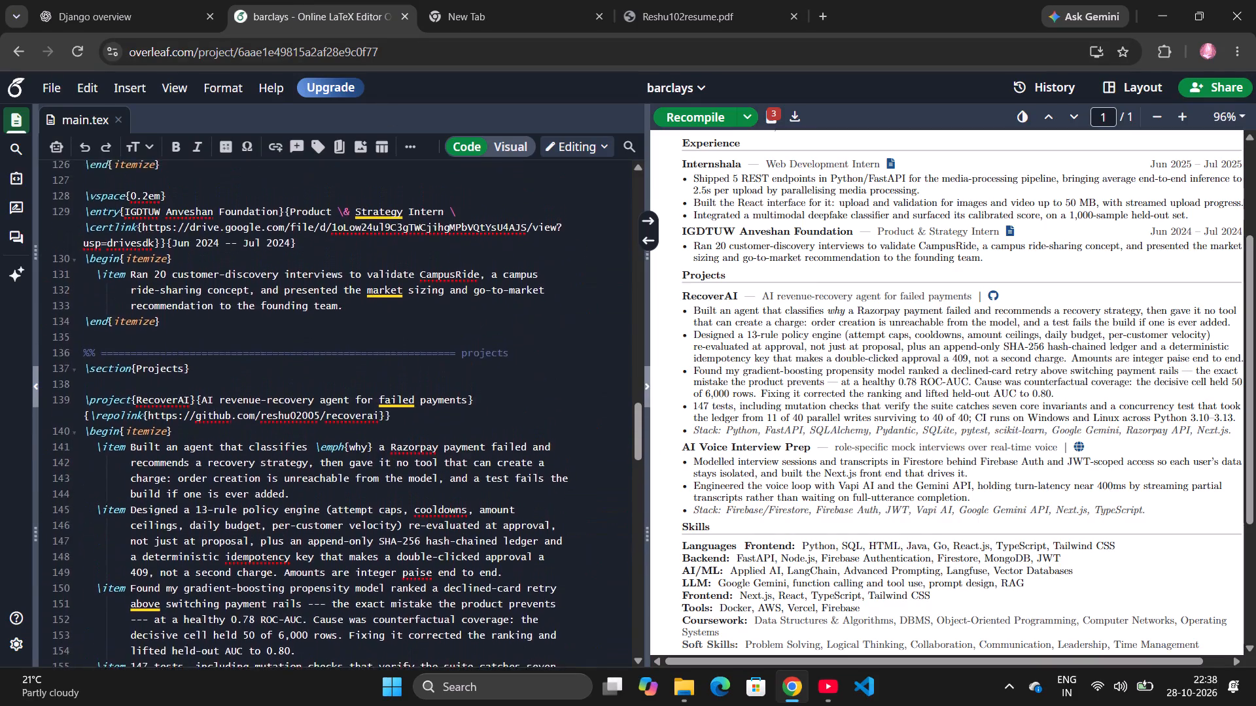
scroll(279, 319, up, 7)
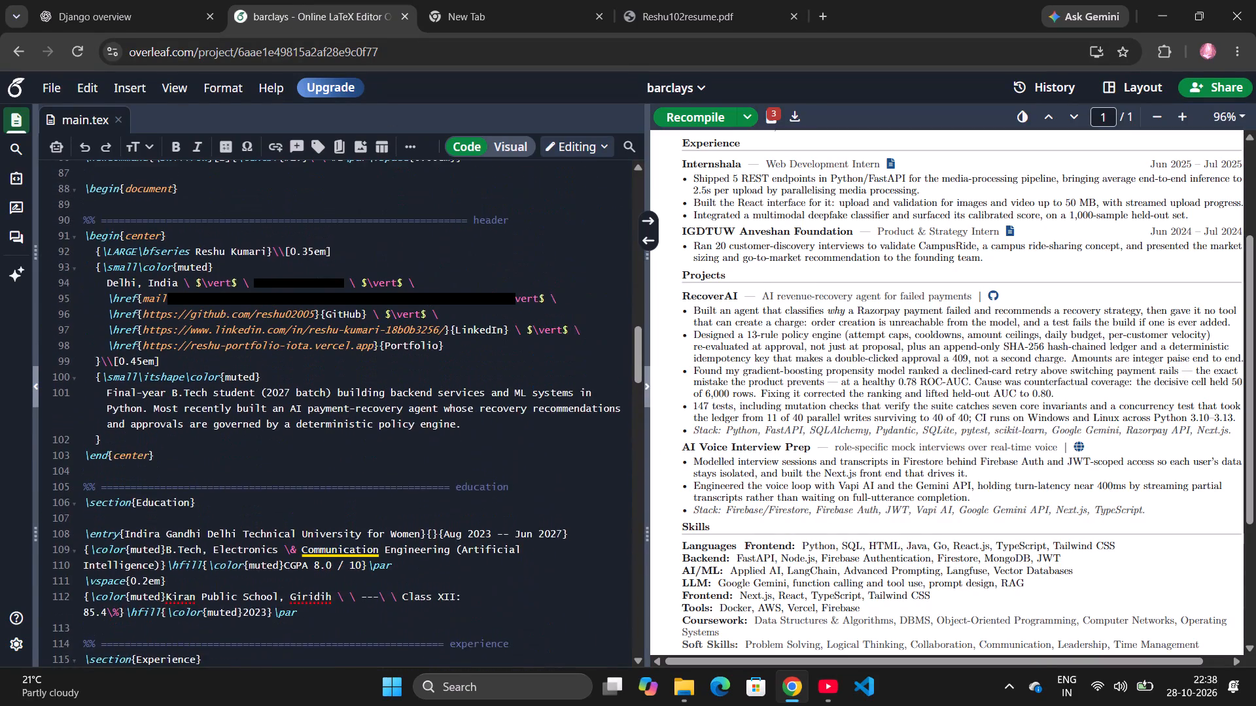
scroll(279, 319, up, 3)
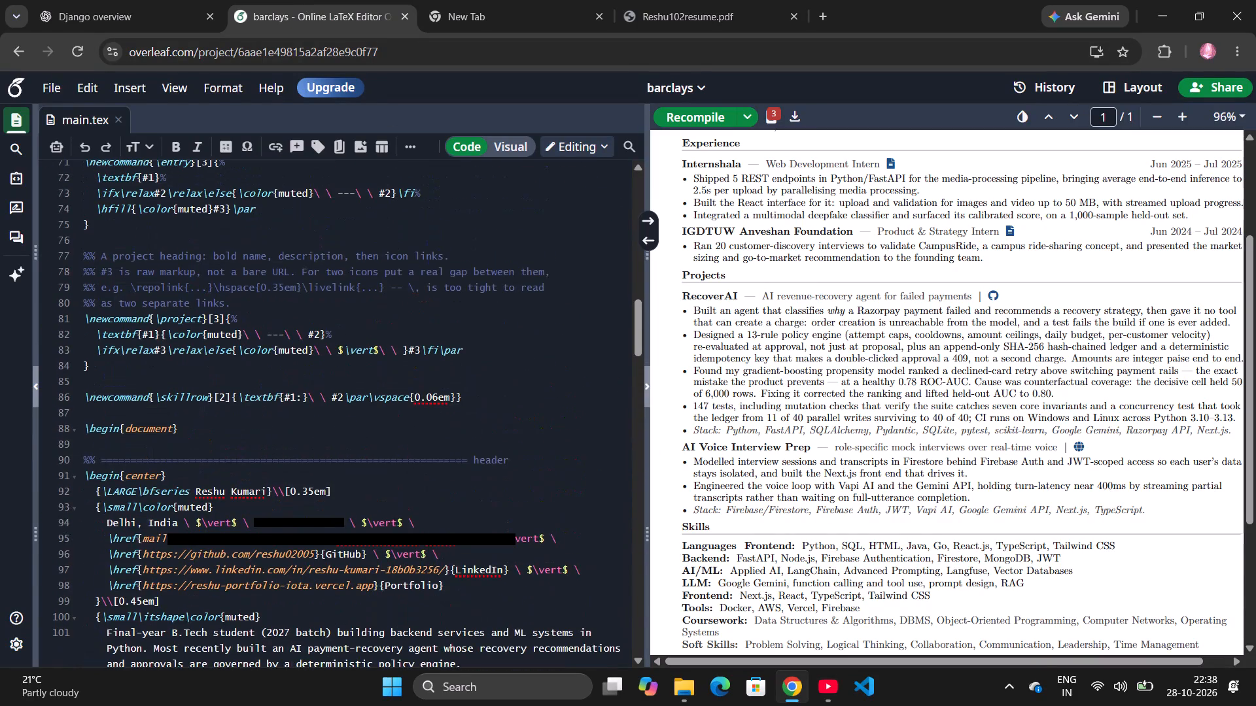
scroll(279, 319, up, 1)
scroll(279, 319, down, 4)
scroll(279, 319, up, 1)
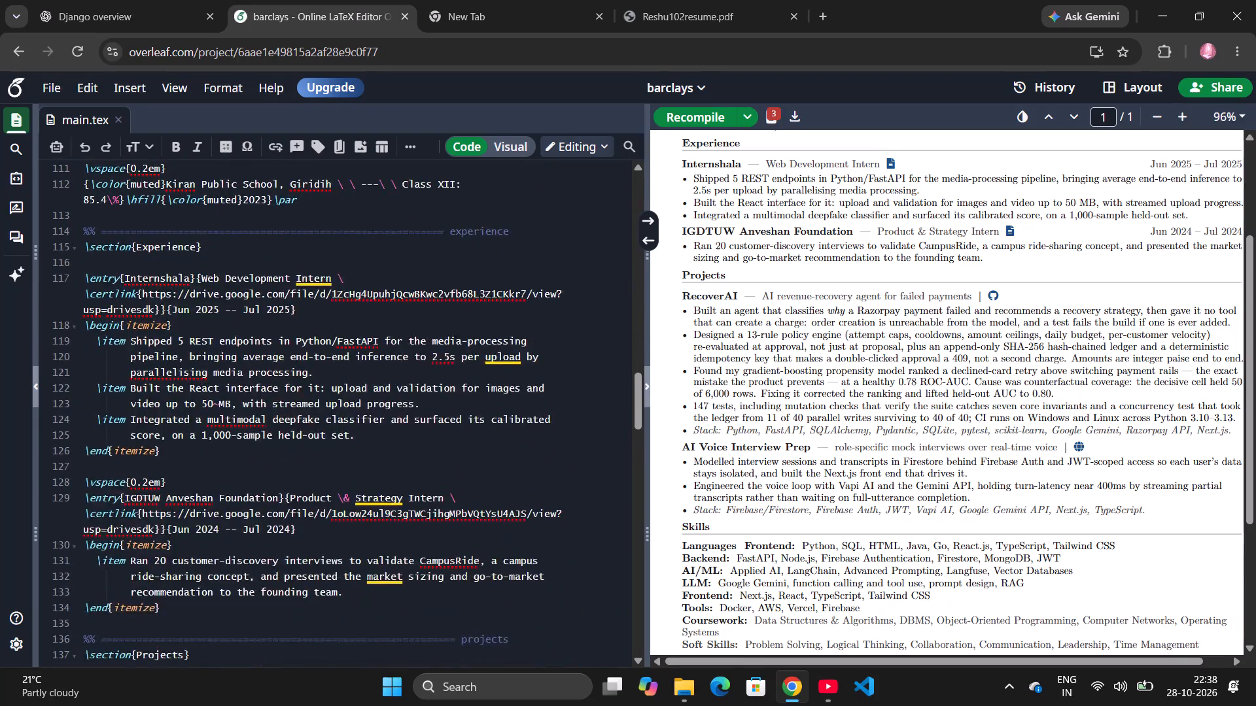
scroll(279, 319, up, 1)
scroll(279, 319, down, 1)
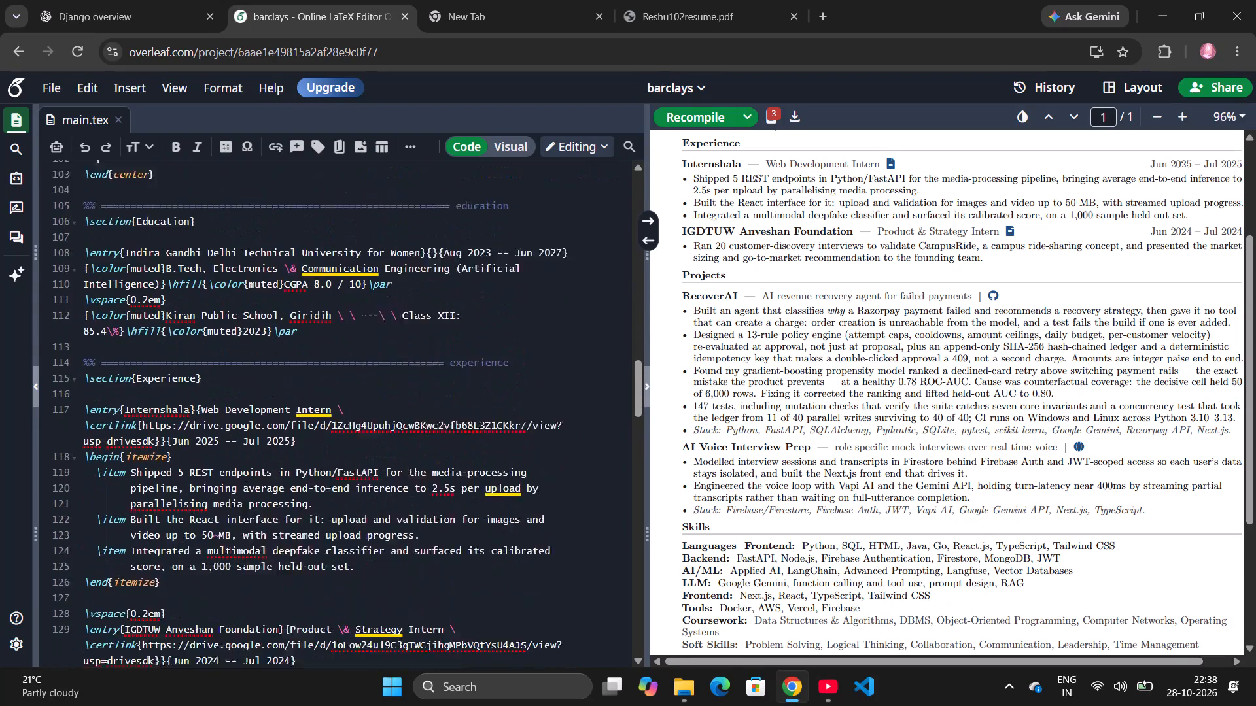
scroll(279, 319, down, 1)
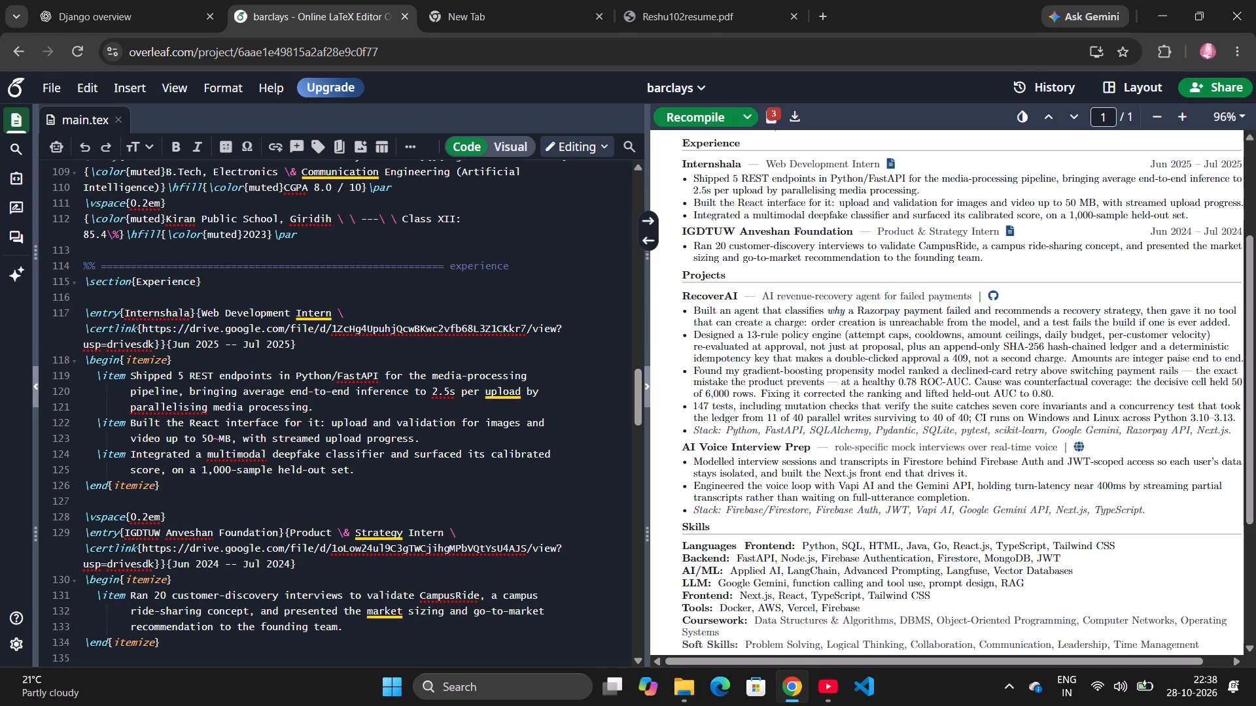
drag(130, 377, 144, 378)
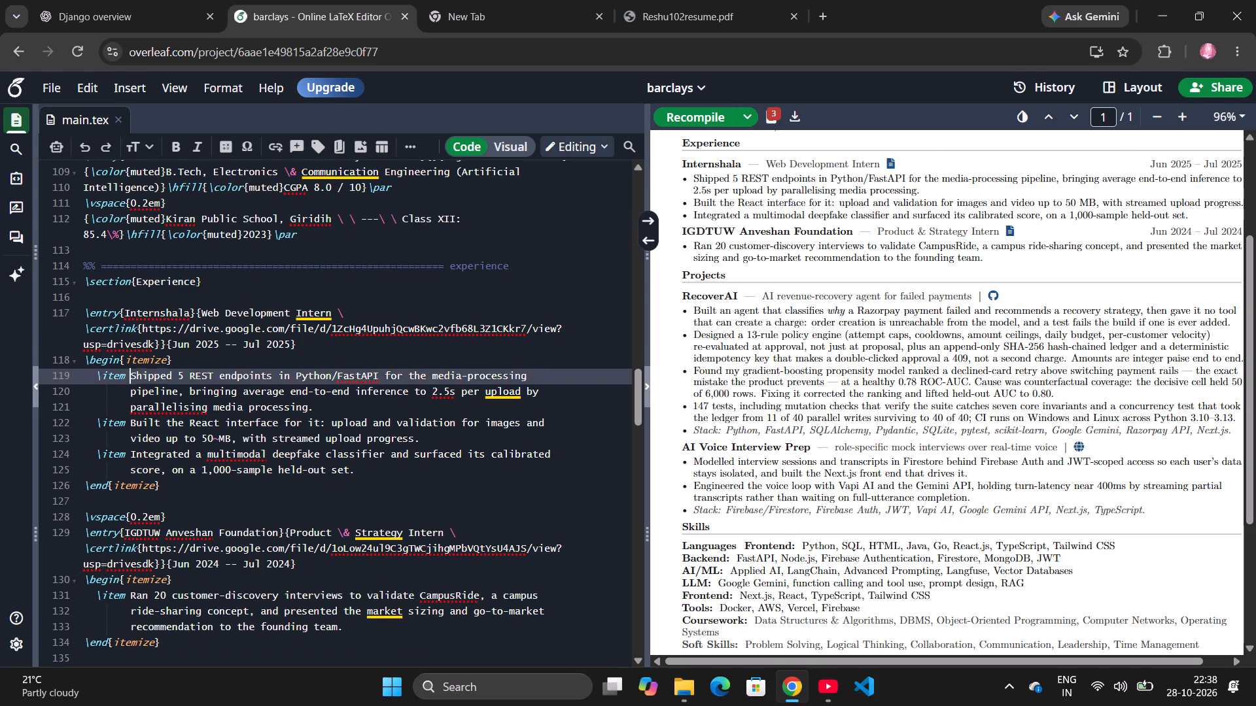
drag(144, 378, 323, 407)
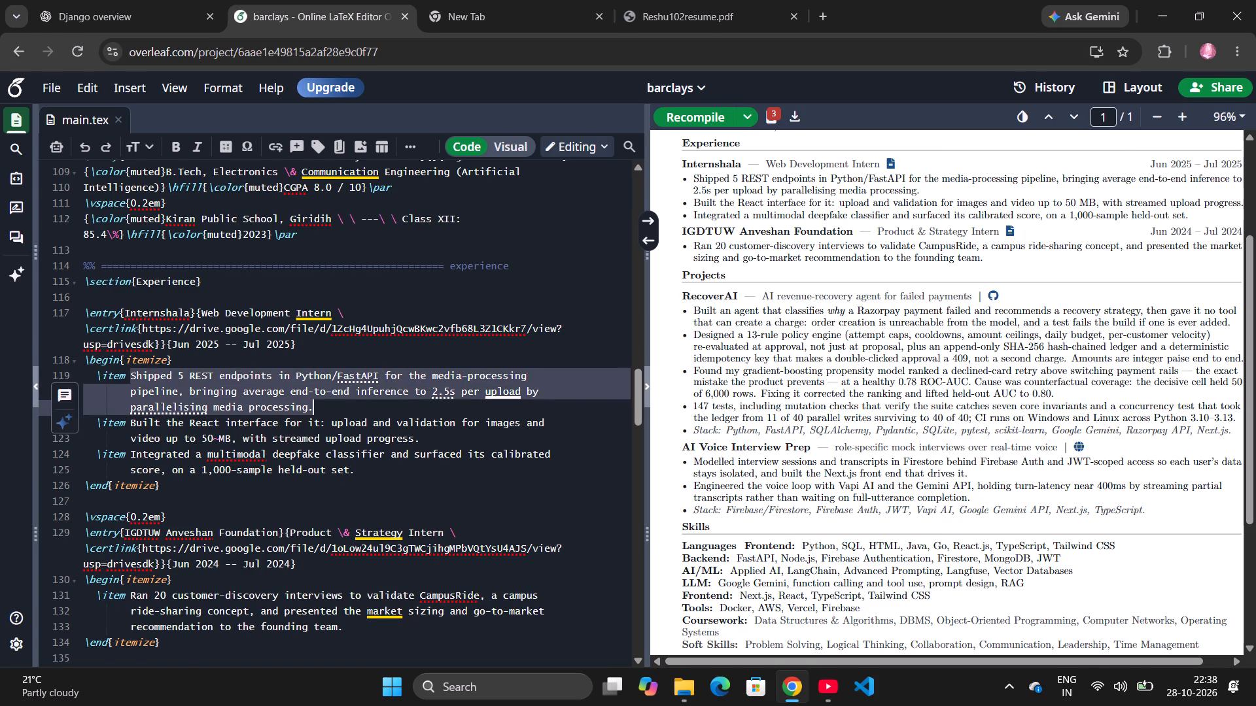
key(BackSpace)
key(ctrl+v)
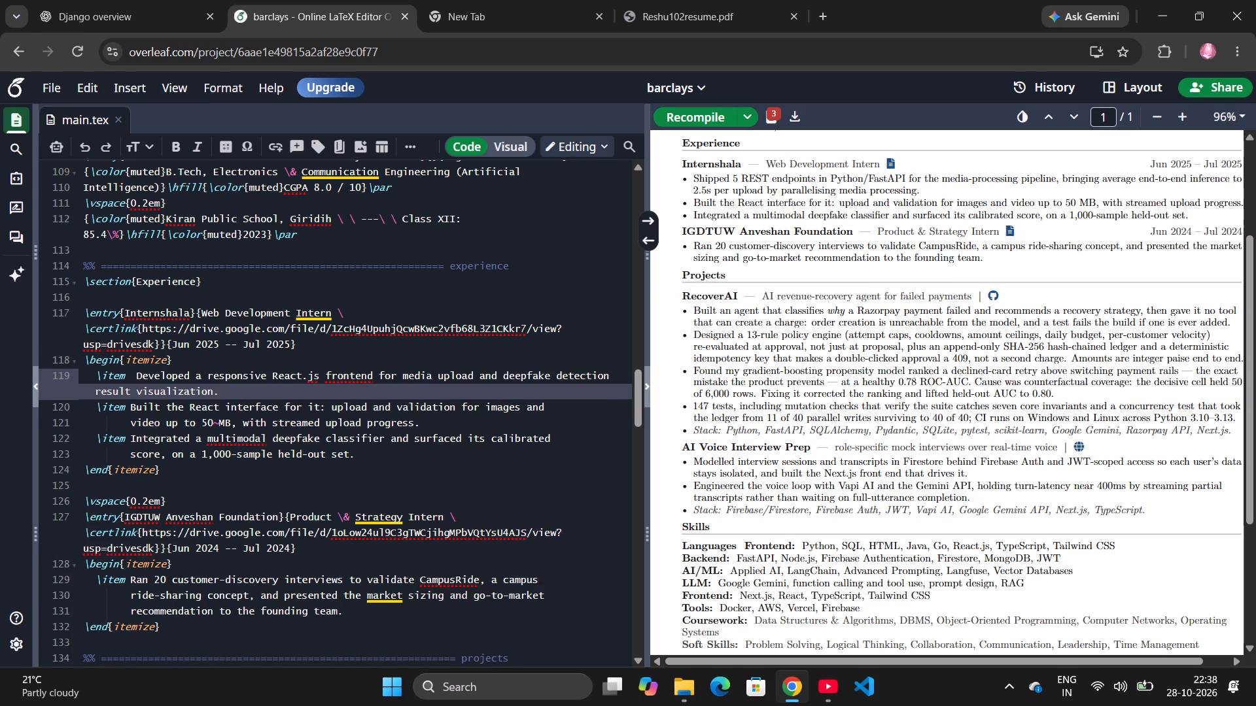
Replace the second Internshala bullet with Reshu102resume.pdf's "Built backend APIs using Python and FastAPI for media processing and communication with AI models.".
drag(129, 411, 425, 426)
key(BackSpace)
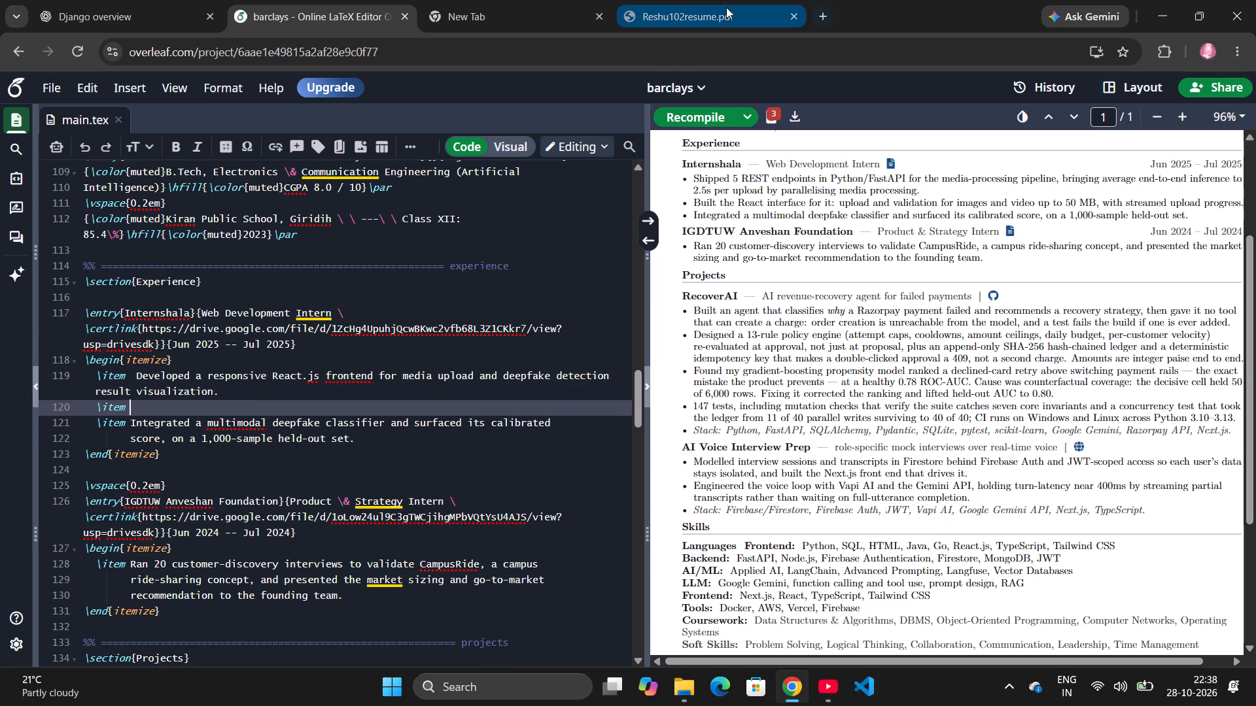
click(725, 7)
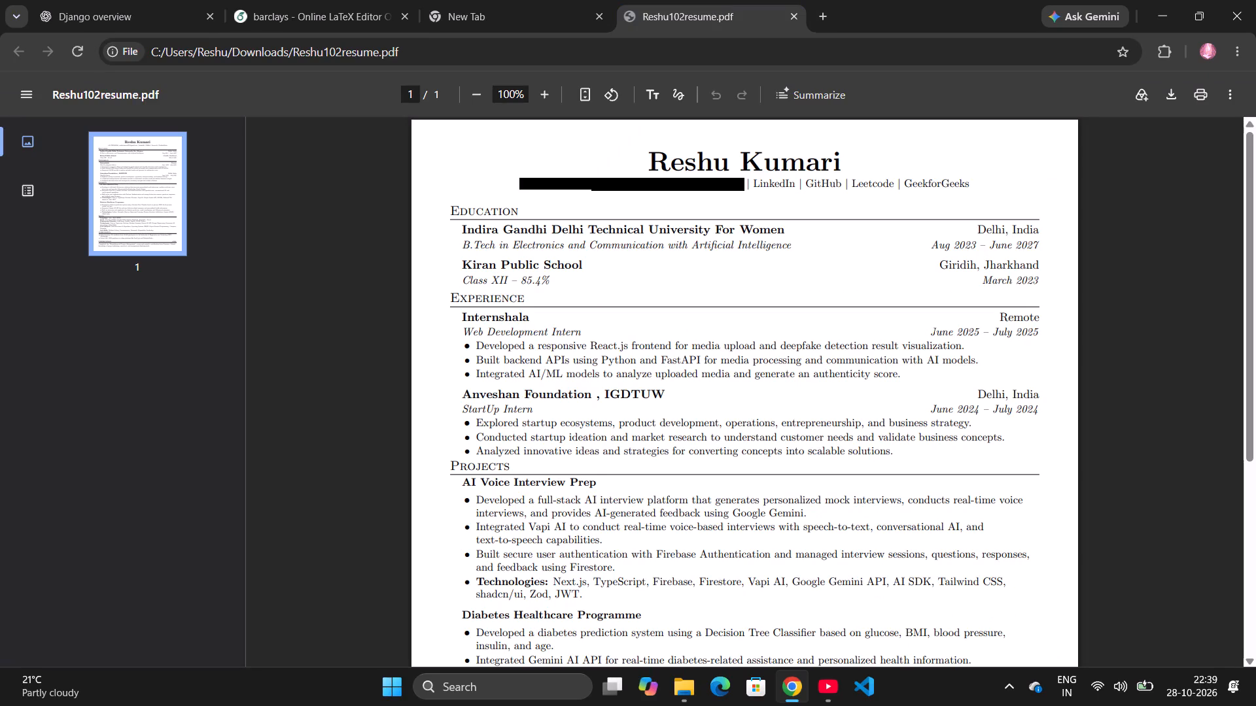
drag(472, 358, 956, 358)
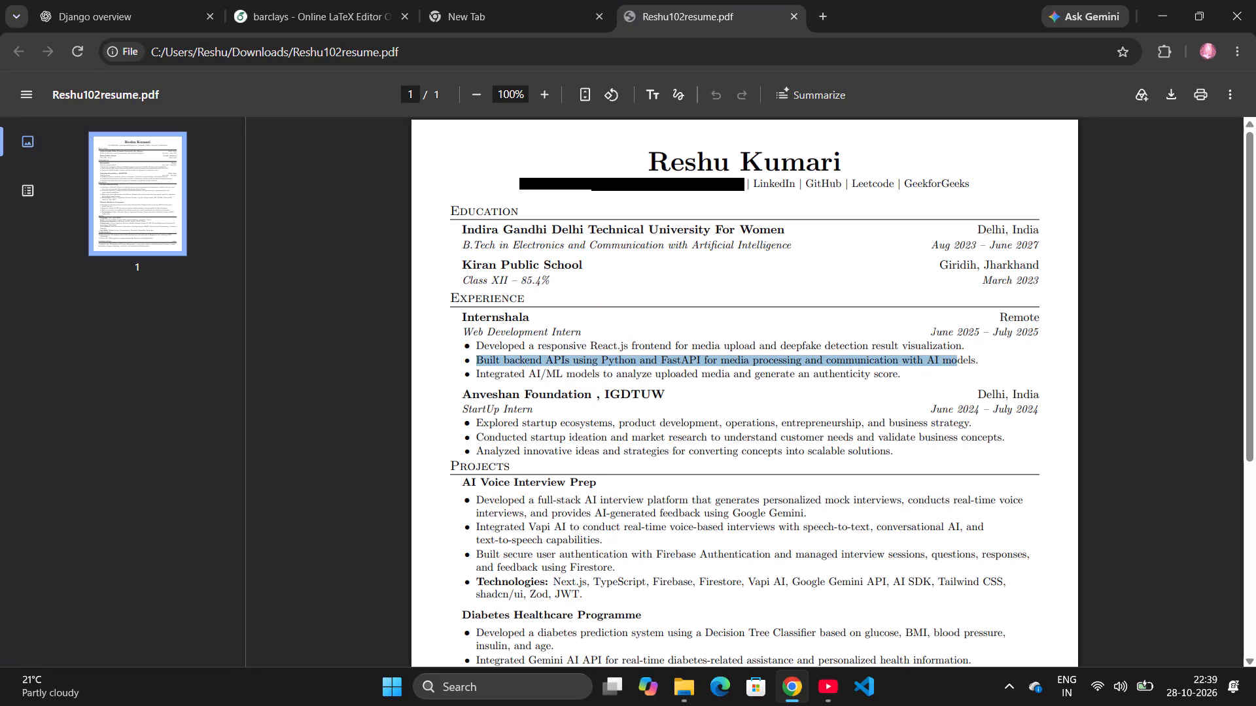
drag(956, 358, 985, 359)
key(ctrl+c)
click(313, 0)
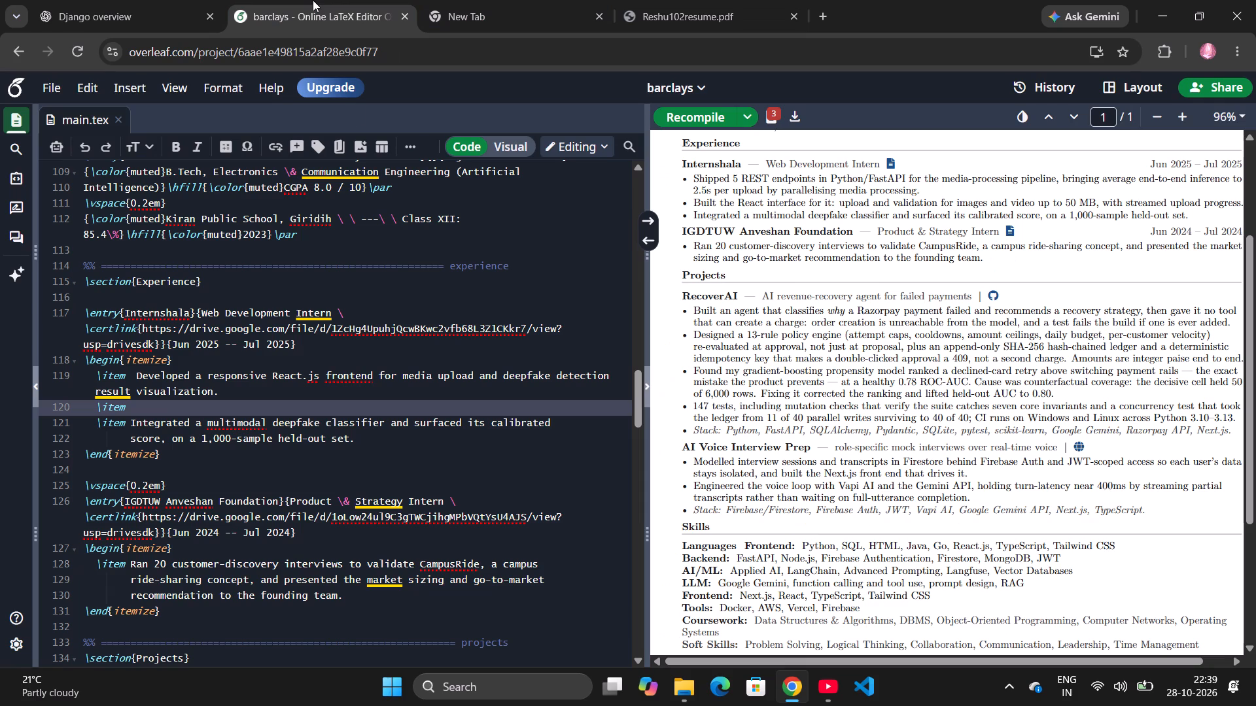
key(ctrl+v)
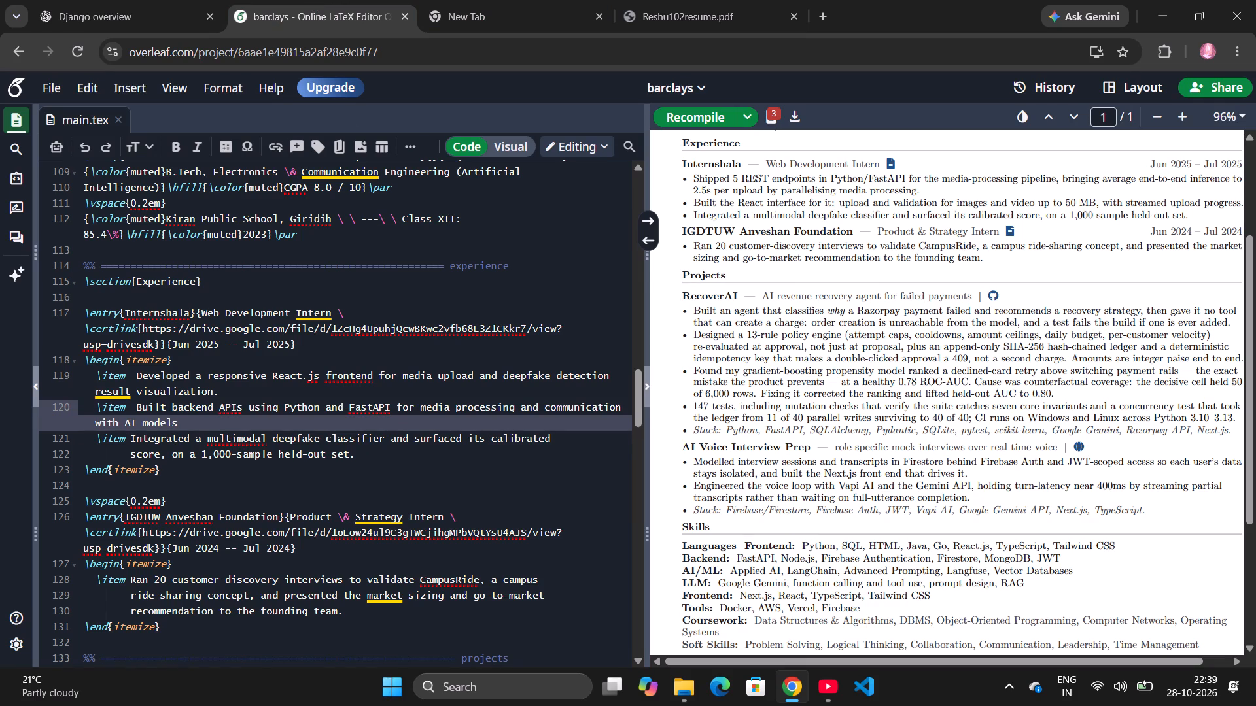
key(period)
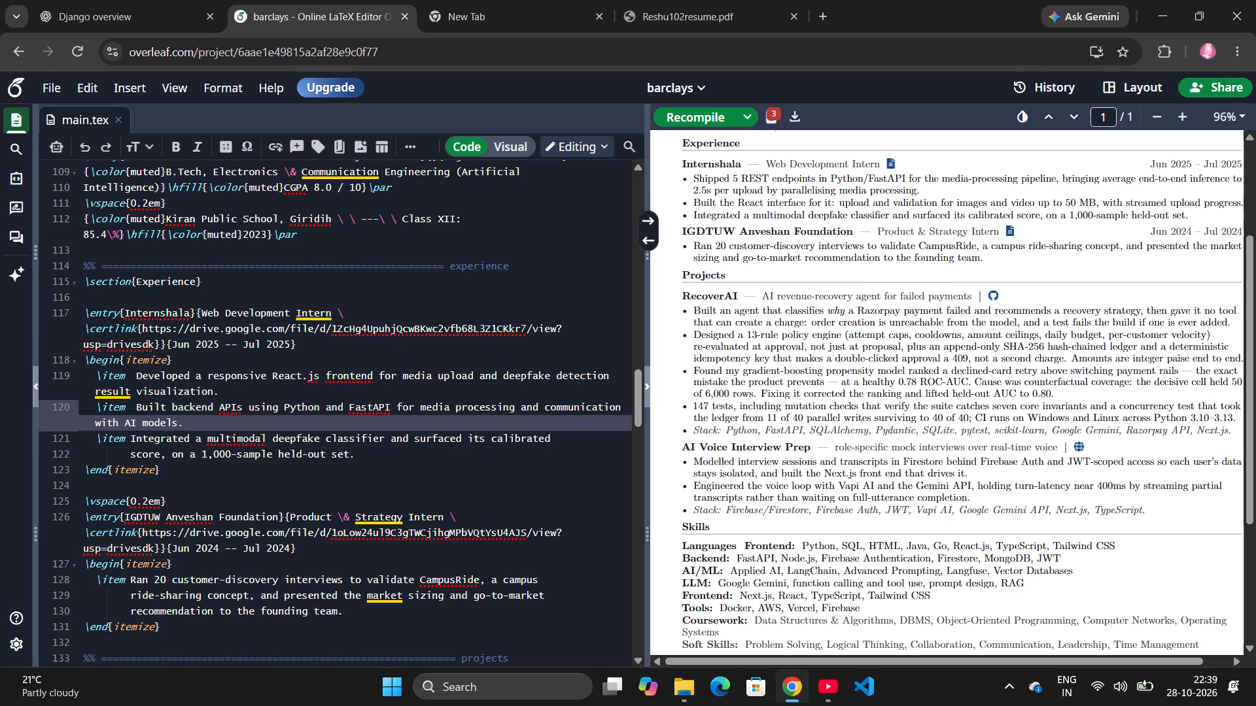
Replace the third Internshala bullet with Reshu102resume.pdf's "Integrated AI/ML models to analyze uploaded media and generate an authenticity score.".
drag(129, 438, 360, 454)
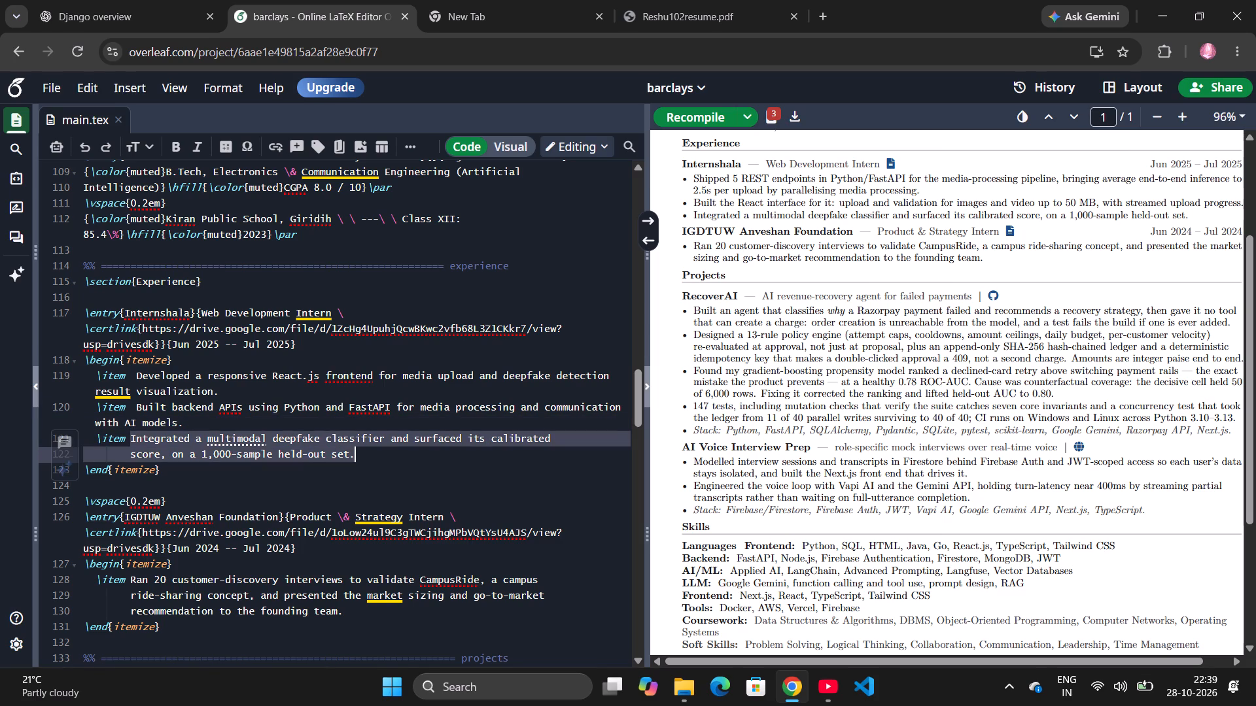
key(BackSpace)
click(721, 0)
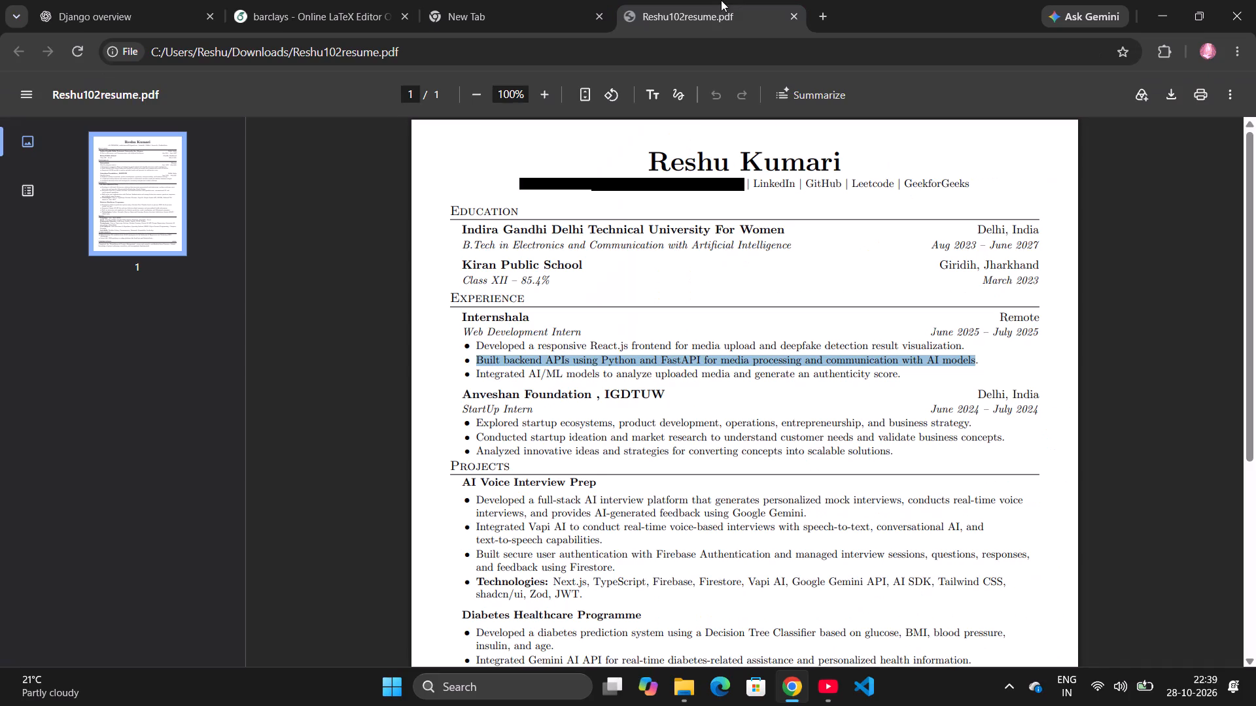
click(503, 448)
drag(476, 375, 897, 373)
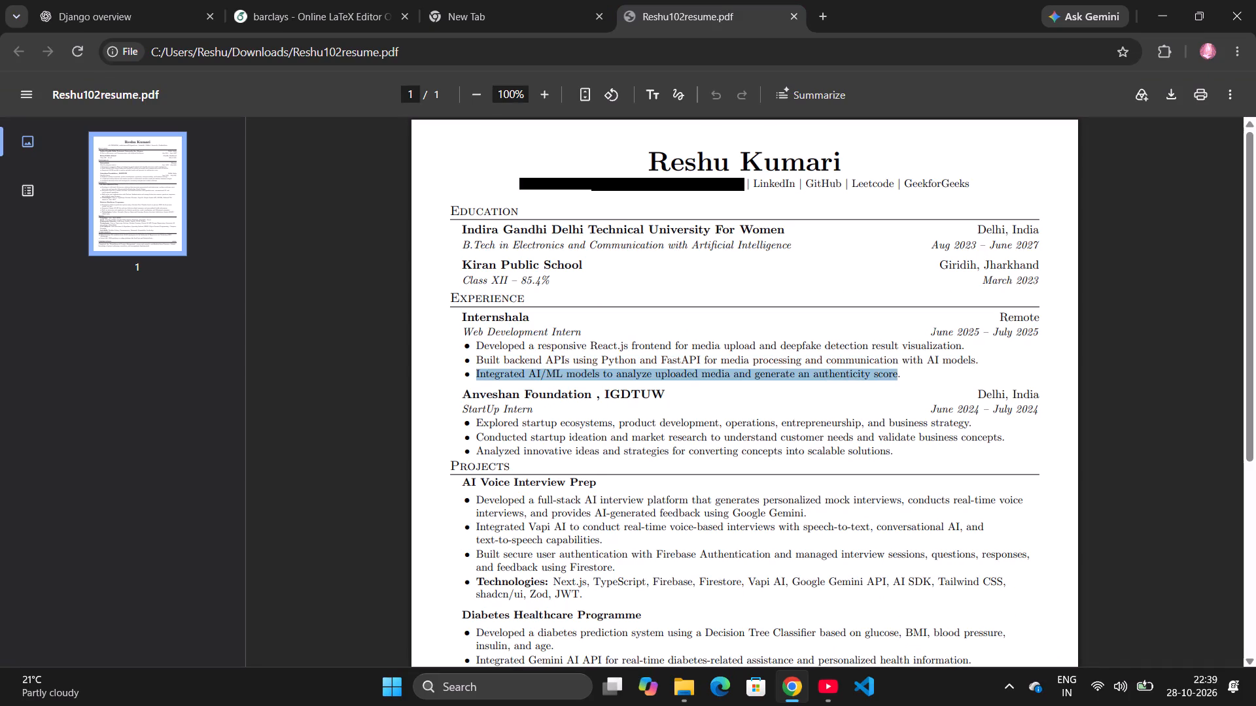
drag(897, 373, 900, 373)
key(ctrl+c)
click(372, 0)
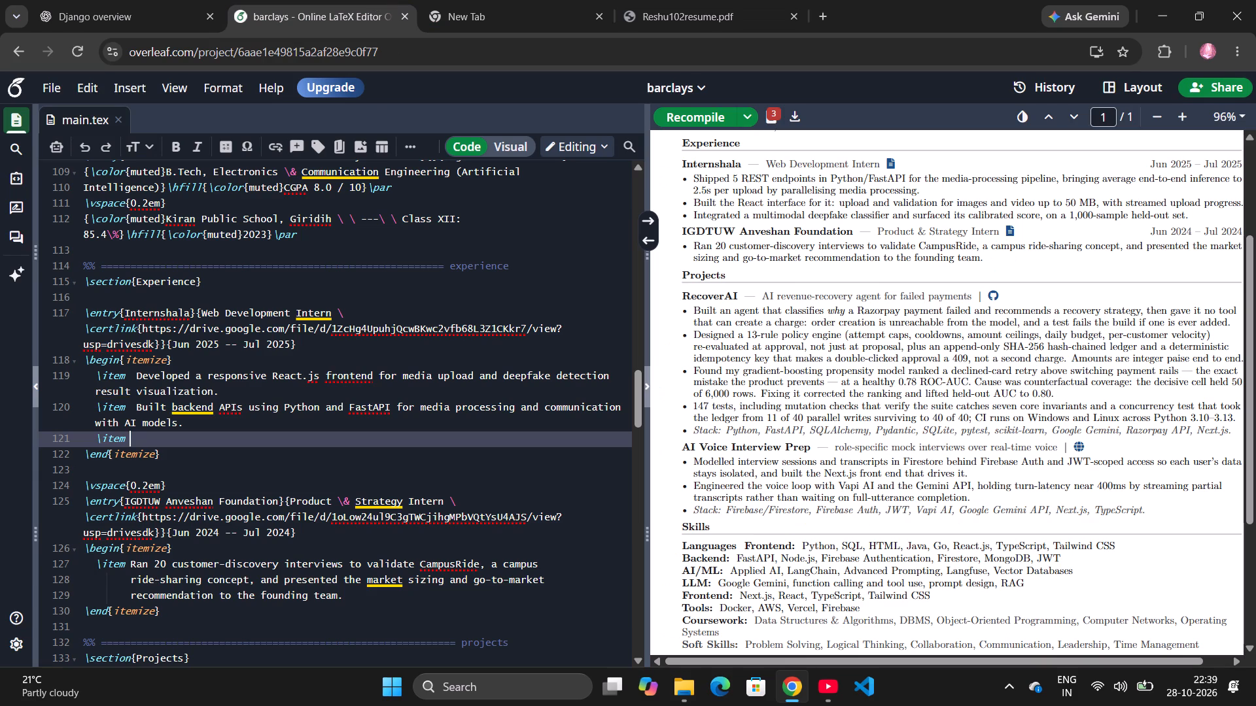
key(ctrl+v)
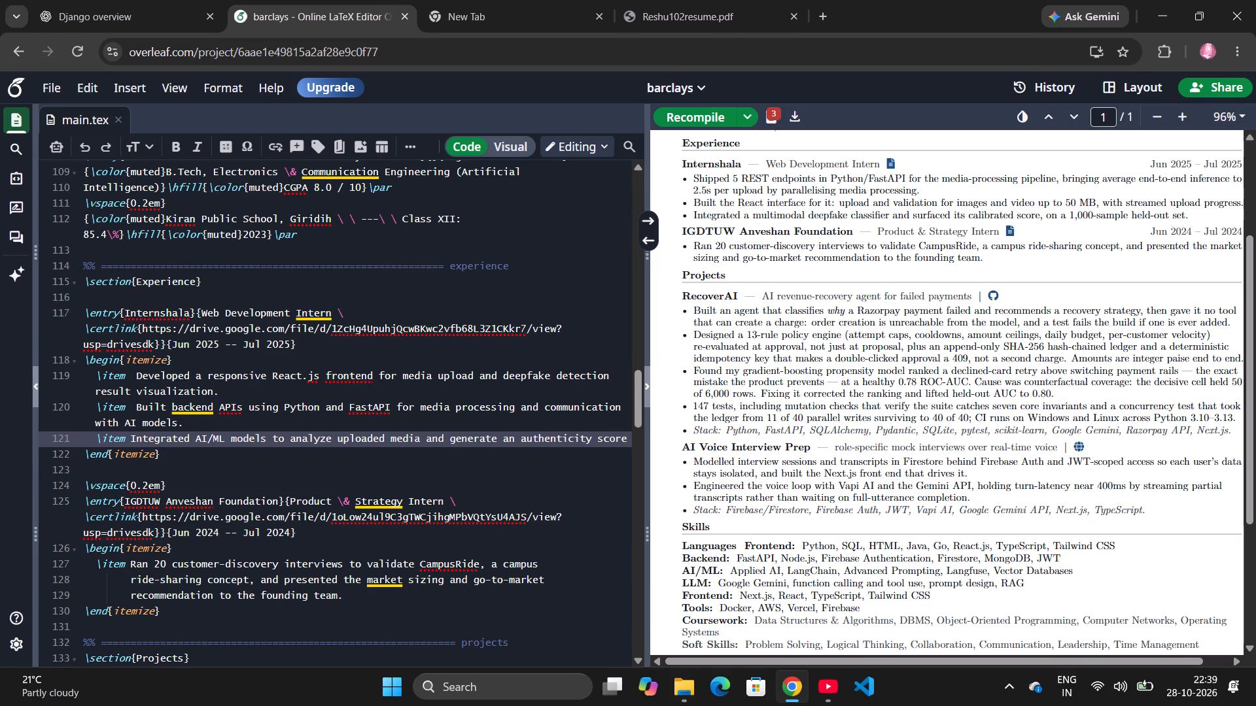
key(period)
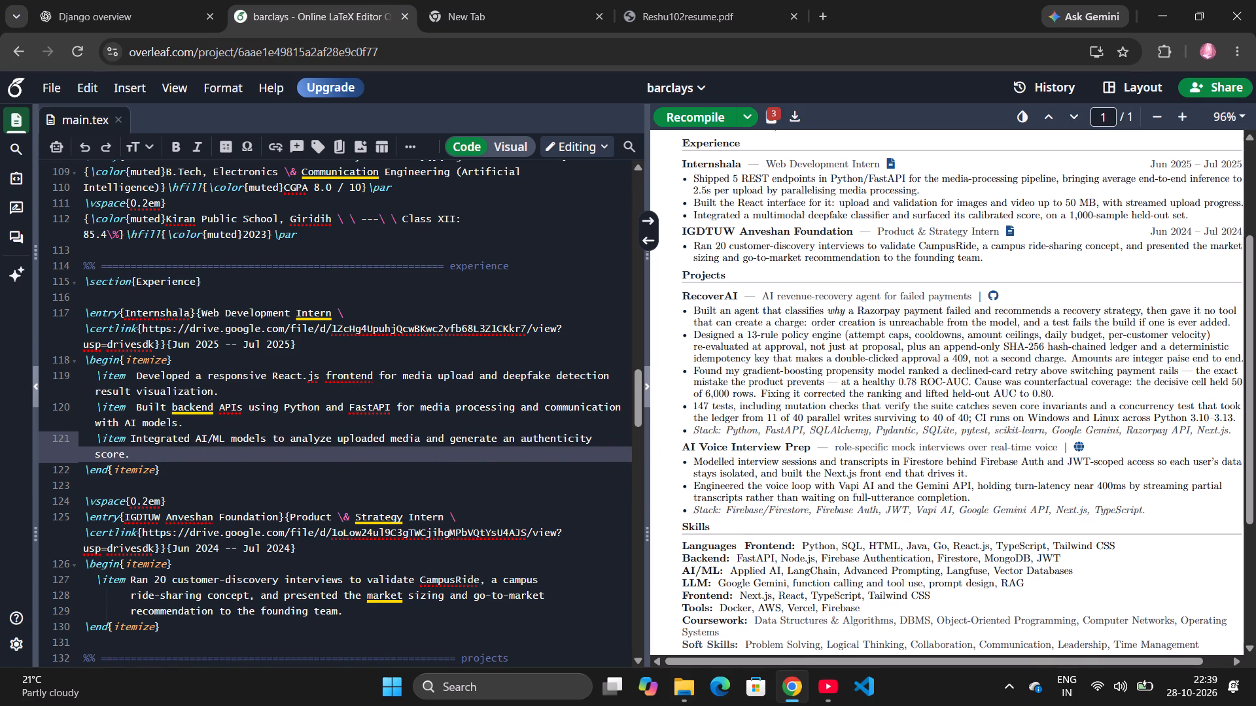
Recompile the barclays resume with the three replaced Internshala bullets.
click(708, 121)
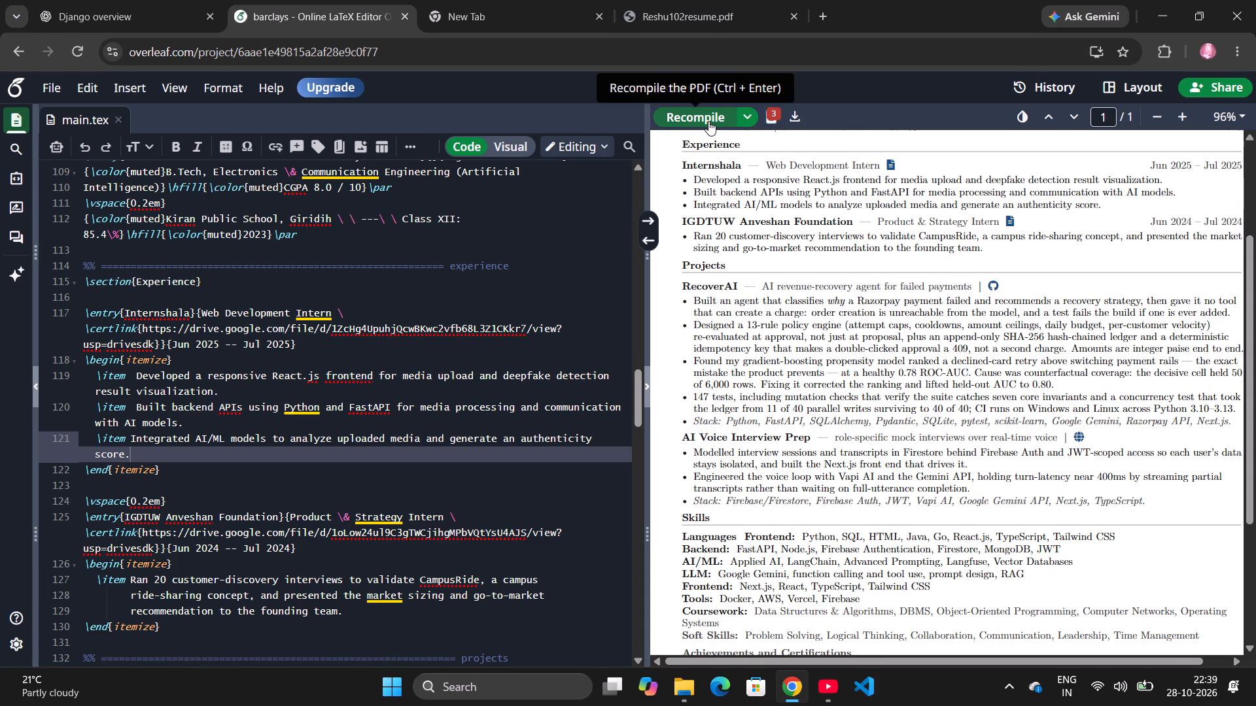
Replace the IGDTUW Anveshan Foundation bullet in main.tex with Reshu102resume.pdf's "Explored startup ecosystems, product development, operations, entrepreneurship, and business strategy.".
click(710, 0)
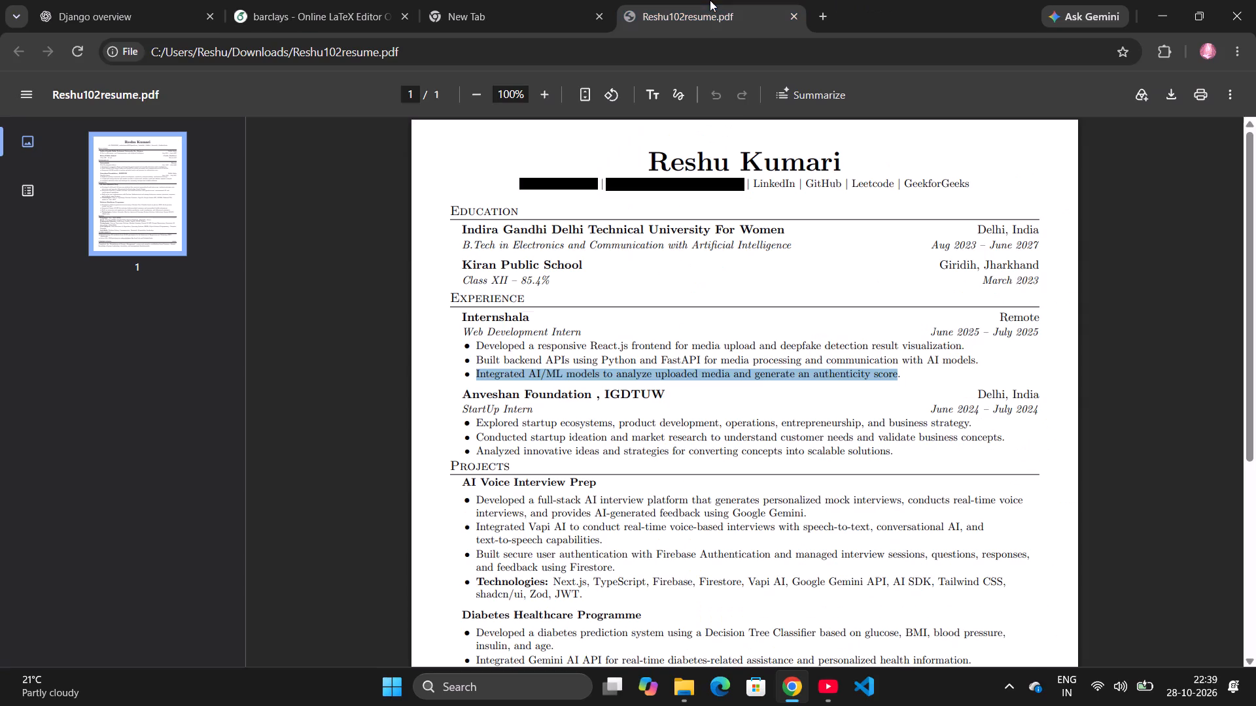
click(438, 462)
drag(474, 421, 490, 421)
drag(490, 421, 973, 422)
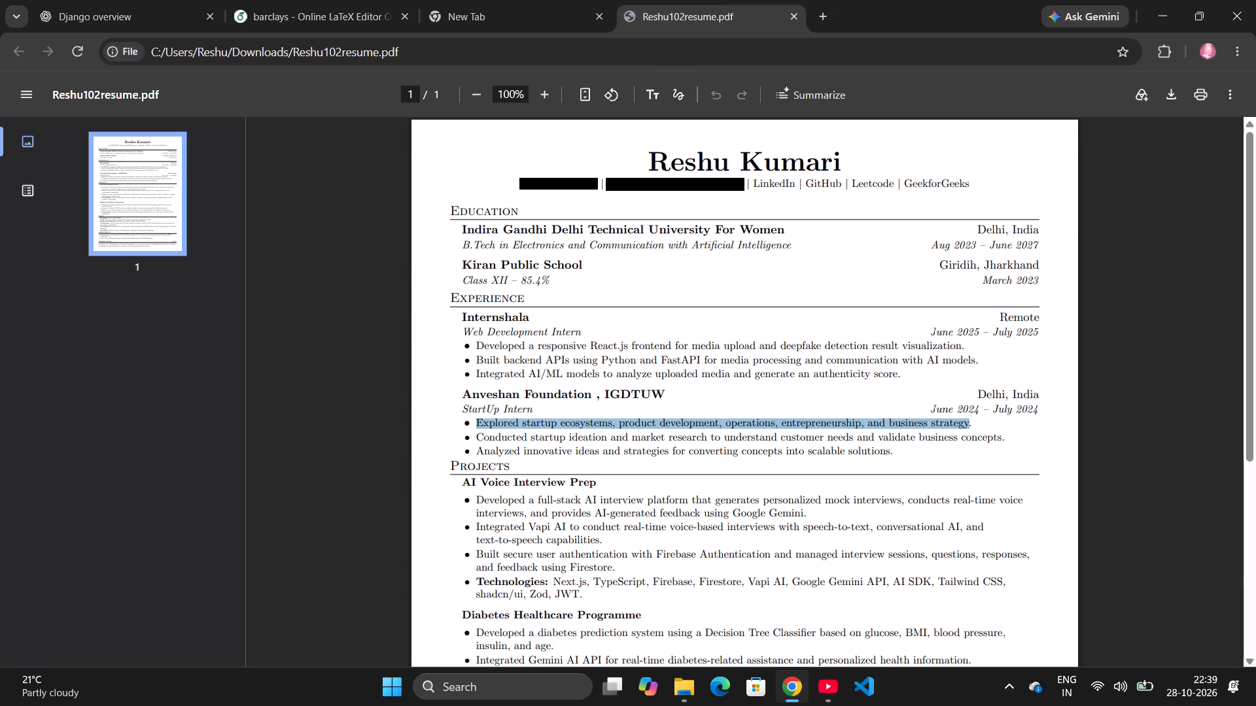
key(ctrl+c)
click(353, 0)
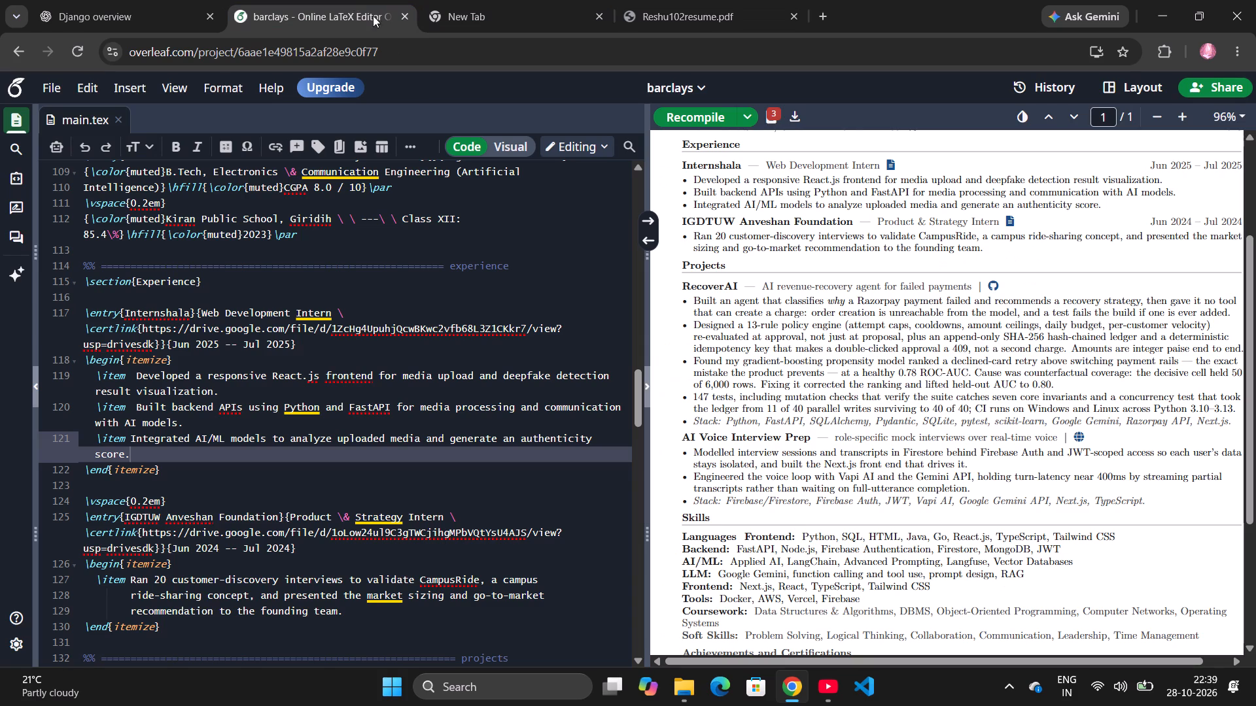
scroll(185, 501, down, 1)
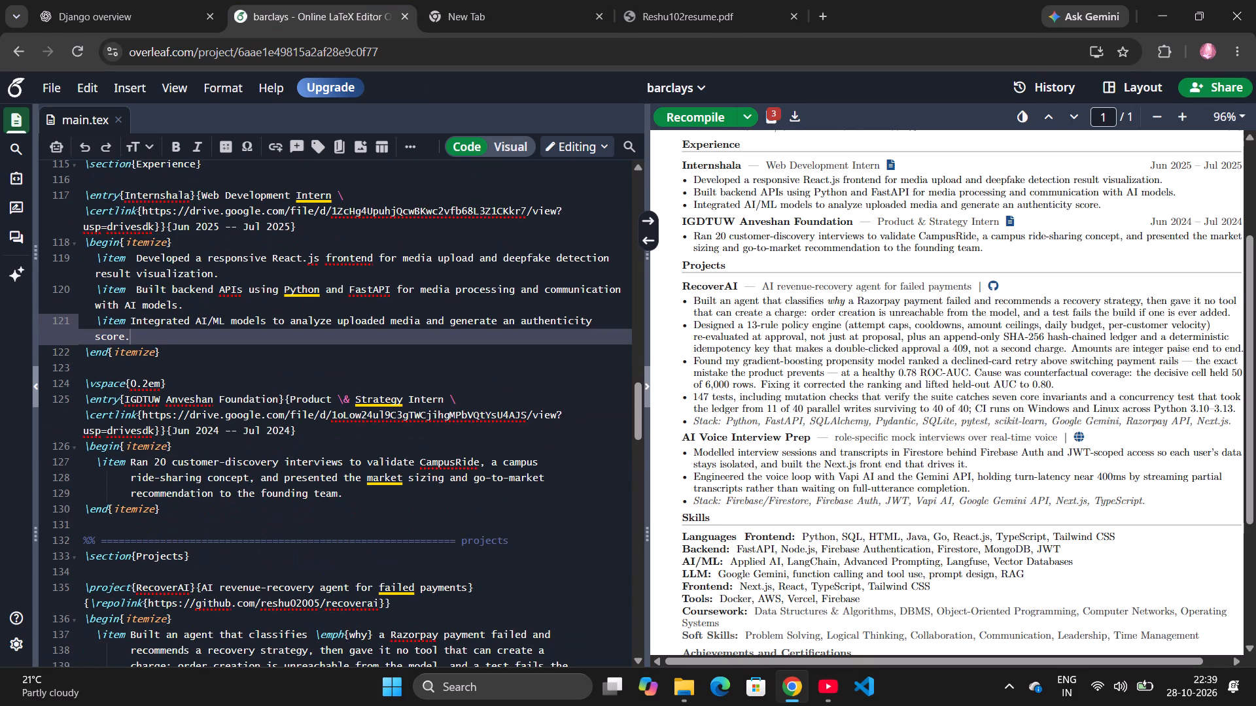
drag(130, 462, 281, 481)
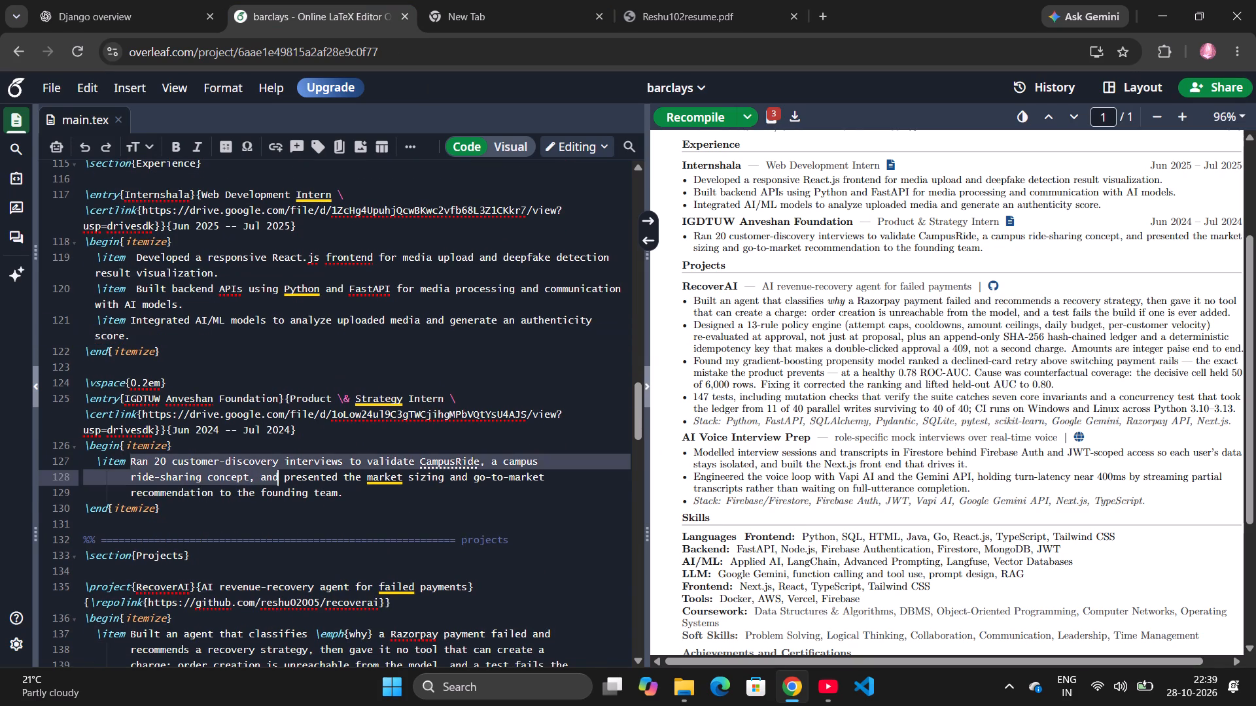
drag(281, 481, 360, 492)
key(BackSpace)
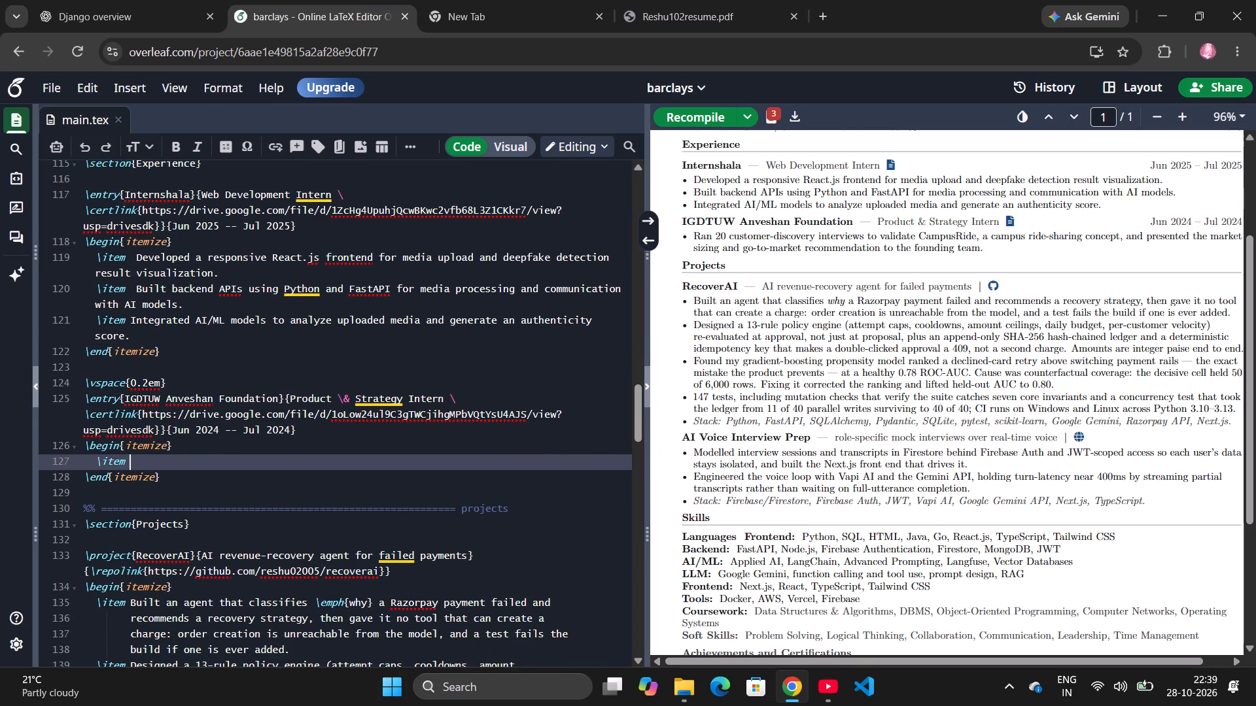
key(ctrl+v)
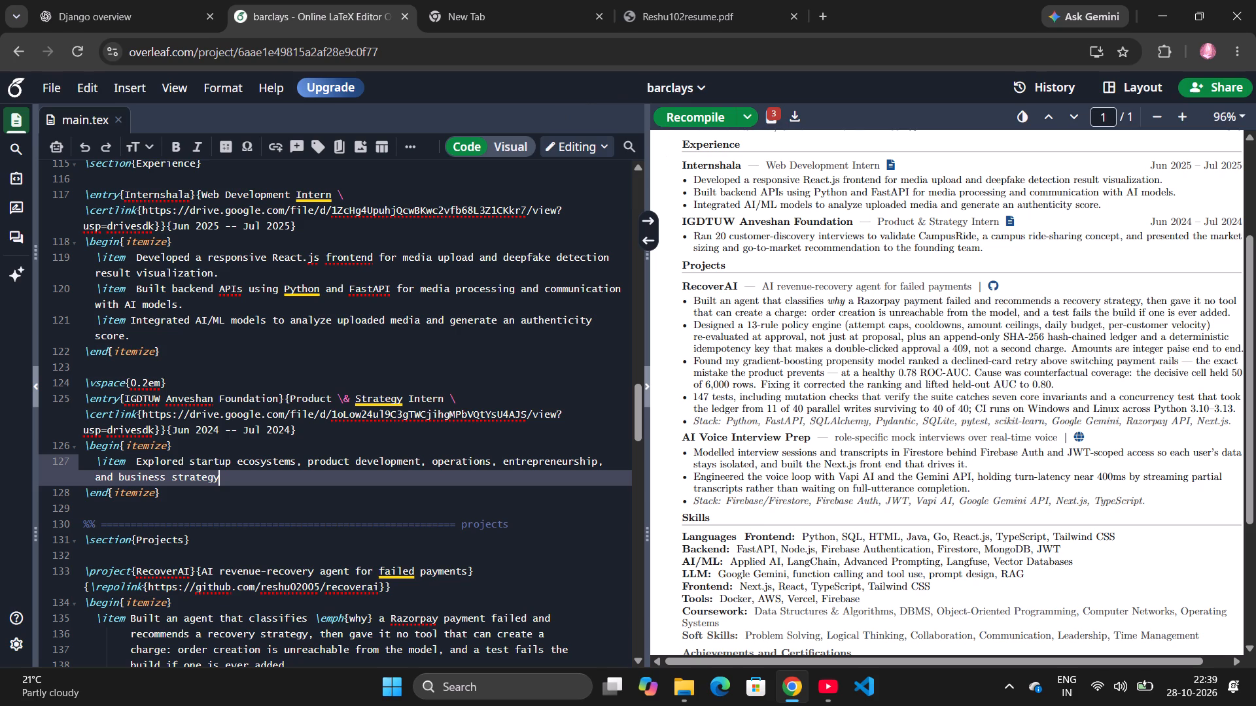
key(period)
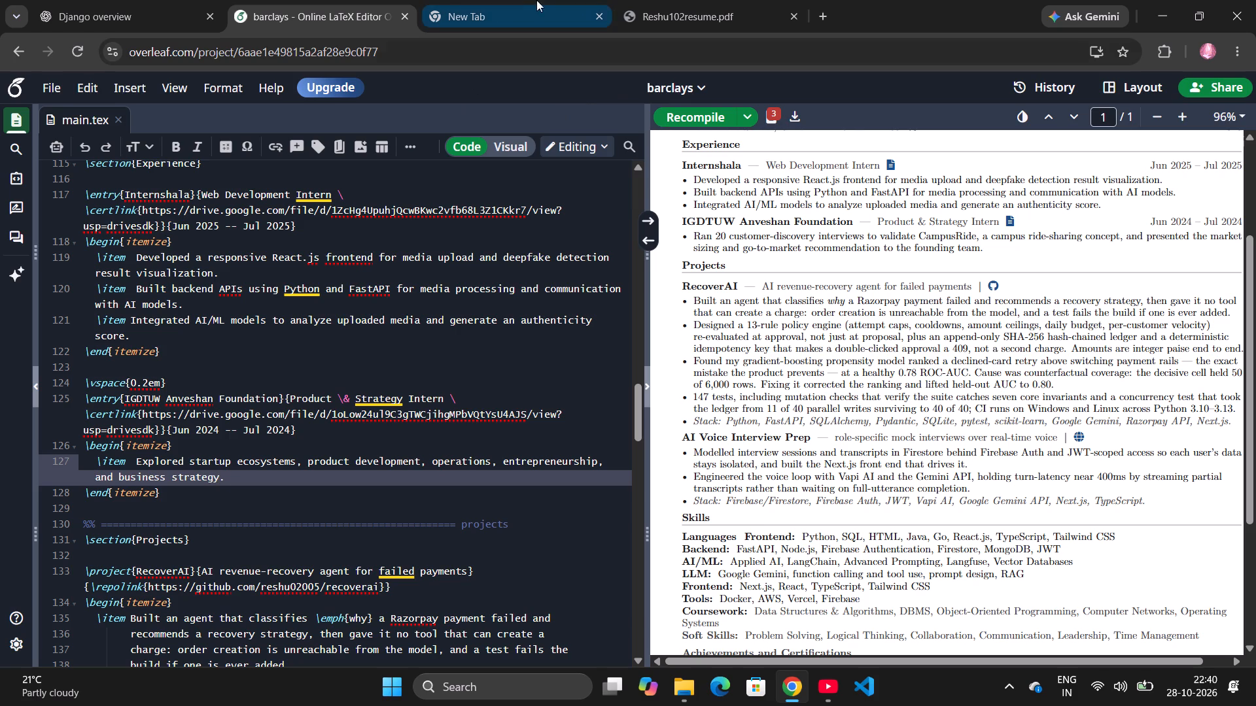
Add Reshu102resume.pdf's "Conducted startup ideation and market research to understand customer needs and validate business concepts." on a new line below the first Anveshan bullet.
click(633, 13)
click(379, 448)
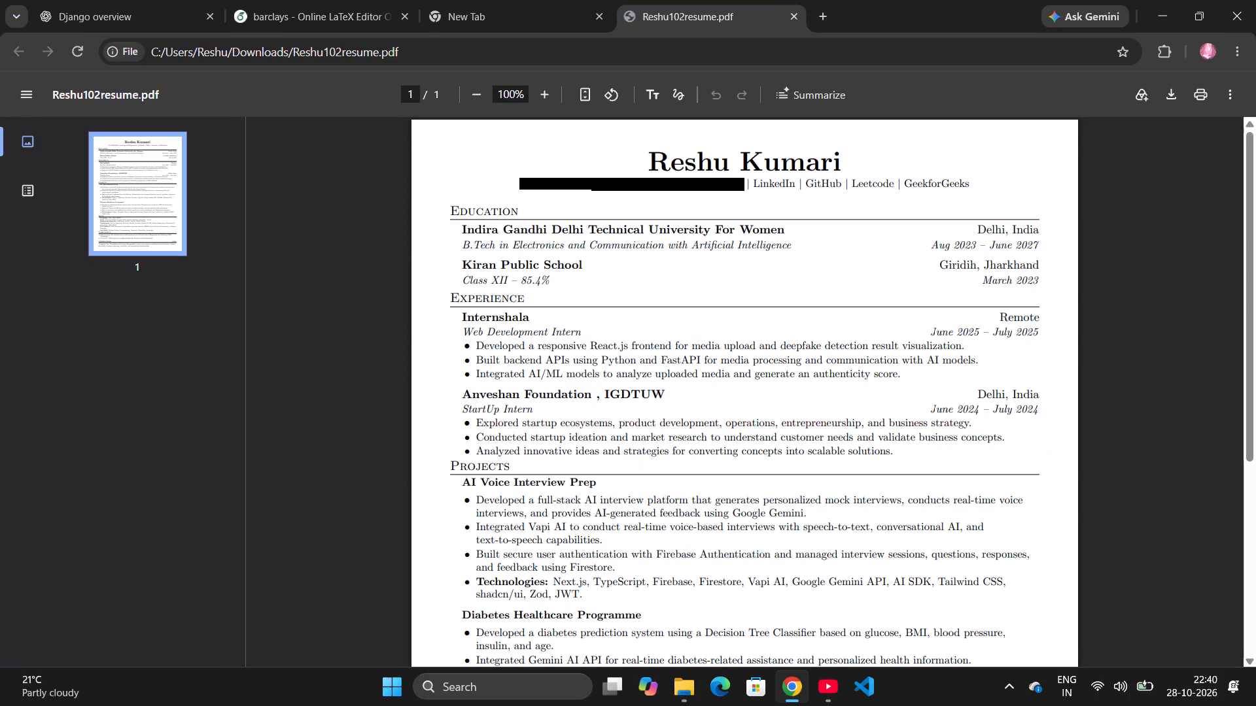
drag(471, 441, 665, 434)
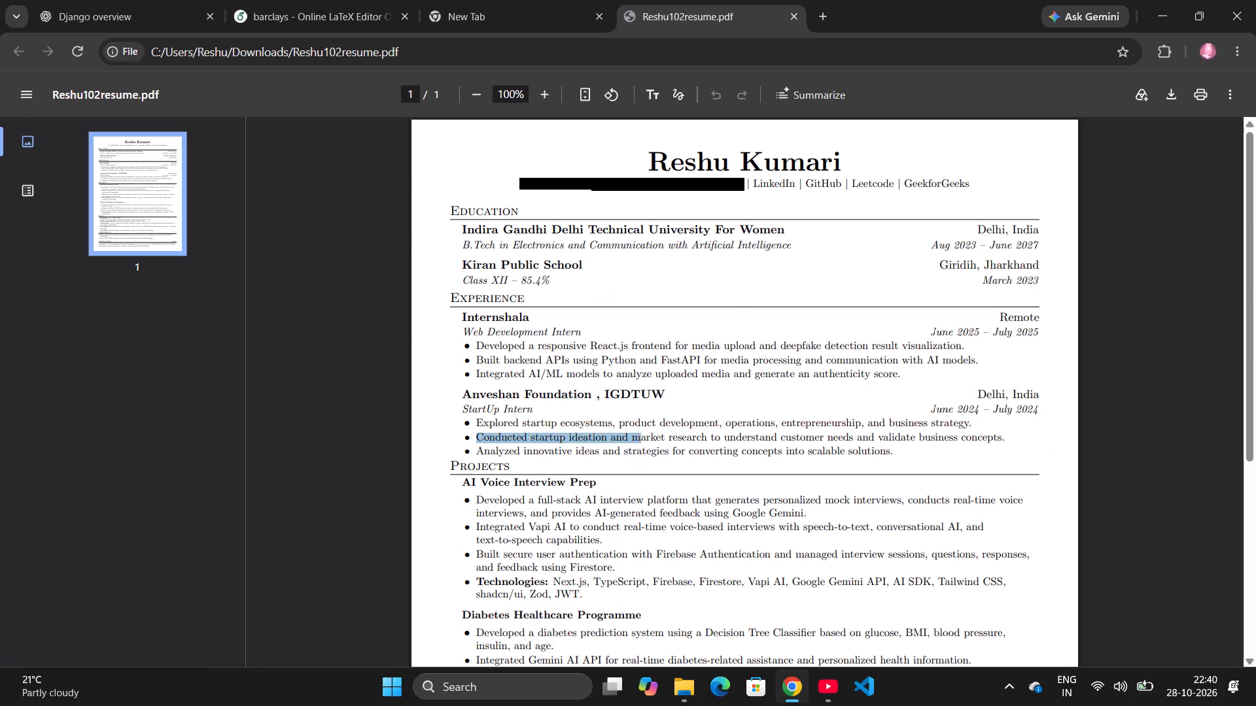
drag(665, 434, 1009, 443)
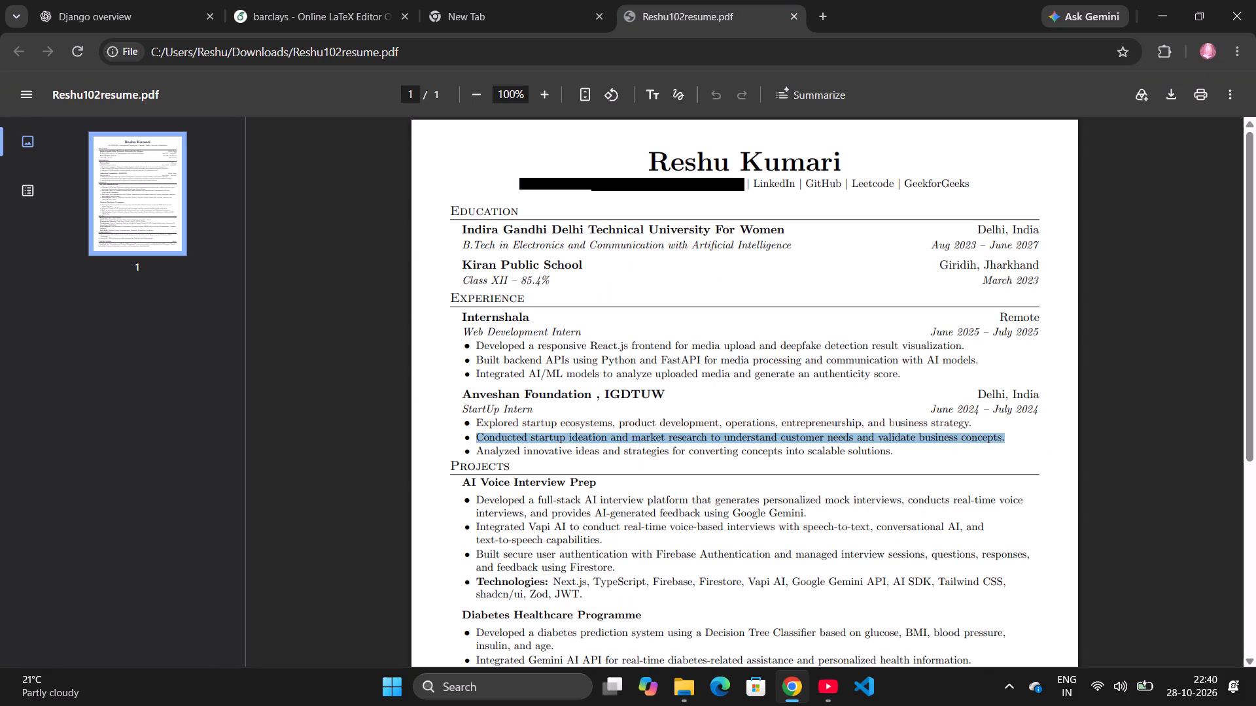
drag(1009, 443, 1010, 443)
key(ctrl+c)
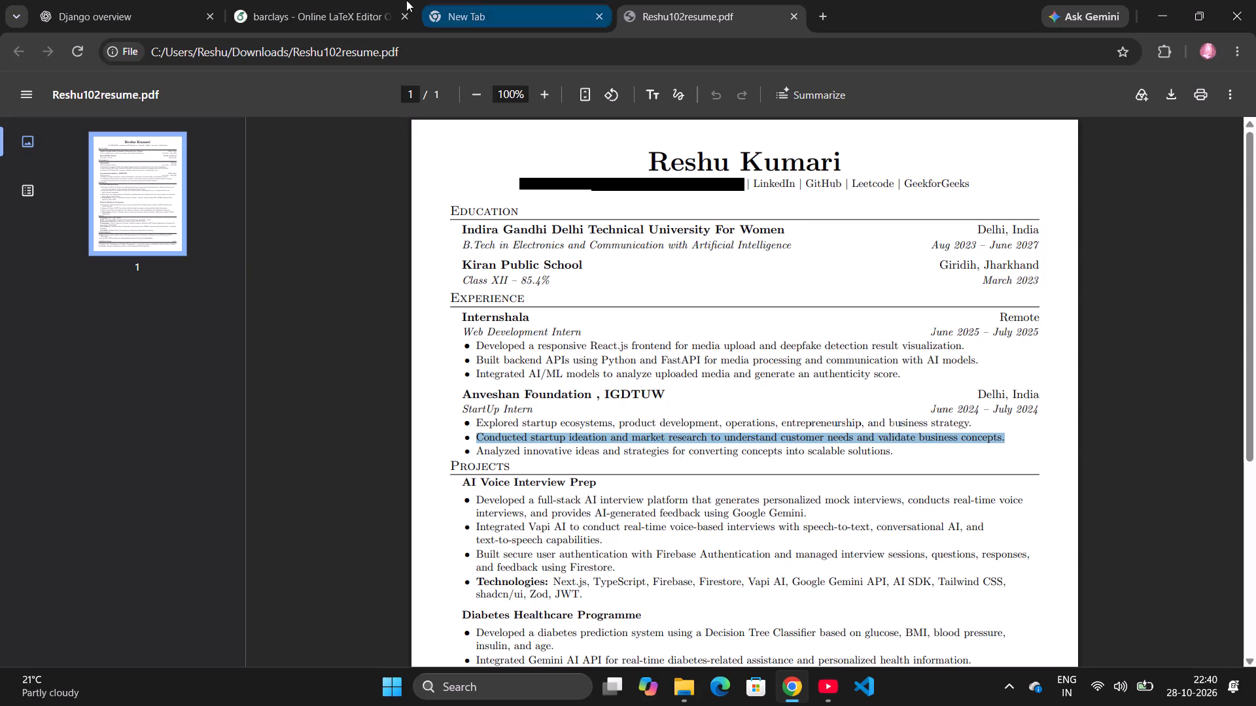
click(357, 0)
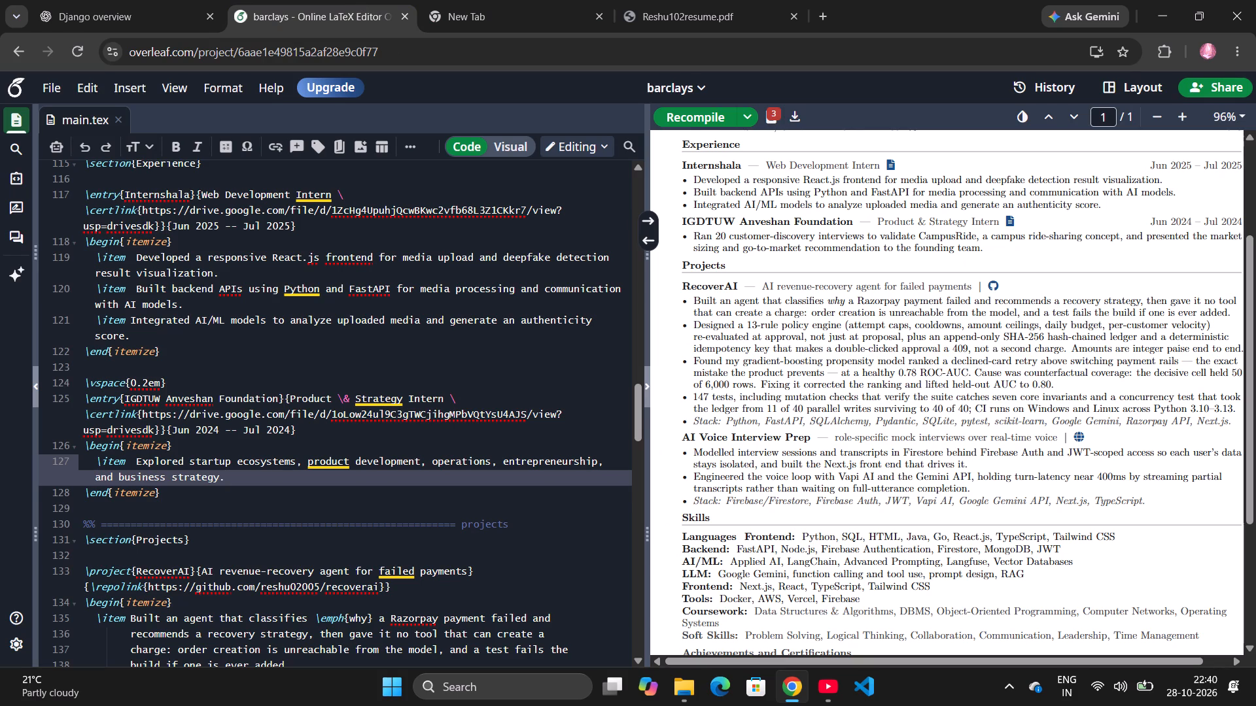
key(Return)
key(ctrl+v)
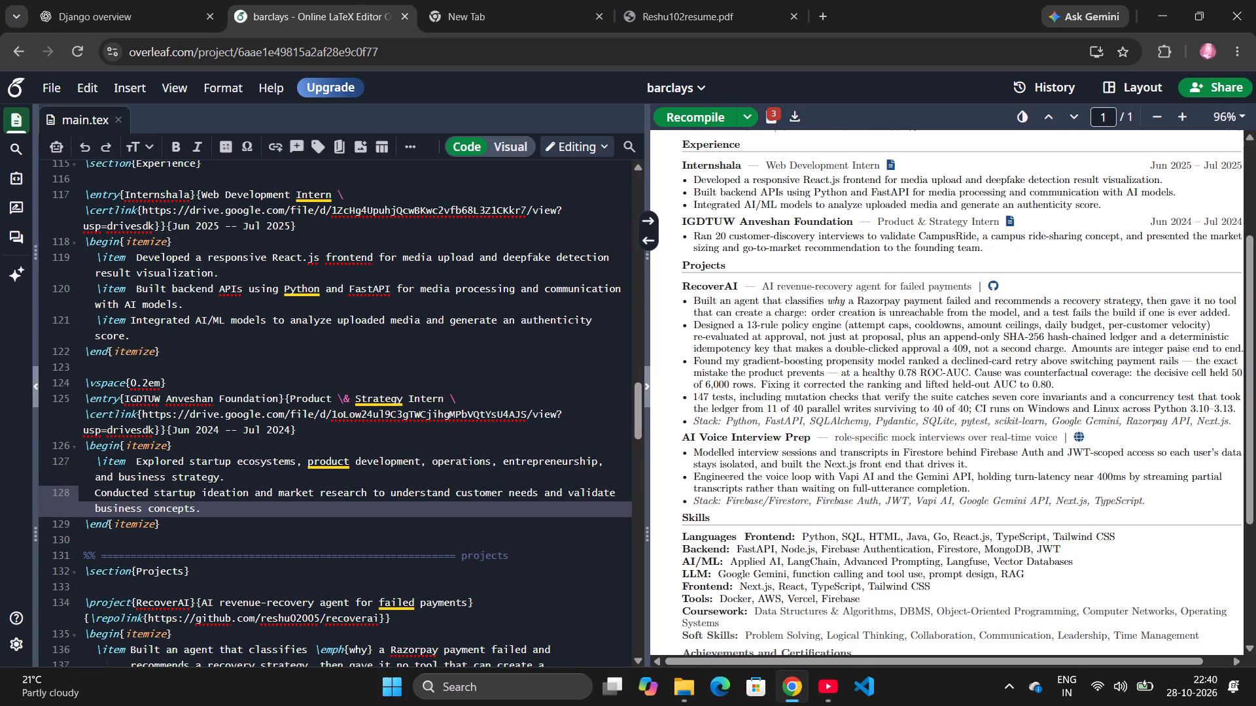
Turn the "Conducted startup ideation" line into a bullet by copying the \item marker from the line above.
drag(89, 464, 130, 461)
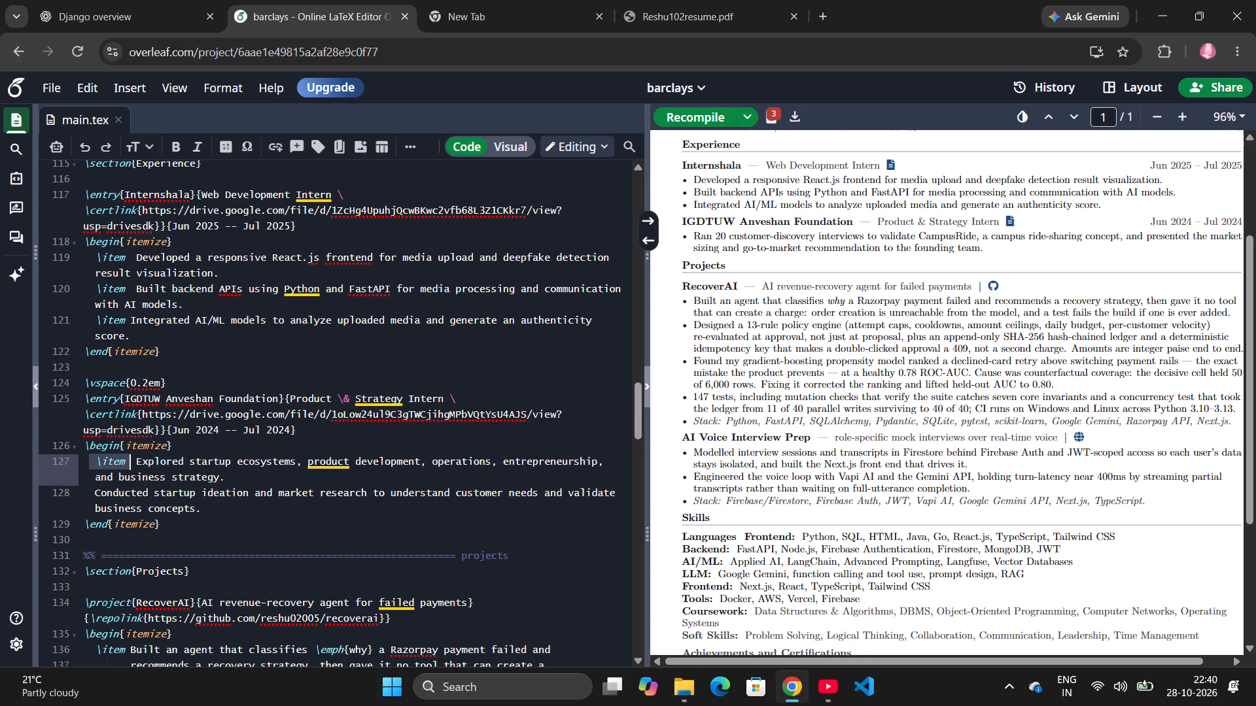
key(ctrl+c)
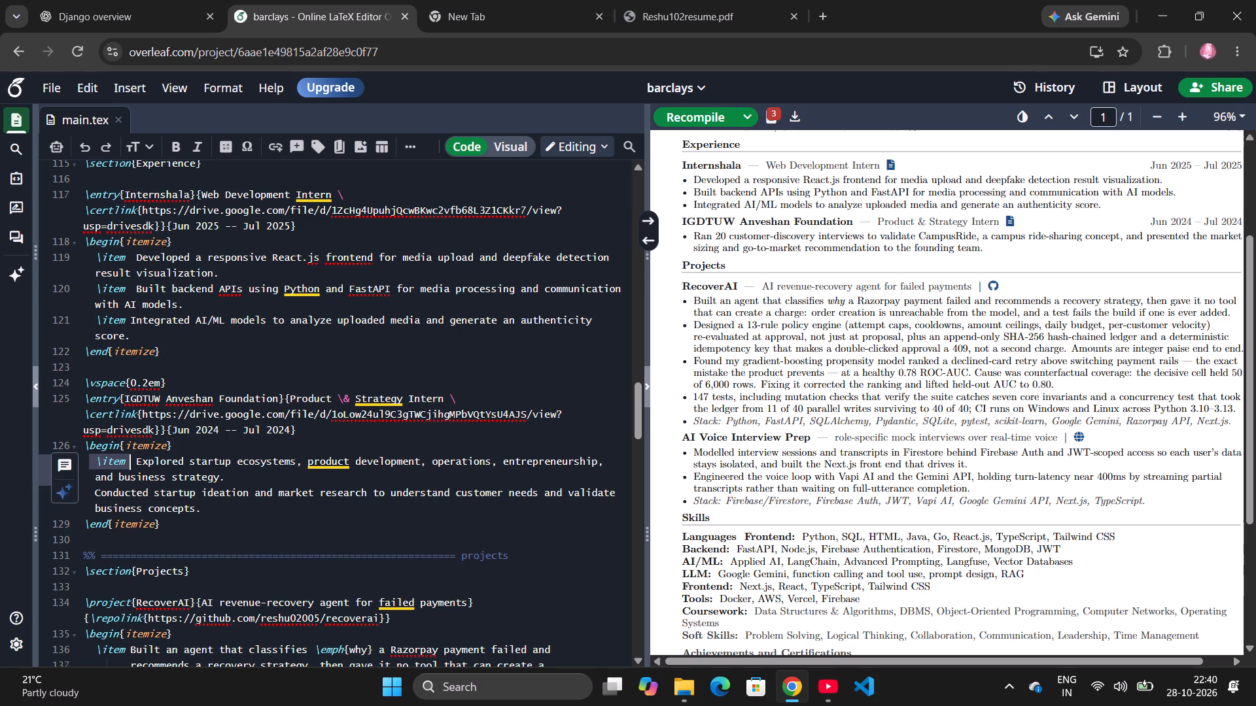
click(90, 492)
key(space)
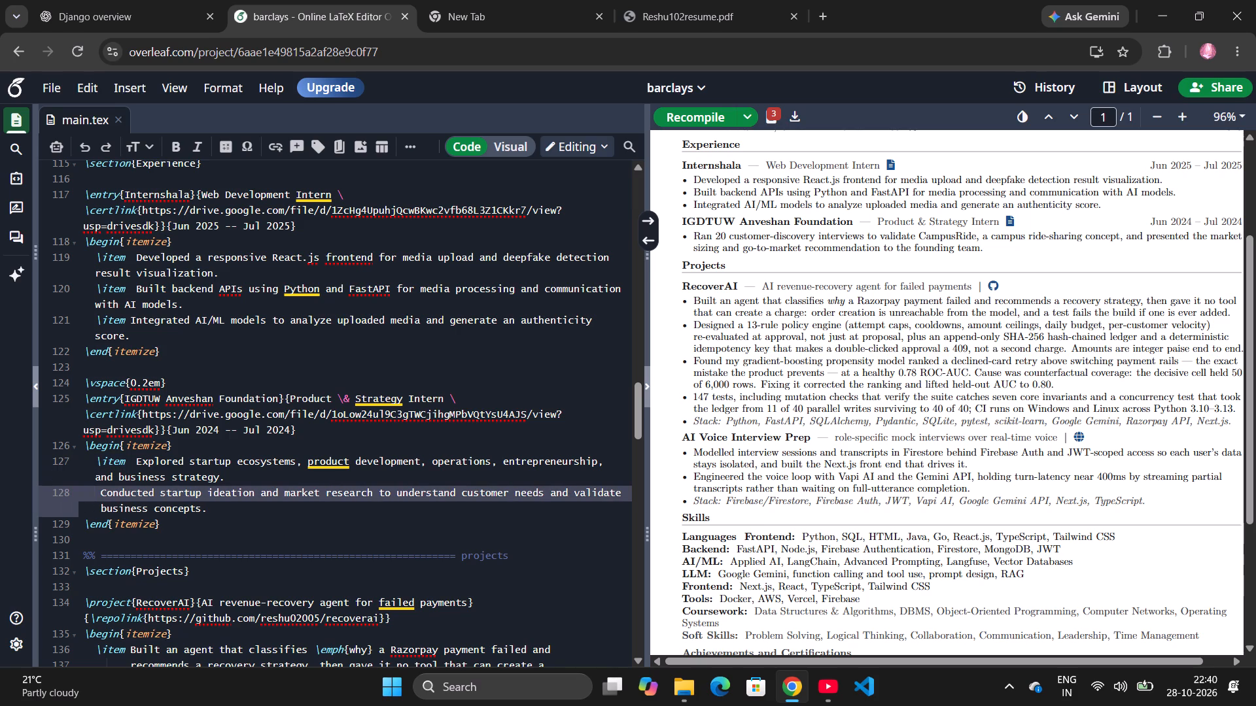
key(v)
key(BackSpace)
key(ctrl+v)
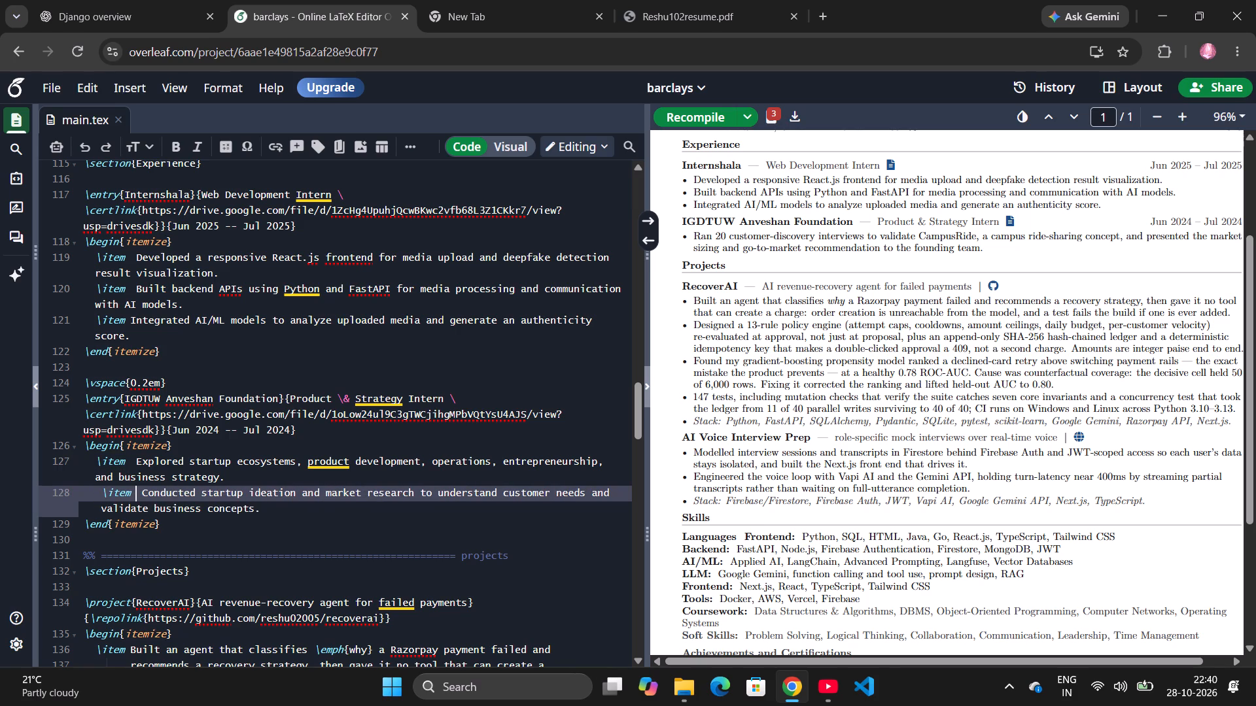
Recompile the barclays resume with the two new Anveshan Foundation bullets.
click(704, 120)
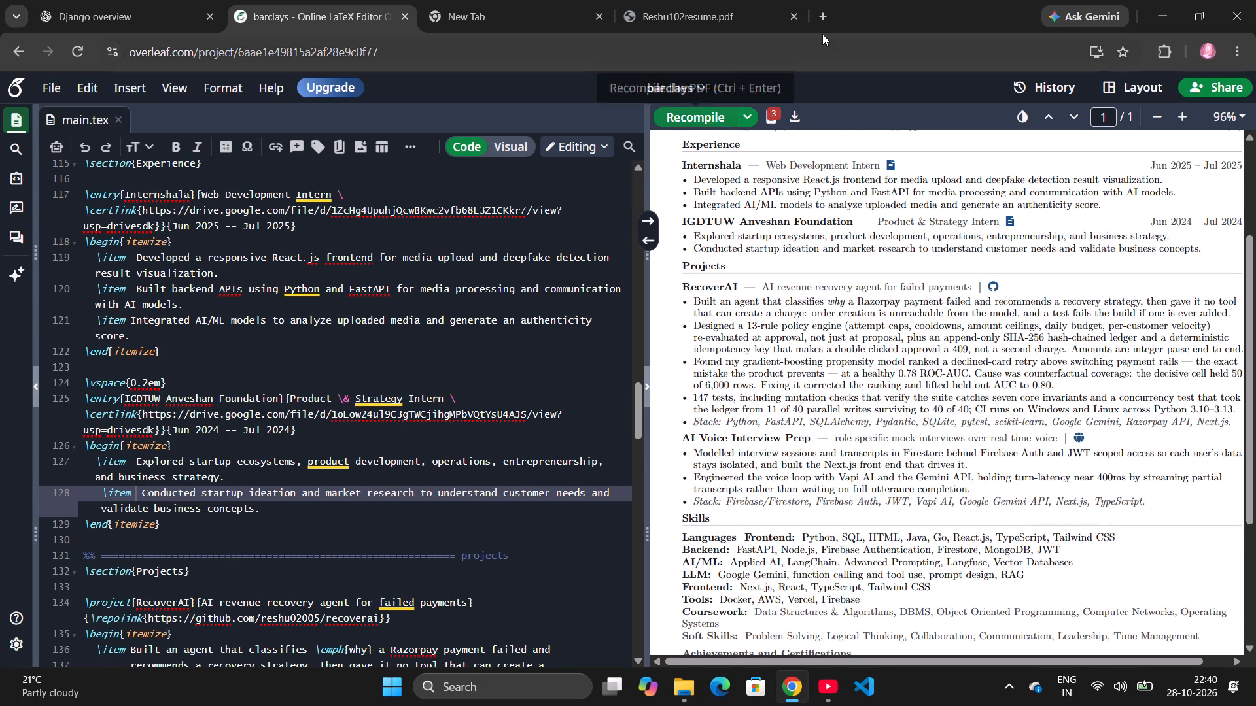
Copy the third Anveshan Foundation bullet from Reshu102resume.pdf, "Analyzed innovative ideas and strategies for converting concepts into scalable solutions.", and return to main.tex.
click(716, 0)
click(442, 469)
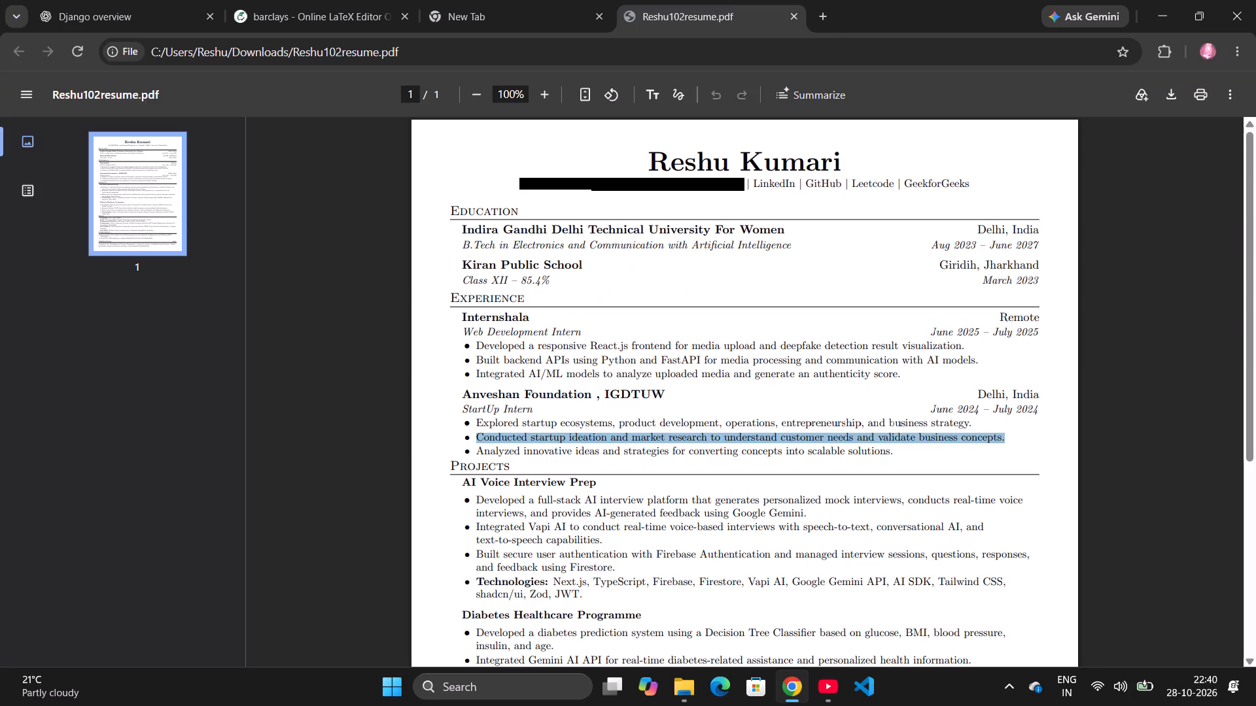
drag(475, 448, 831, 451)
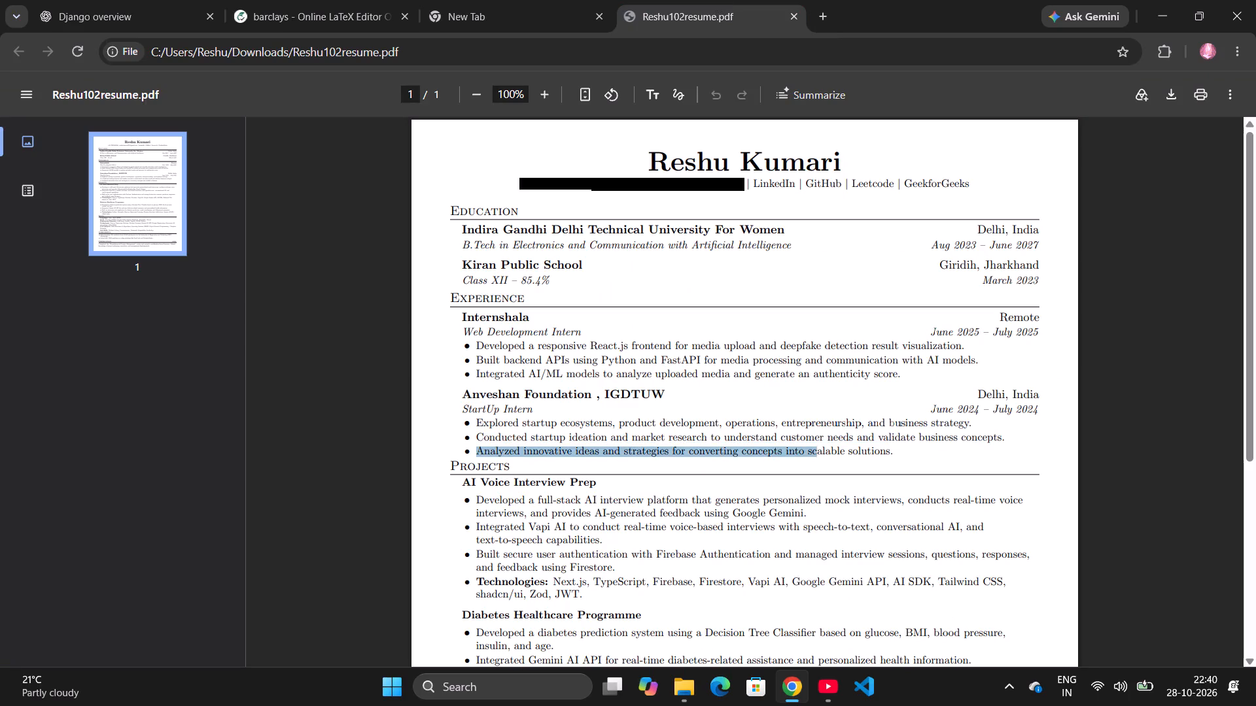
drag(831, 451, 898, 452)
drag(898, 452, 897, 454)
key(ctrl+c)
click(384, 0)
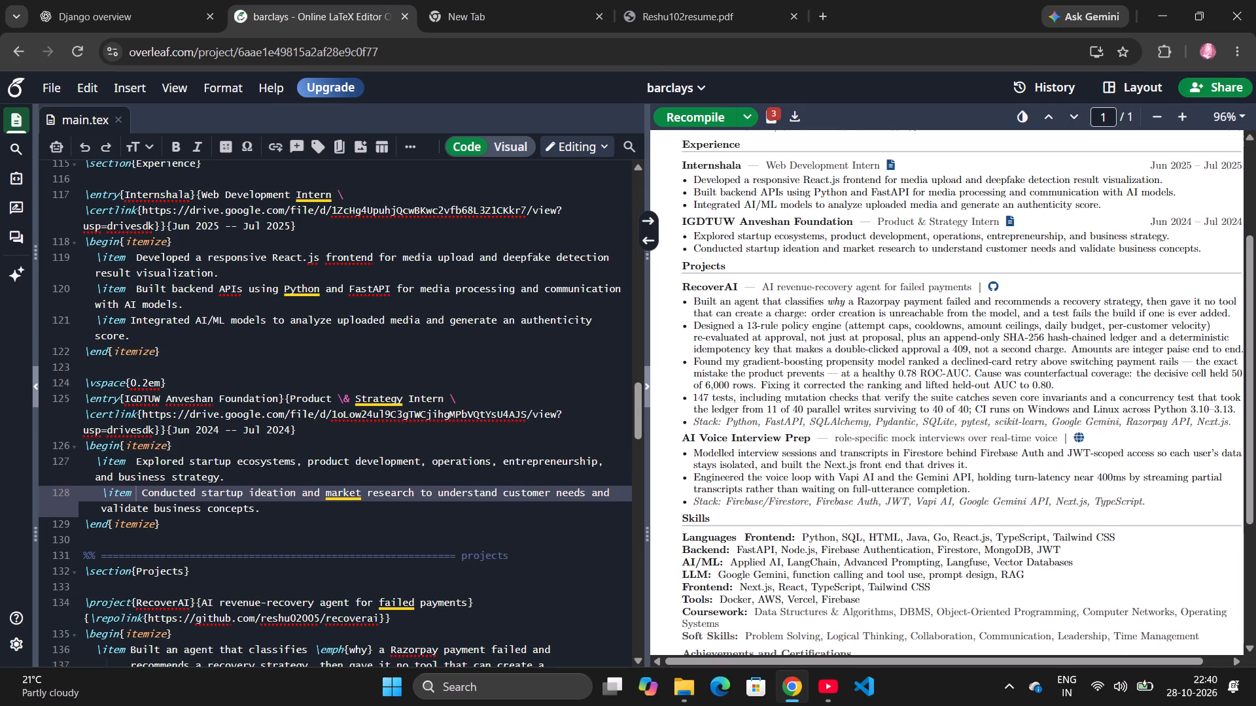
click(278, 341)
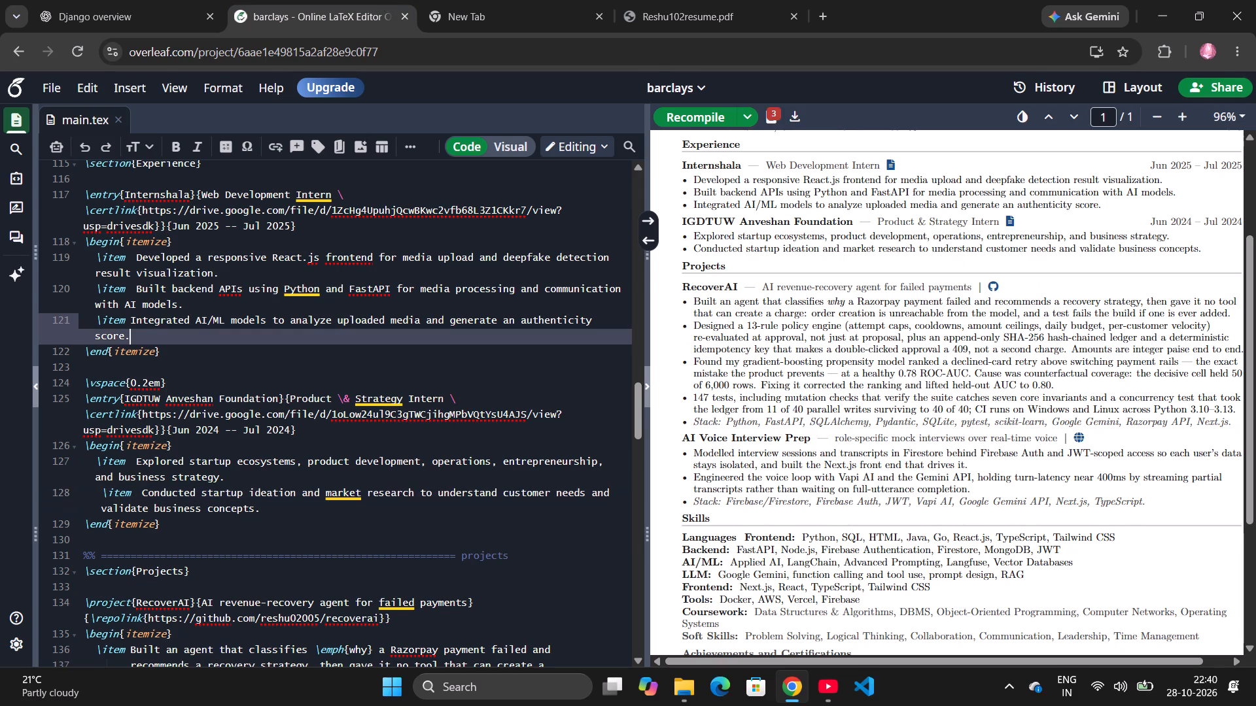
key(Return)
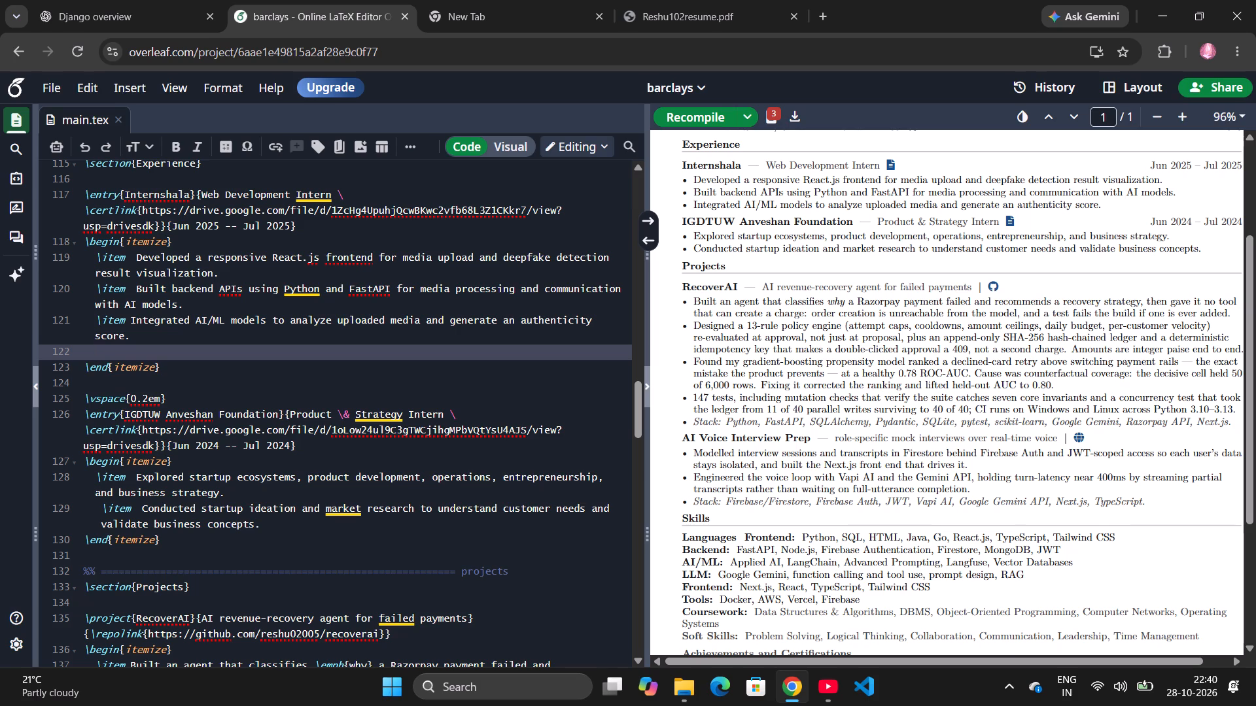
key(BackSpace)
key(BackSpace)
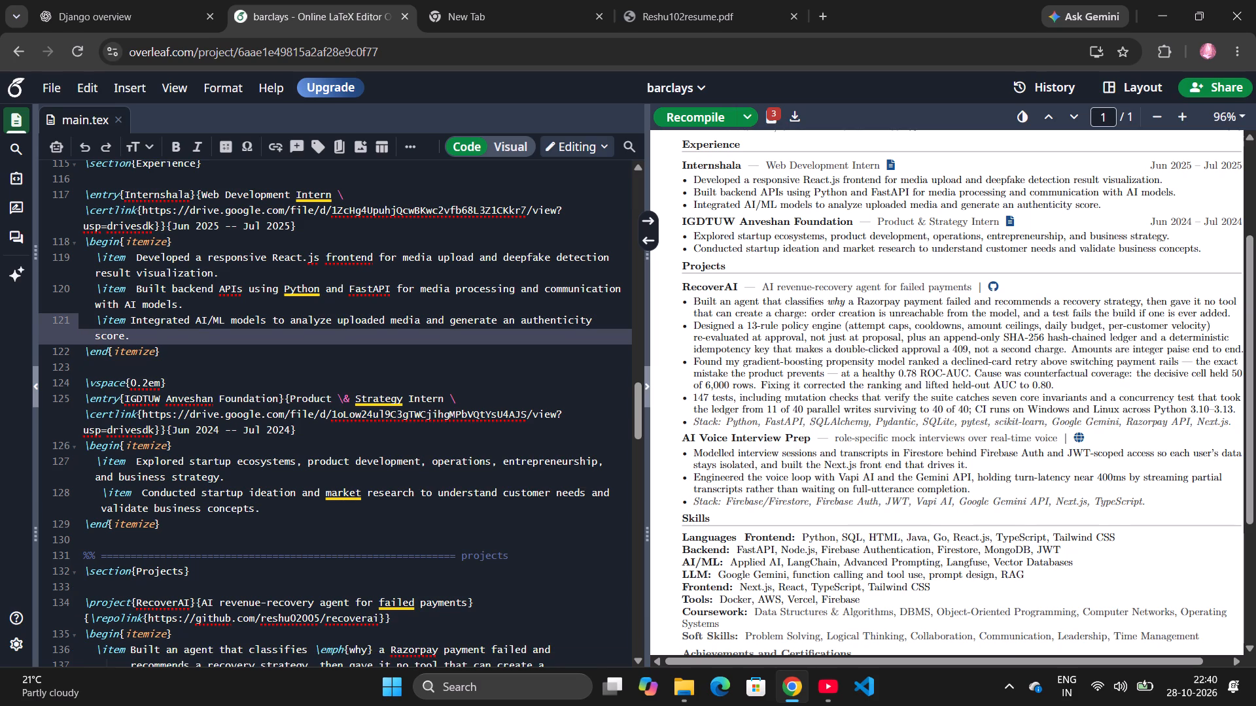
Paste the copied "Analyzed innovative ideas and strategies for converting concepts into scalable solutions." on a new line below the second Anveshan bullet.
click(297, 520)
click(297, 517)
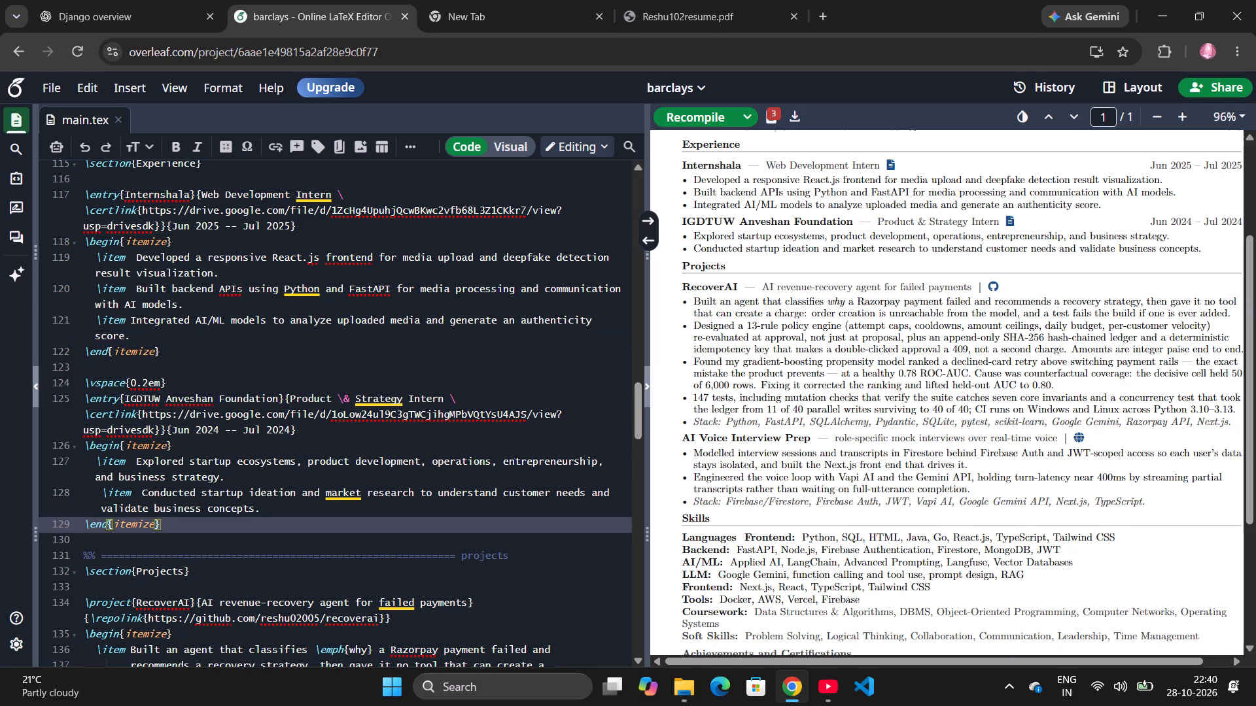
click(284, 512)
key(Return)
key(ctrl+v)
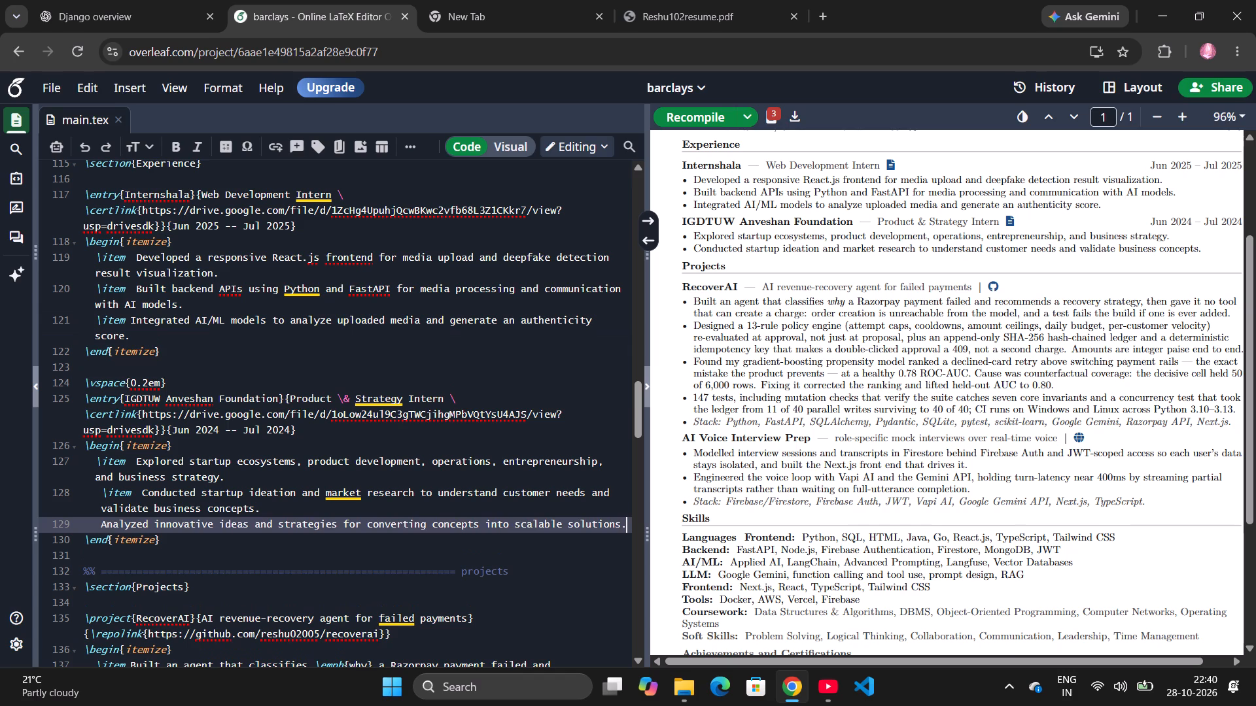
Turn the "Analyzed innovative ideas" line into a bullet by copying the \item marker from the Anveshan bullet above.
click(94, 495)
drag(94, 495, 105, 495)
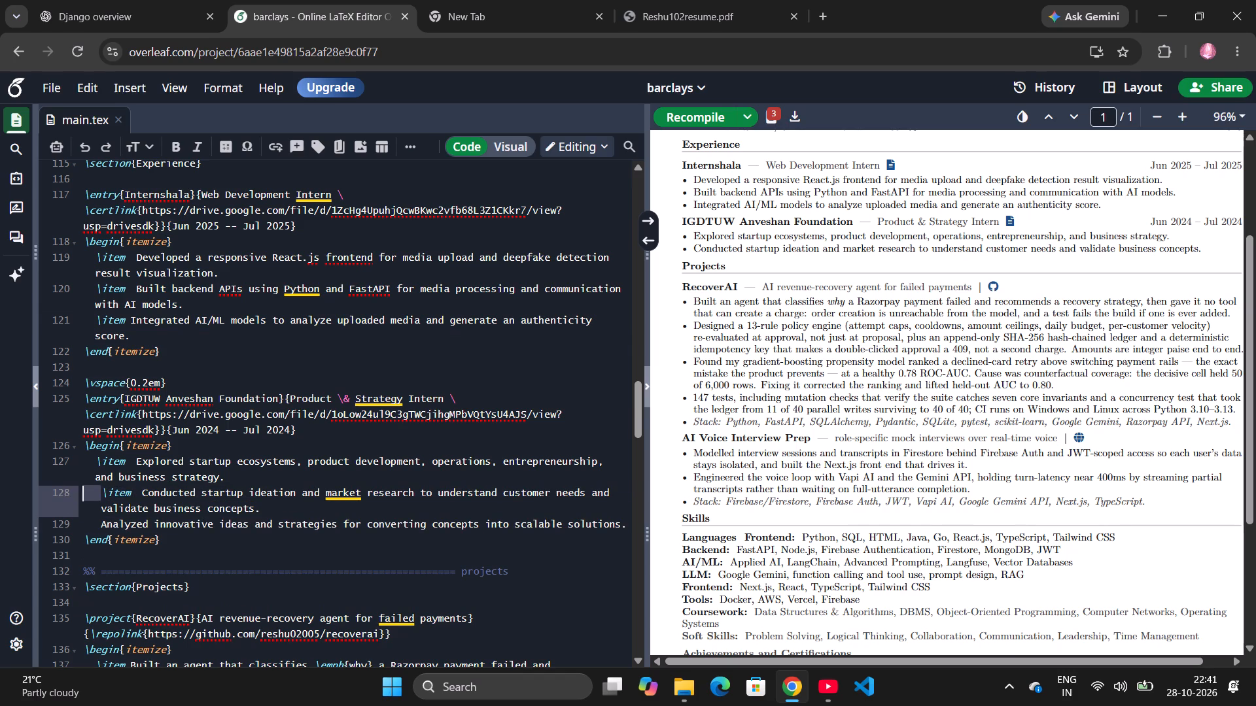
drag(105, 495, 131, 494)
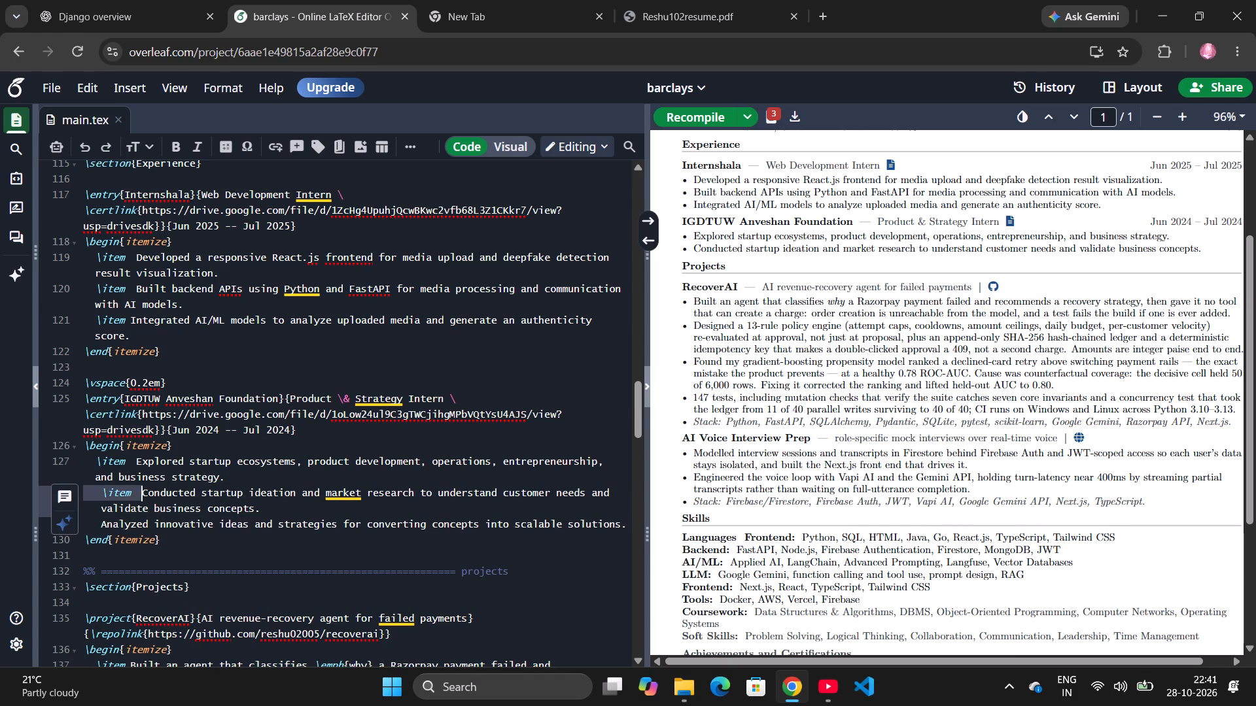
key(ctrl+c)
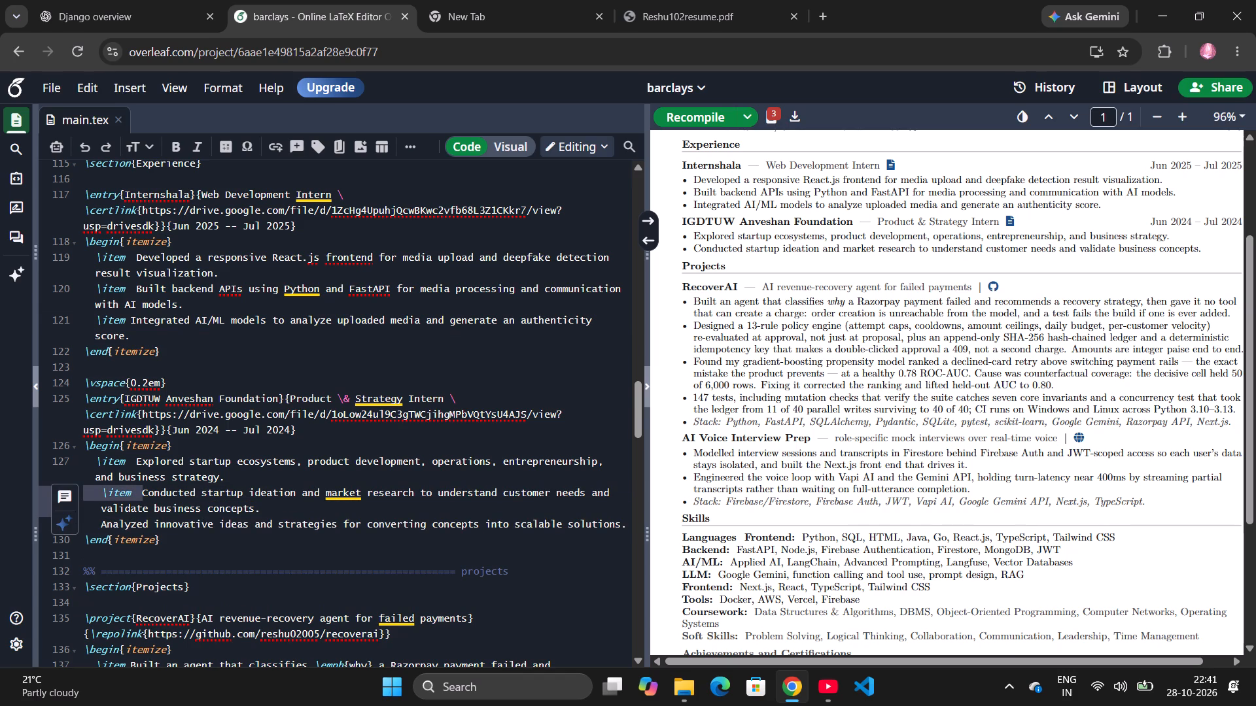
click(101, 520)
key(space)
key(BackSpace)
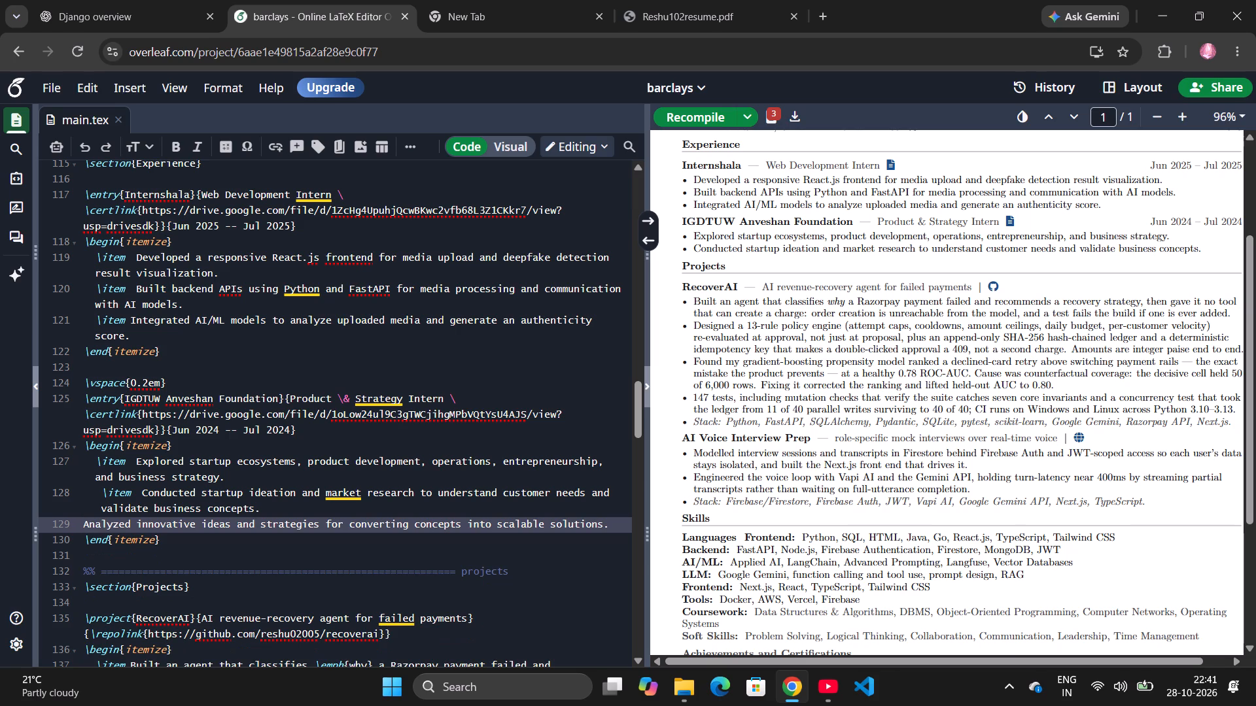
key(ctrl+v)
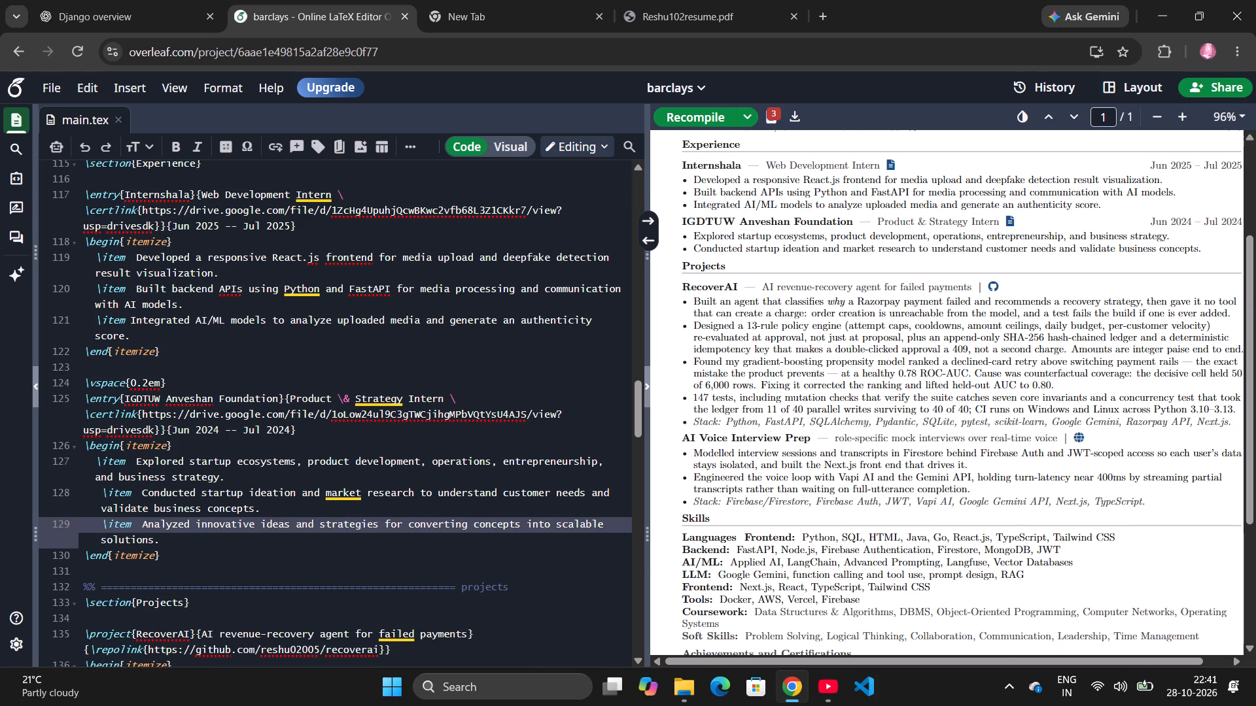
Recompile the barclays resume with the third Anveshan Foundation bullet.
click(676, 117)
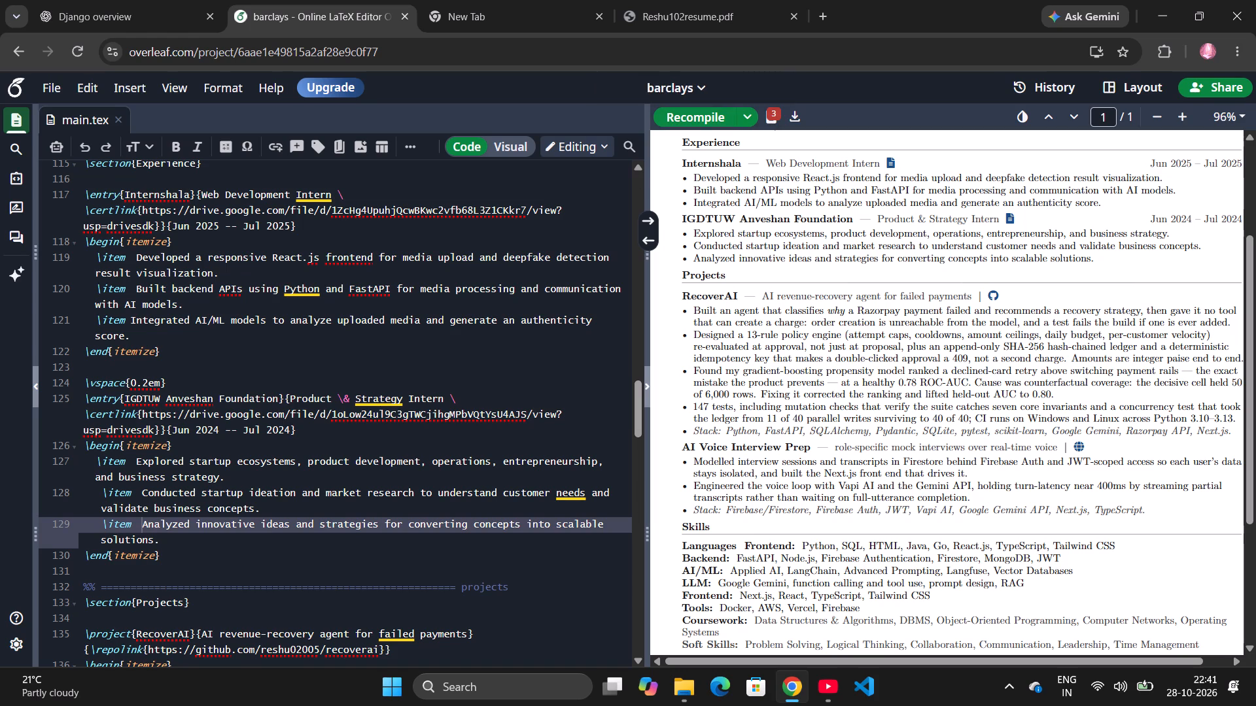
Change "front end" to "frontend" in the first AI Voice Interview Prep bullet of the Projects section.
scroll(428, 440, down, 1)
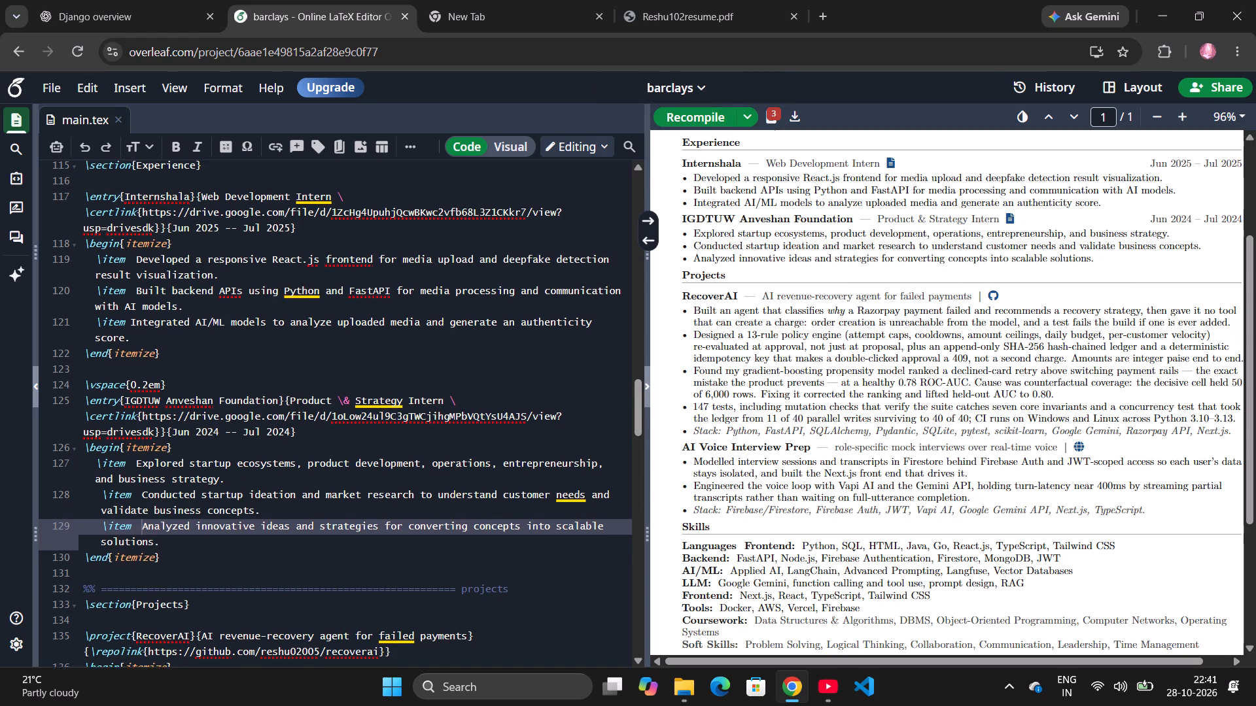
scroll(428, 440, down, 2)
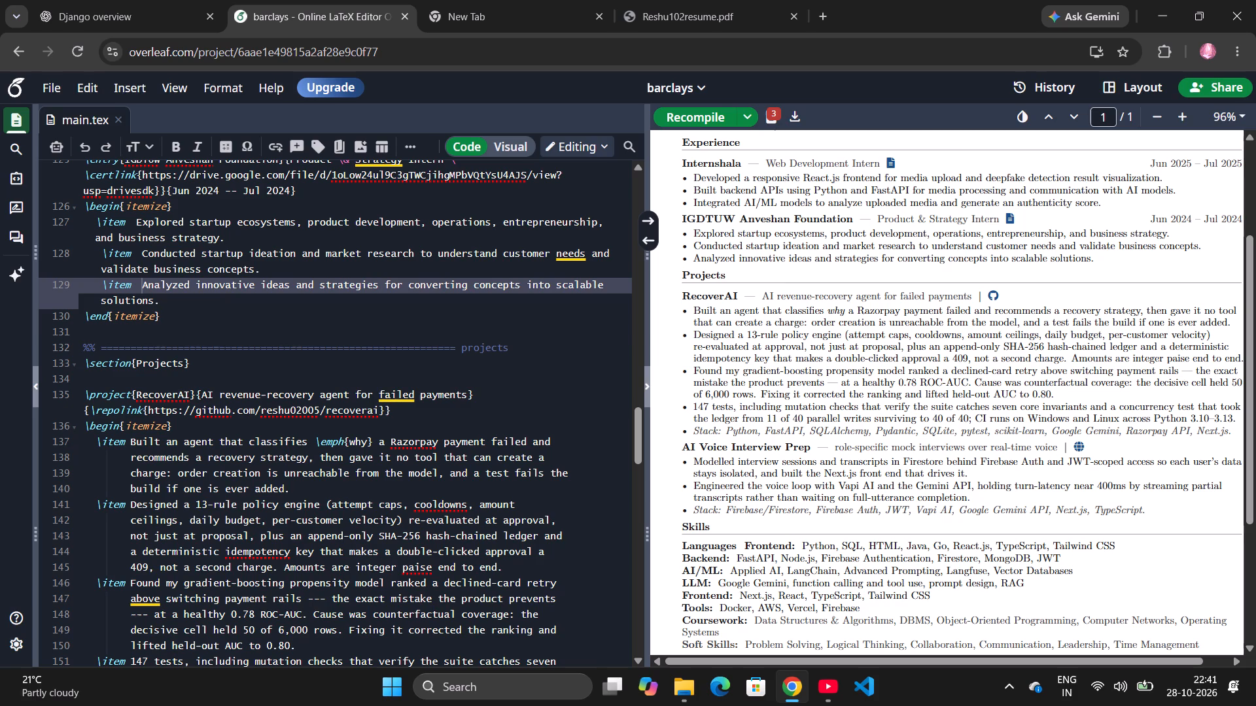
scroll(394, 579, down, 1)
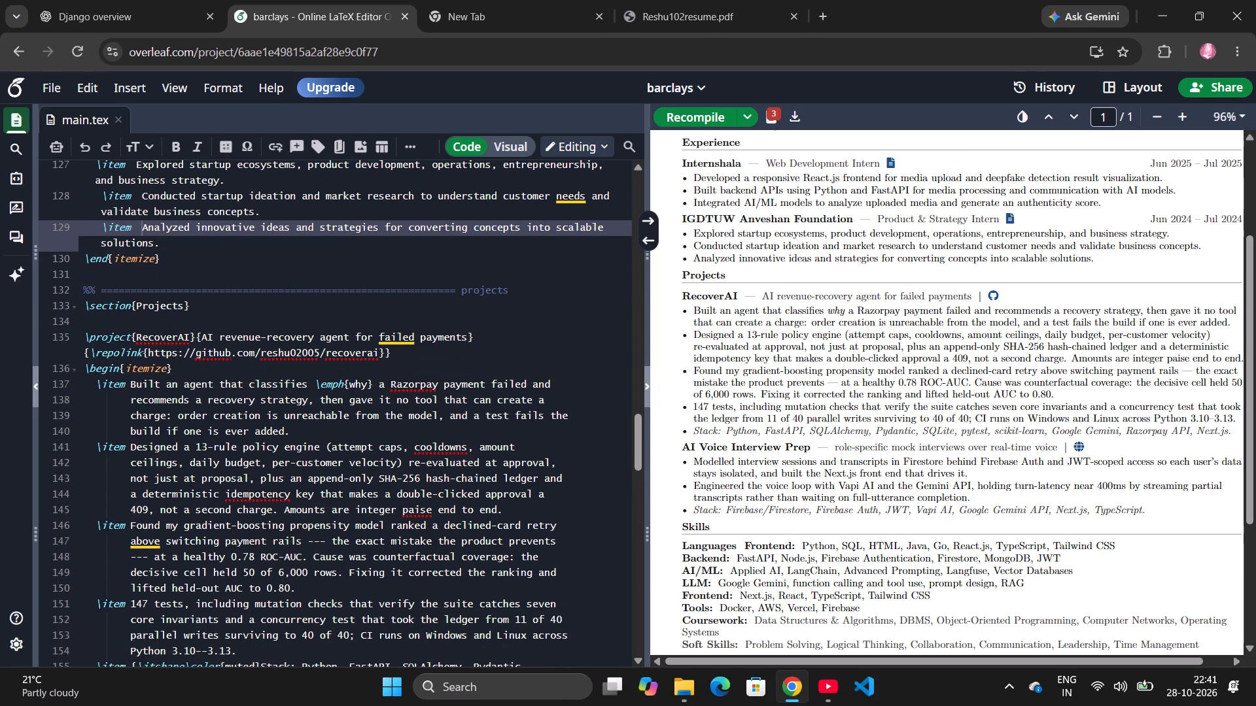
scroll(394, 579, down, 4)
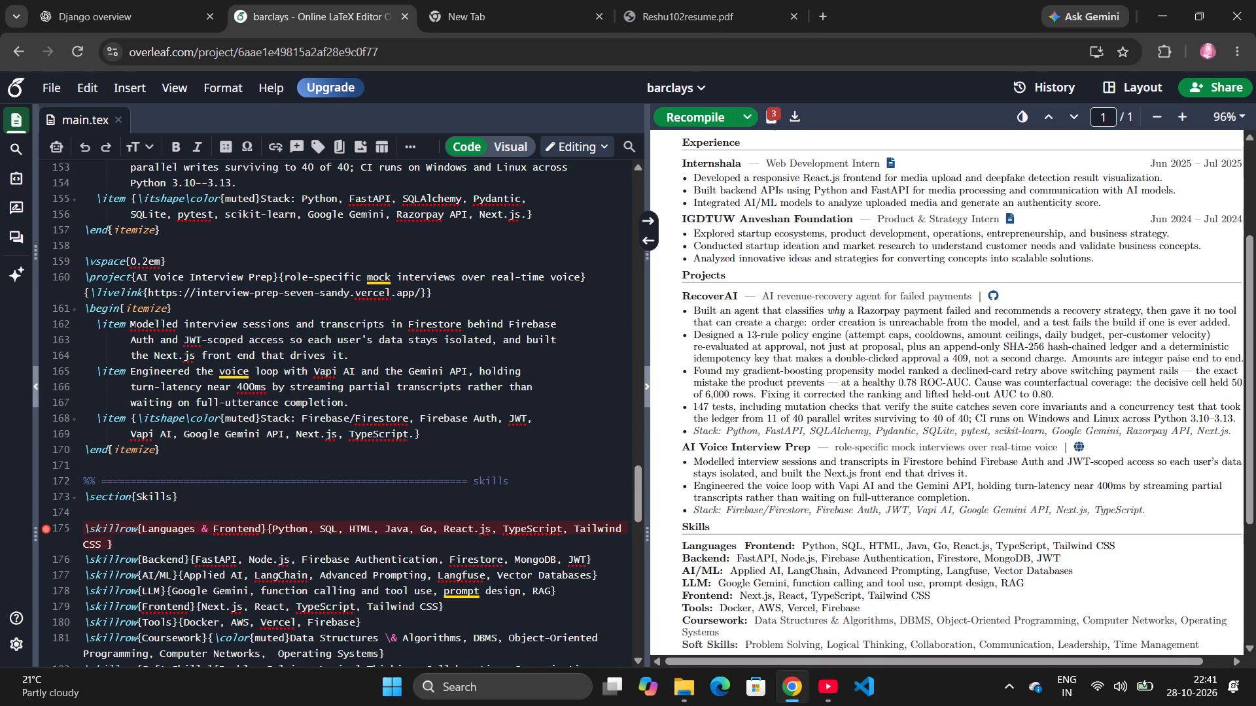
click(237, 358)
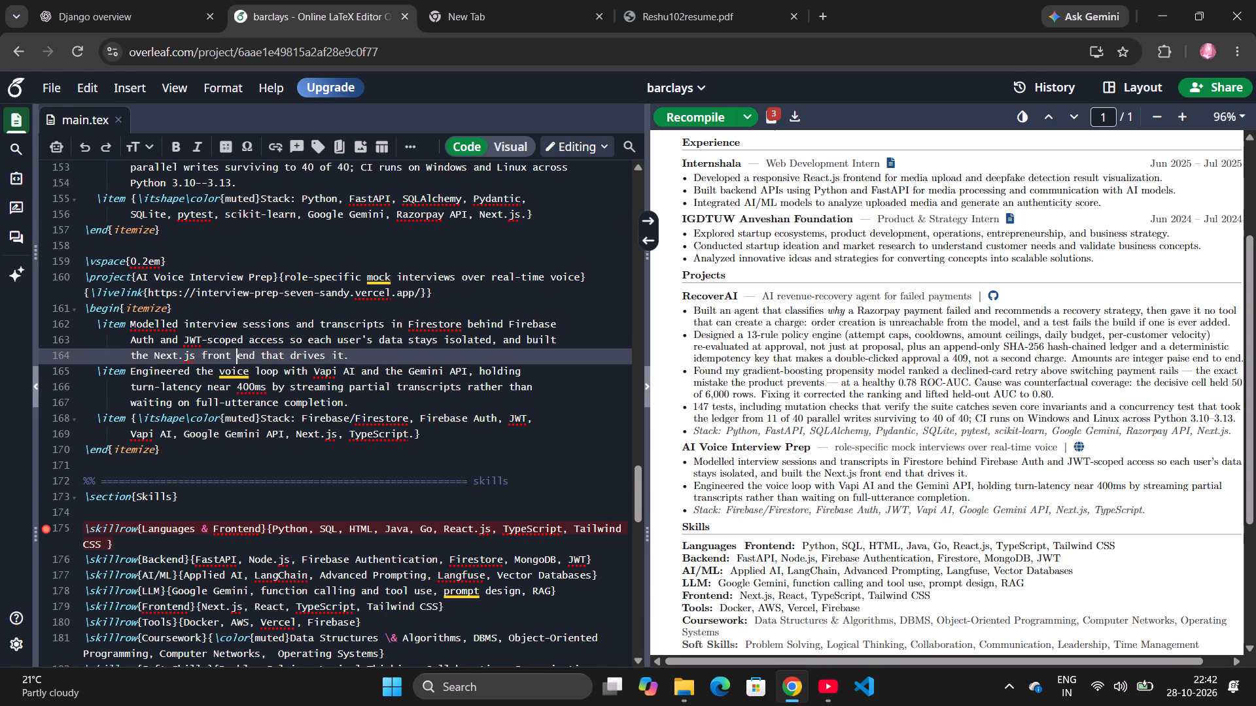
key(BackSpace)
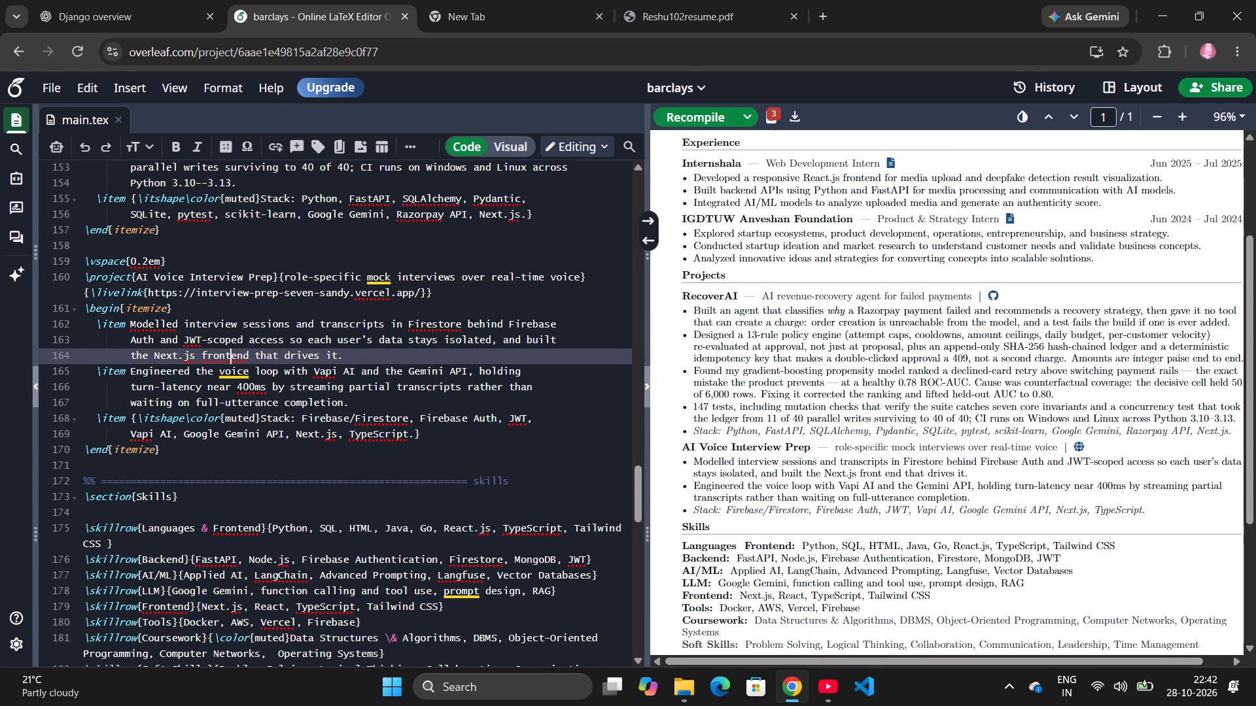
Recompile the resume with the "frontend" wording and check the full page in the PDF preview.
click(712, 123)
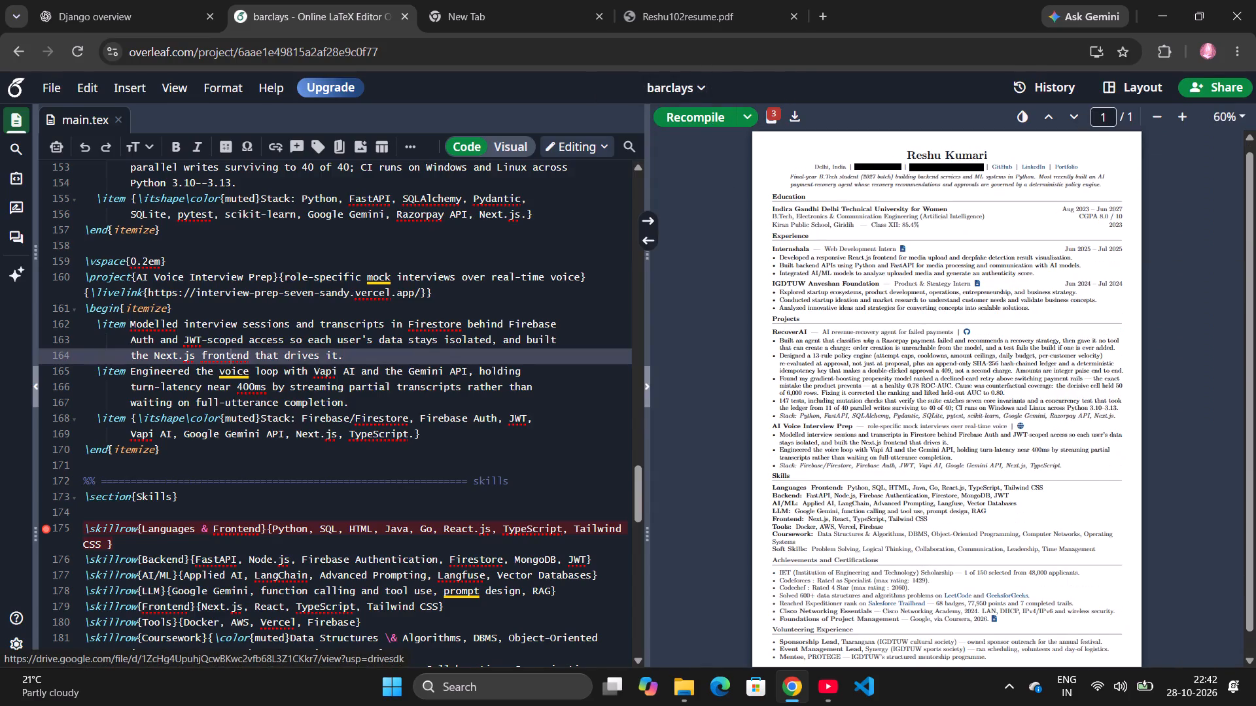
click(707, 108)
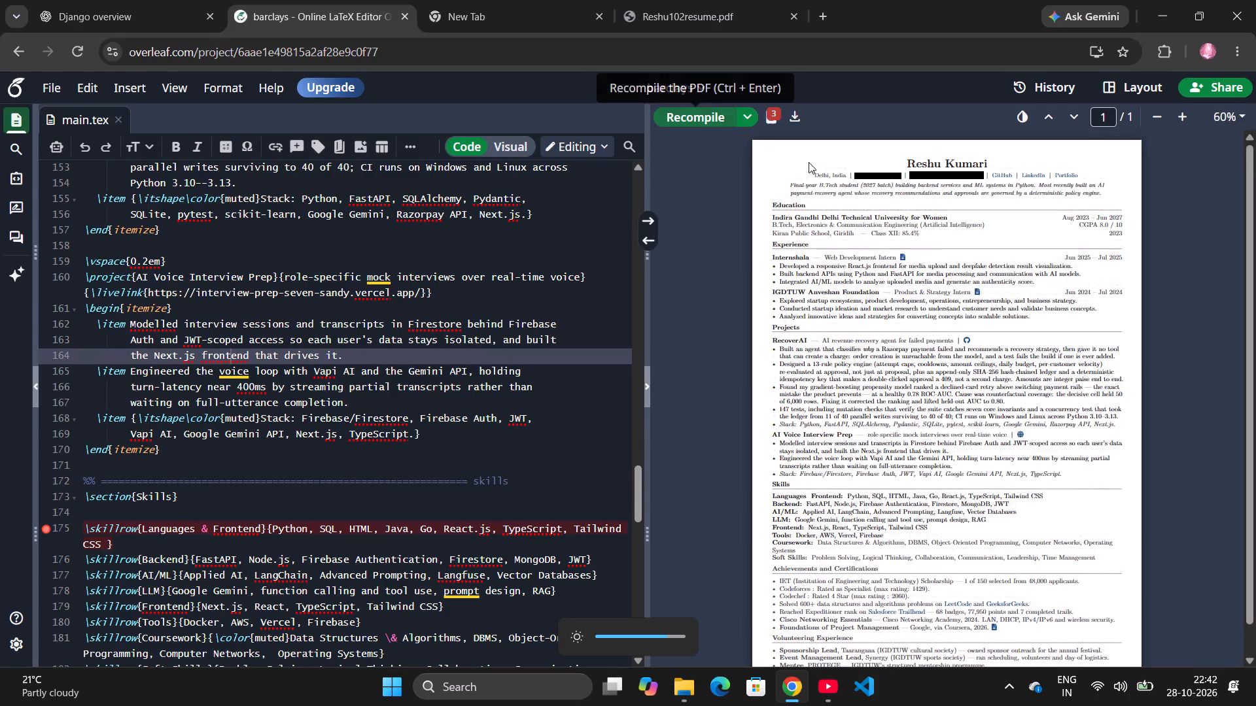
scroll(921, 389, down, 1)
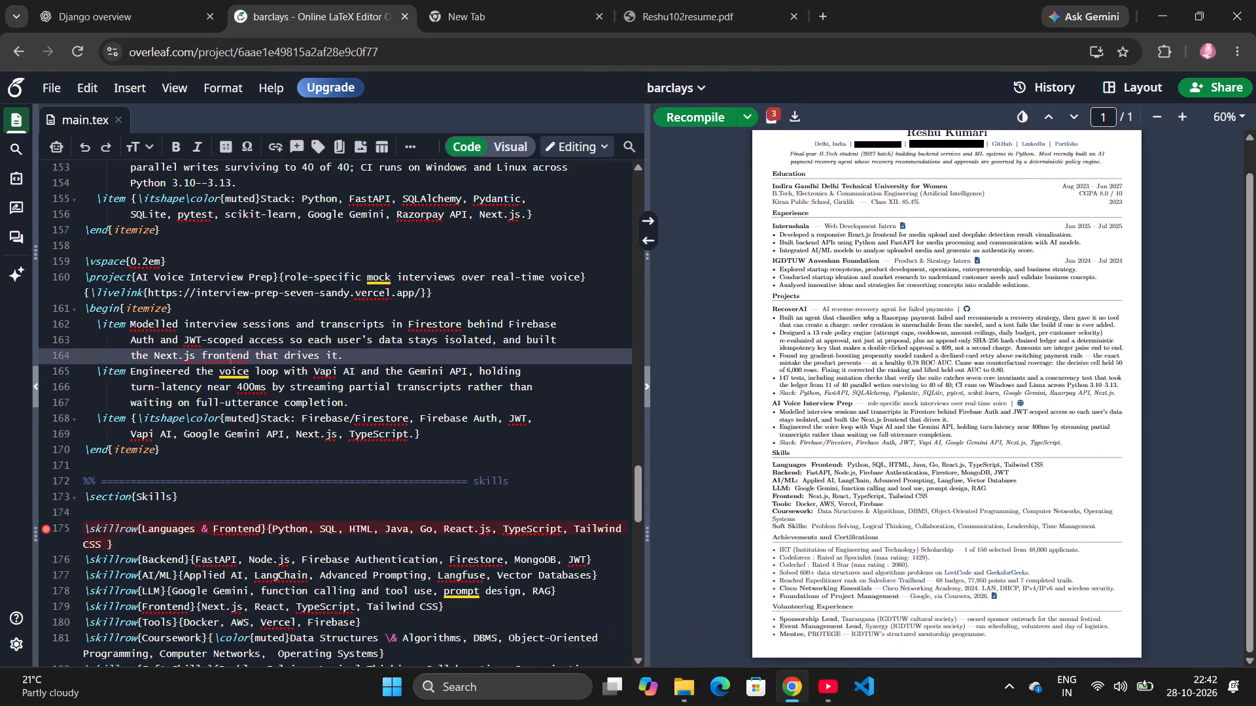
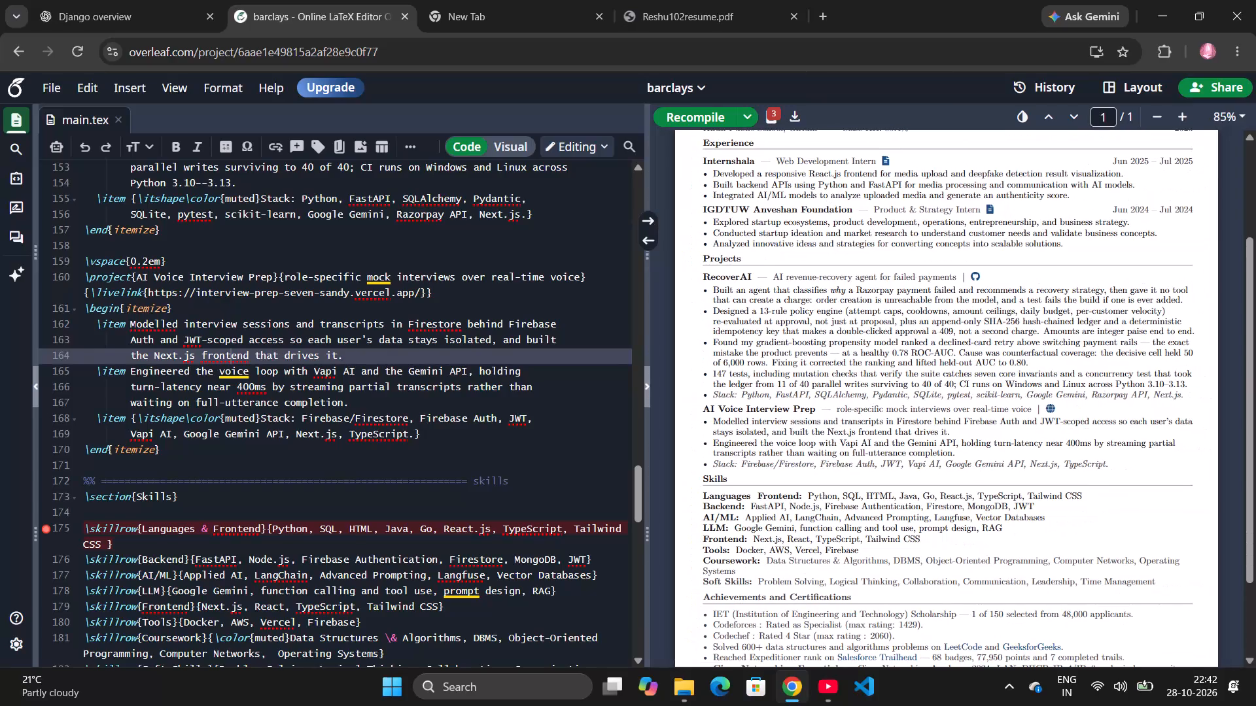
Compare the Projects section in the barclays preview with the AI Voice Interview Prep bullets in the older resume PDF.
scroll(921, 389, down, 2)
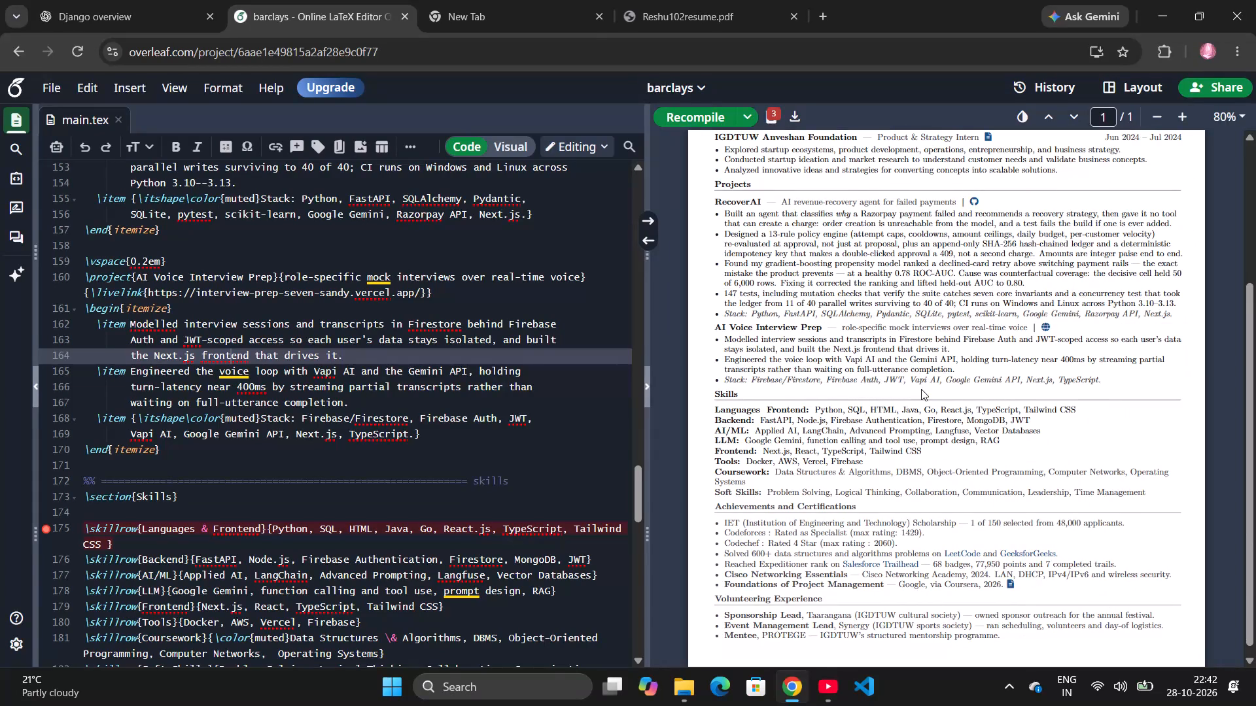
click(686, 0)
click(618, 470)
scroll(618, 470, down, 1)
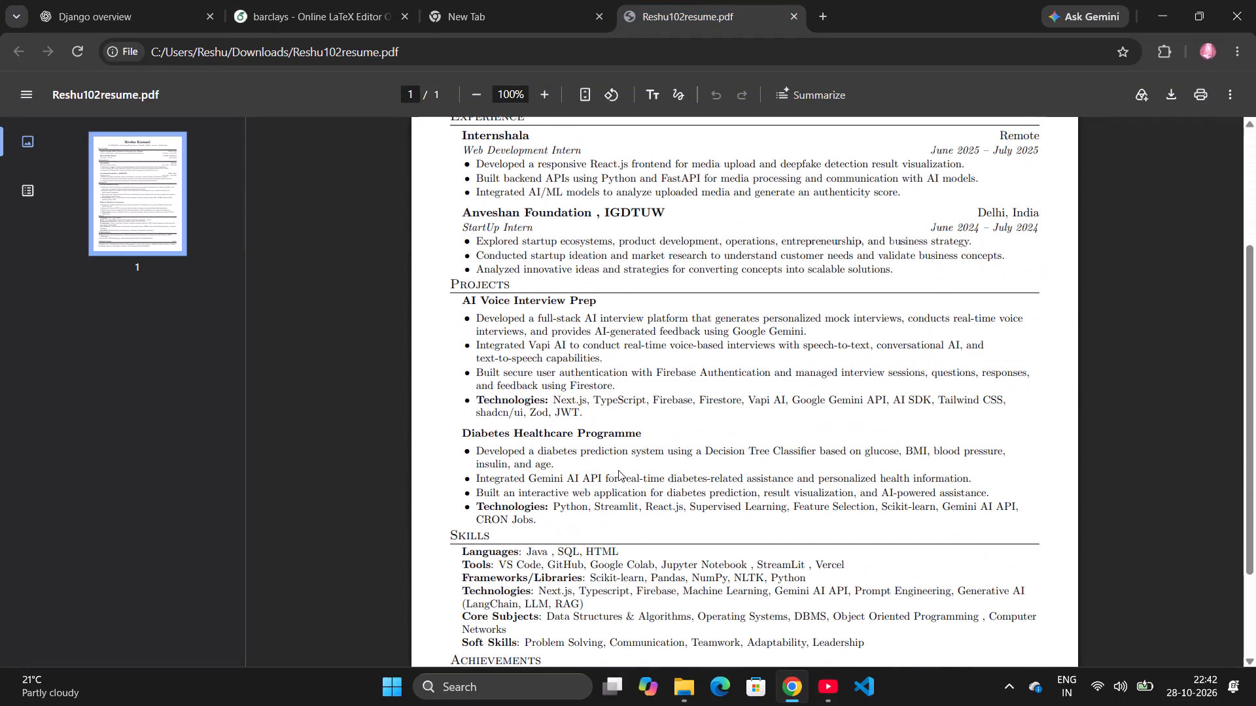
scroll(618, 470, down, 1)
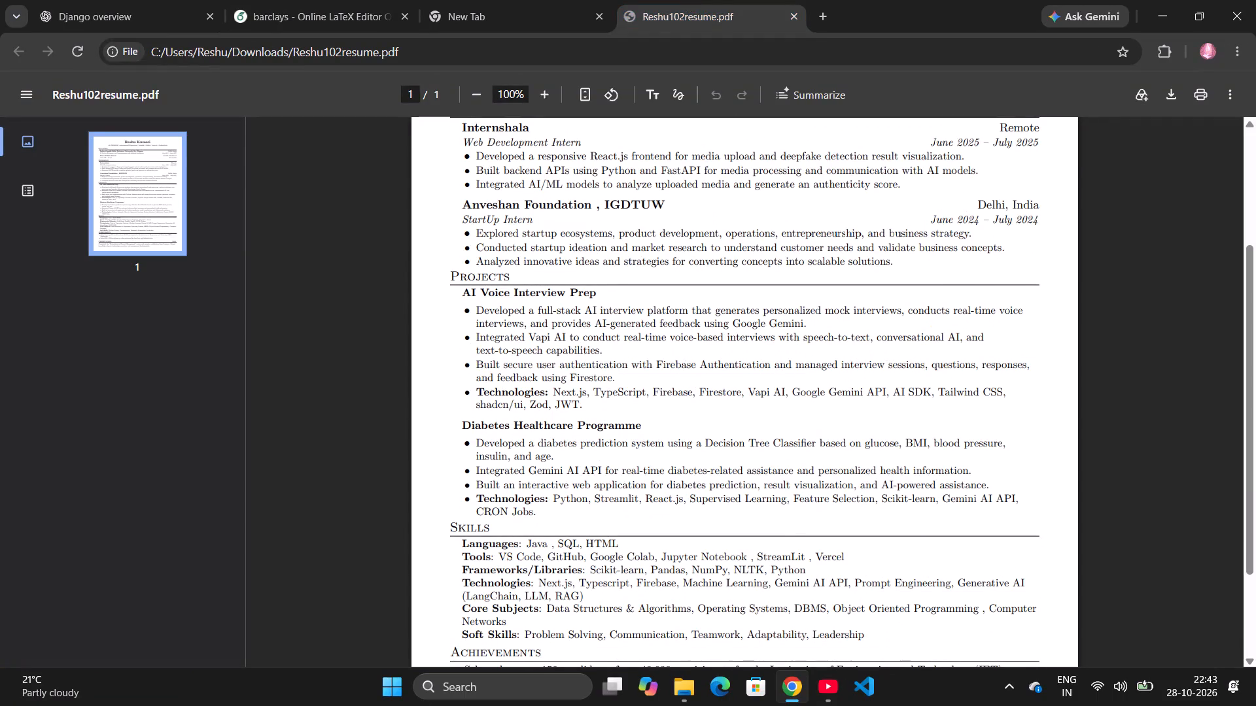
click(349, 0)
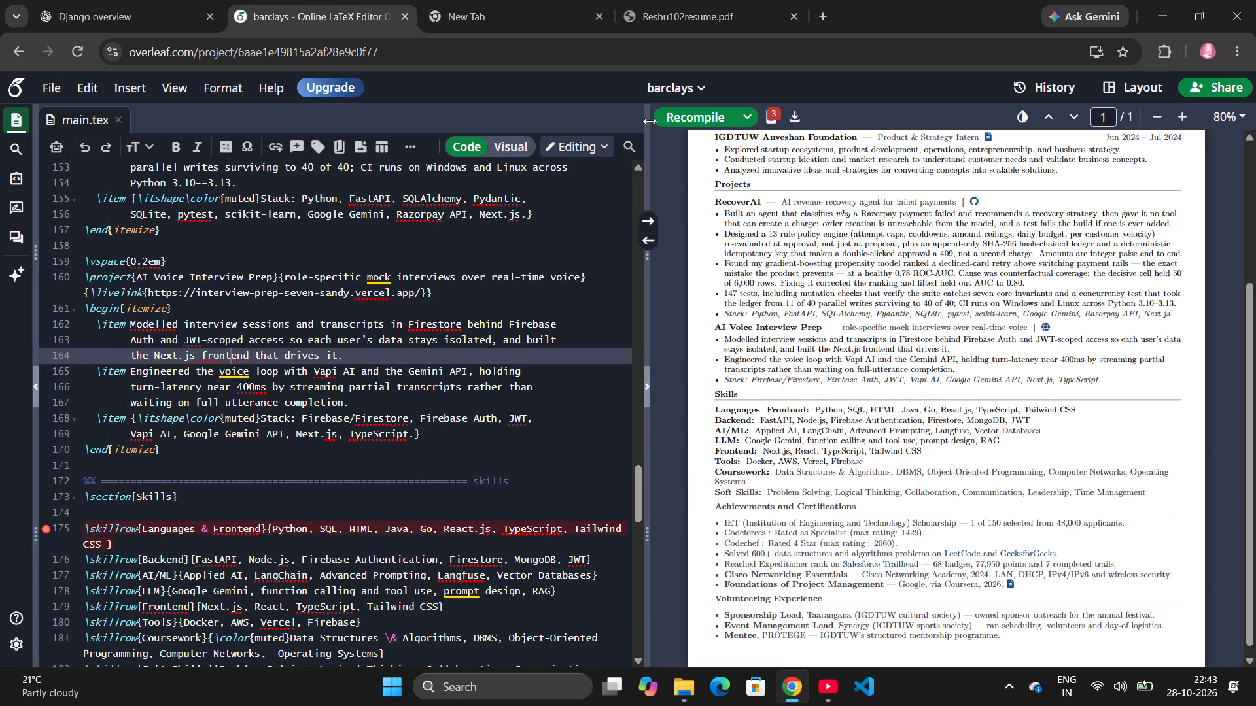
click(693, 0)
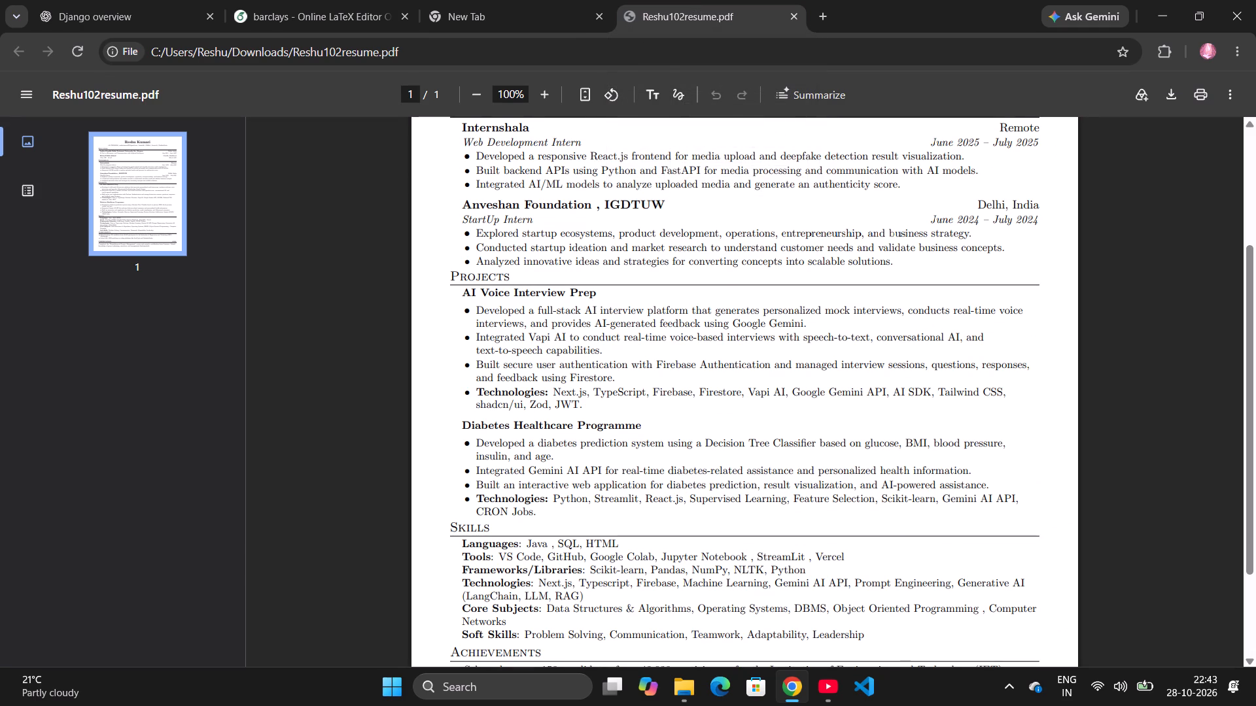
Replace the second AI Voice Interview Prep bullet with the older resume's "Integrated Vapi AI to conduct real-time voice-based interviews" bullet, joining its broken lines.
drag(473, 337, 606, 352)
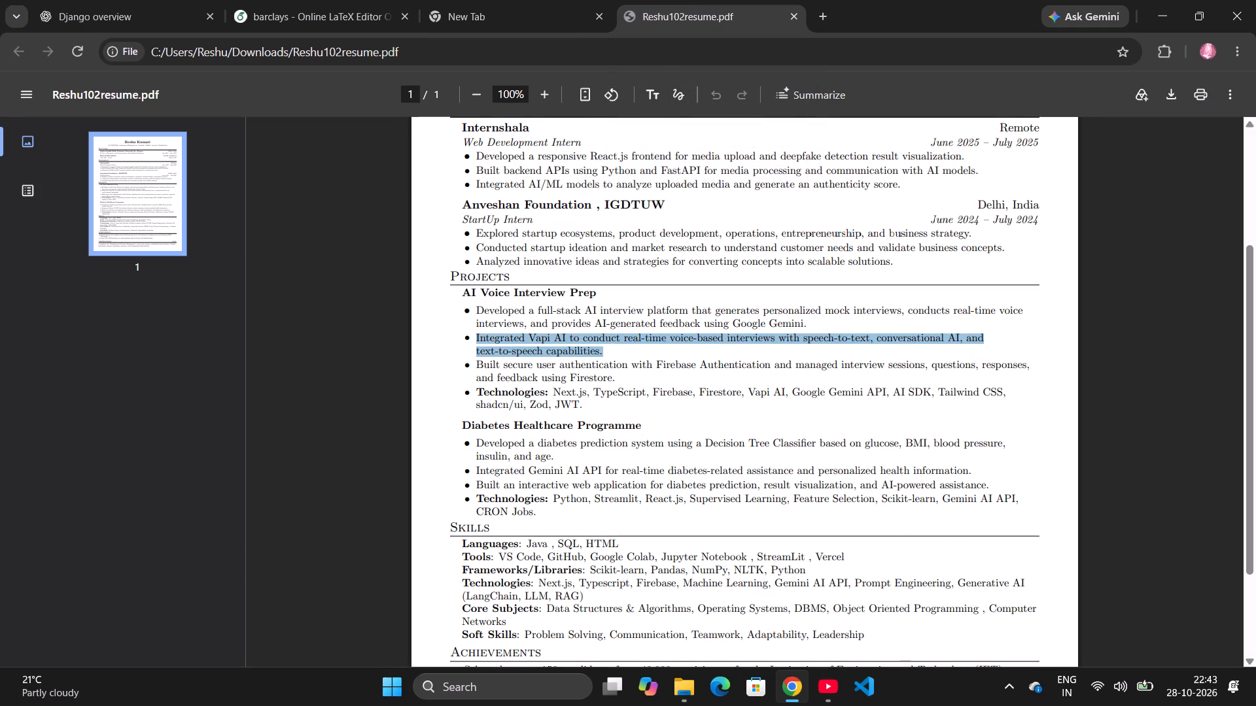
drag(606, 352, 605, 352)
key(ctrl+c)
click(353, 0)
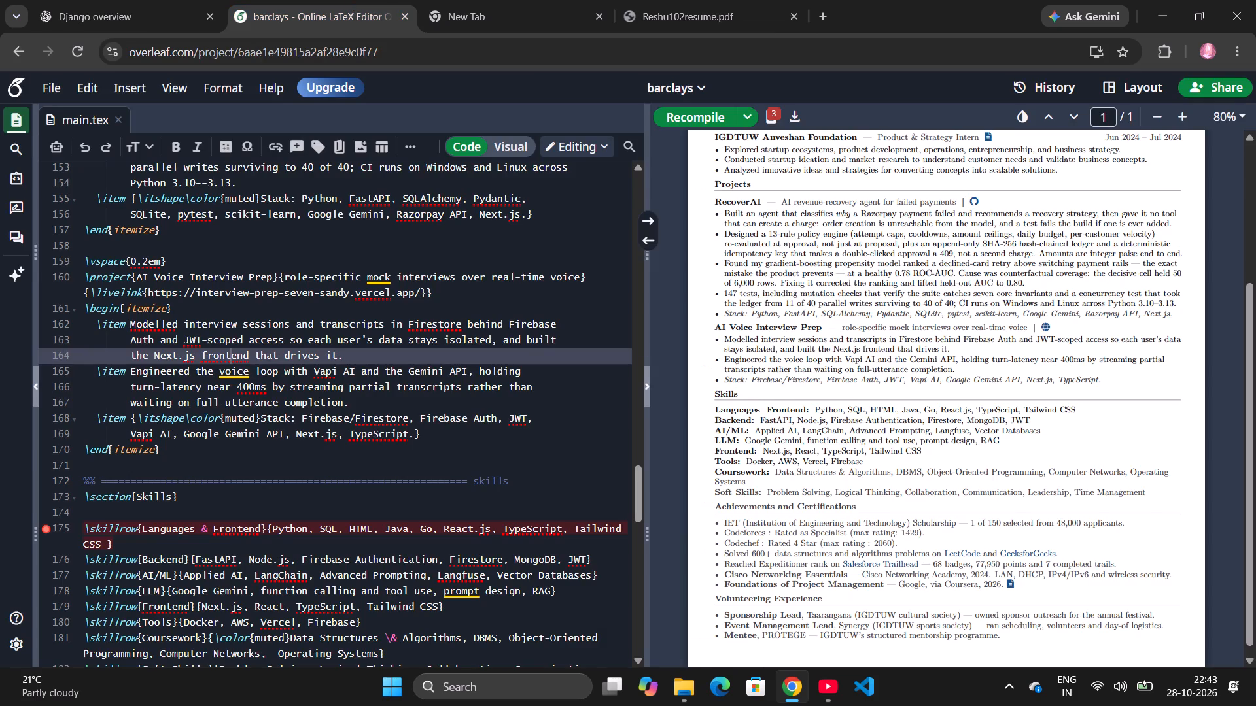
scroll(349, 438, down, 1)
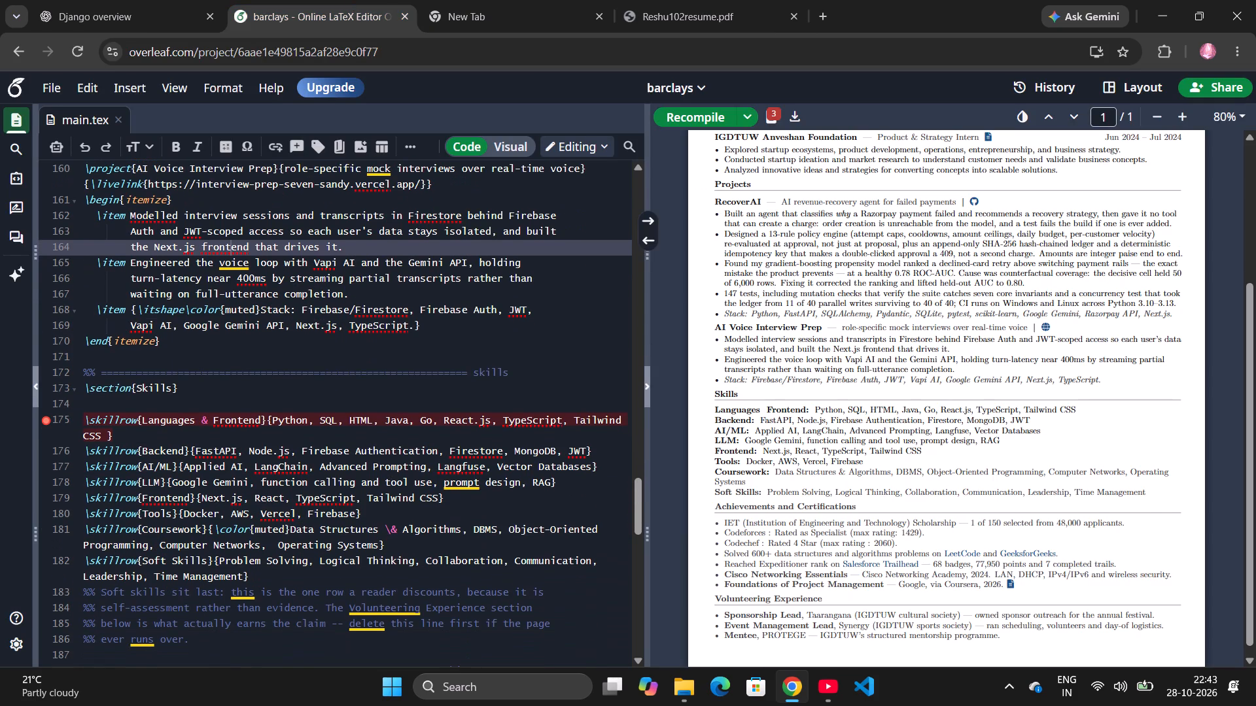
scroll(349, 438, up, 1)
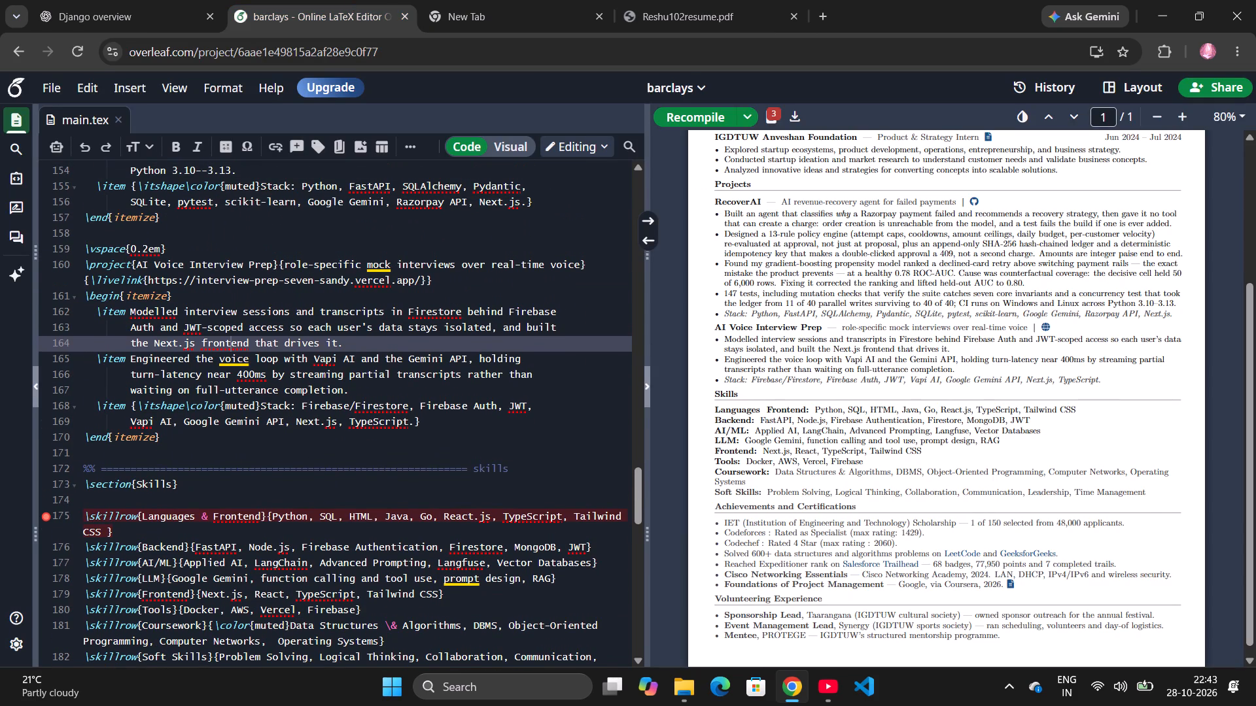
drag(128, 359, 359, 386)
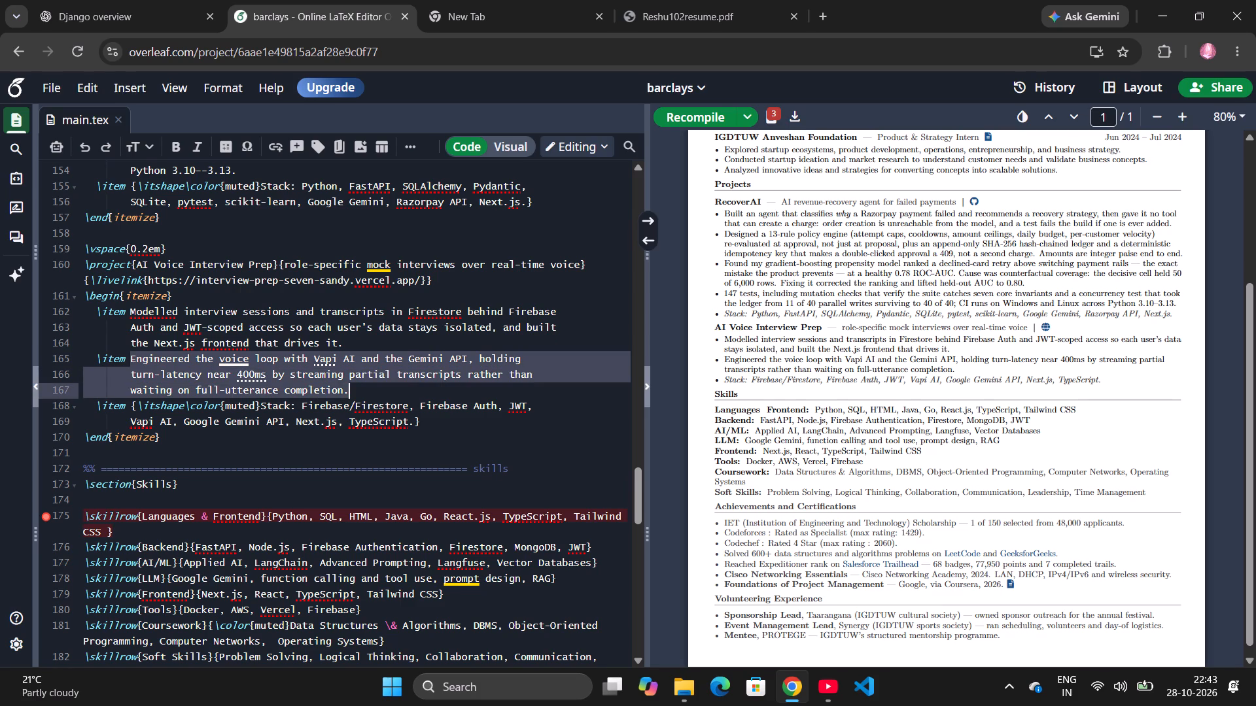
drag(359, 386, 359, 387)
key(BackSpace)
key(ctrl+v)
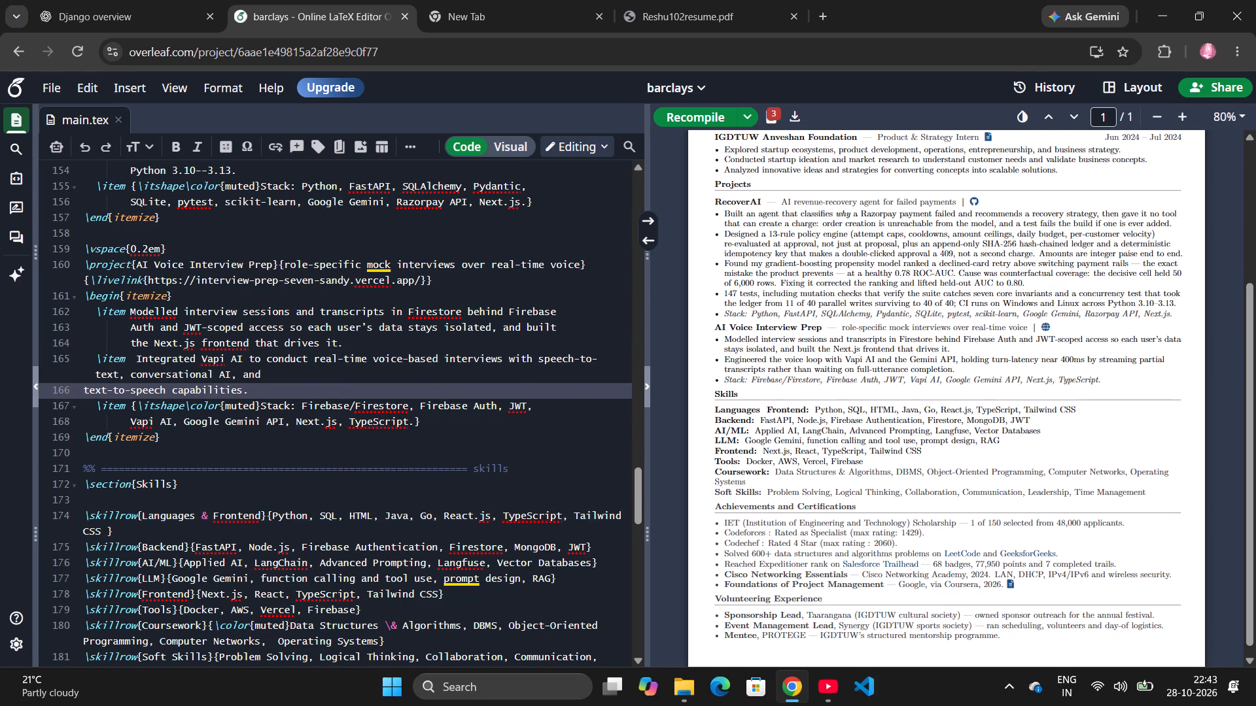
click(82, 391)
key(BackSpace)
key(space)
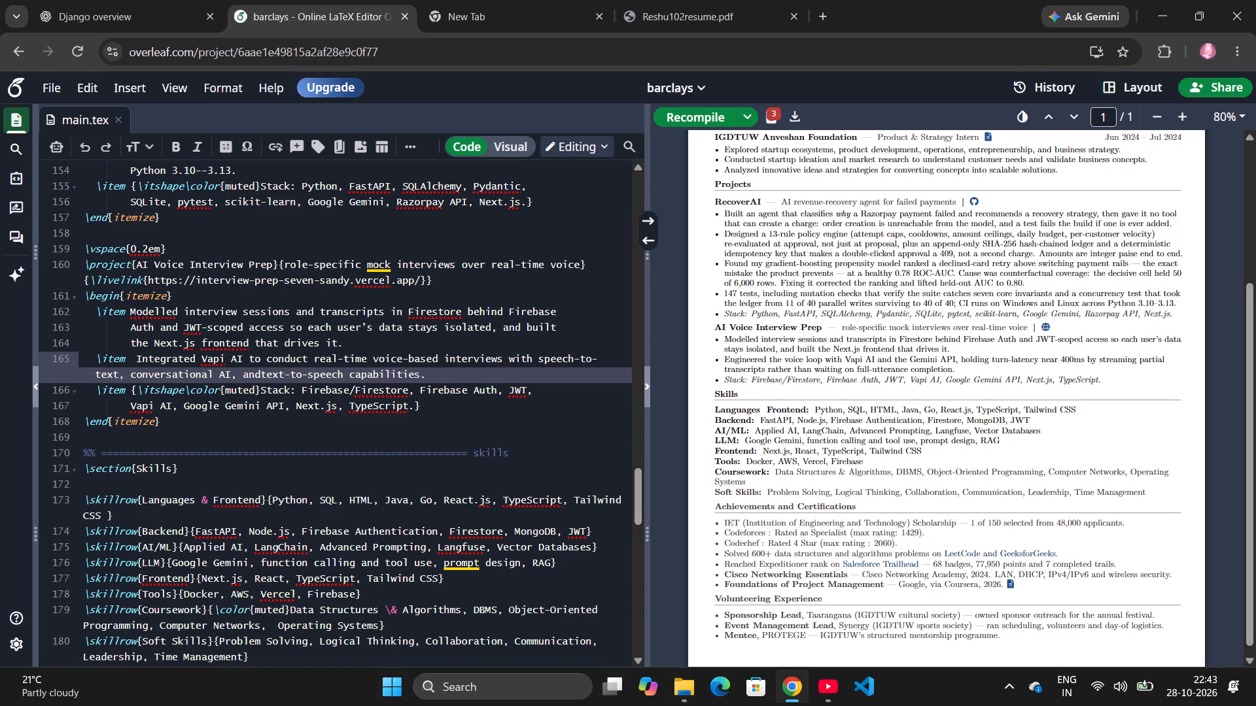
Recompile the barclays resume with the replaced Vapi AI bullet.
click(712, 113)
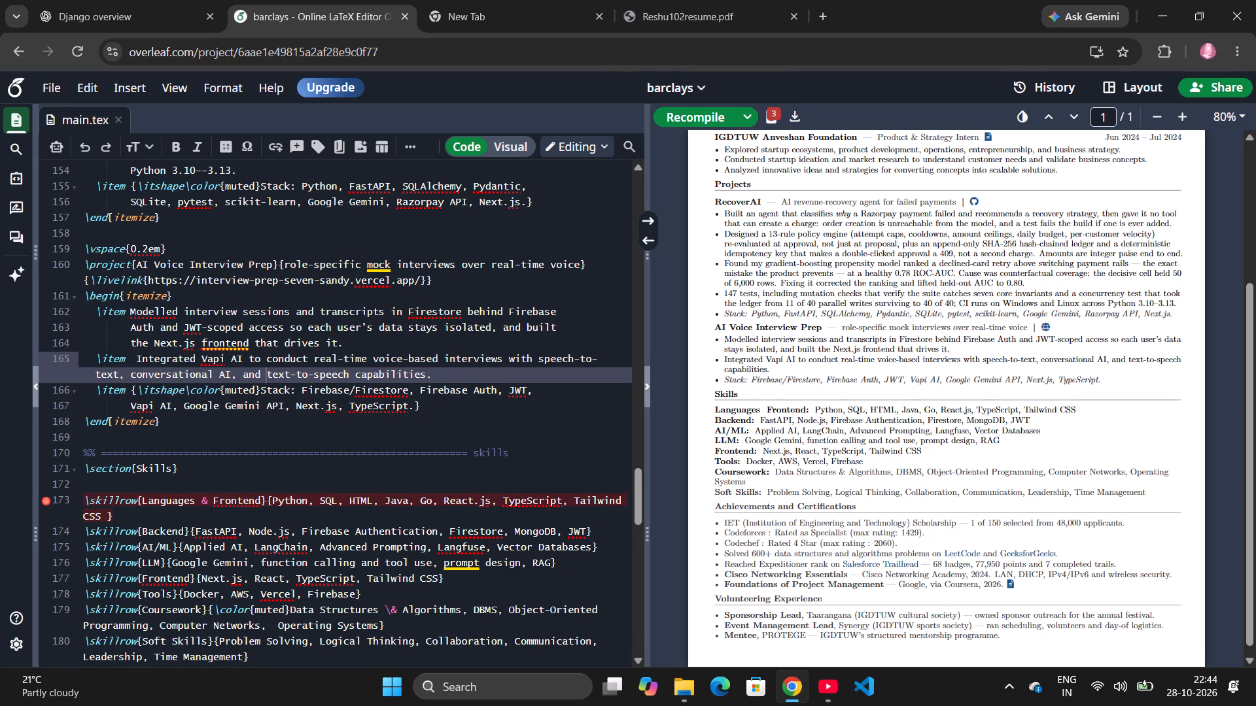
Compare the recompiled AI Voice Interview Prep entry with the same project in the older resume PDF.
click(705, 11)
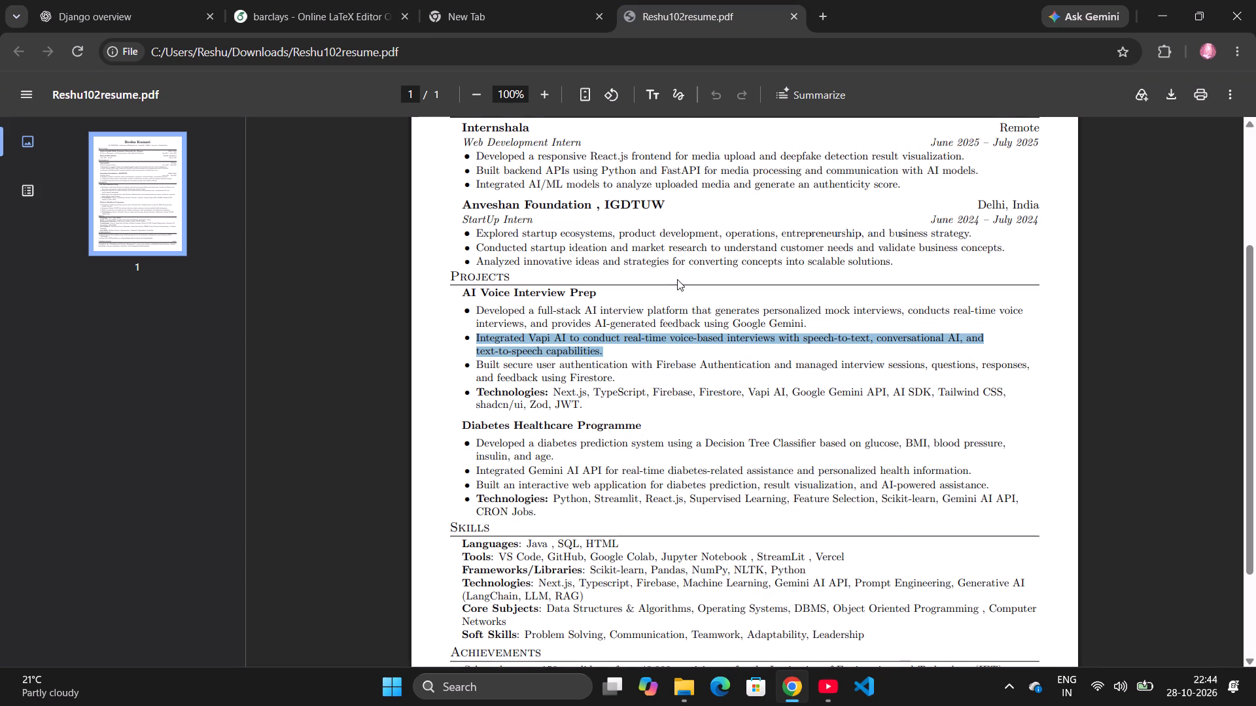
click(673, 358)
click(337, 0)
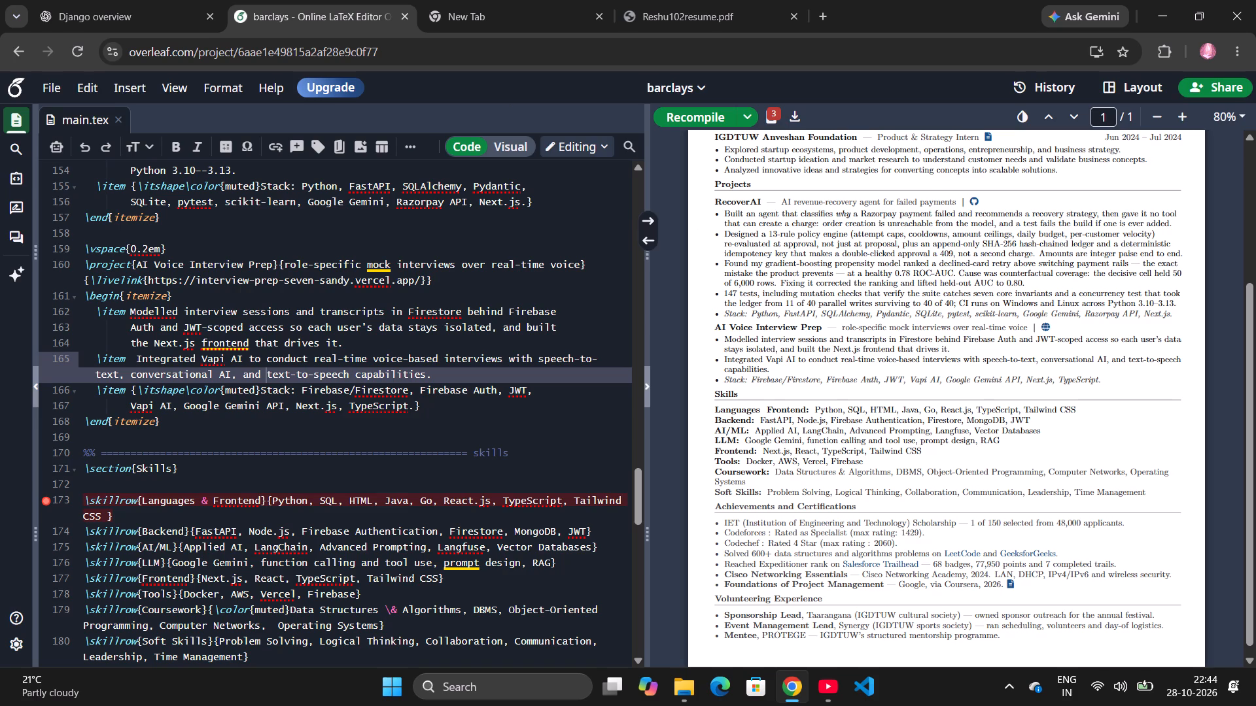
click(748, 0)
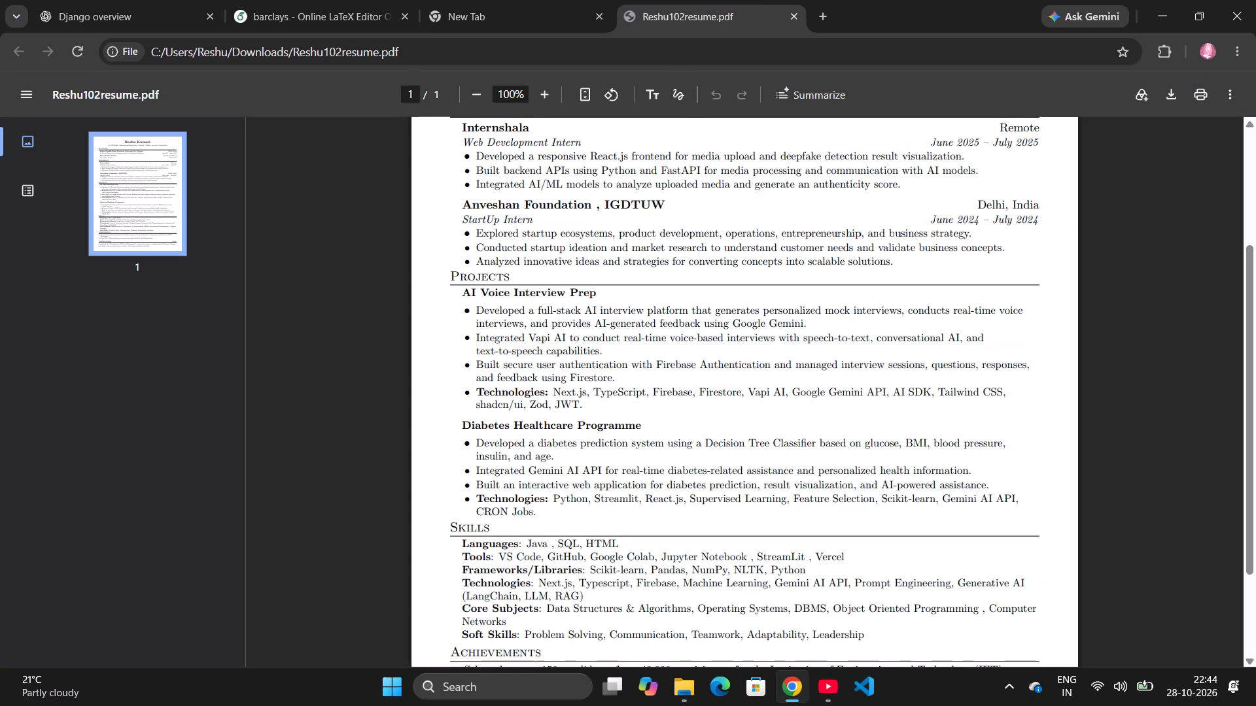
click(370, 0)
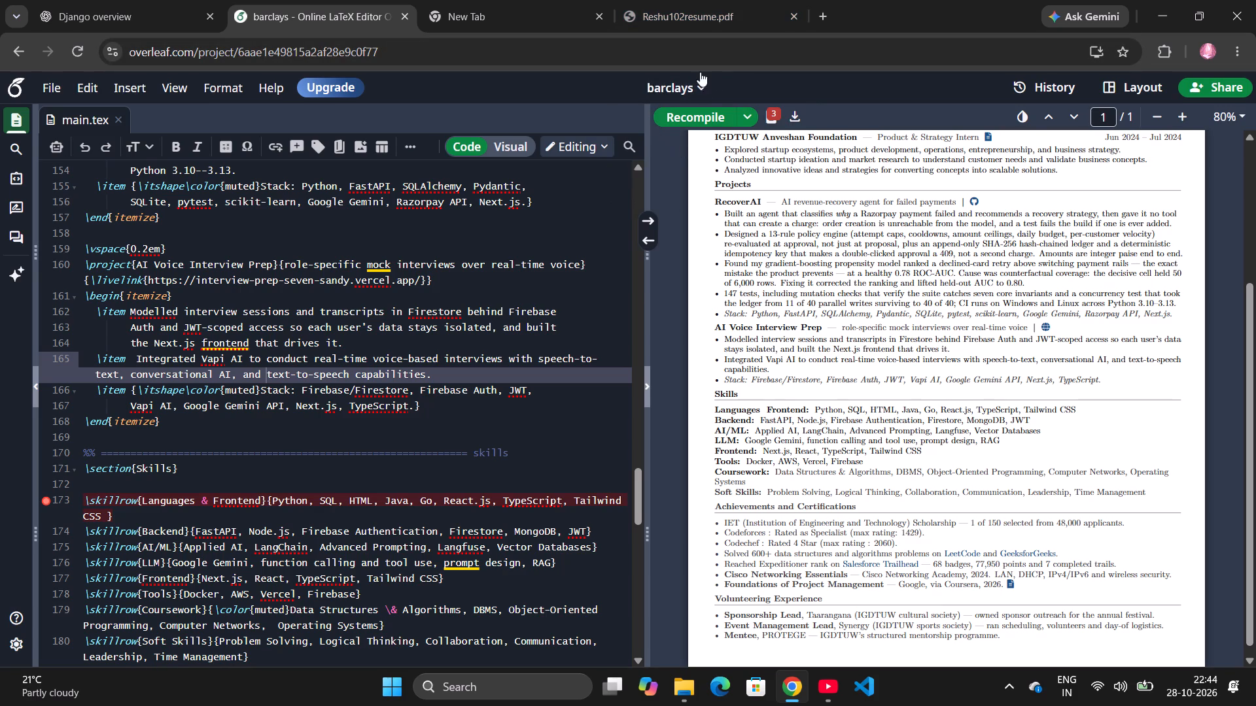
click(664, 0)
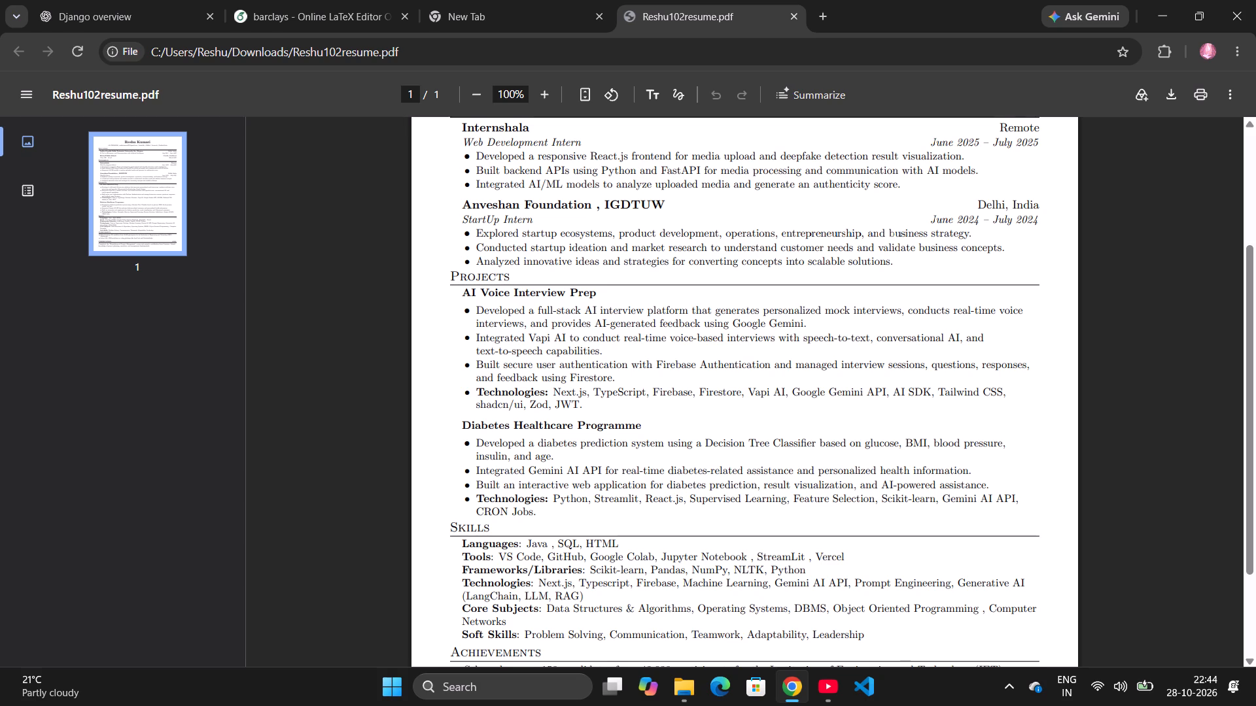
click(369, 0)
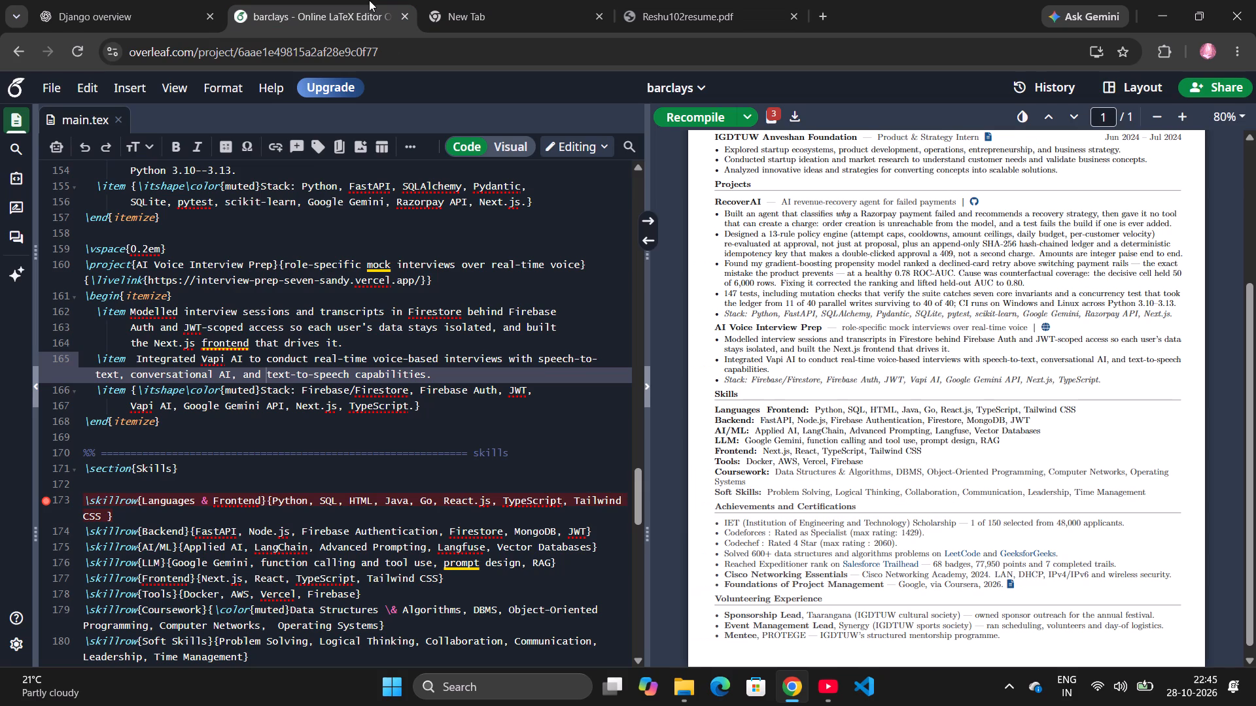
click(701, 6)
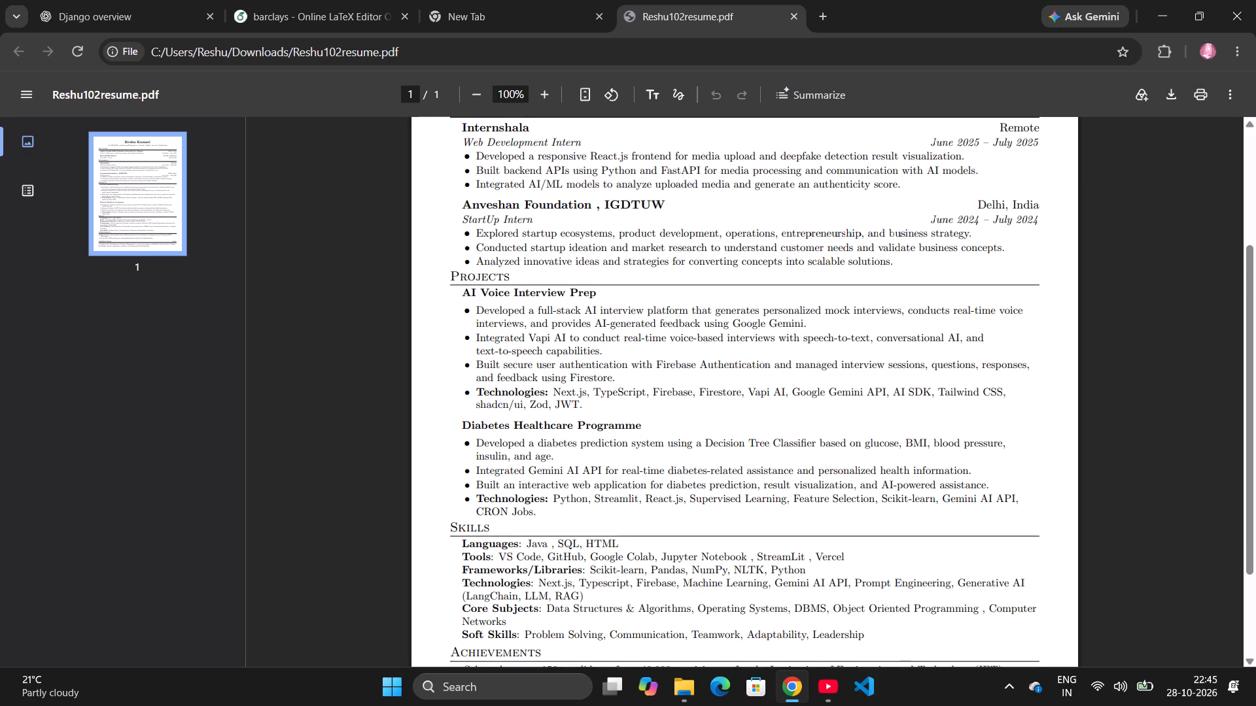
drag(549, 321, 822, 319)
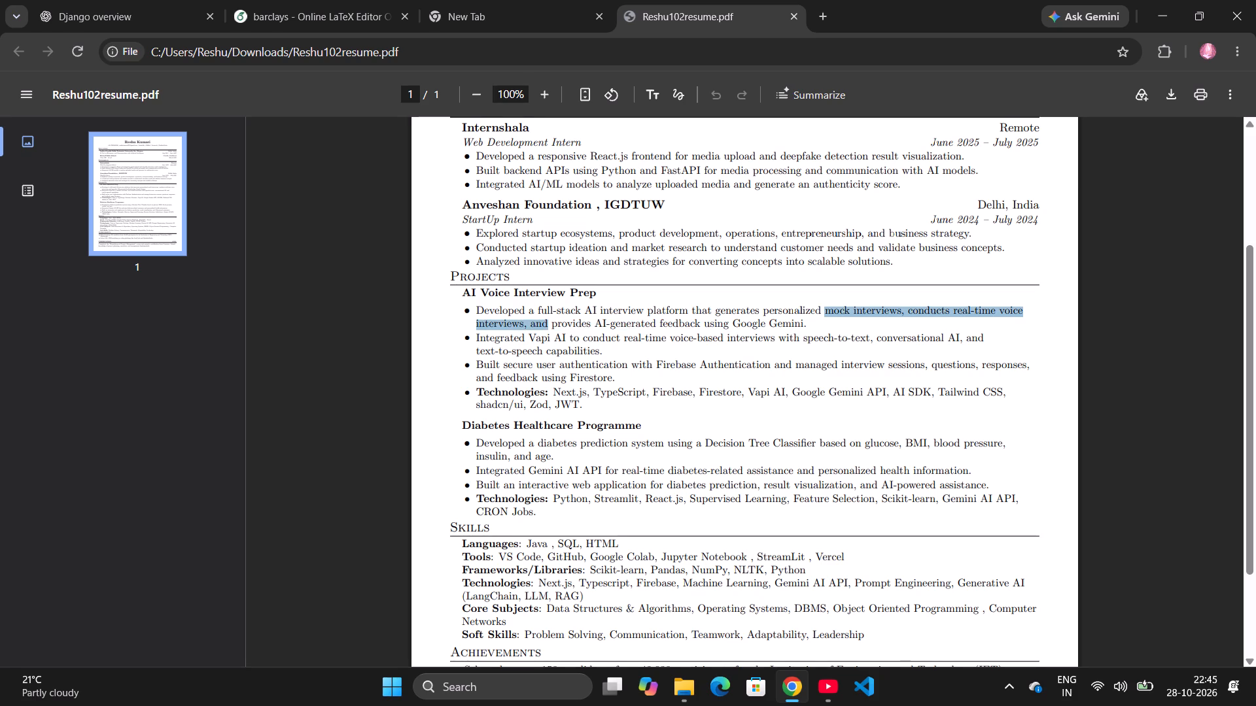
drag(822, 319, 805, 321)
key(ctrl+c)
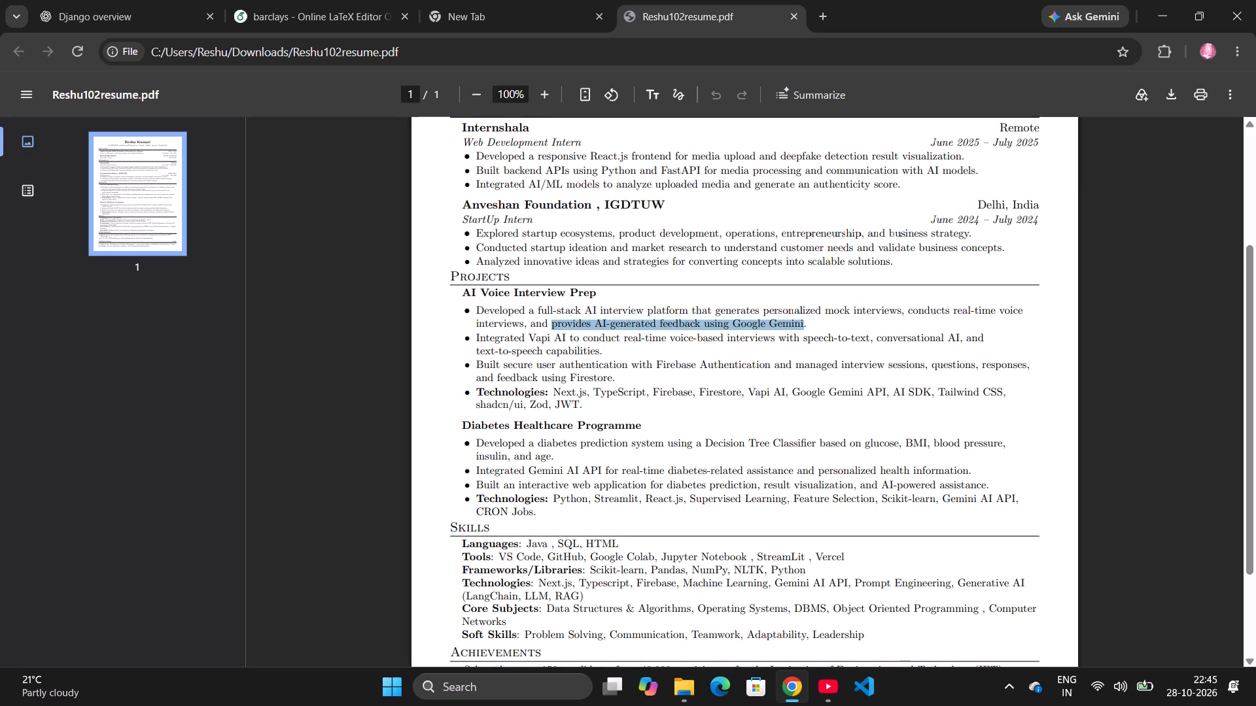
click(379, 0)
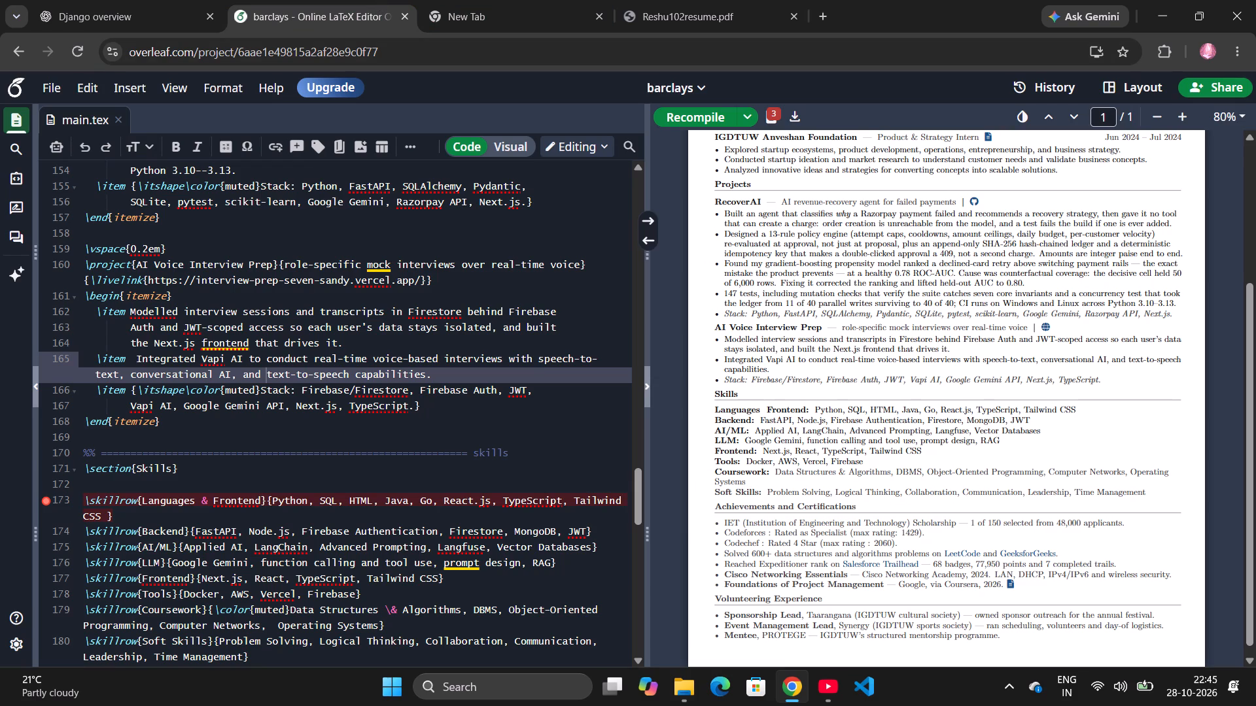
click(432, 406)
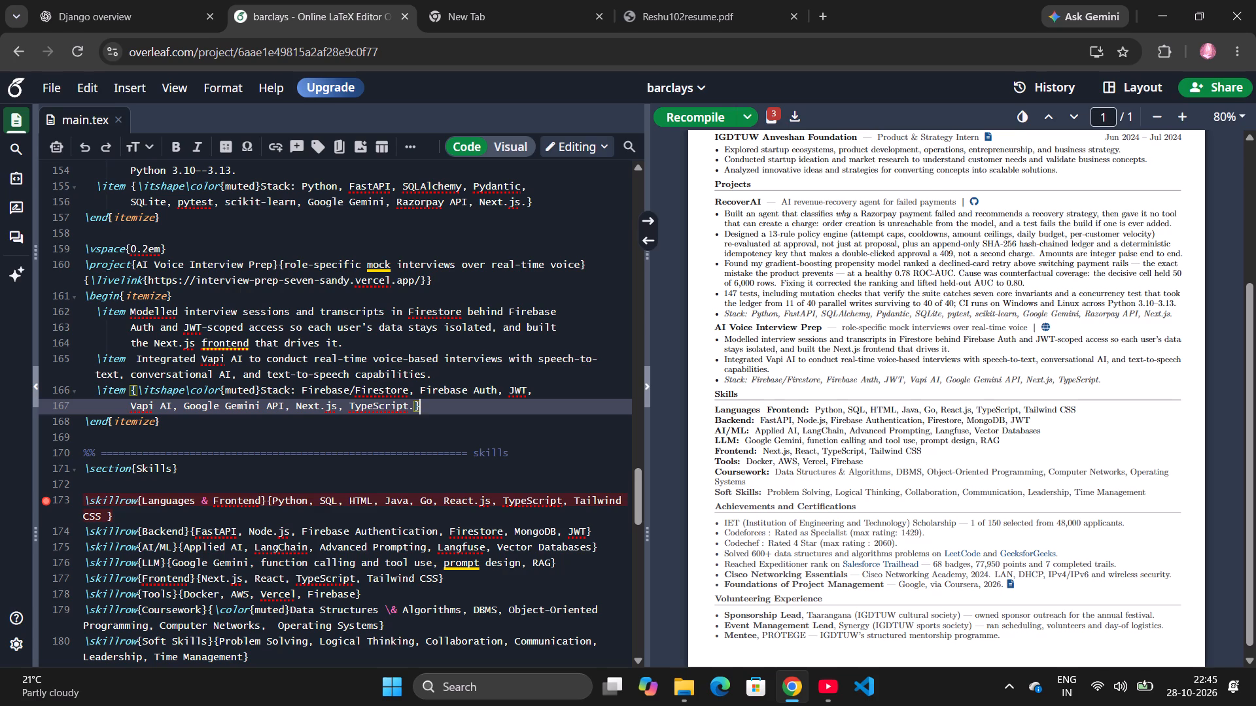
click(447, 367)
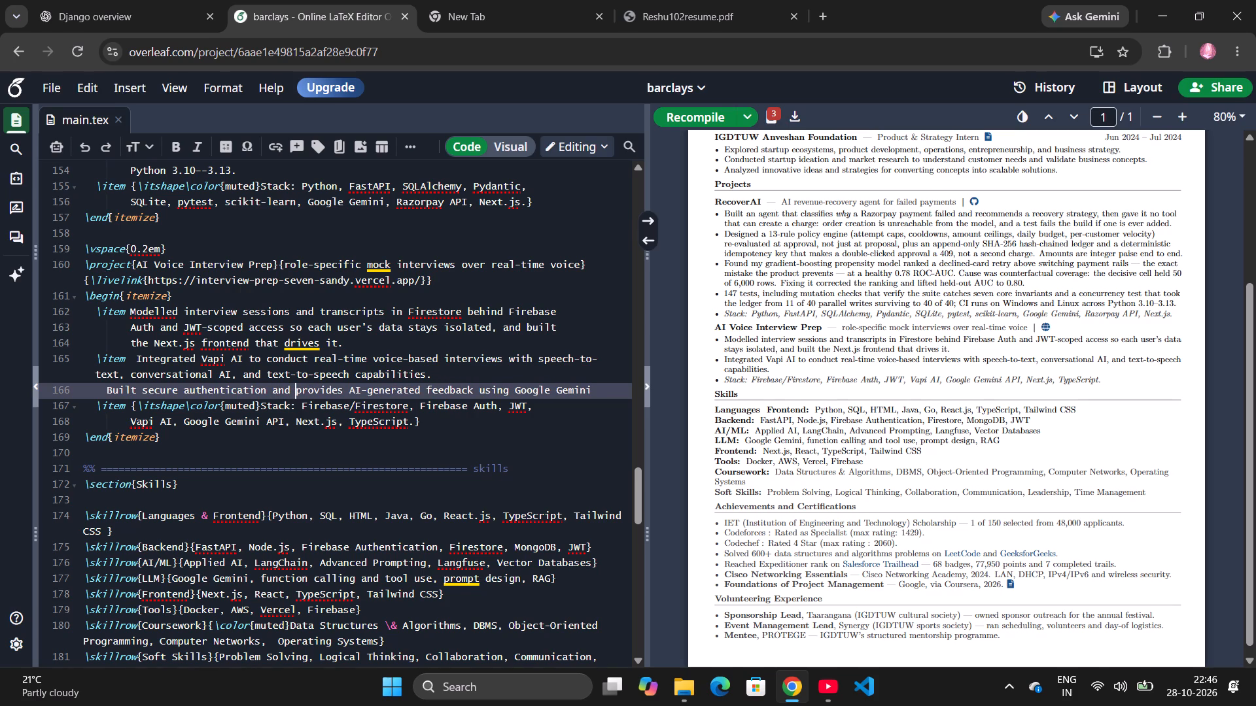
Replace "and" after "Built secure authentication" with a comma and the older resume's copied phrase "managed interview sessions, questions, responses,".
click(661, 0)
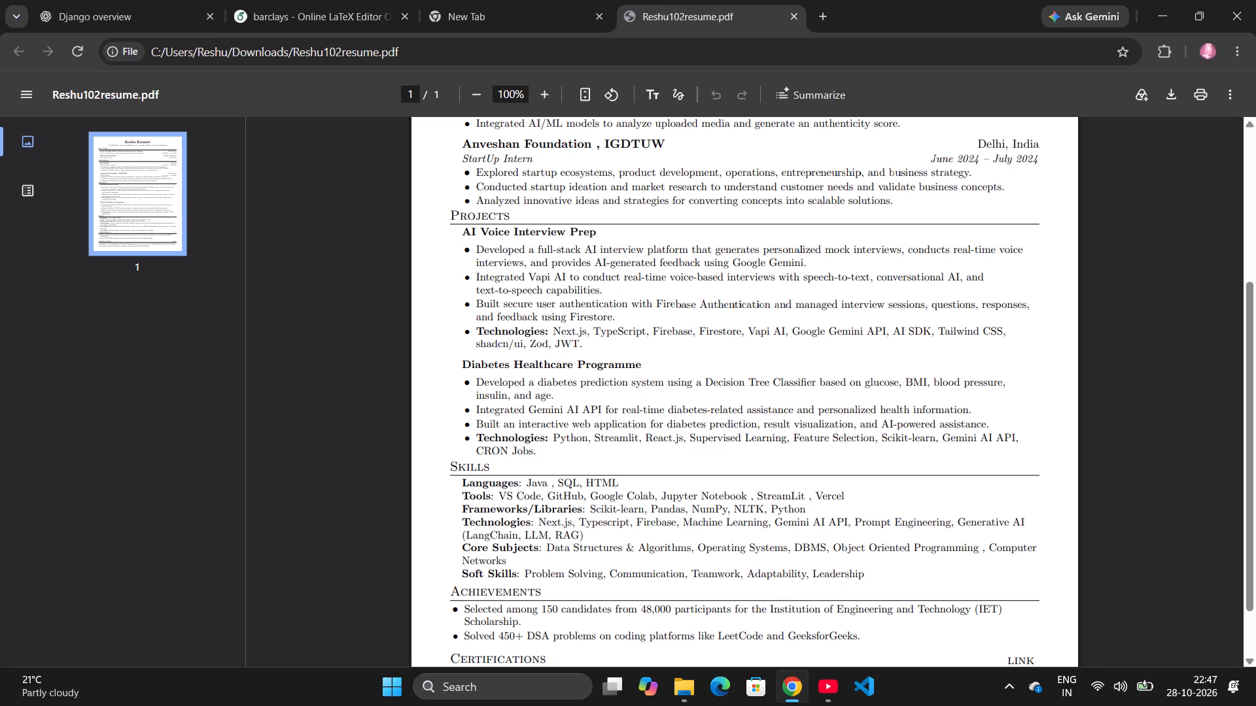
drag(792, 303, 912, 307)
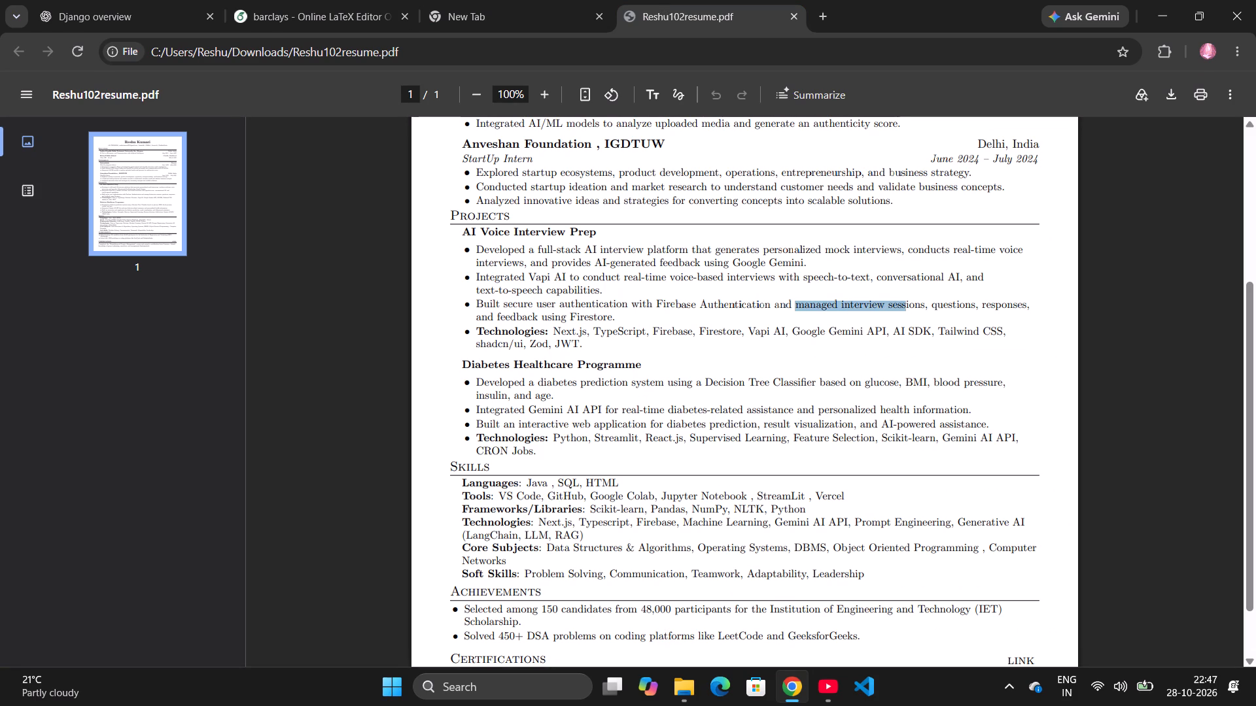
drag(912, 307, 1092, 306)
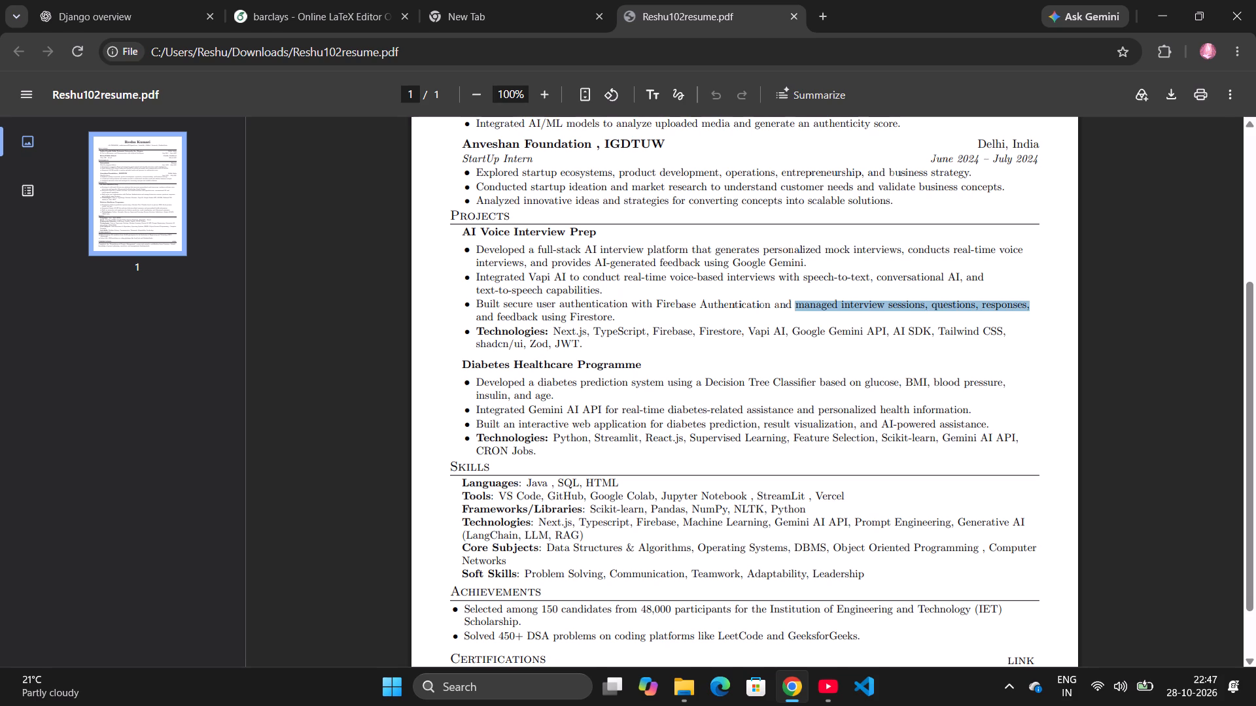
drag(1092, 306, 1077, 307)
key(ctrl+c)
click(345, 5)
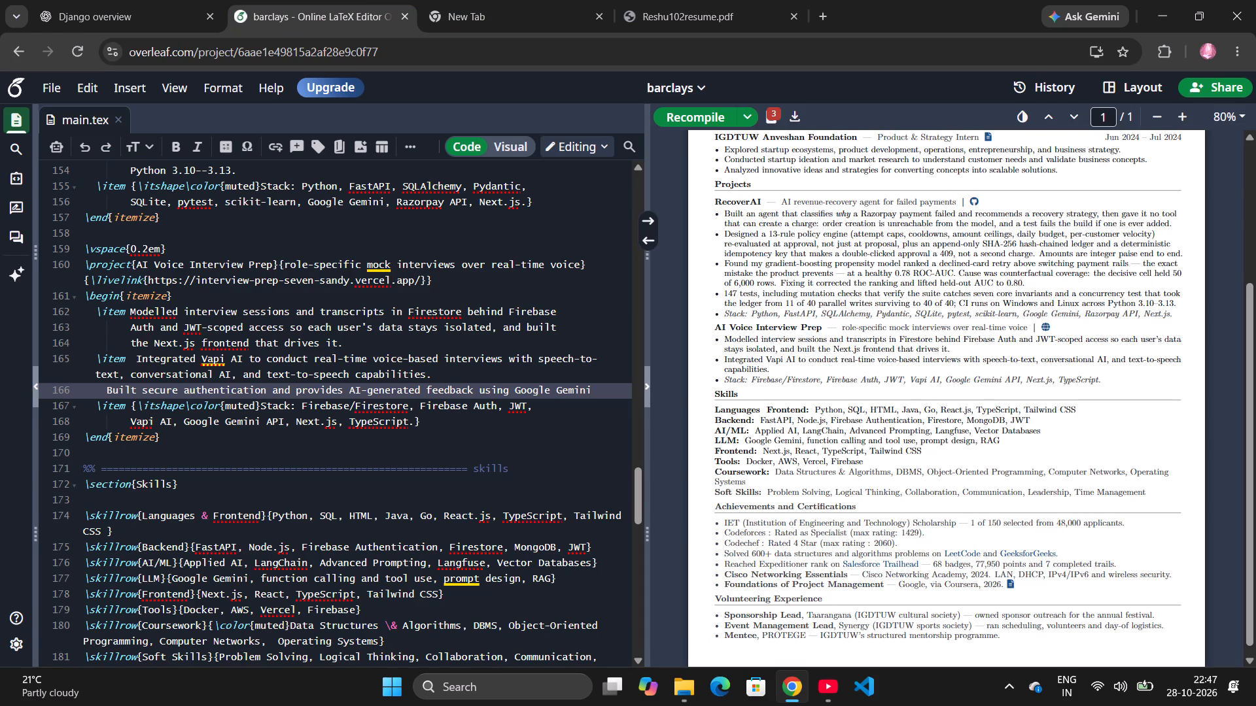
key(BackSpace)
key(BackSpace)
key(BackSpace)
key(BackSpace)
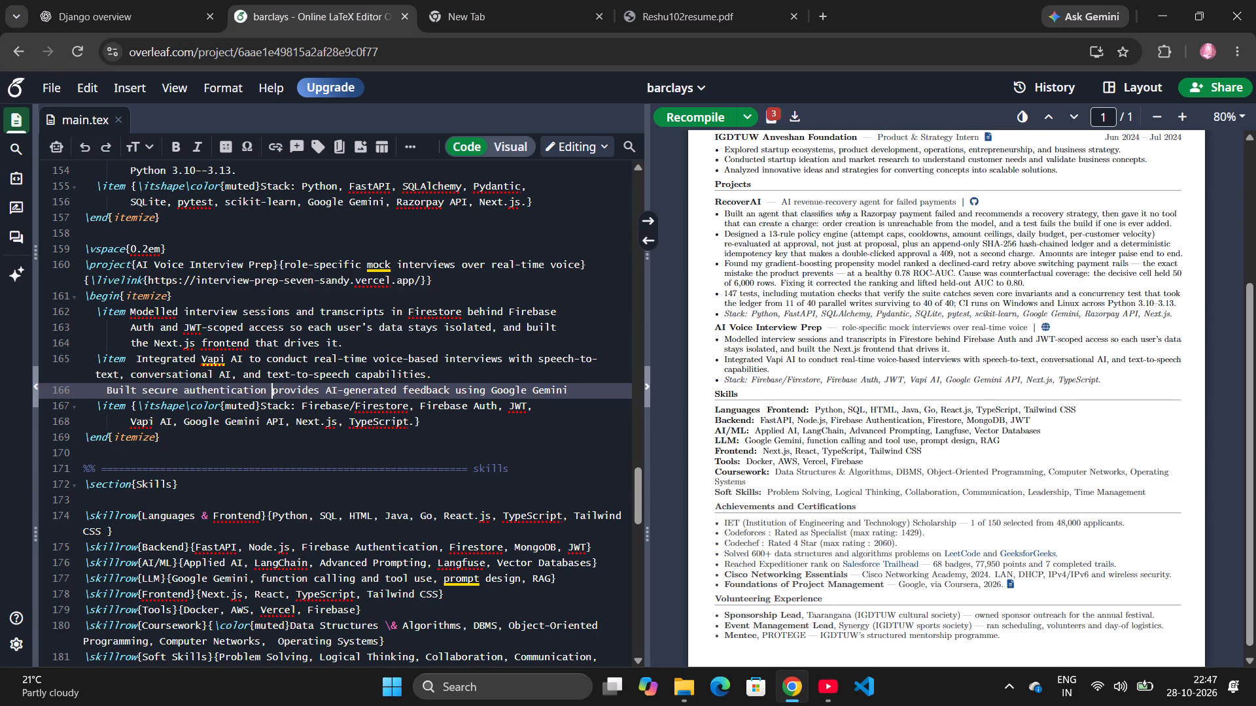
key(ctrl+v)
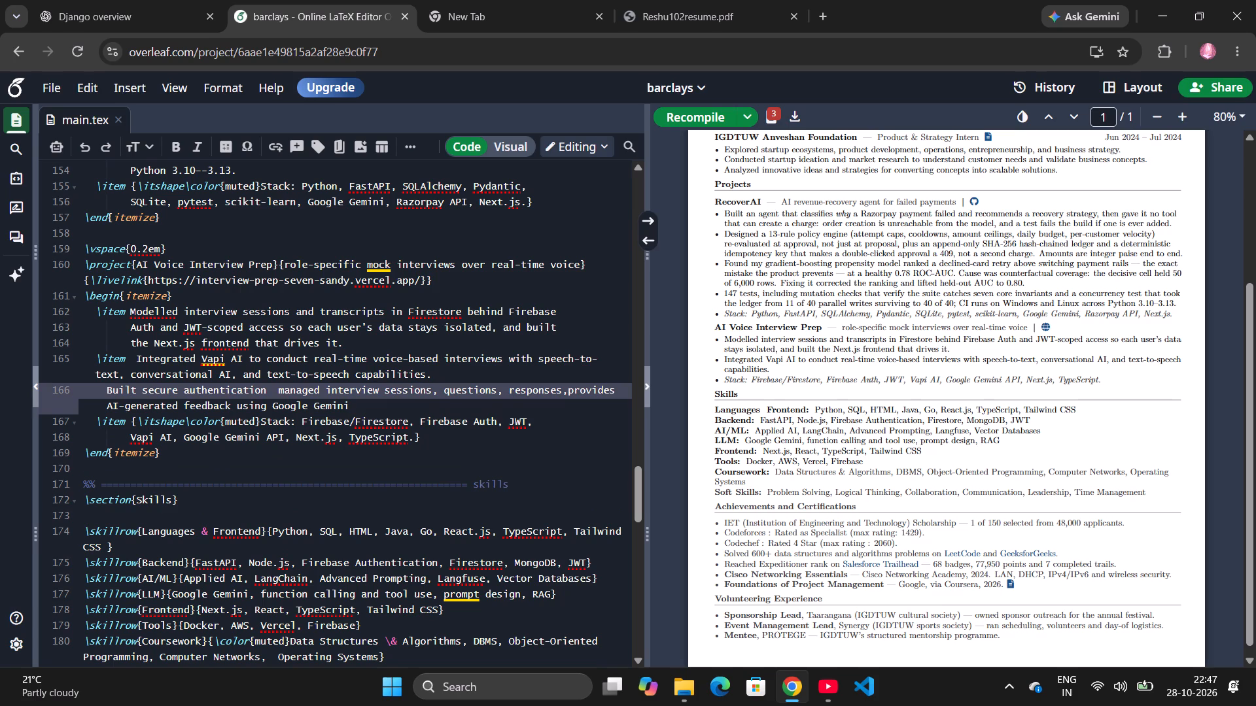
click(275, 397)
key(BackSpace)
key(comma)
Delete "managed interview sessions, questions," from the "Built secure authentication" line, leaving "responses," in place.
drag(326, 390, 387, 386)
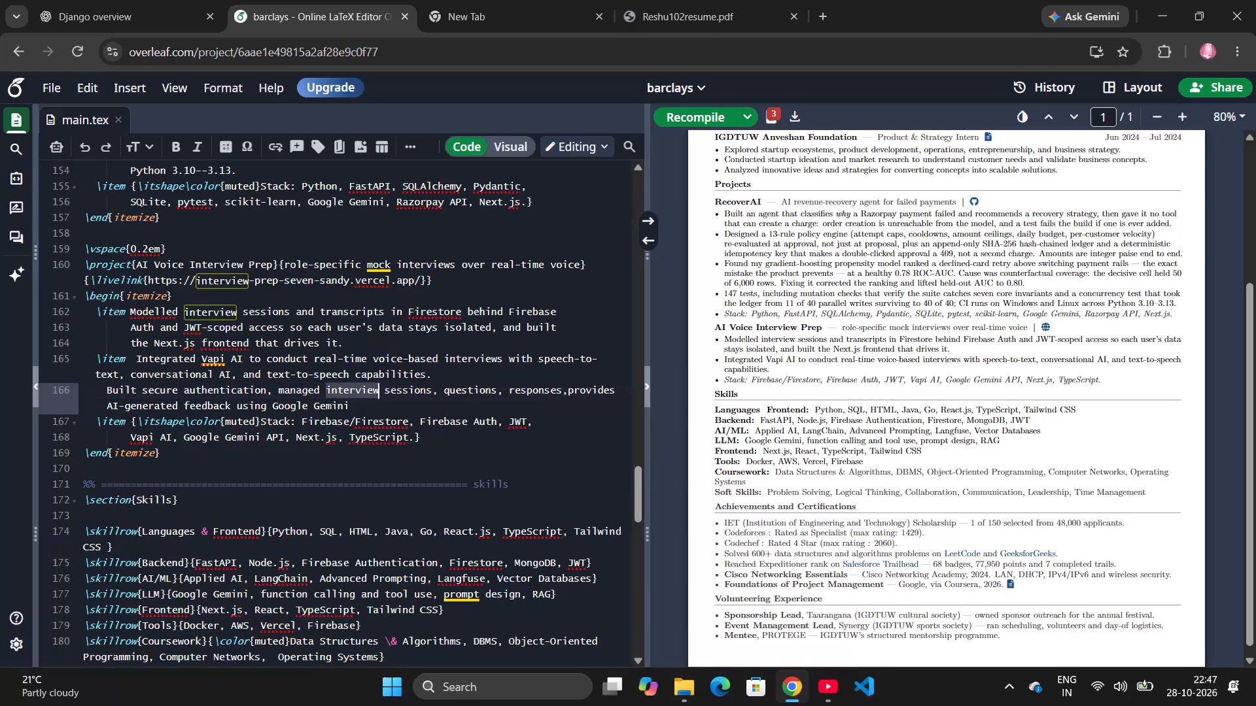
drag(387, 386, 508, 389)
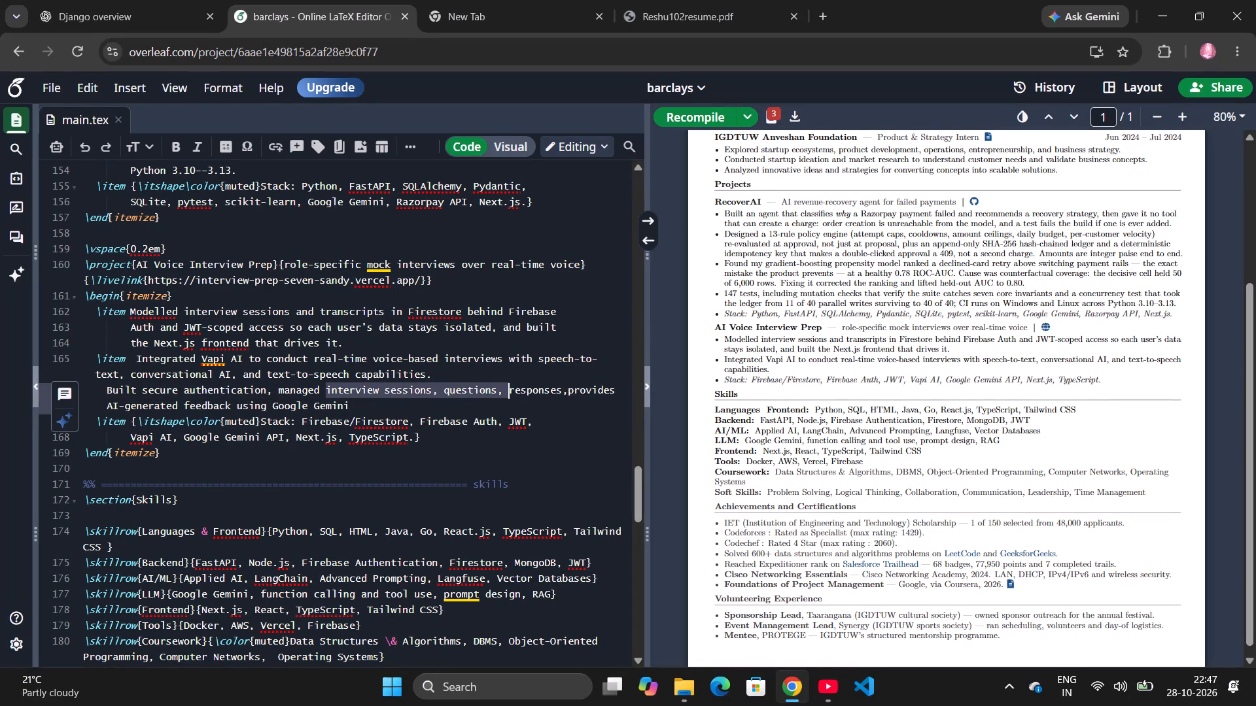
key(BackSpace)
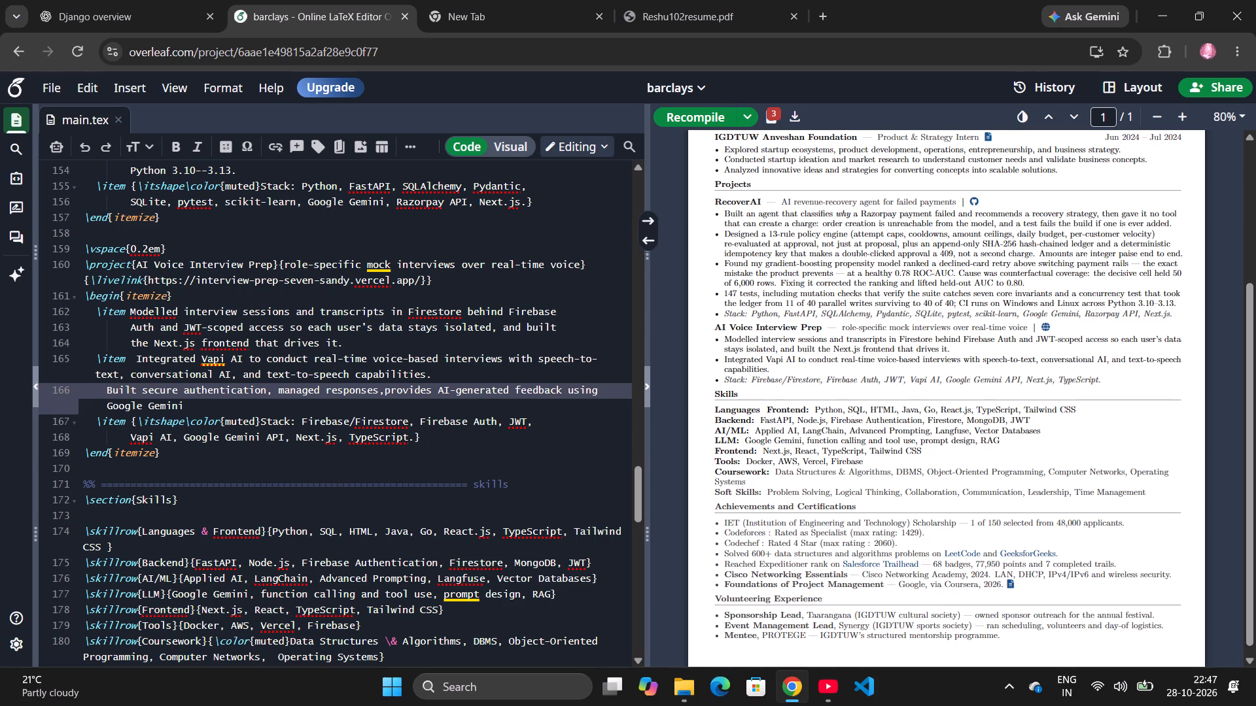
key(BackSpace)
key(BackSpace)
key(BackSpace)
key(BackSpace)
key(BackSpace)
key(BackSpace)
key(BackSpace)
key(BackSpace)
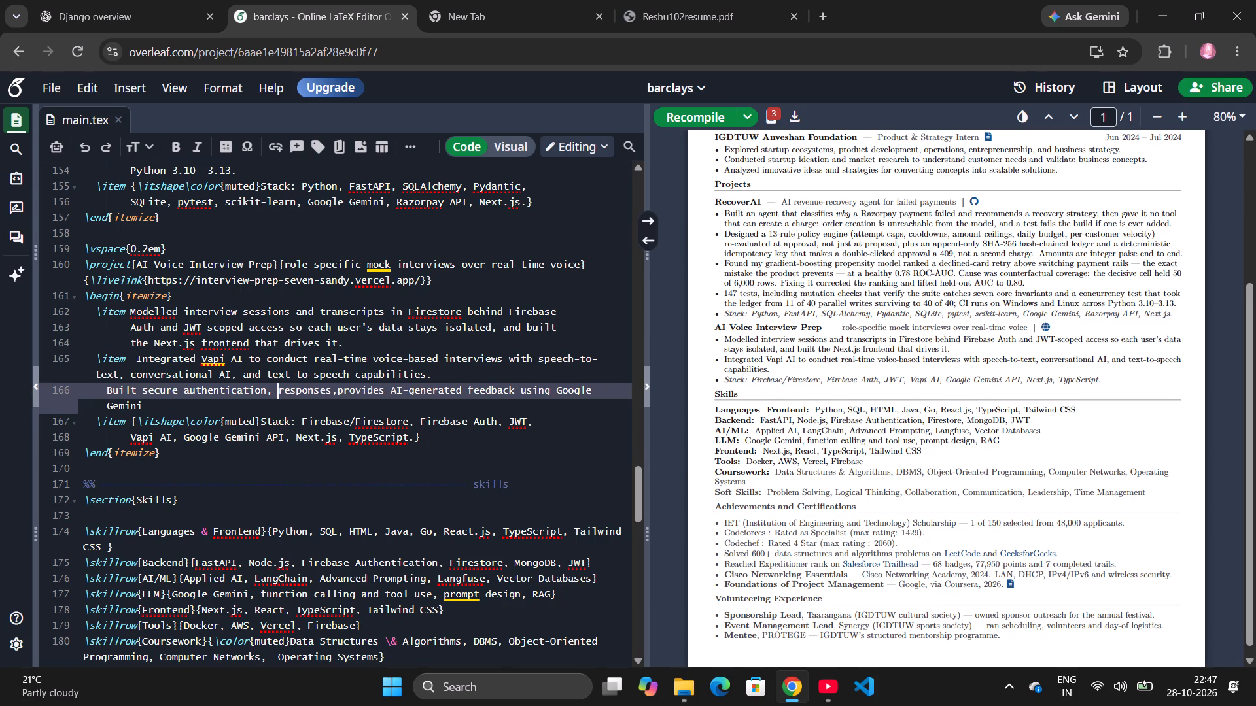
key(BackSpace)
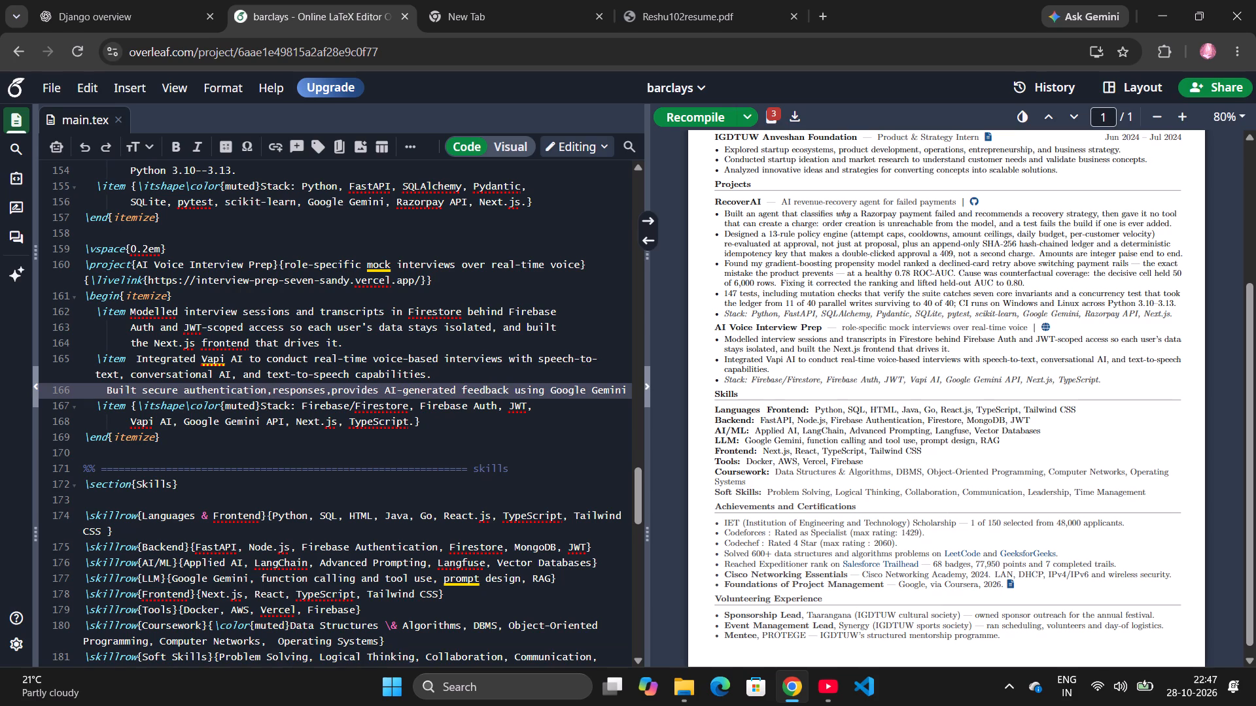
Replace ",responses," with "that" so the line reads "Built secure authentication that provides AI-generated feedback using Google Gemini".
click(331, 392)
key(BackSpace)
key(BackSpace)
key(BackSpace)
key(BackSpace)
key(BackSpace)
key(BackSpace)
key(BackSpace)
key(BackSpace)
key(BackSpace)
key(BackSpace)
key(BackSpace)
key(space)
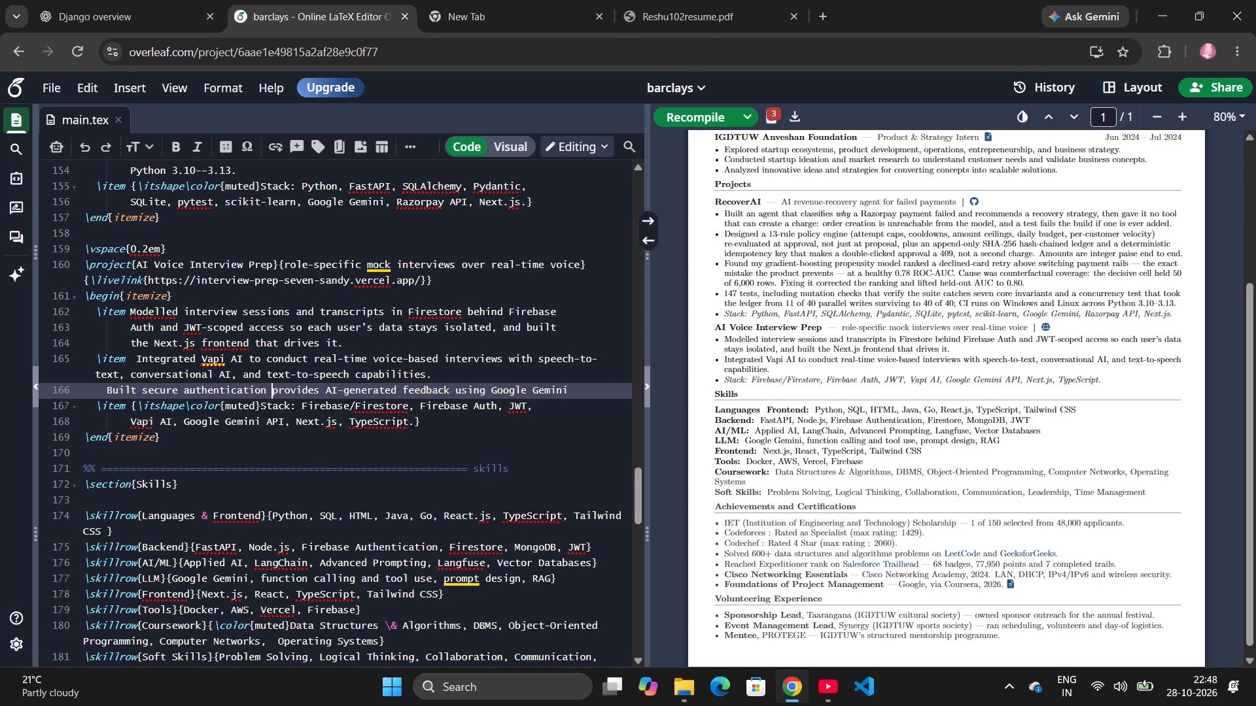
text(that)
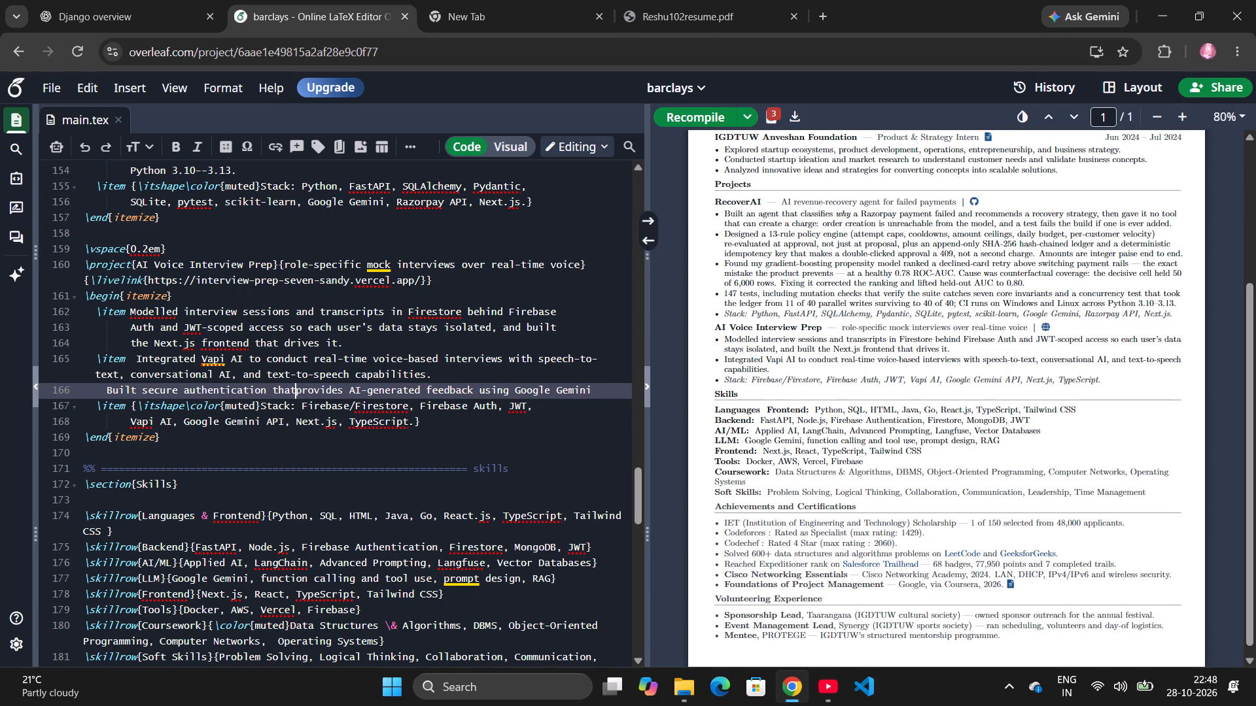
key(space)
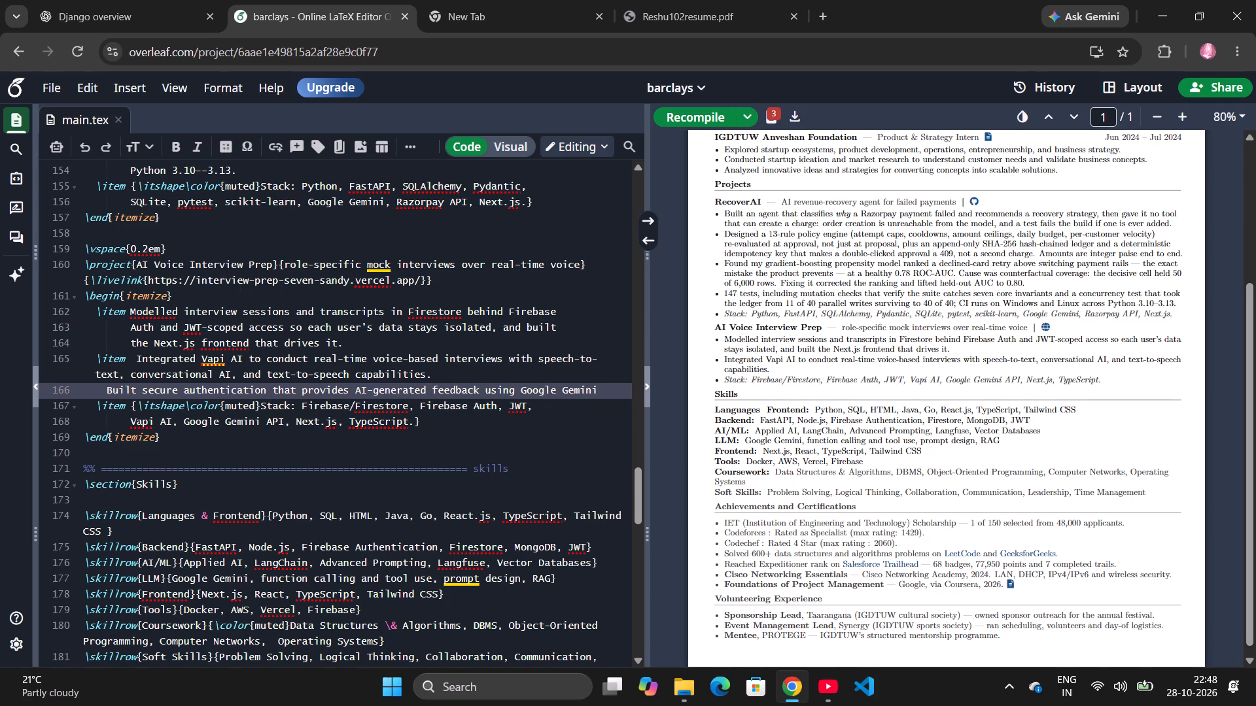
Copy the \item command from the Vapi AI bullet to the start of the "Built secure authentication" line, making it a separate bullet.
drag(90, 356, 130, 362)
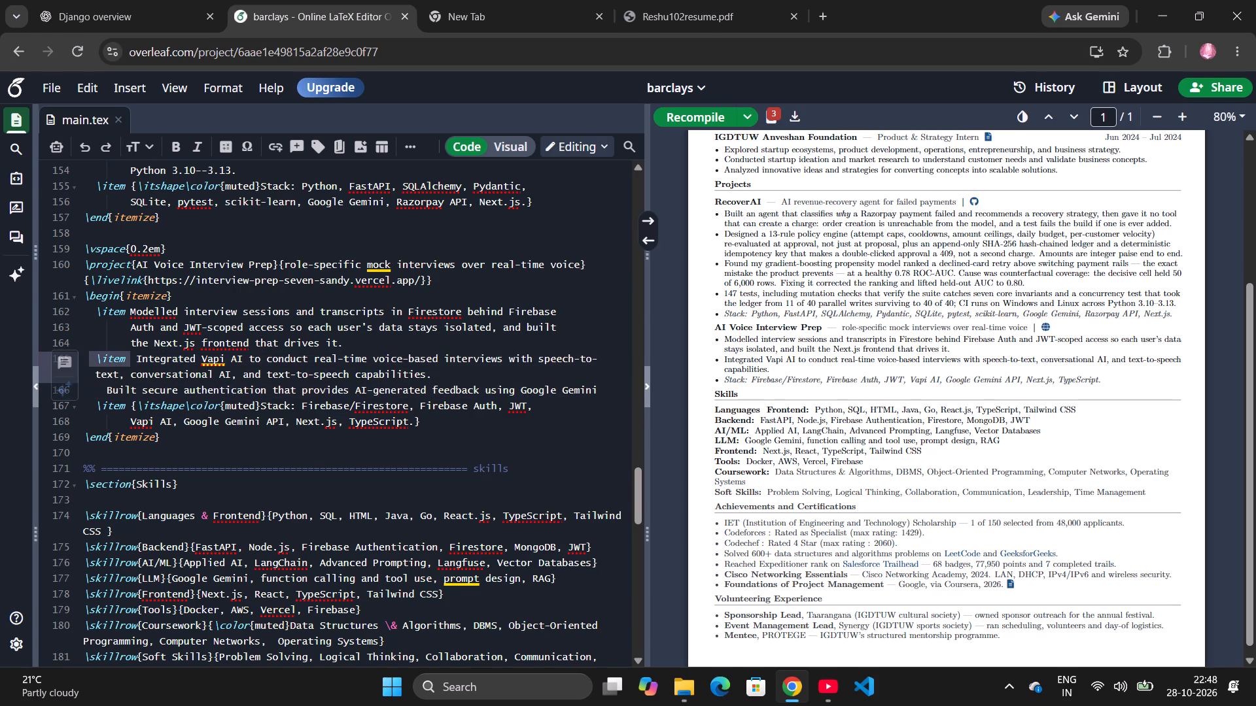
key(ctrl+x)
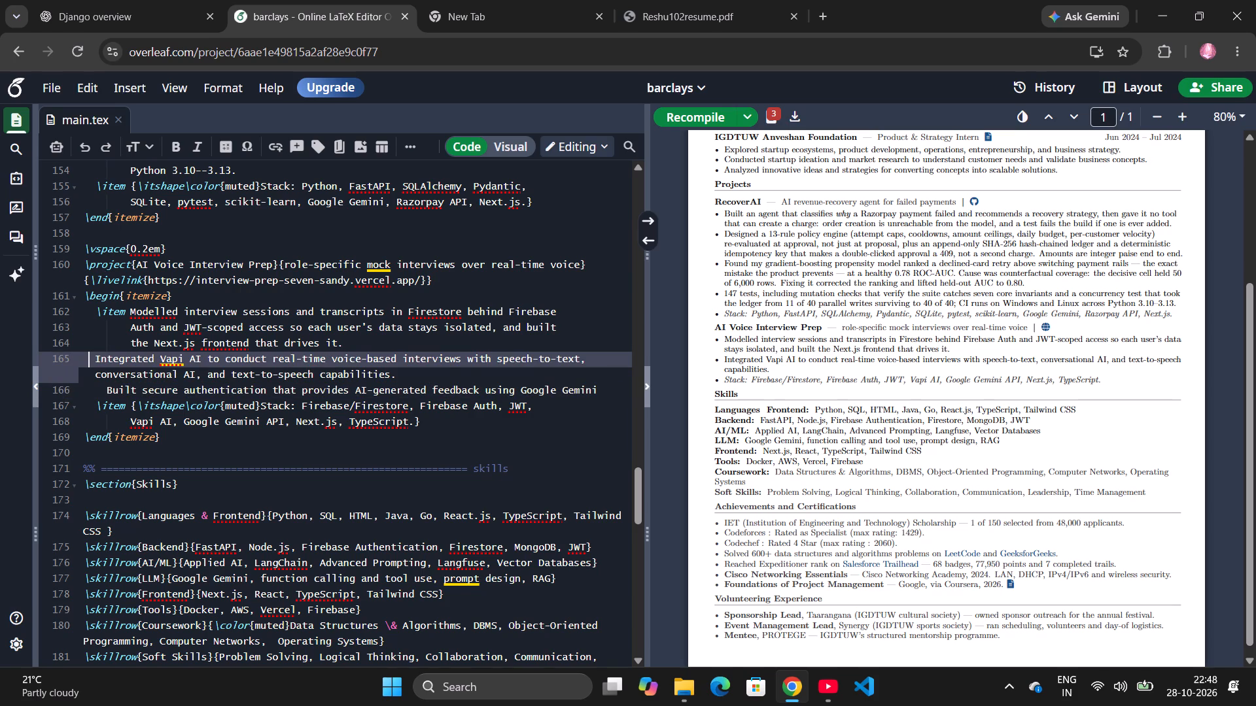
key(ctrl+z)
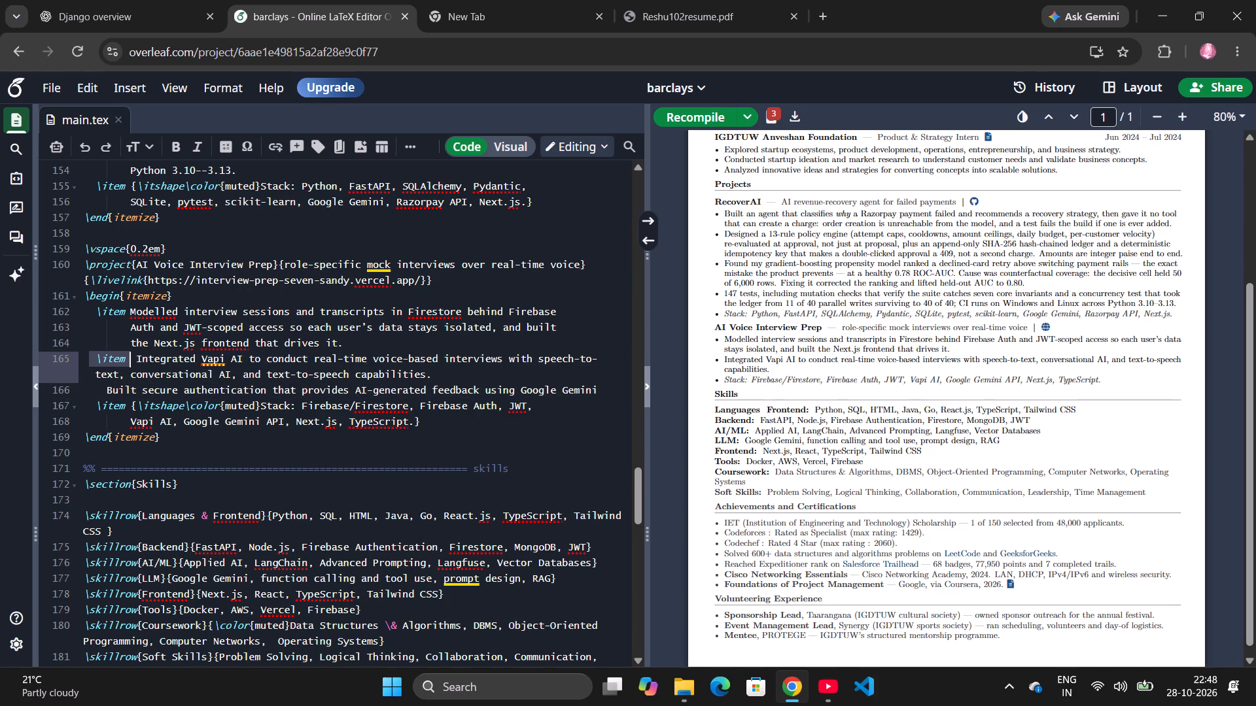
key(ctrl+c)
click(106, 393)
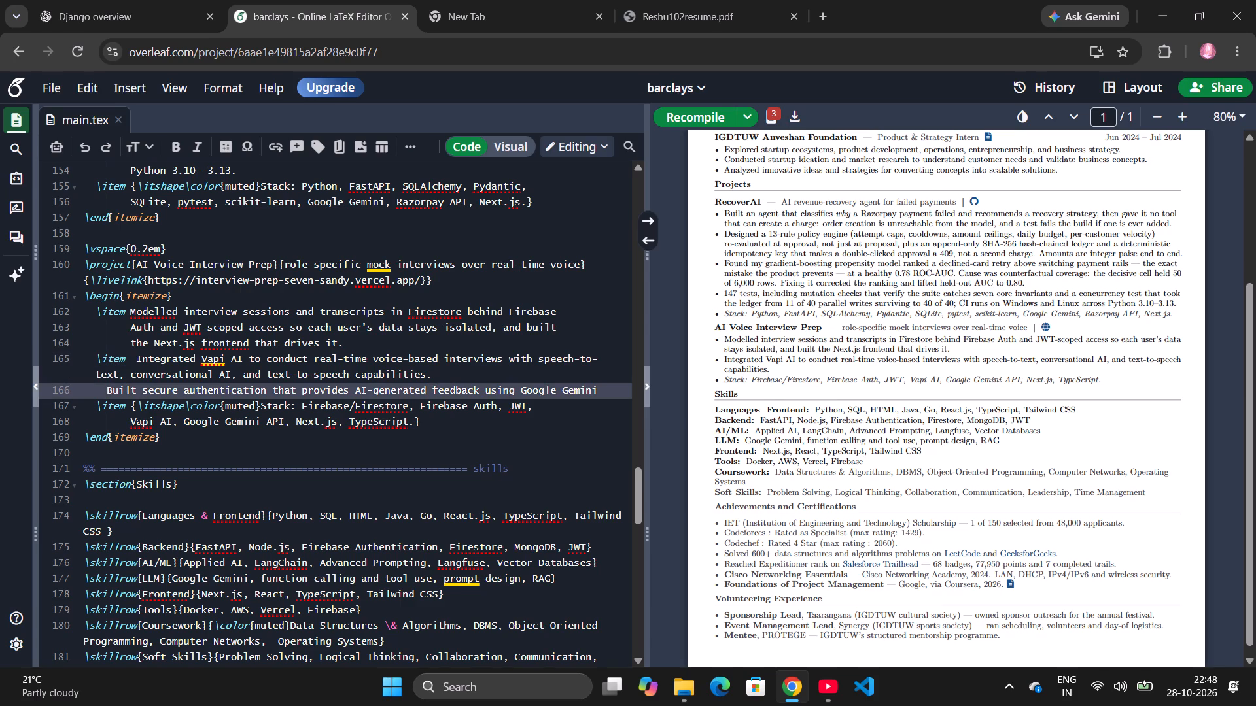
key(BackSpace)
key(ctrl+v)
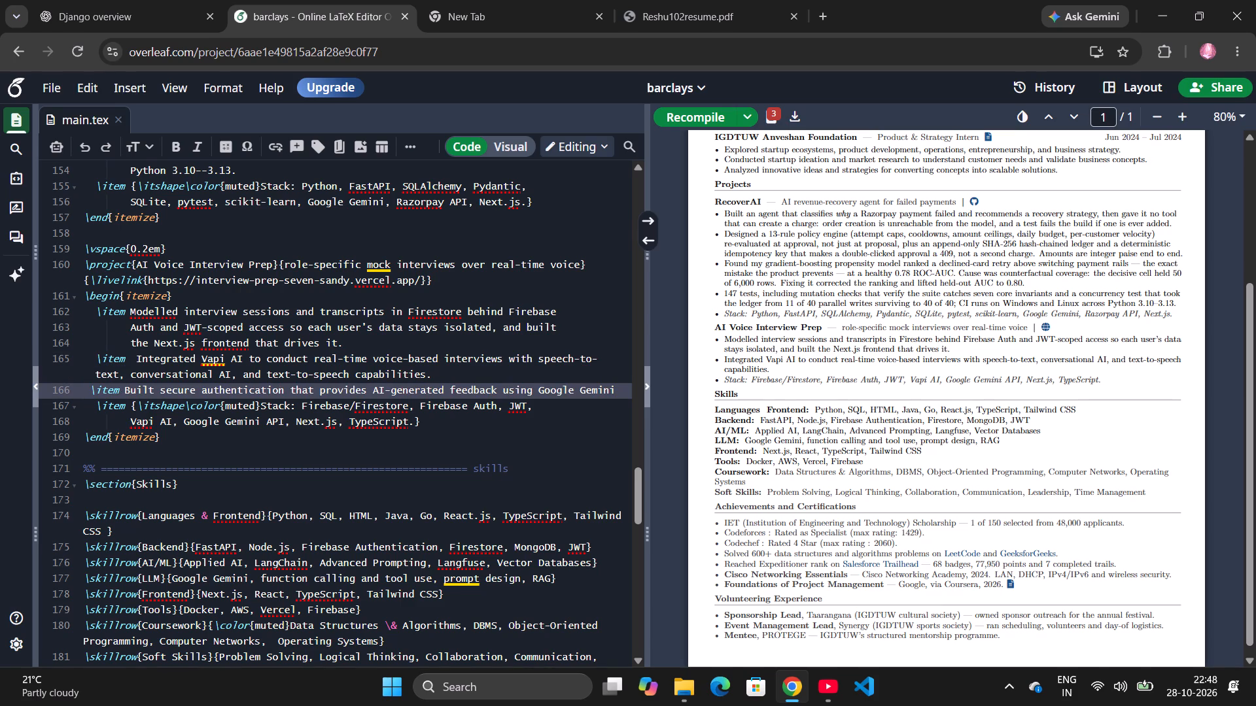
scroll(605, 405, left, 1)
click(621, 395)
End the "Built secure authentication" bullet in AI Voice Interview Prep with a period.
key(period)
drag(121, 391, 614, 382)
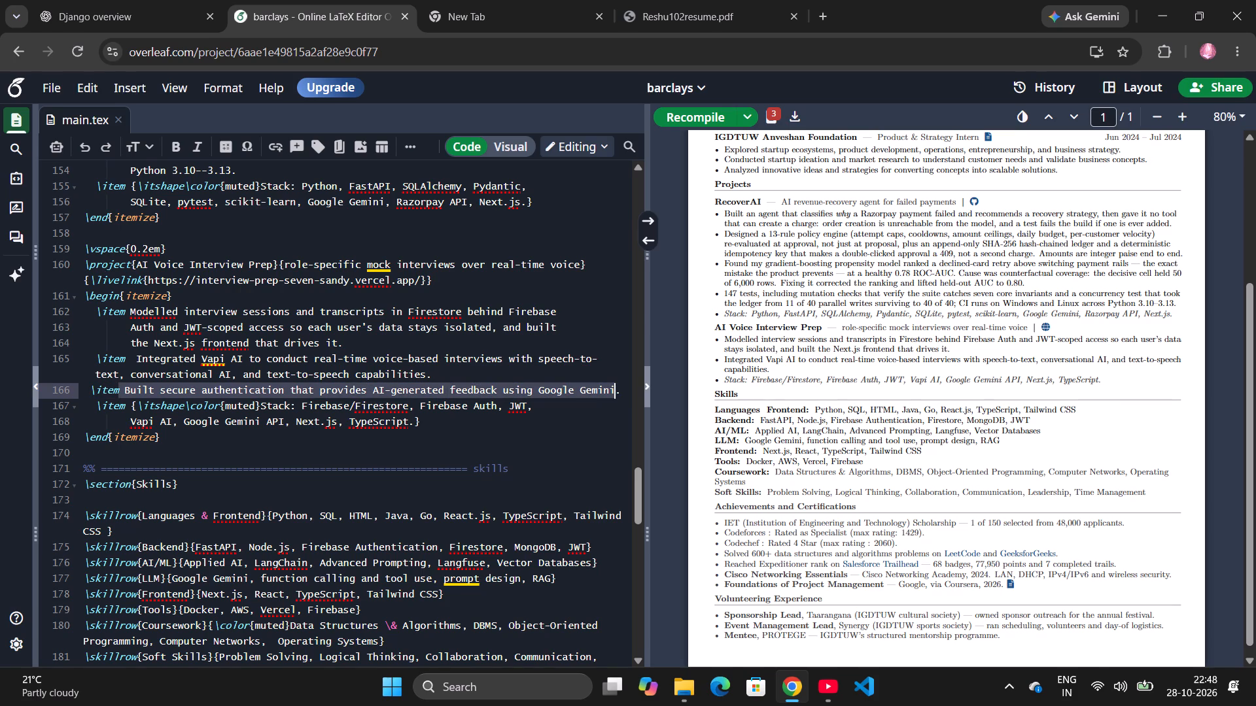
drag(614, 382, 619, 384)
key(ctrl+c)
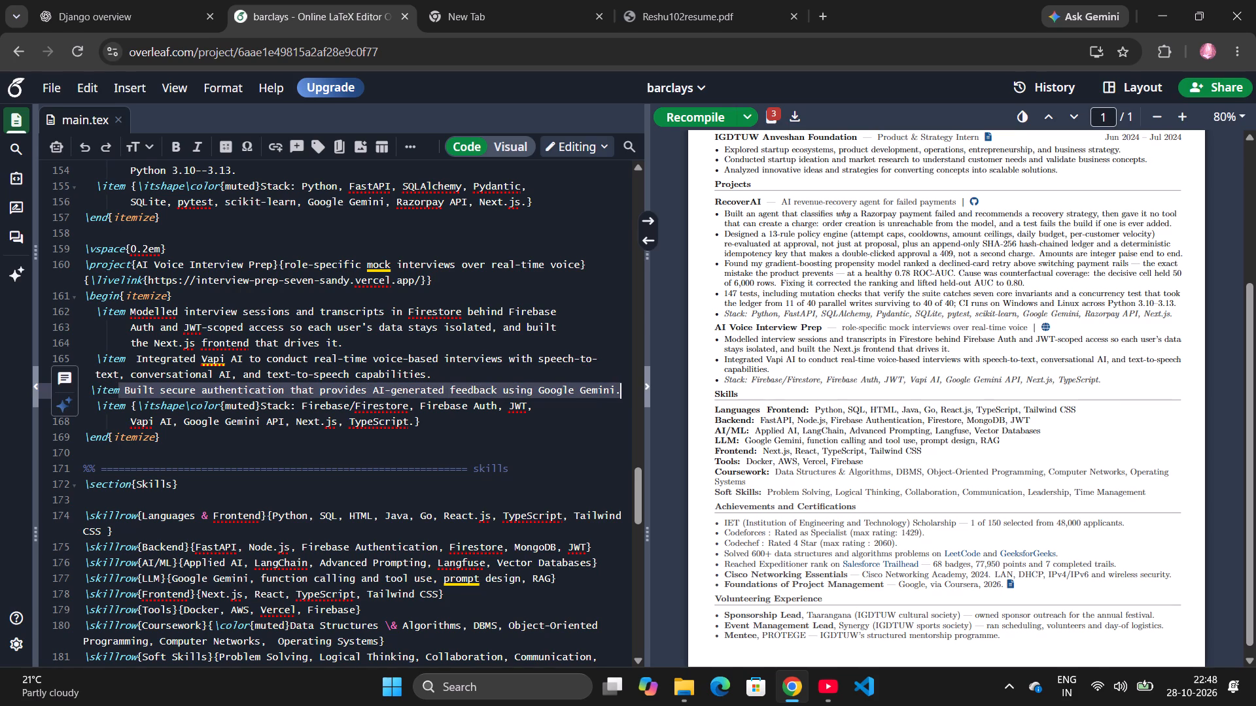
click(158, 0)
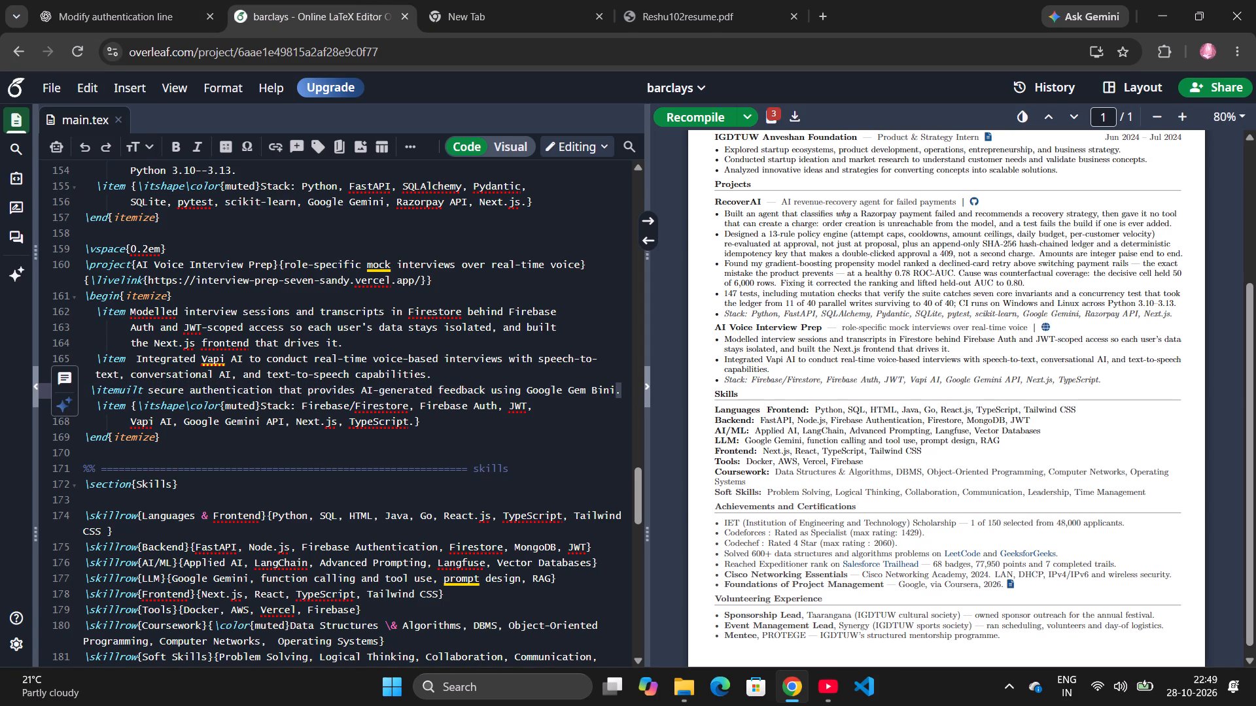
drag(145, 388, 309, 383)
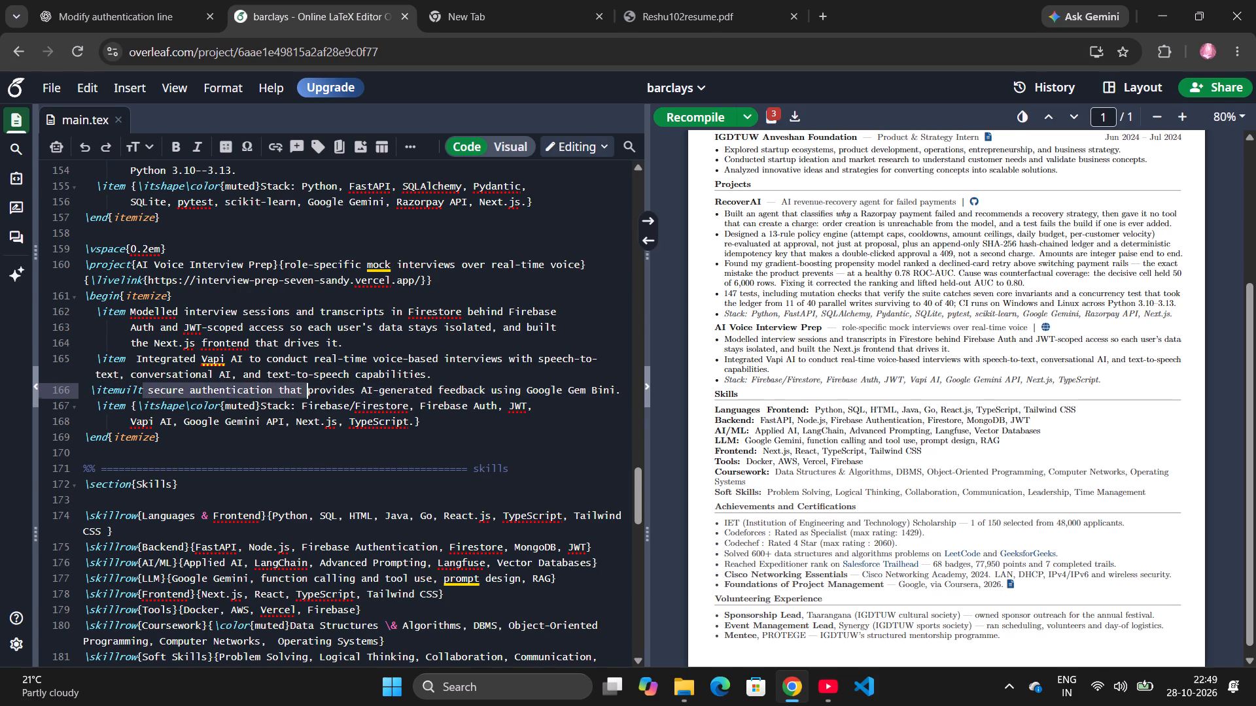
drag(309, 383, 458, 386)
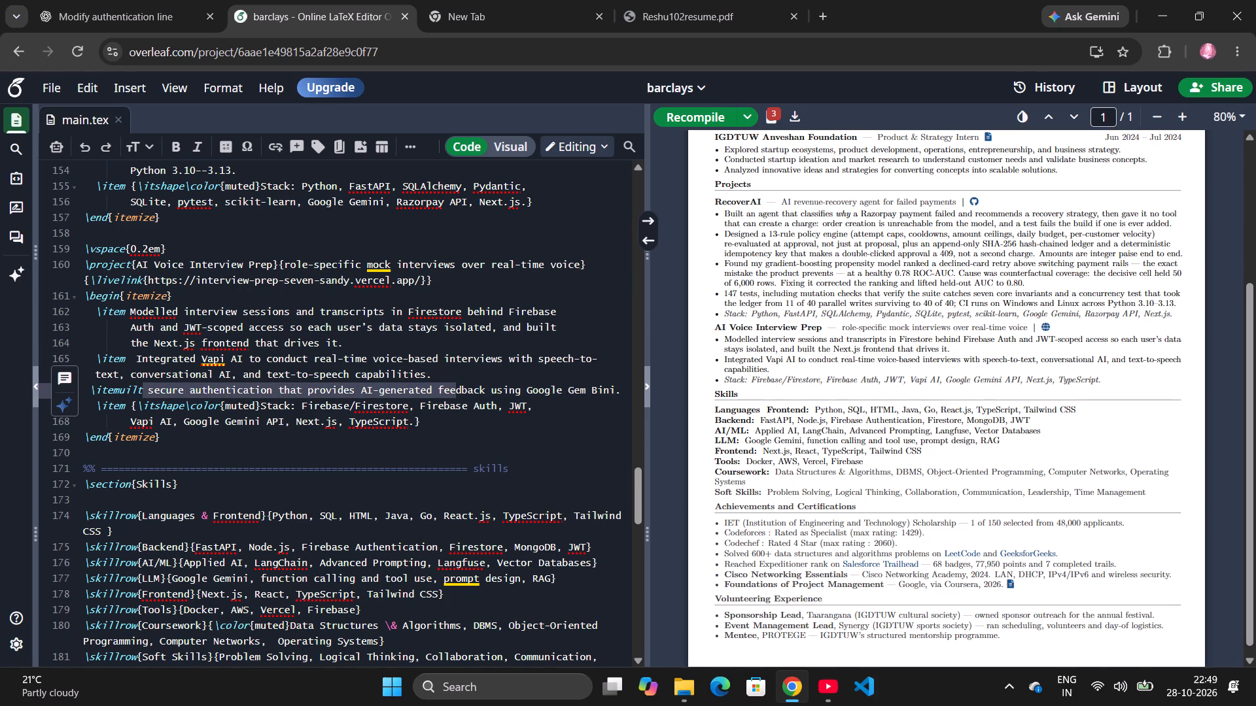
drag(119, 392, 605, 388)
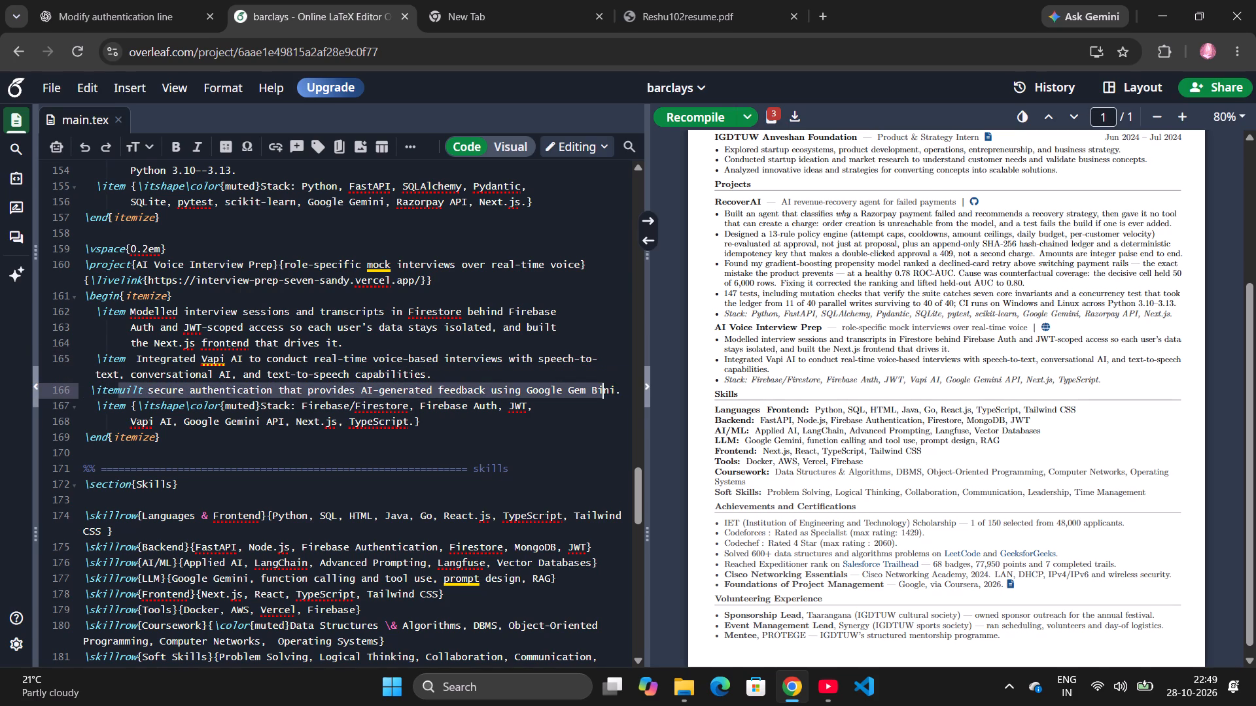
drag(605, 388, 625, 392)
key(BackSpace)
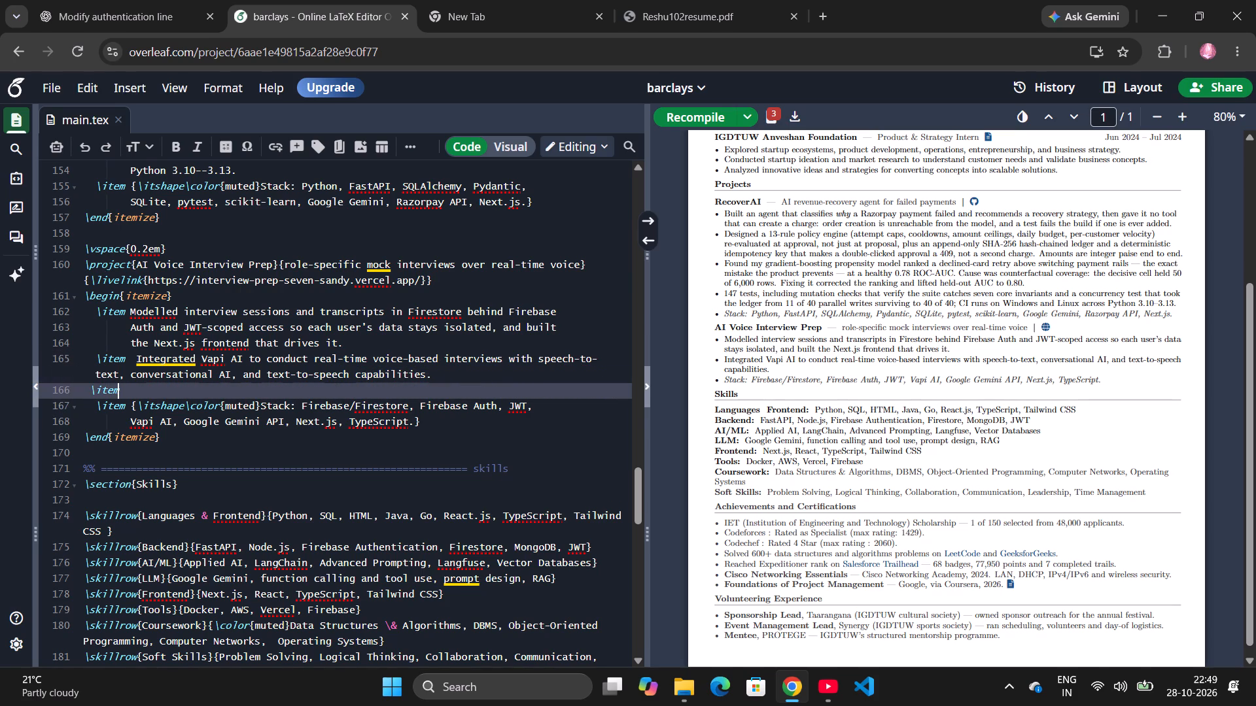
key(space)
key(ctrl+v)
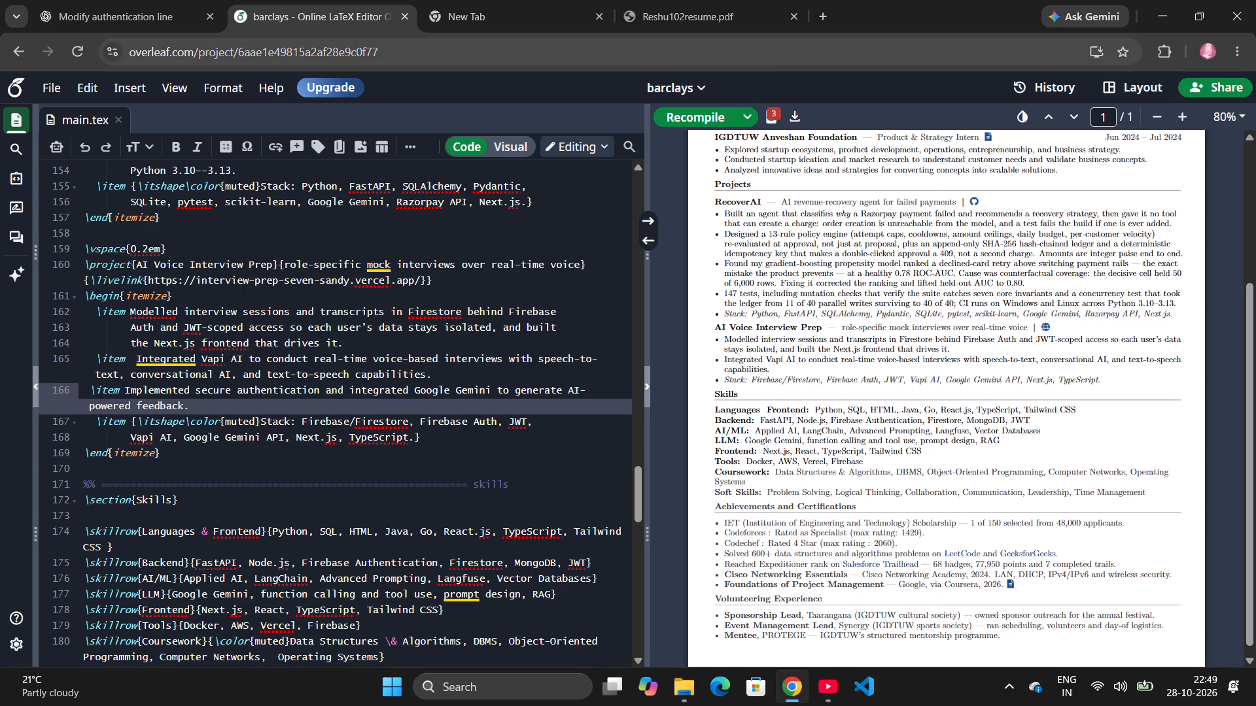
Recompile the barclays resume with the reworded AI Voice Interview Prep bullet.
click(724, 109)
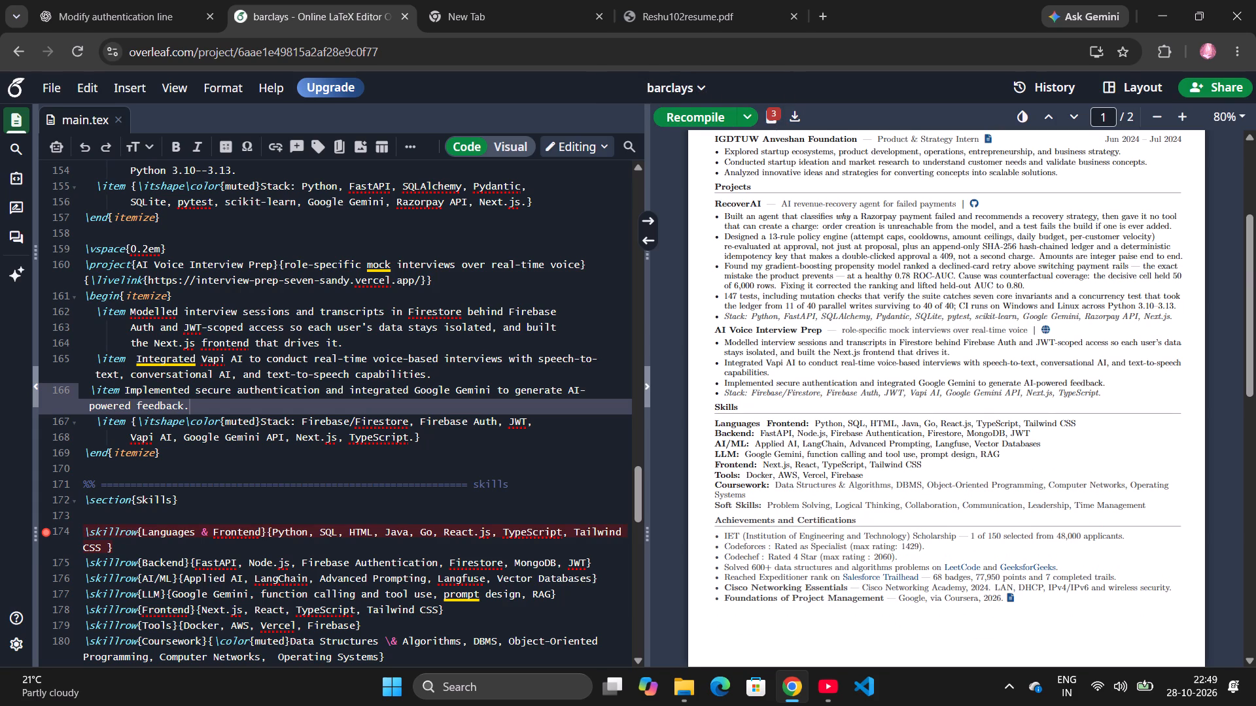
Compare the Projects and Skills sections of the older resume PDF with the recompiled barclays resume.
click(679, 10)
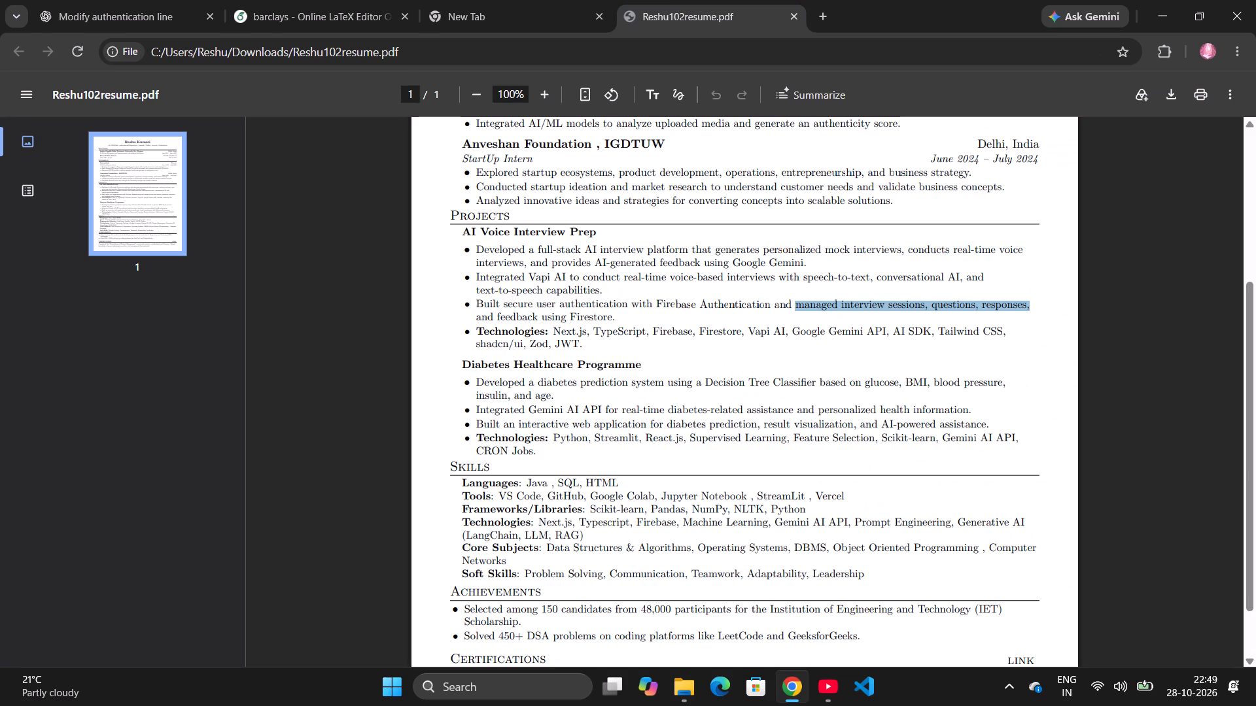
click(722, 457)
click(331, 0)
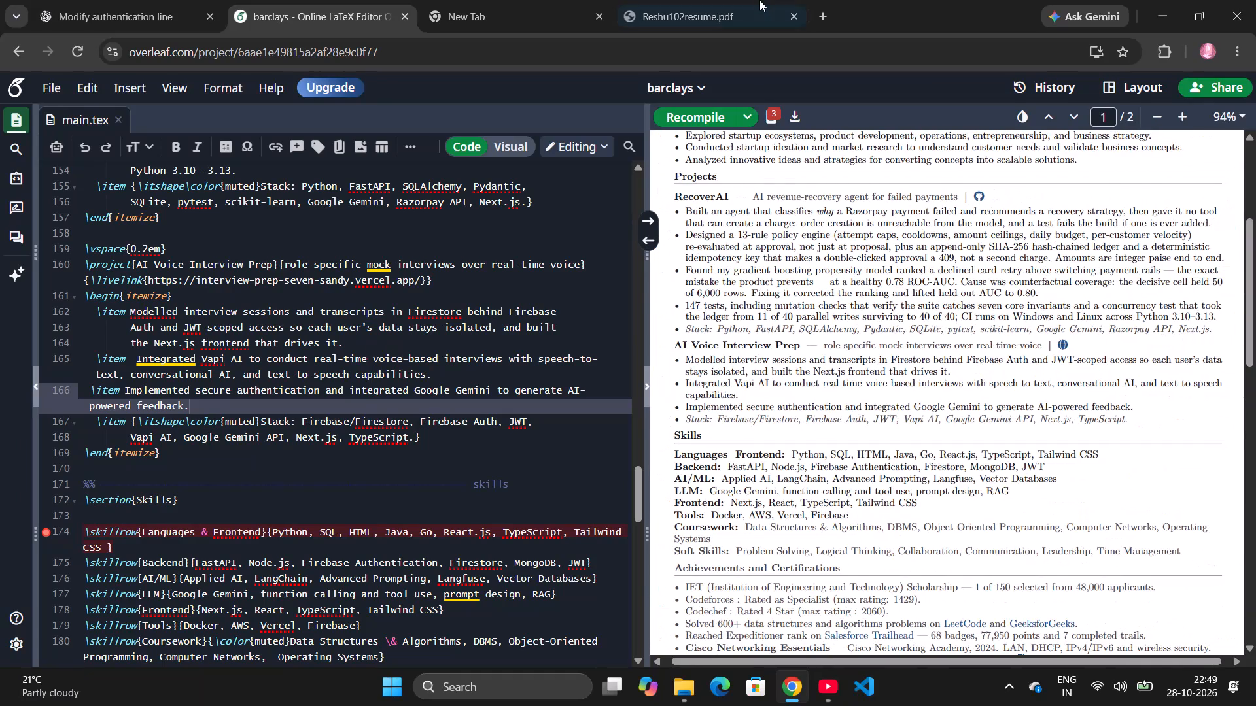
click(748, 0)
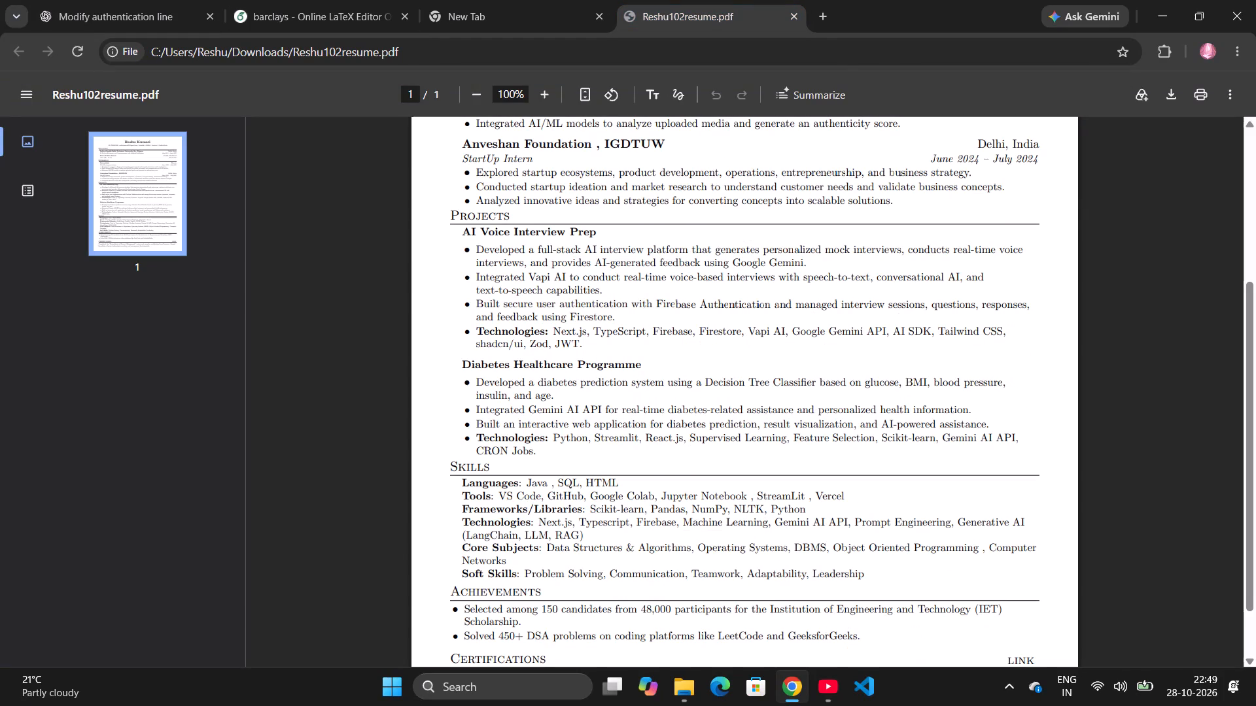
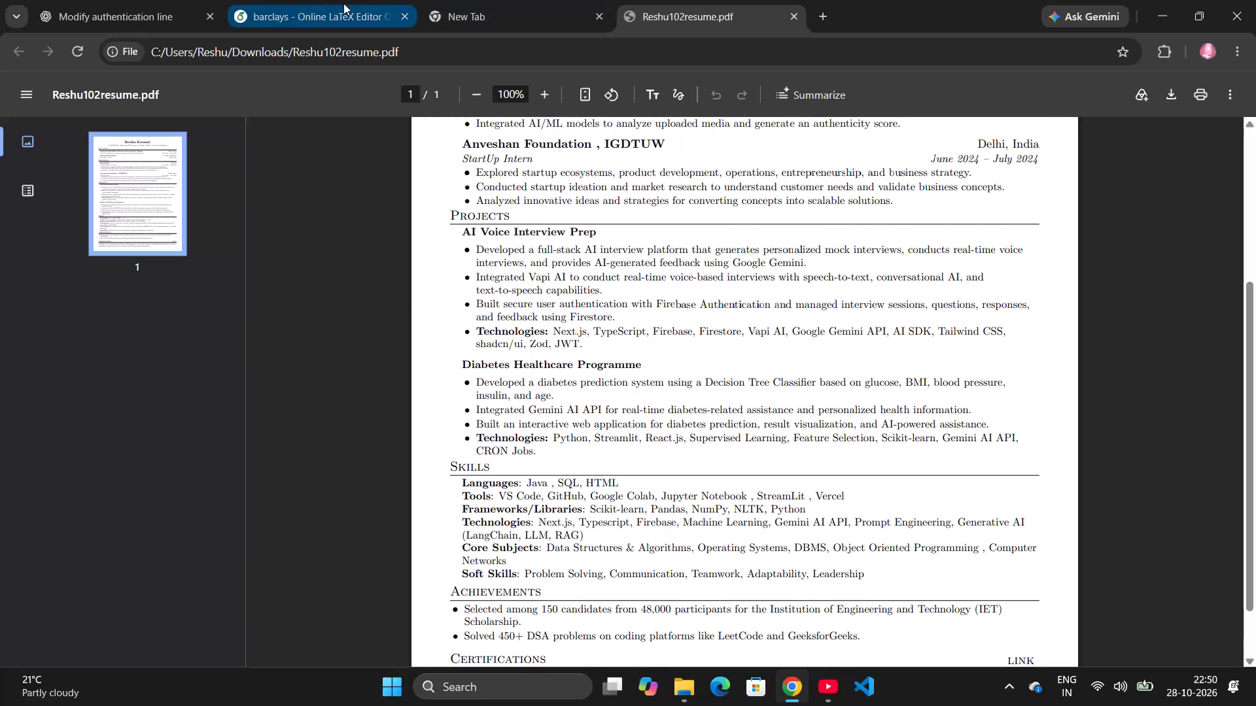
Add "Zod," after JWT in the AI Voice Interview Prep Stack line of main.tex and recompile the barclays resume.
click(343, 3)
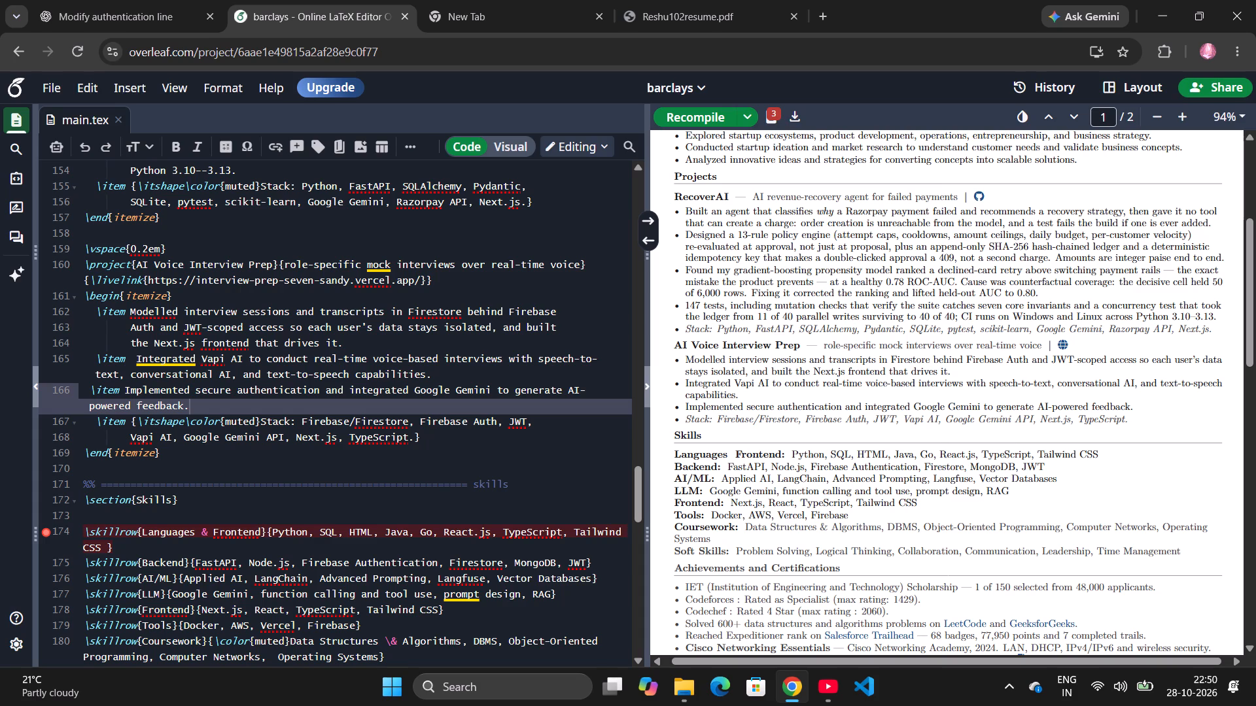
click(543, 427)
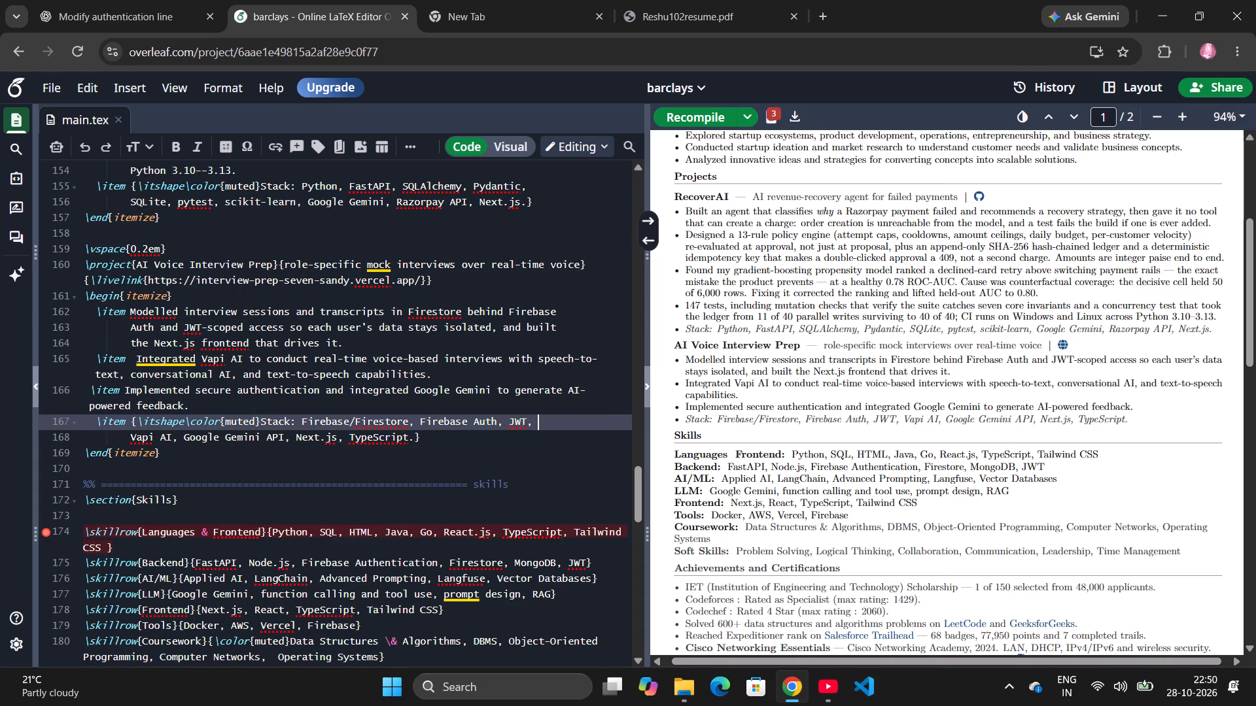
text(ZOD)
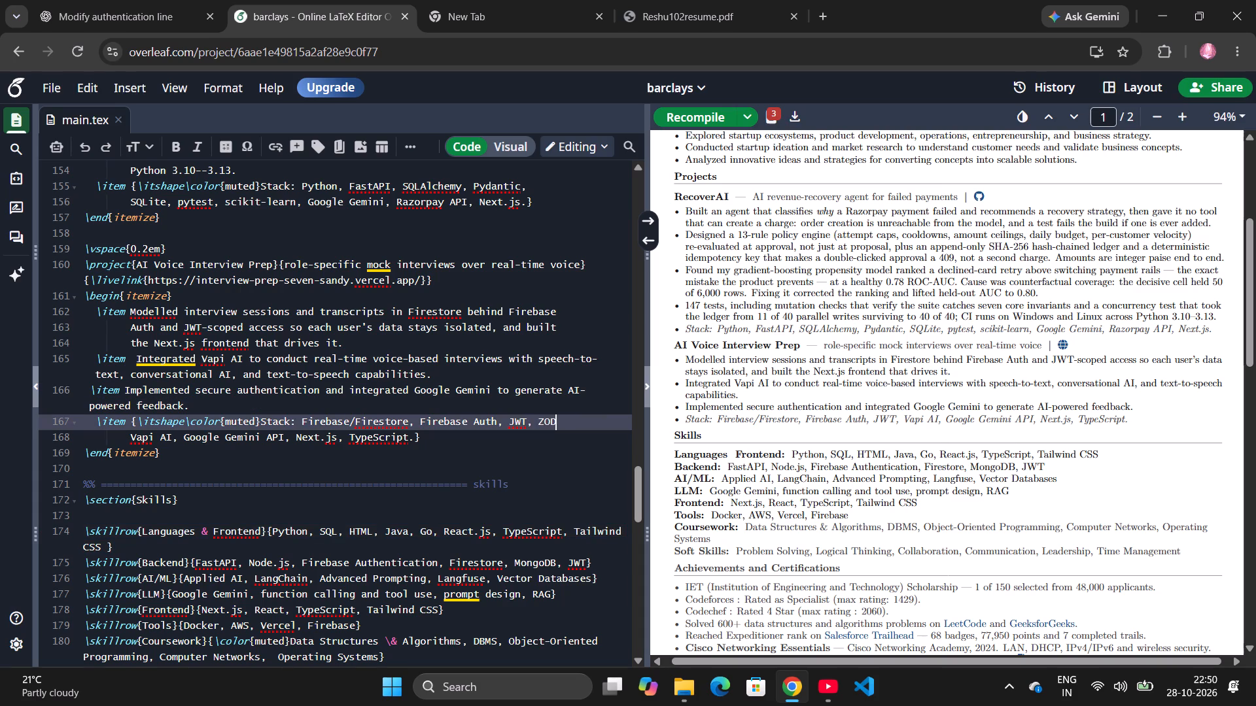
key(BackSpace)
text(od)
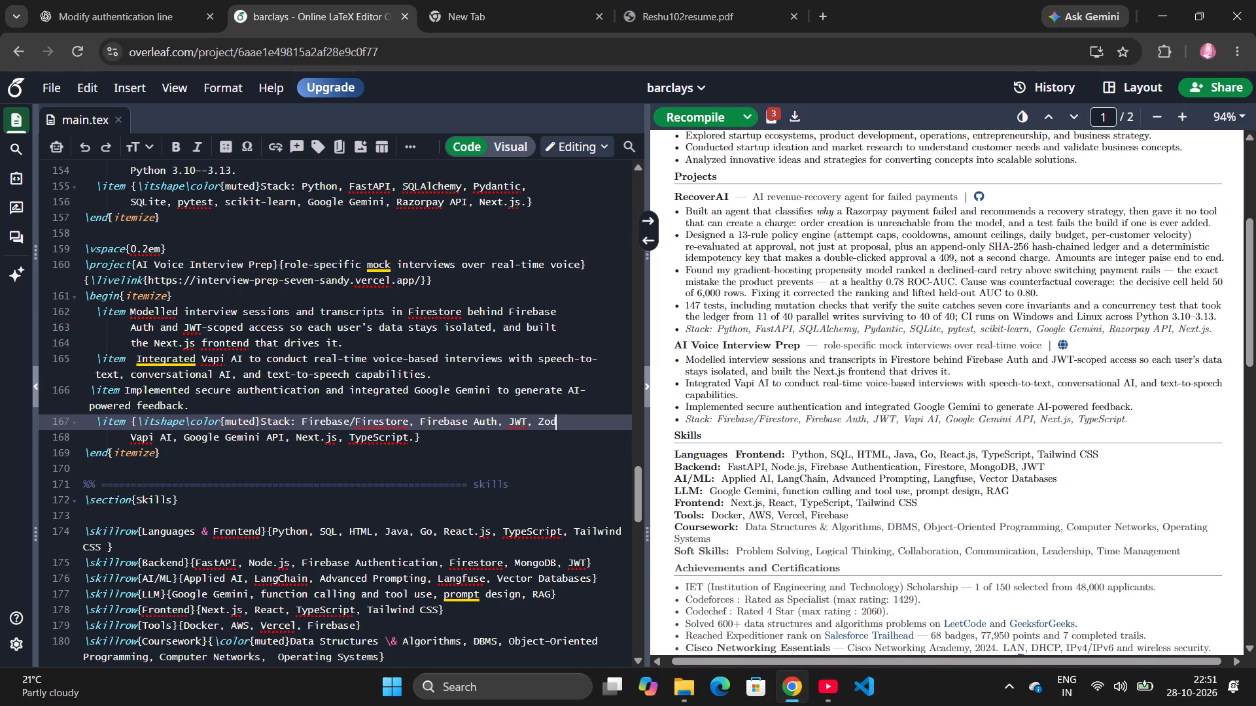
click(686, 124)
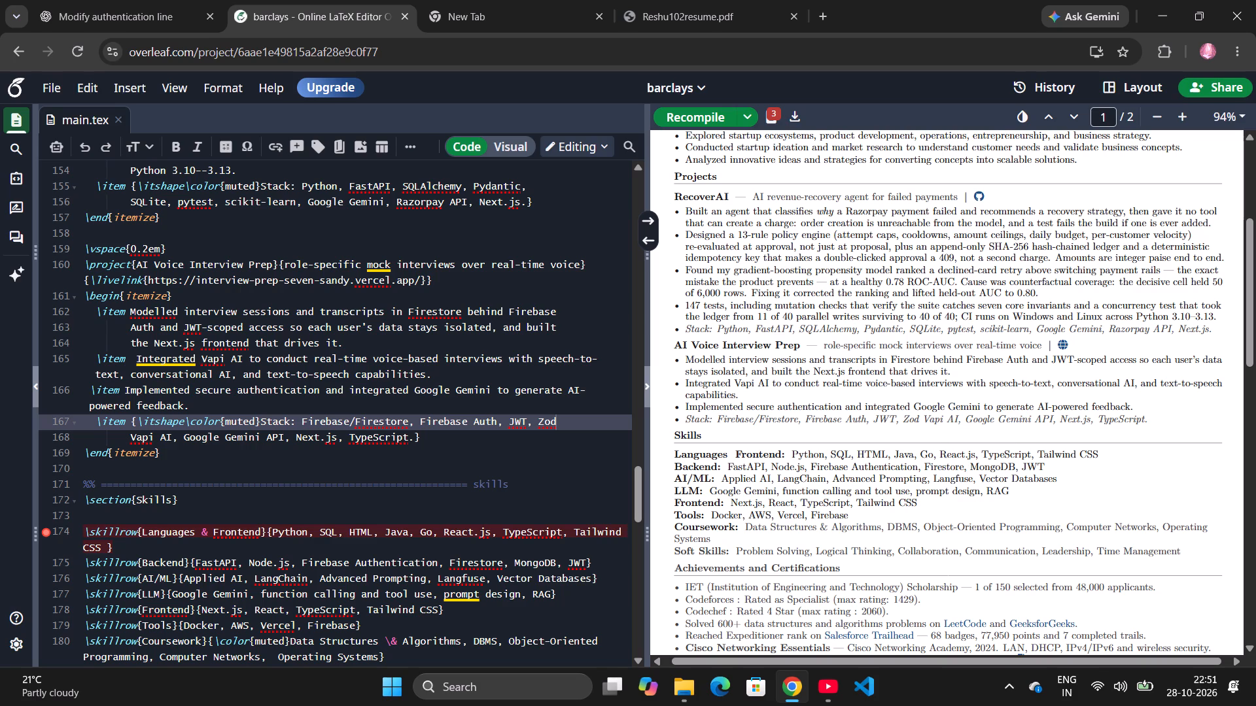
key(comma)
click(578, 414)
click(572, 422)
key(comma)
click(712, 121)
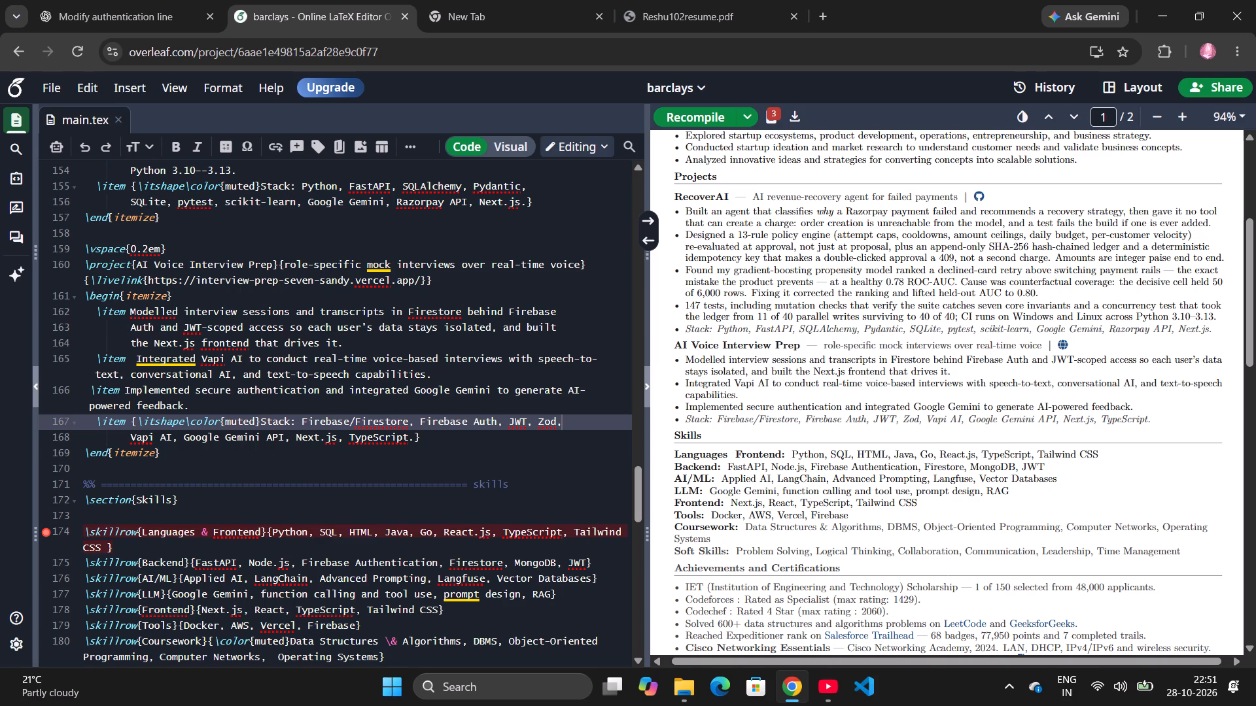
Expand "Firebase Auth" to "Firebase Authentication" in the AI Voice Interview Prep Stack line and recompile.
click(498, 420)
text(entication)
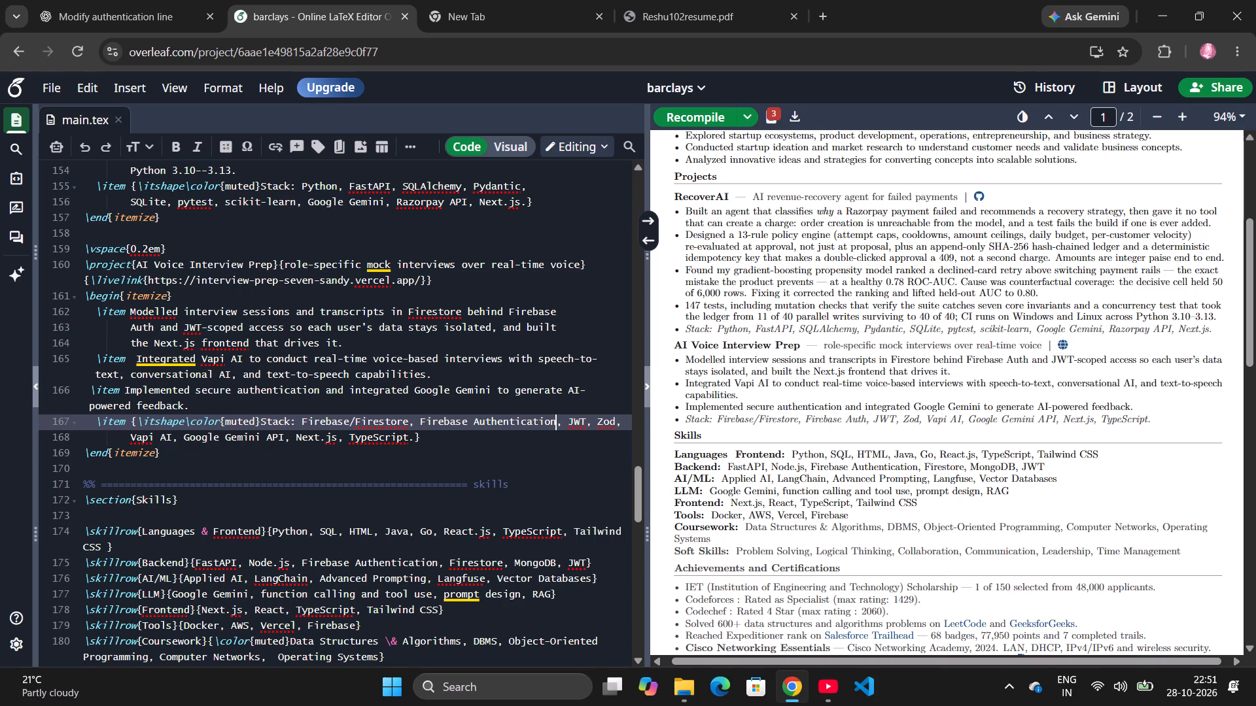
click(684, 115)
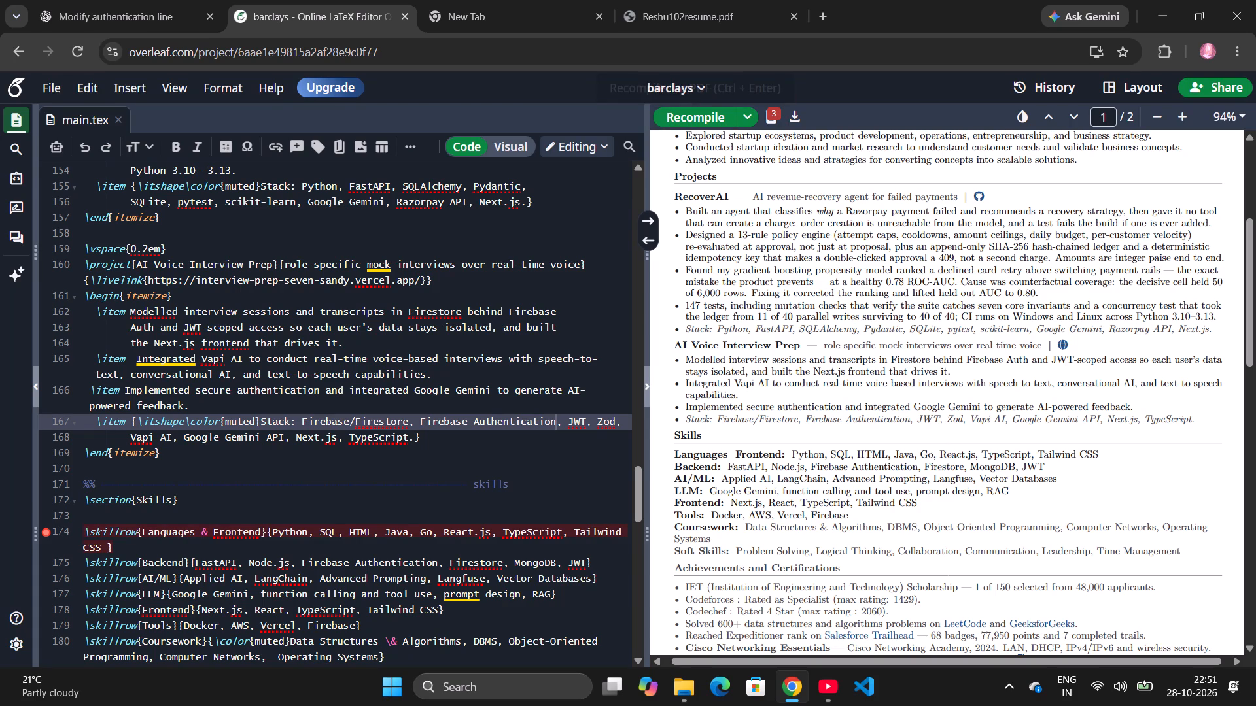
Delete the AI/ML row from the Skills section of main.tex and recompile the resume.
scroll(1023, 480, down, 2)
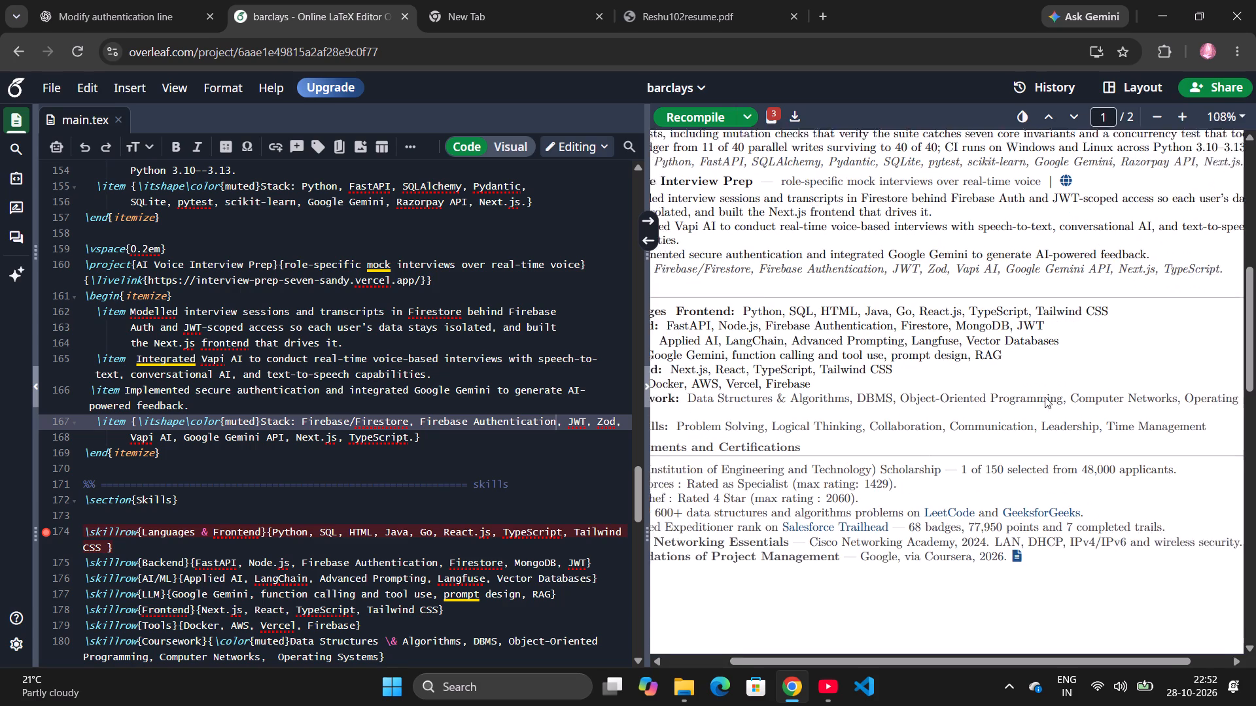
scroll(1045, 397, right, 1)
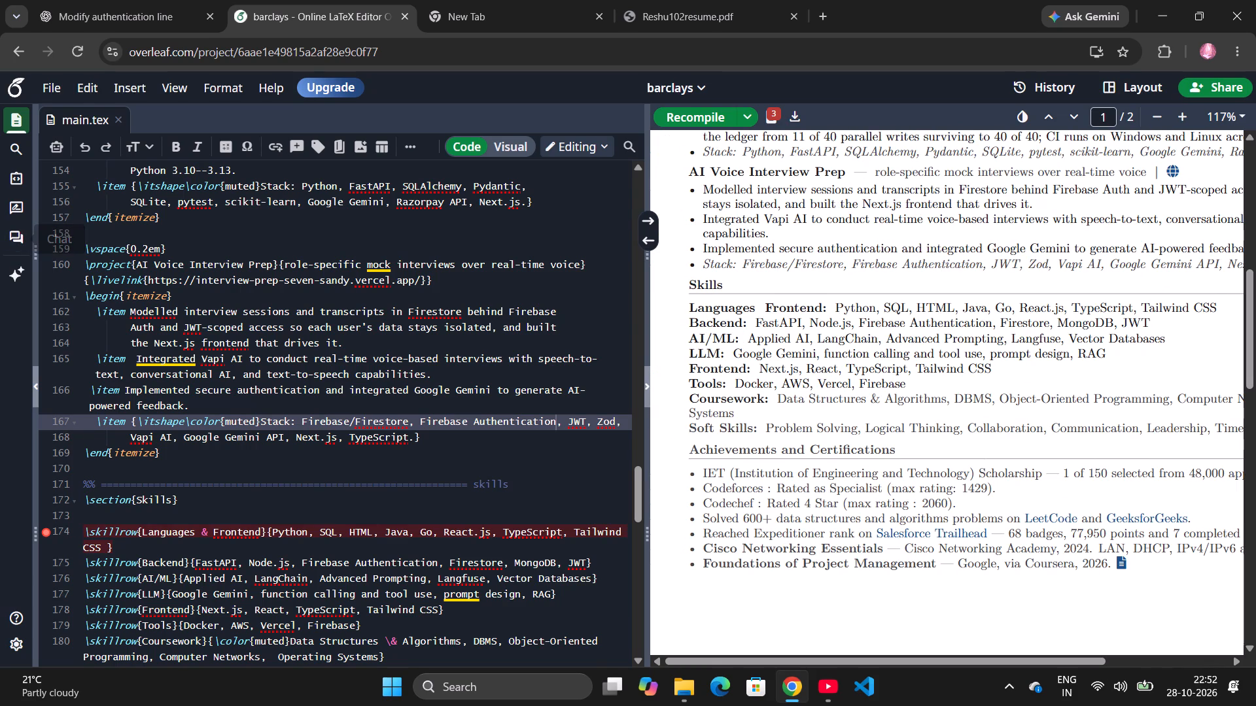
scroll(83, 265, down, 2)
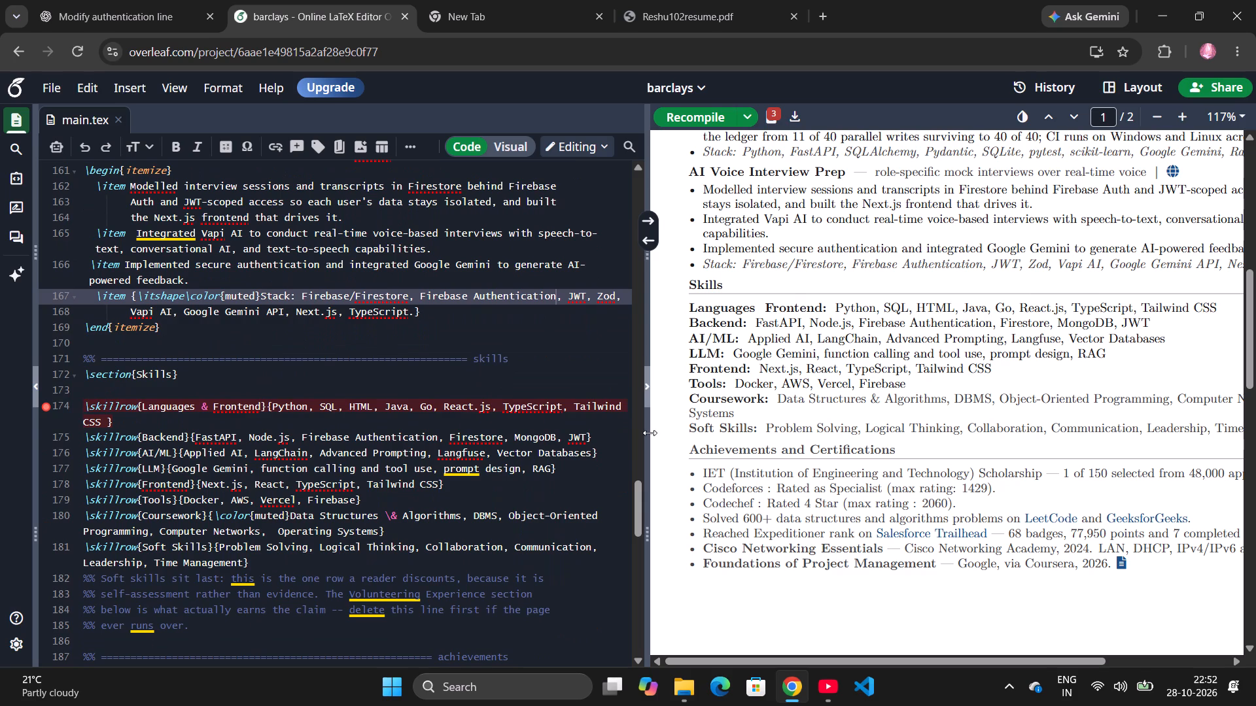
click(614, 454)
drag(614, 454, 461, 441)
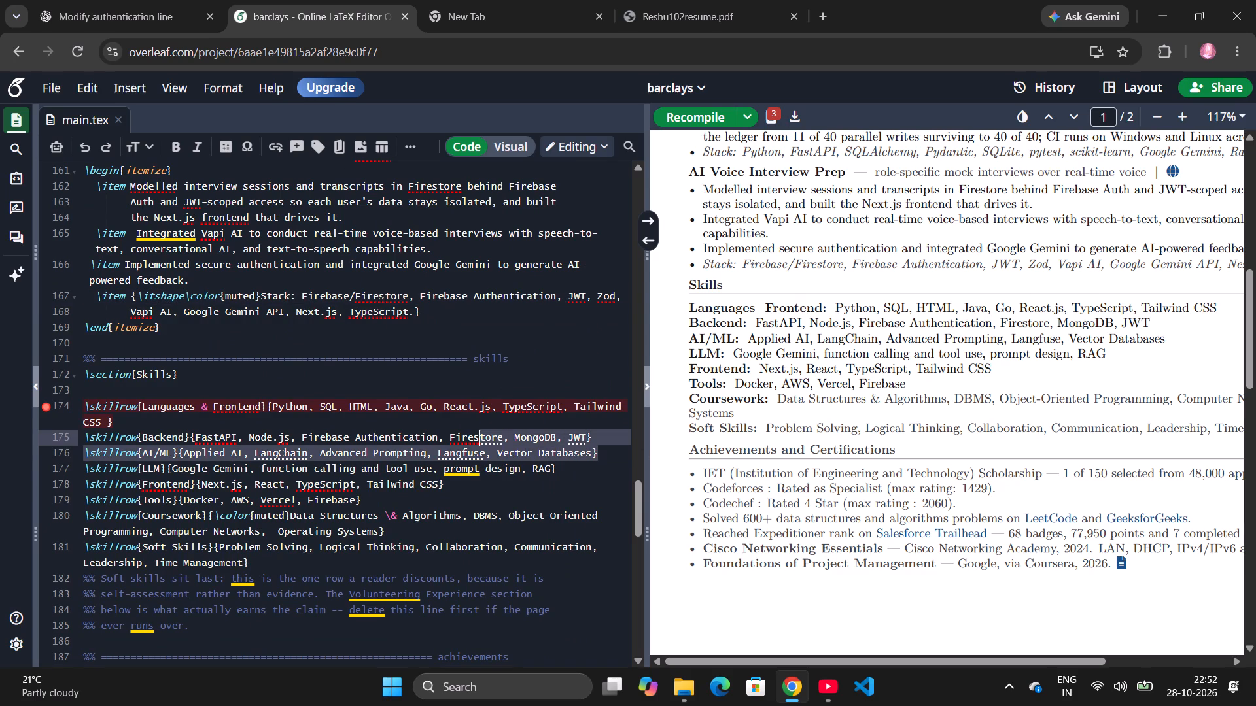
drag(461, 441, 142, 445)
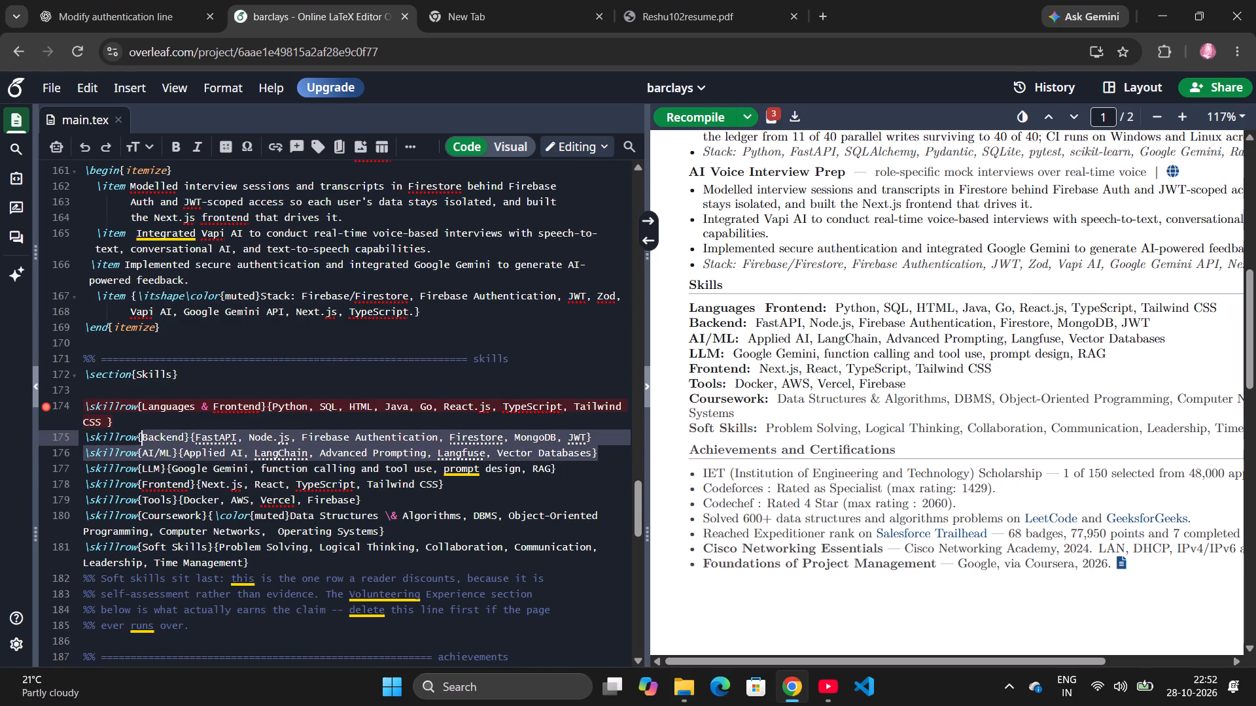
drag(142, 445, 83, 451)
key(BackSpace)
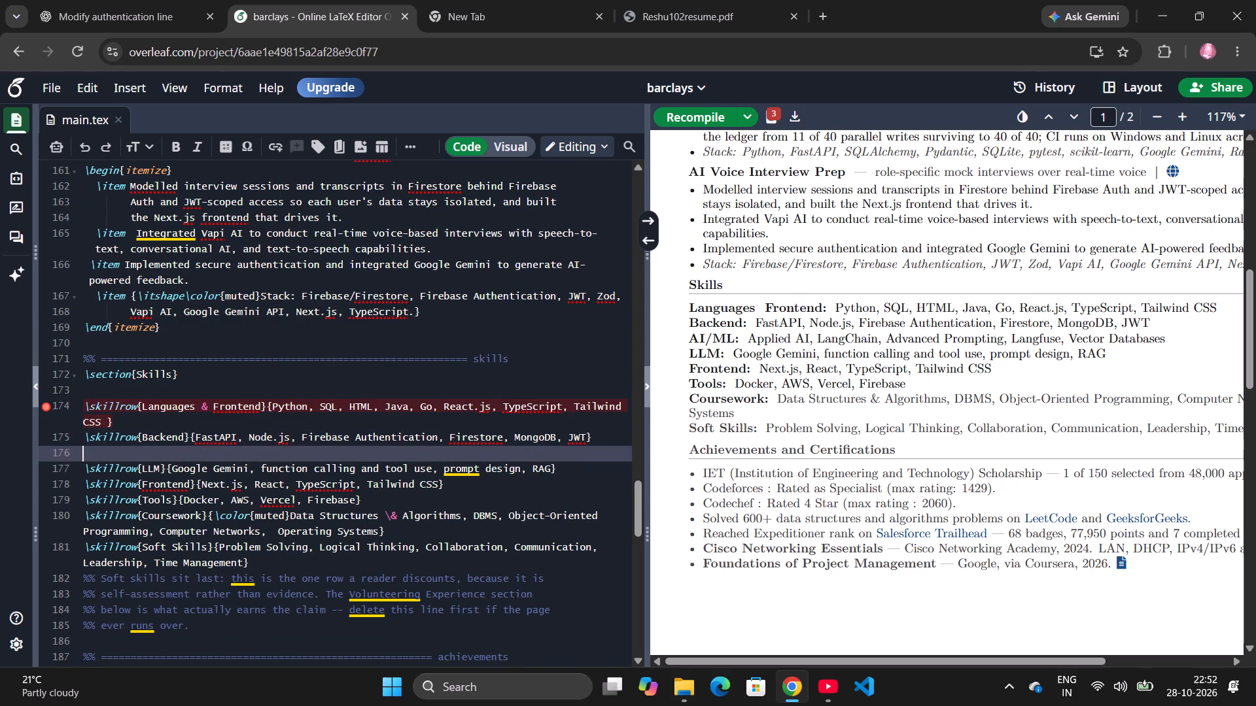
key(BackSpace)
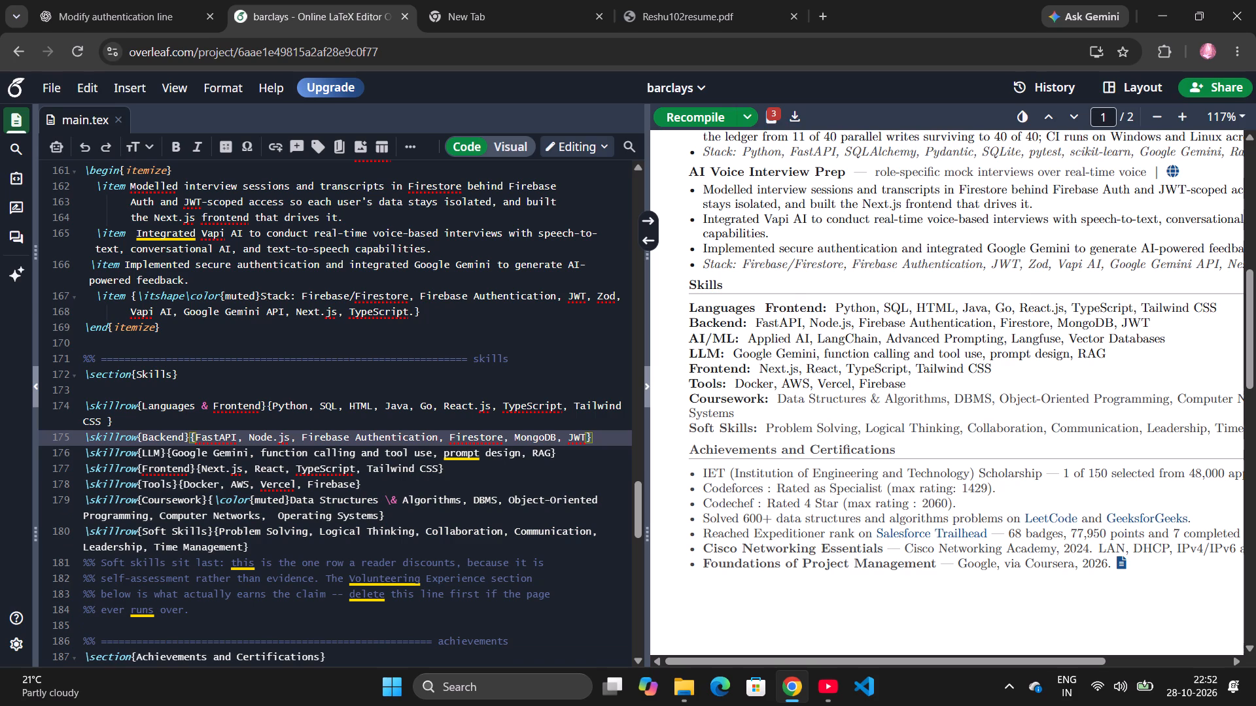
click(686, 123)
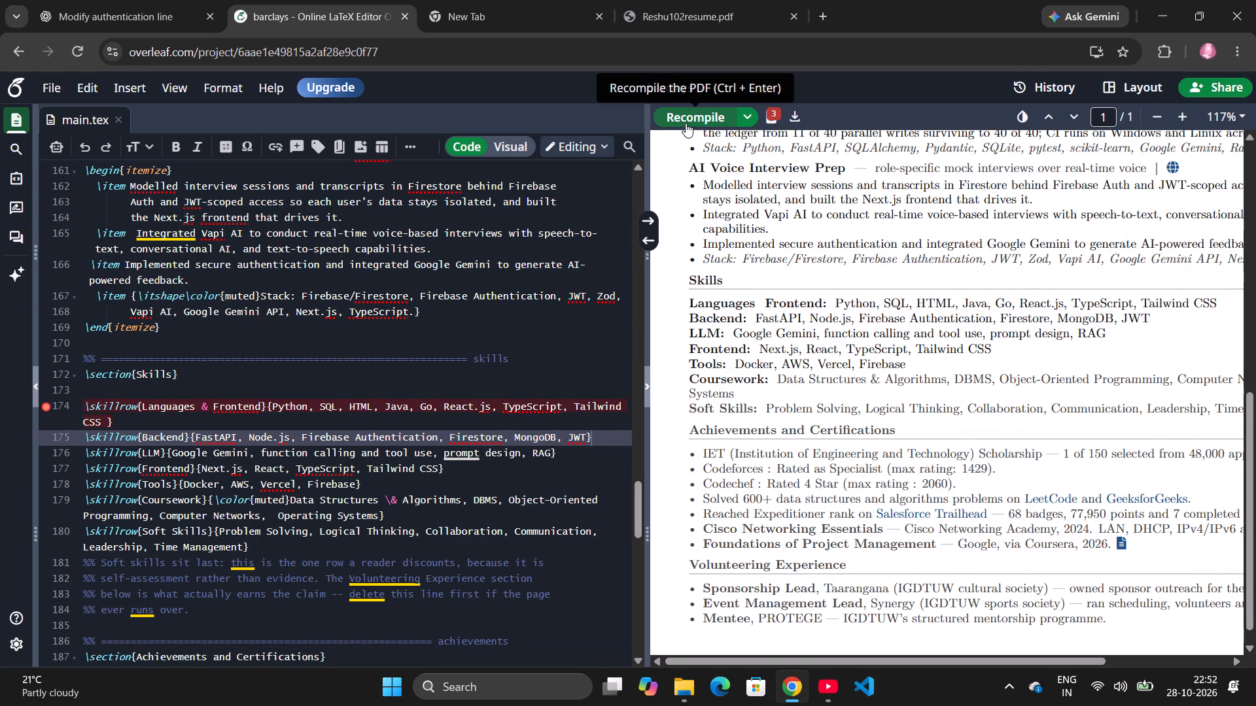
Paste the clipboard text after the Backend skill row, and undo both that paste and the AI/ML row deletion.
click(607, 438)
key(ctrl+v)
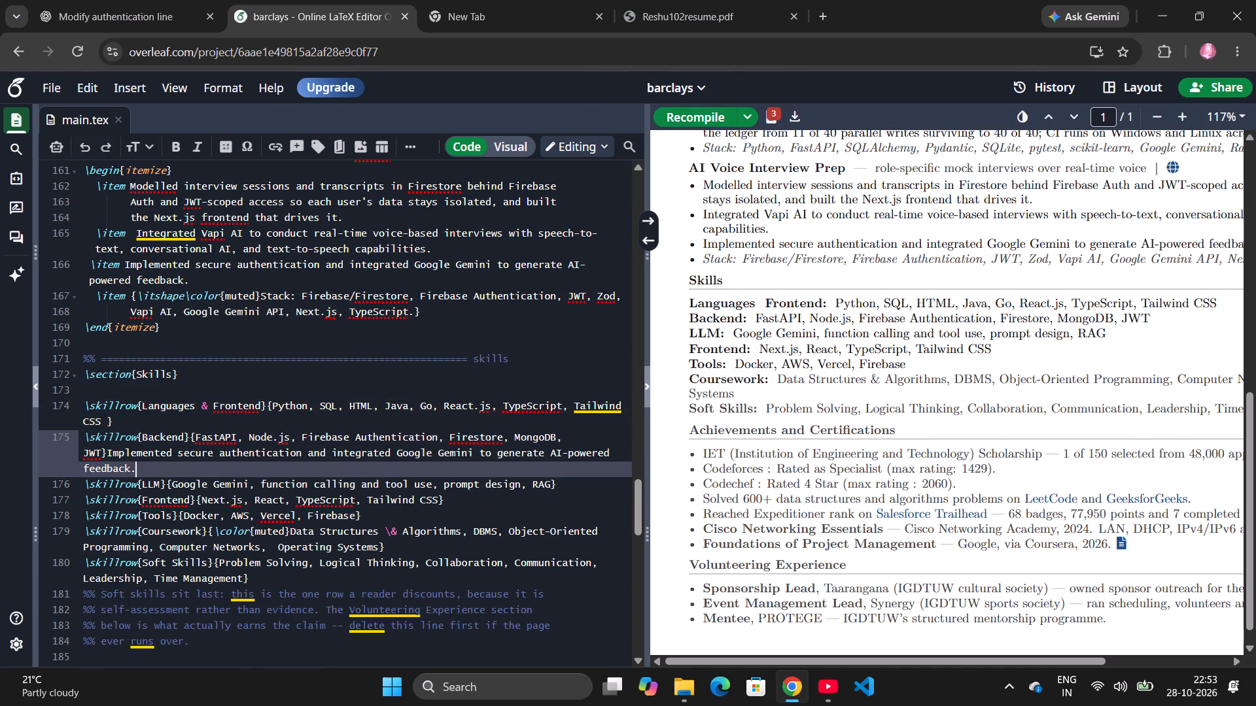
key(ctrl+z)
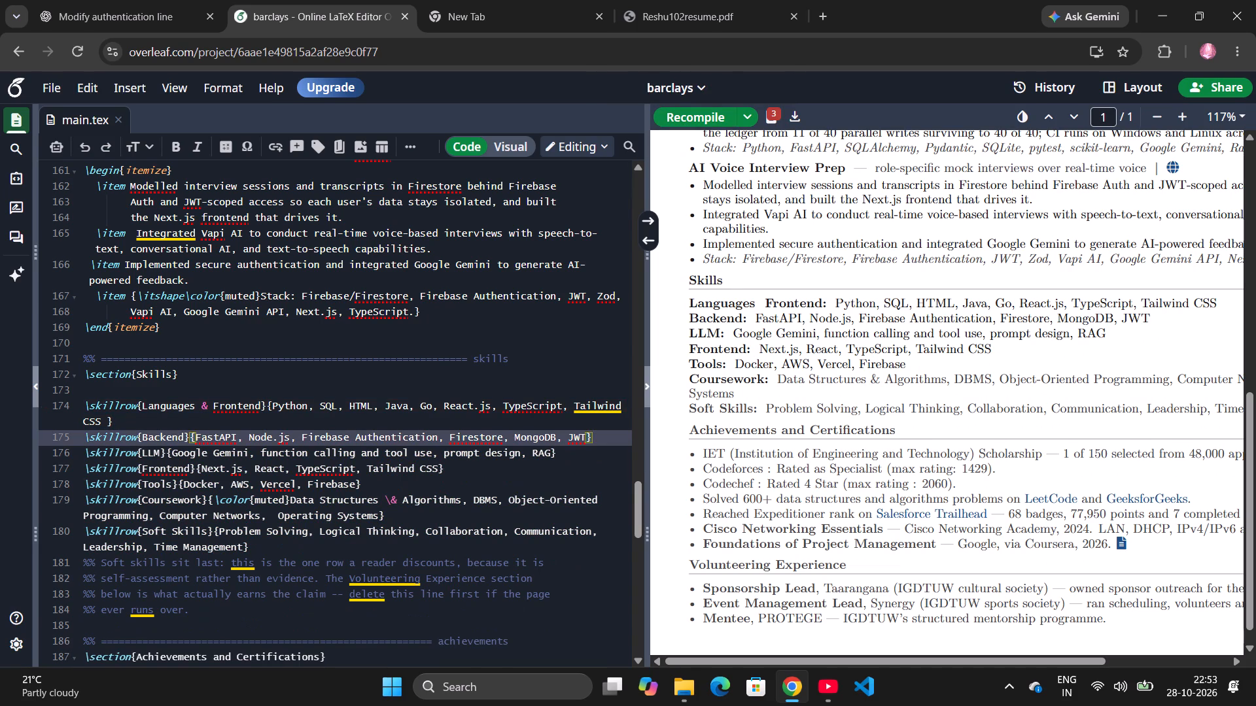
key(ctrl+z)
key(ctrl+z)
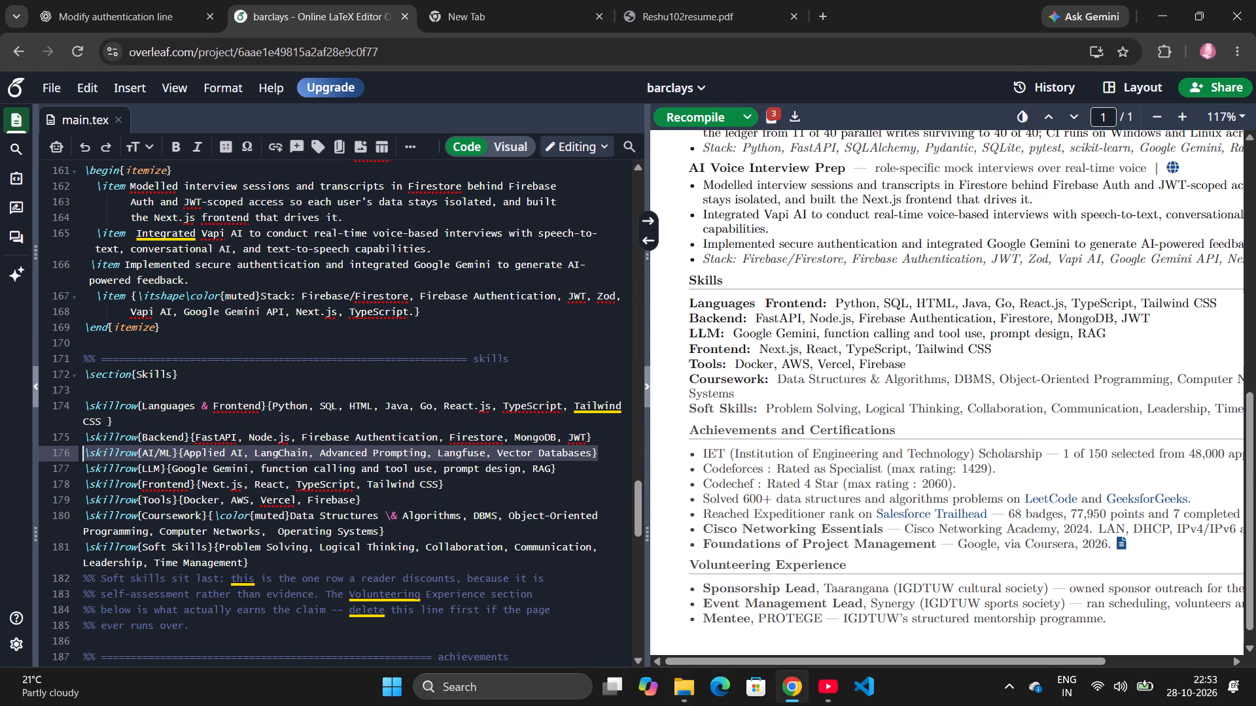
Delete the LLM row from the Skills section of main.tex and recompile the resume.
drag(584, 473, 581, 472)
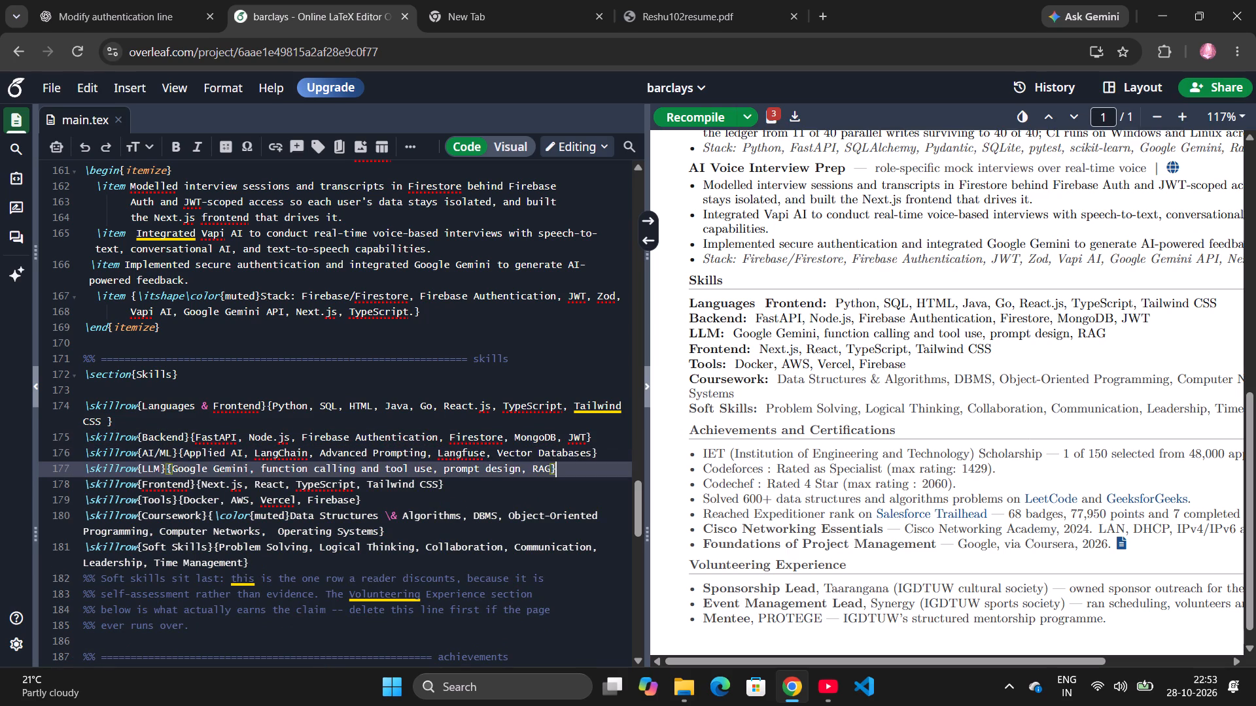
drag(581, 472, 222, 467)
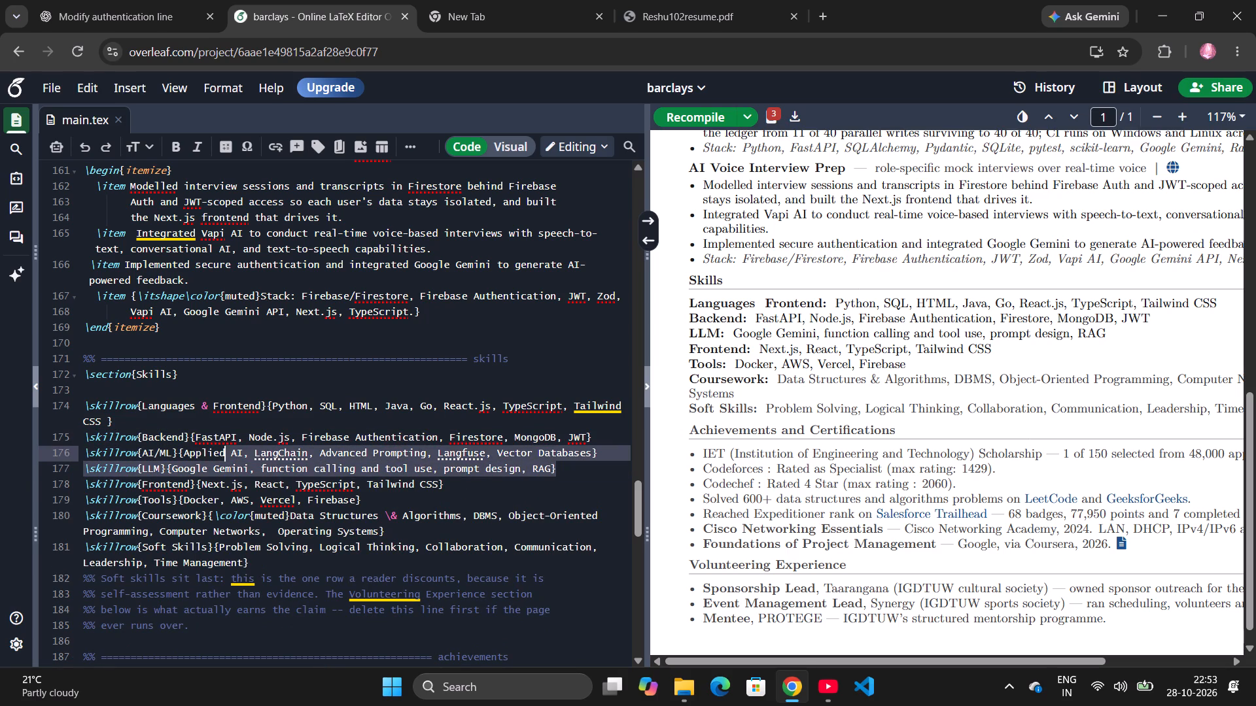
drag(222, 467, 92, 463)
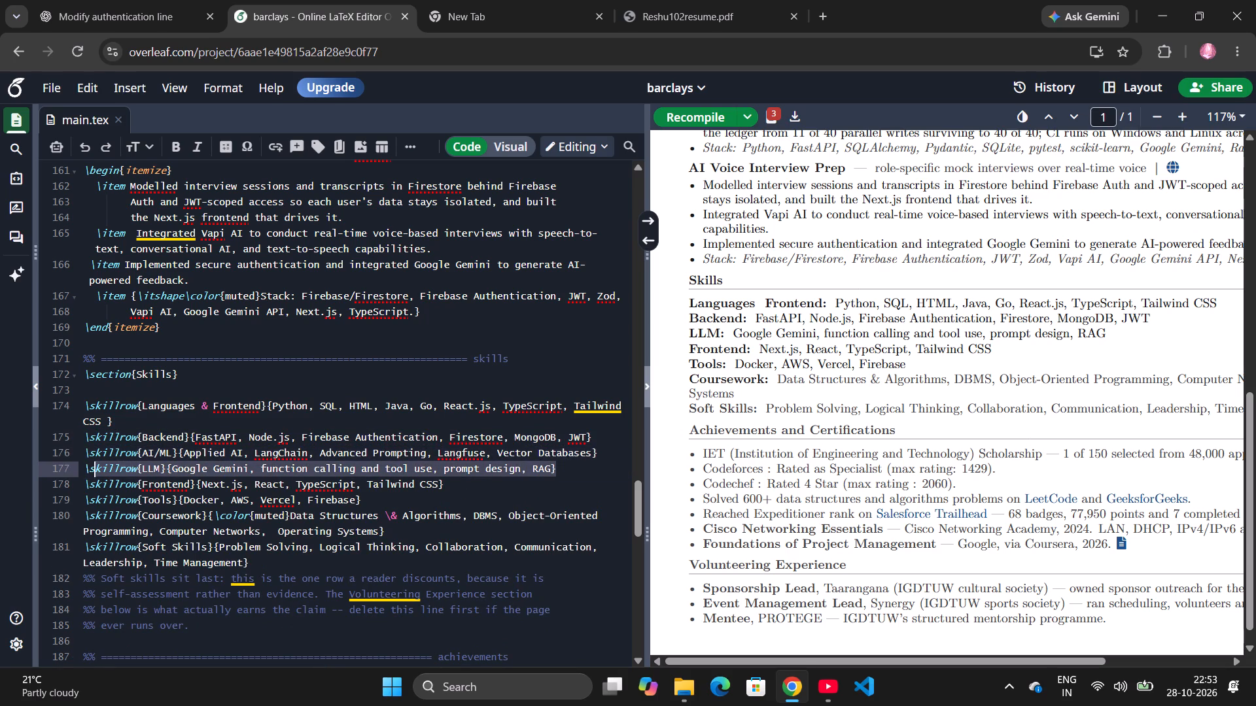
drag(92, 463, 16, 466)
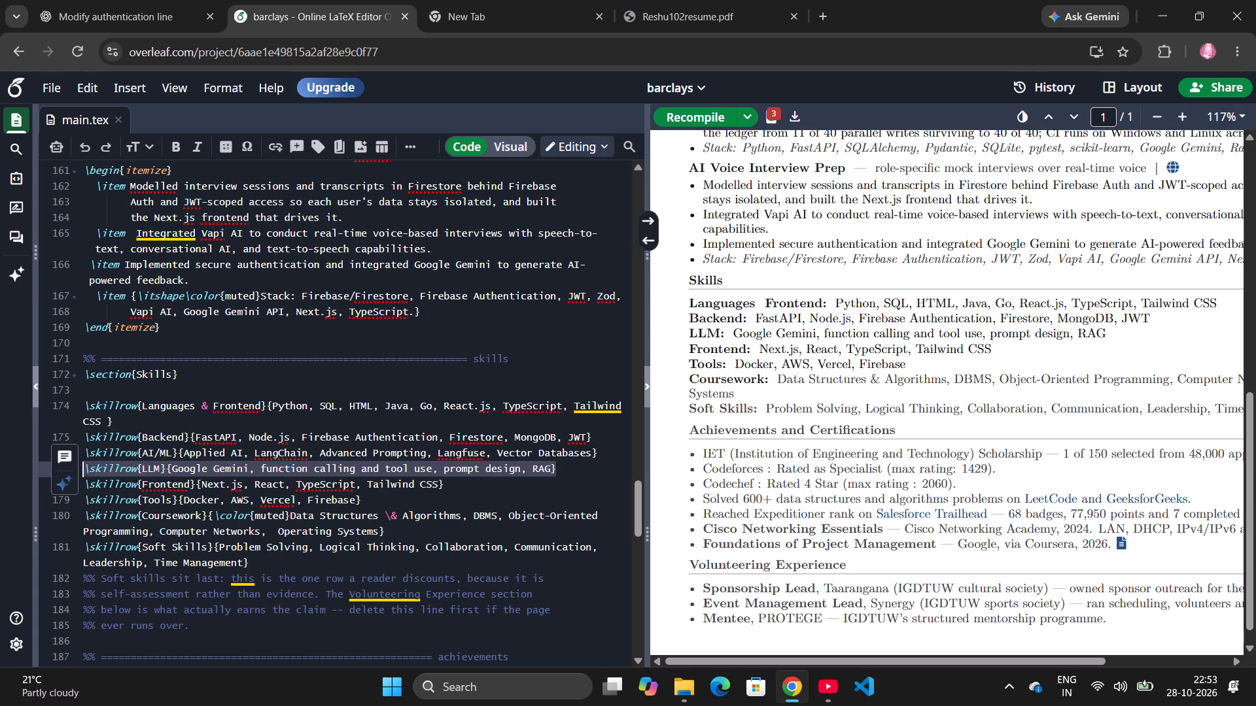
key(BackSpace)
key(BackSpace)
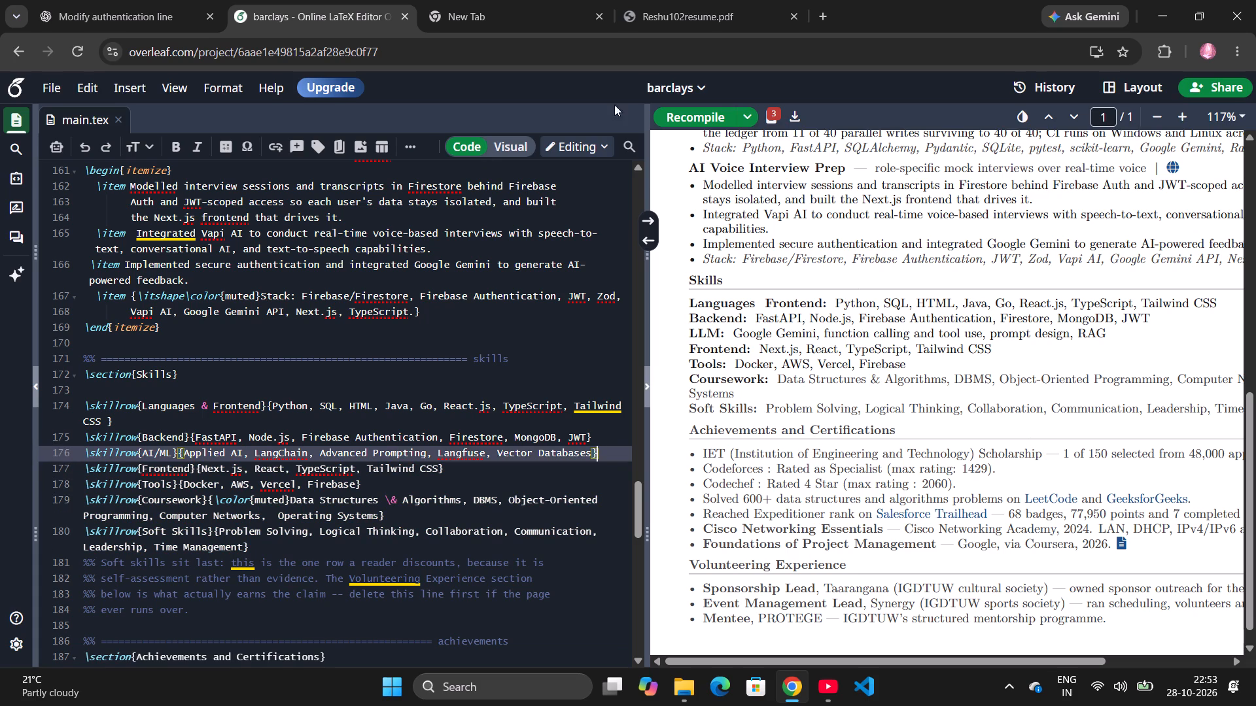
click(704, 115)
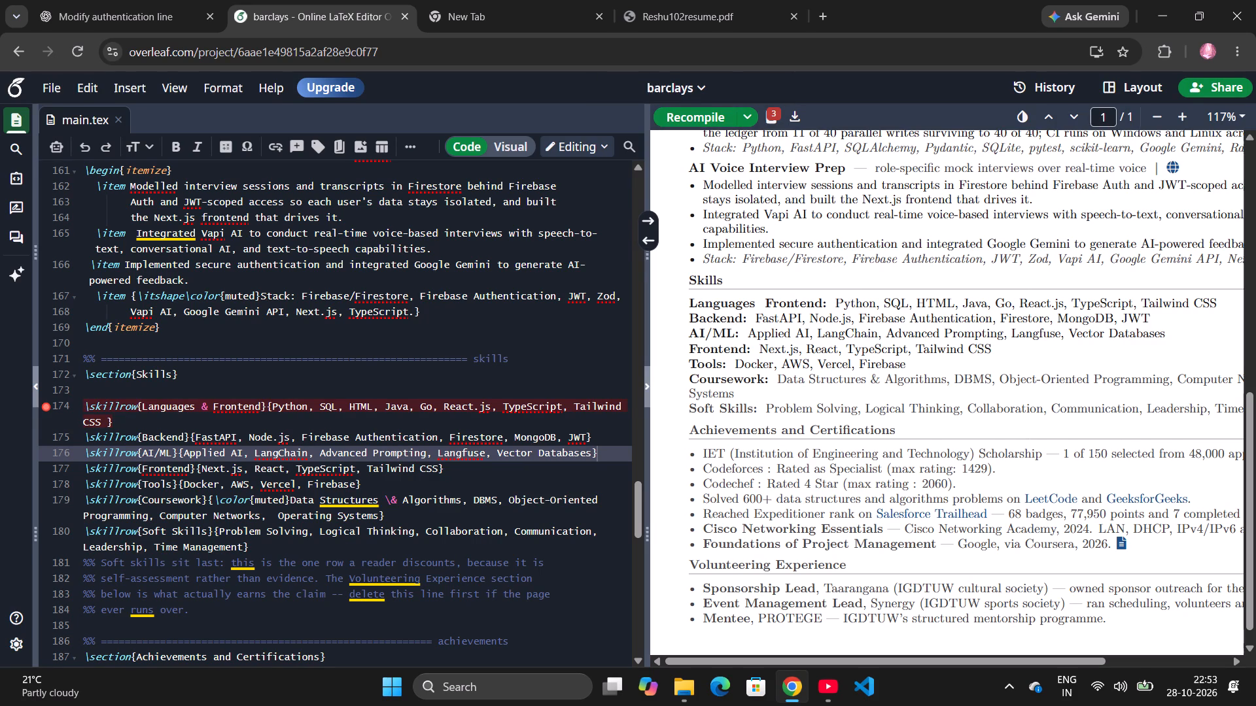
Remove "Langfuse," from the AI/ML row in the Skills section of main.tex.
drag(434, 455, 492, 457)
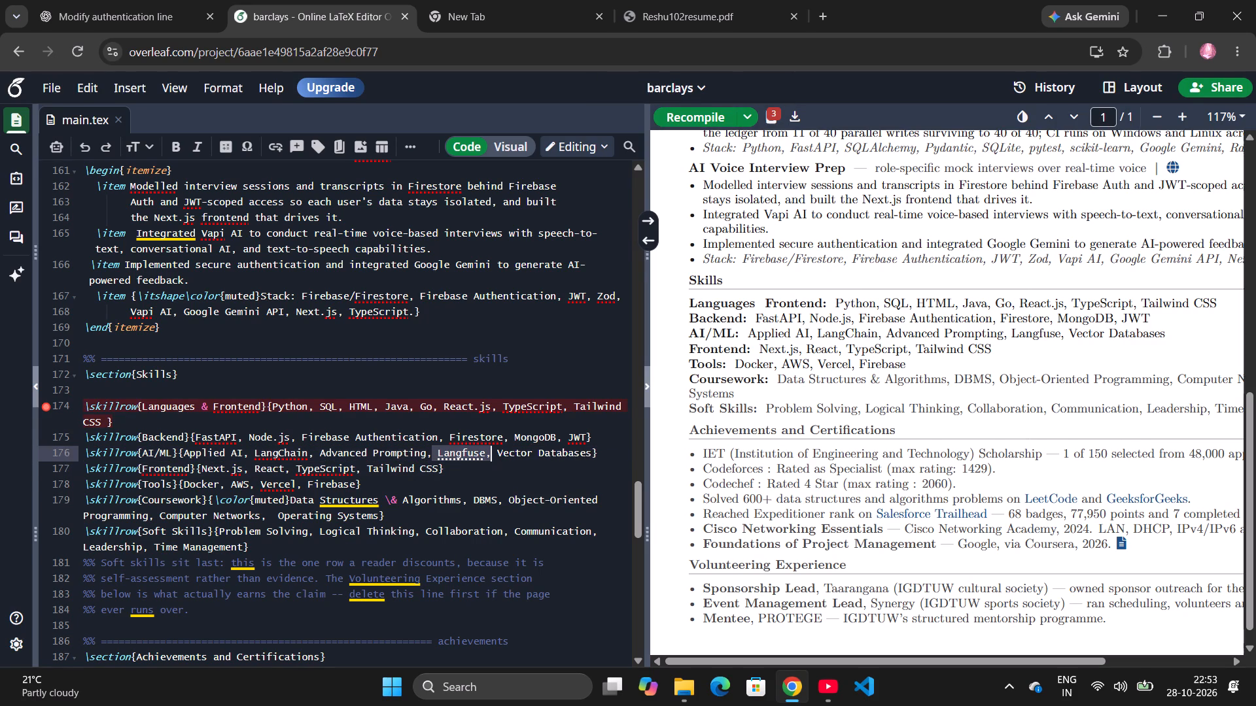
drag(492, 457, 493, 457)
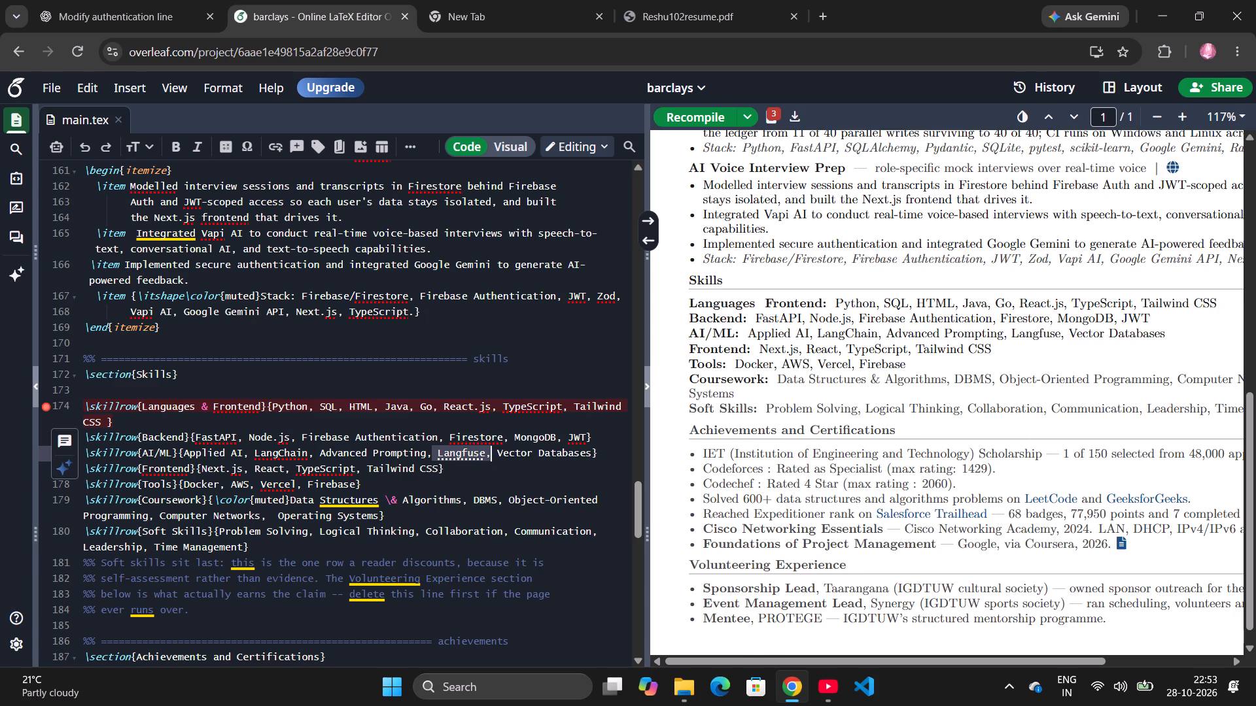
scroll(971, 380, up, 3)
scroll(971, 380, down, 1)
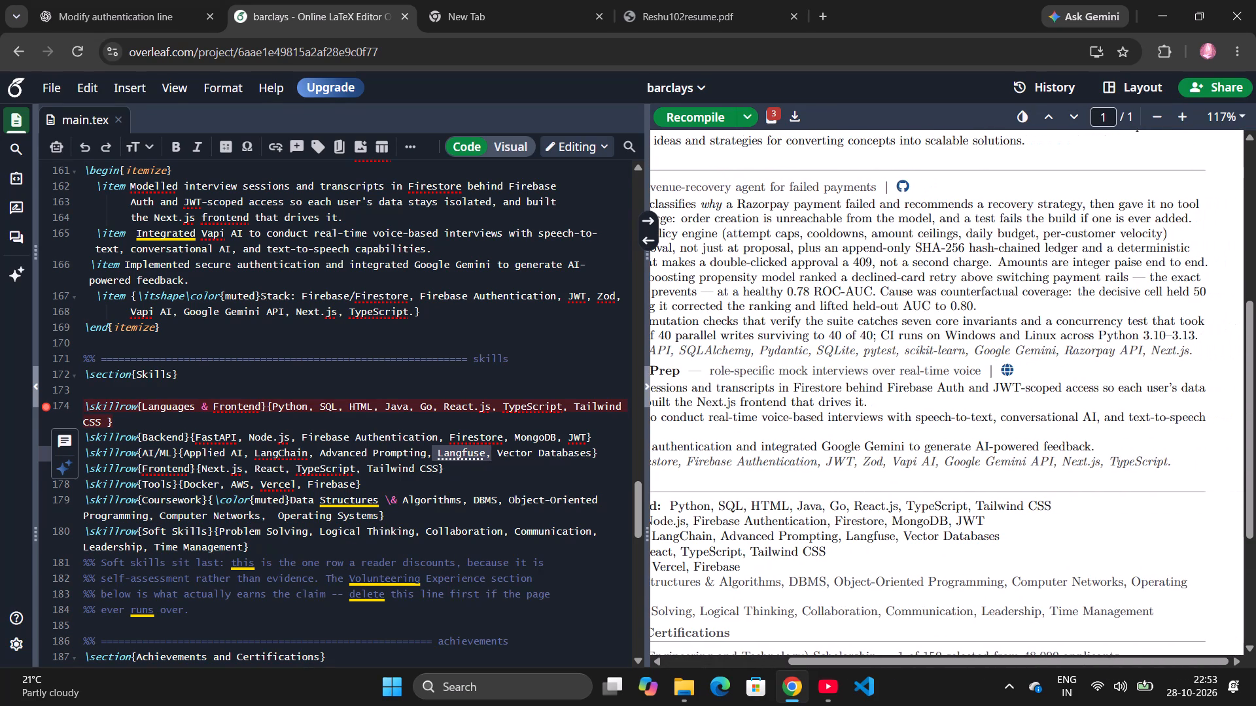
scroll(971, 380, down, 2)
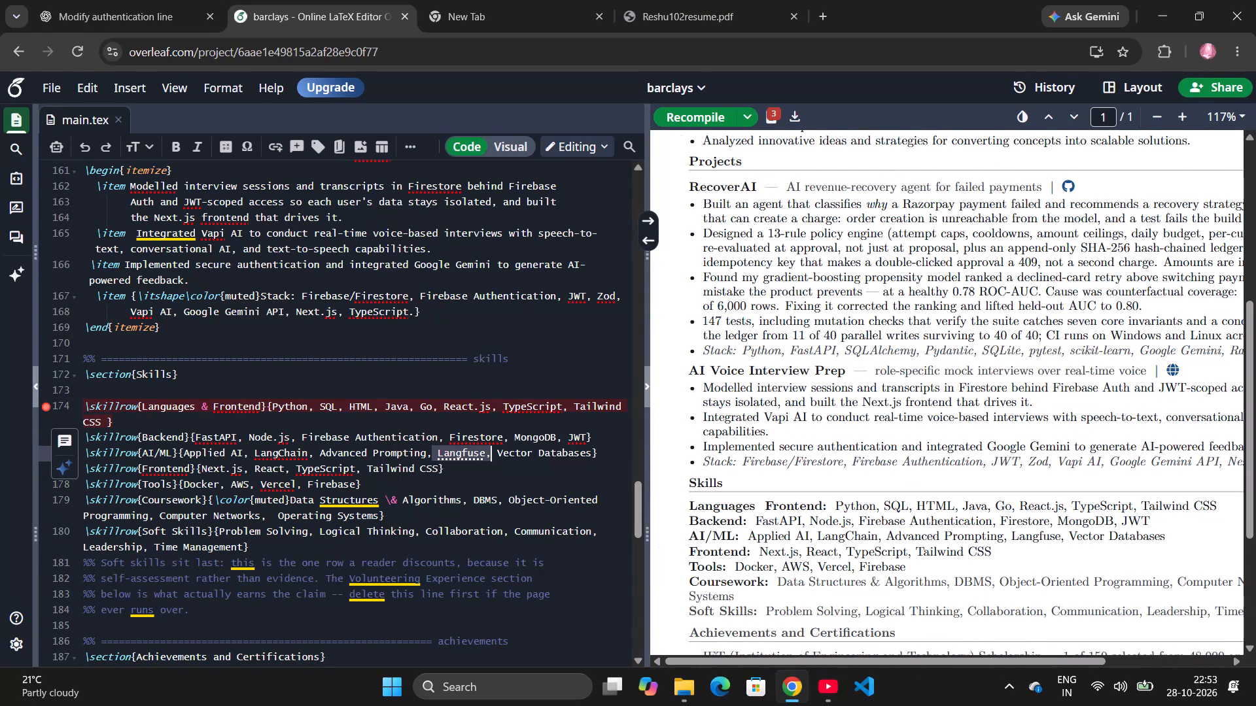
key(BackSpace)
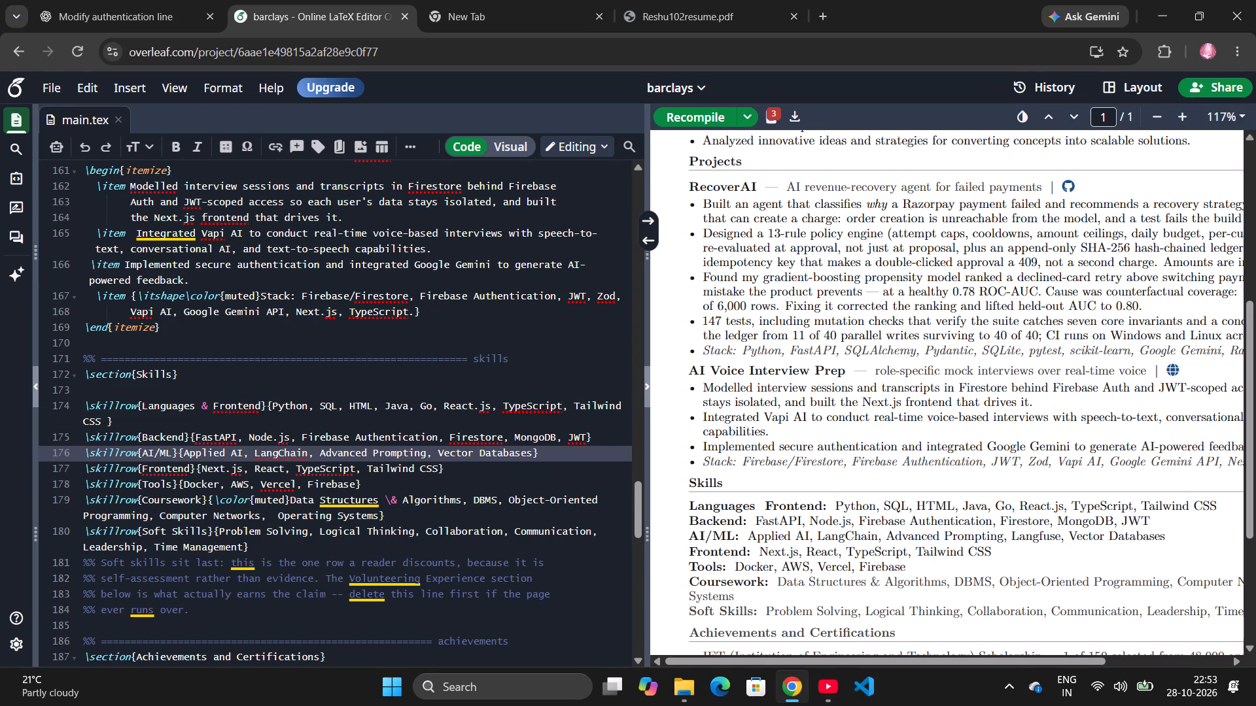
Delete the AI/ML row from the Skills section of main.tex and recompile the resume.
click(228, 454)
click(243, 454)
click(549, 452)
drag(549, 452, 373, 442)
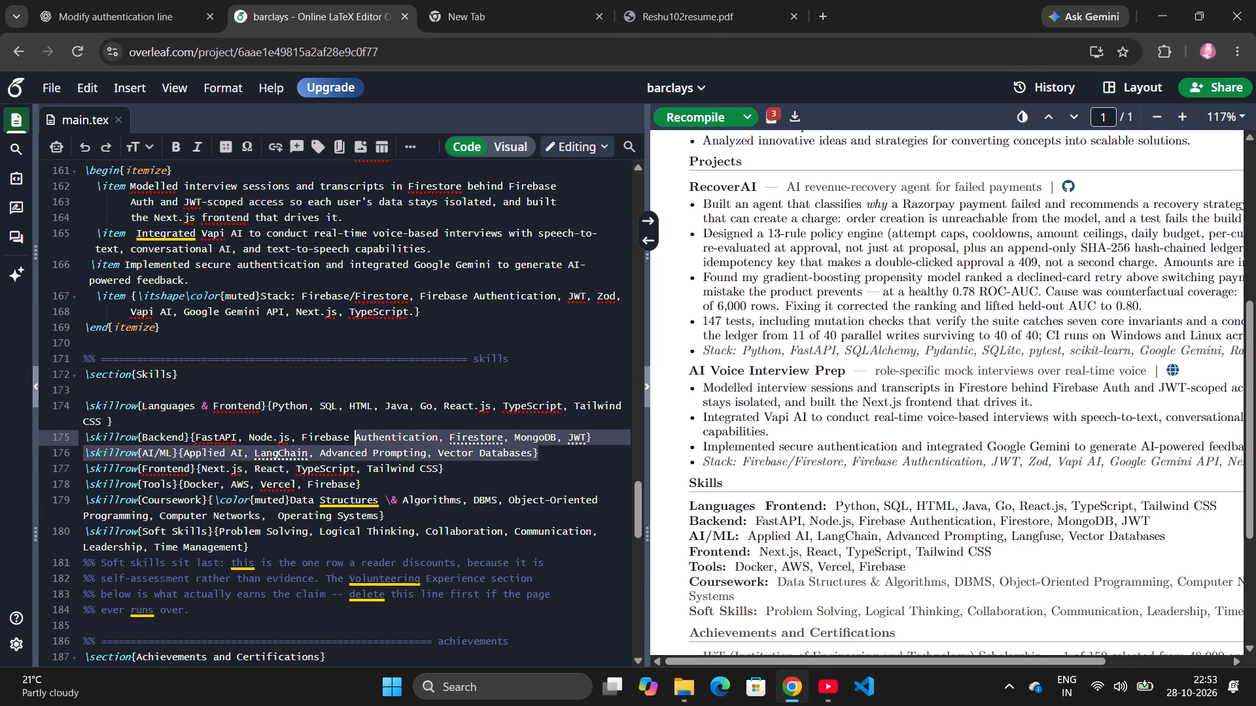
drag(373, 442, 115, 456)
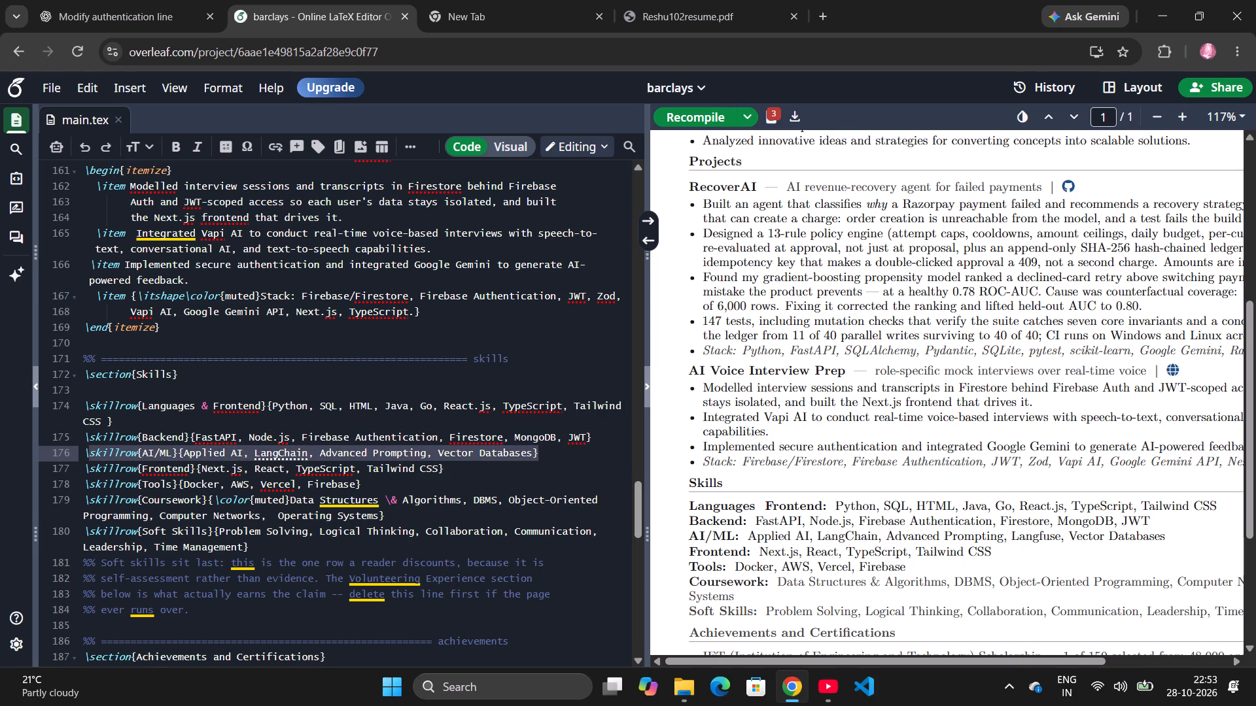
drag(115, 456, 85, 457)
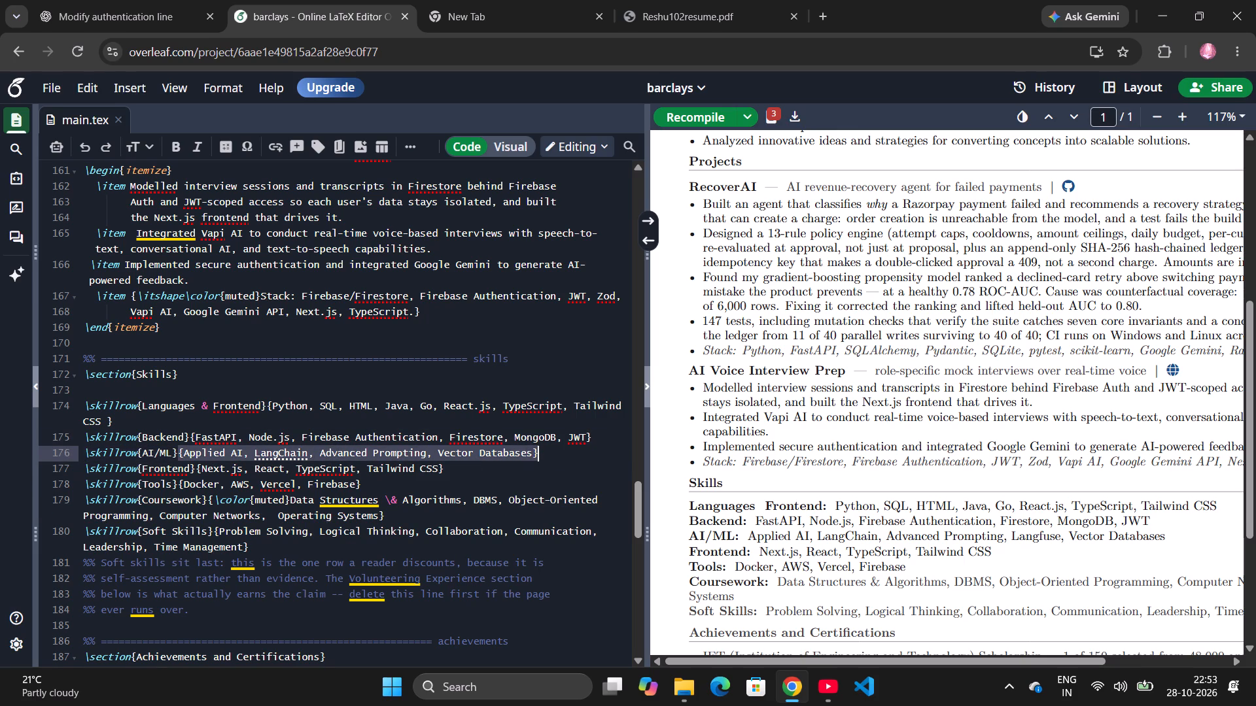
key(BackSpace)
key(BackSpace)
key(BackSpace)
key(BackSpace)
key(BackSpace)
key(BackSpace)
key(BackSpace)
key(BackSpace)
key(BackSpace)
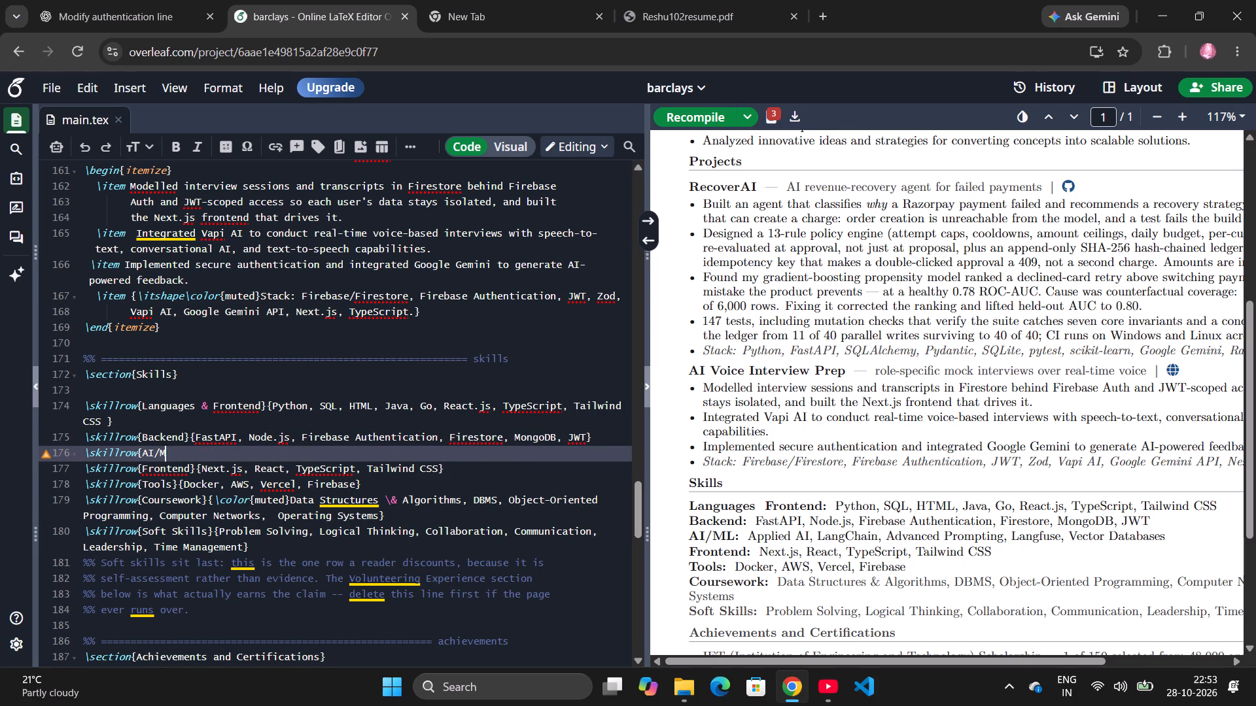
key(BackSpace)
key(BackSpace)
key(BackSpace)
key(BackSpace)
key(BackSpace)
key(BackSpace)
key(BackSpace)
key(BackSpace)
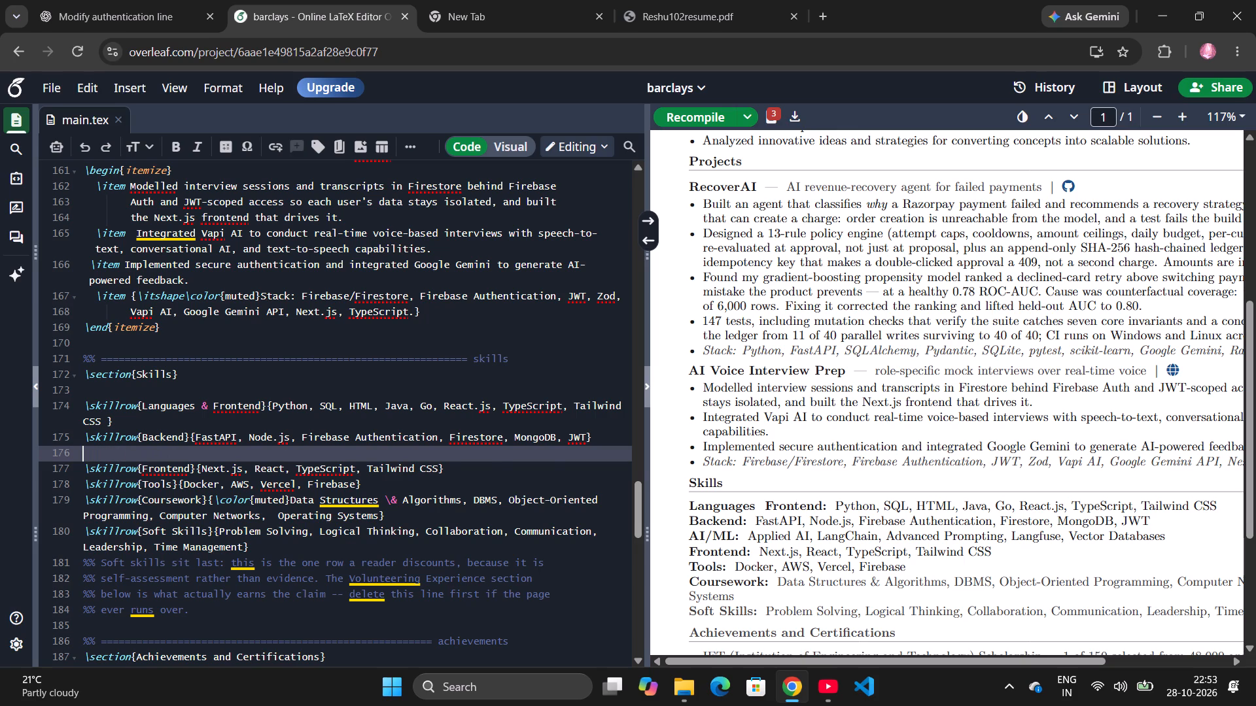
key(BackSpace)
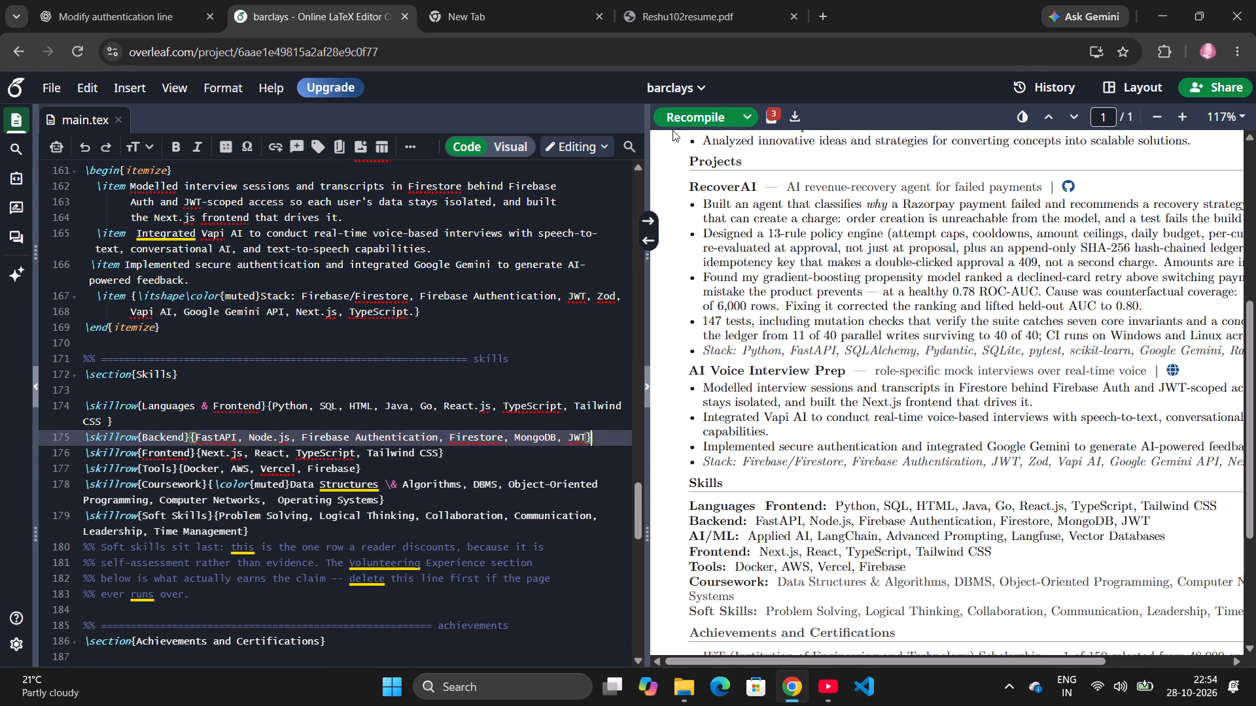
click(701, 120)
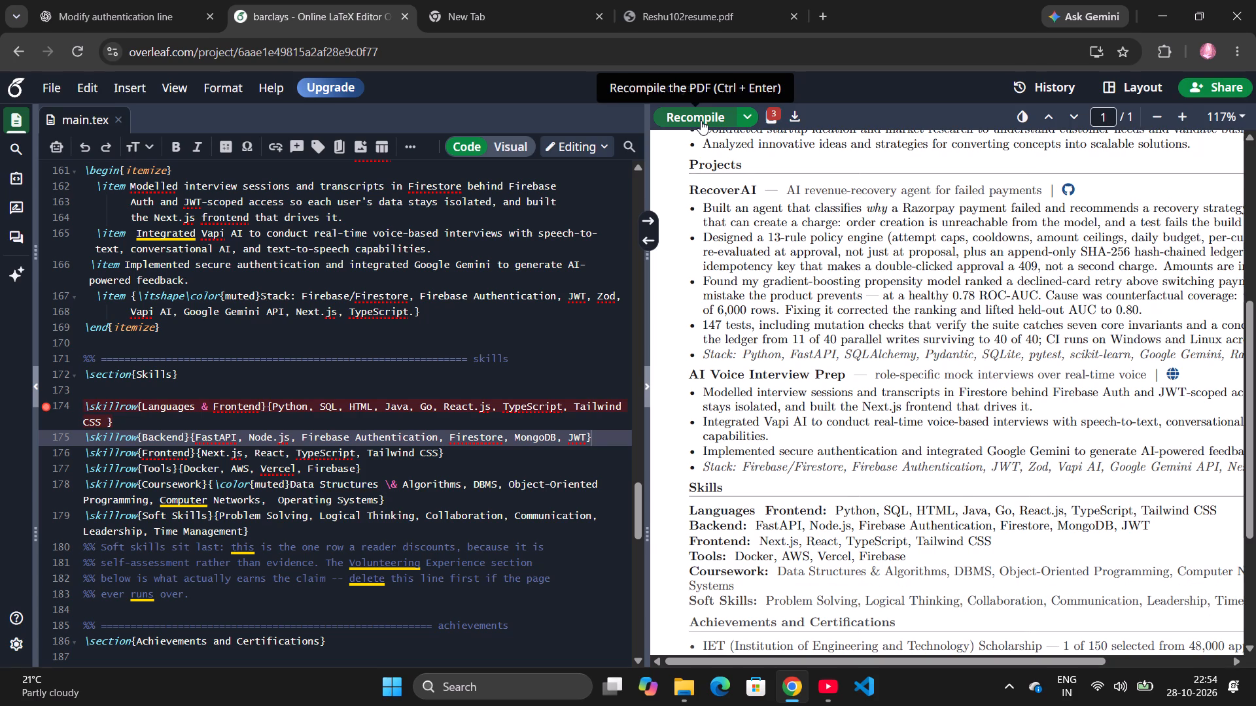
Remove "Go," from the Languages & Frontend row in the Skills section and recompile the resume.
click(434, 409)
key(BackSpace)
key(BackSpace)
key(BackSpace)
key(BackSpace)
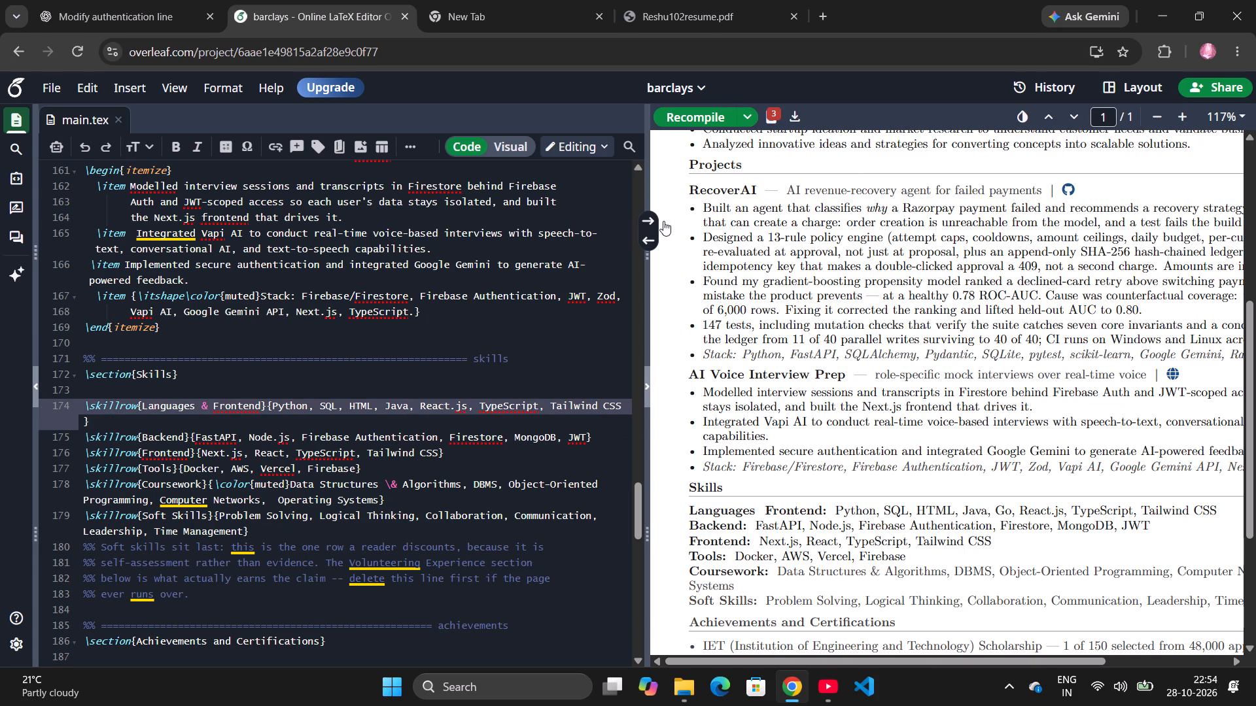
click(701, 109)
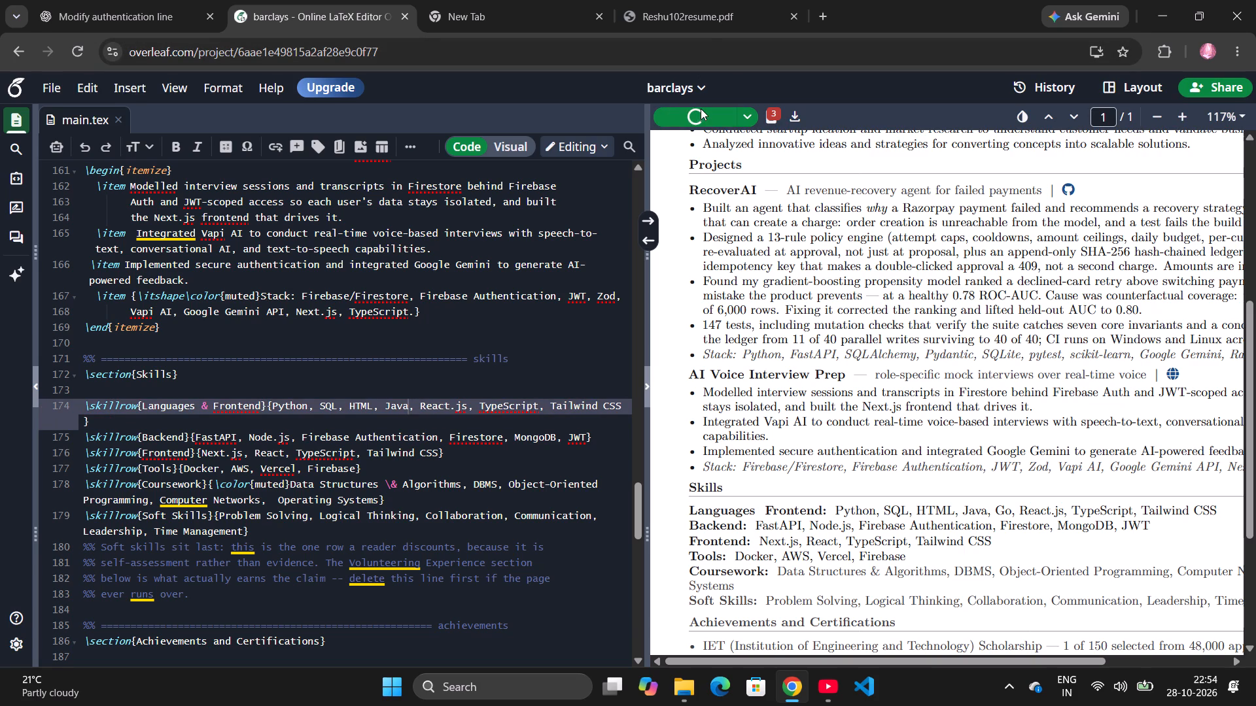
click(701, 109)
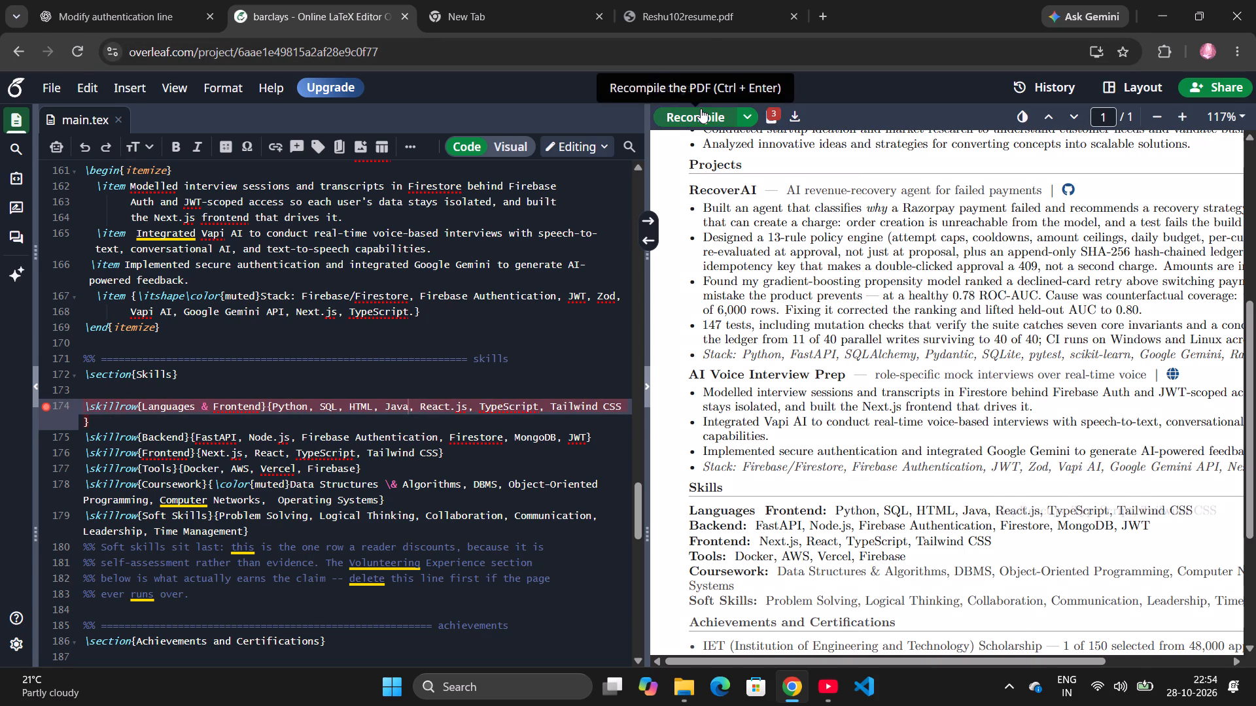
Replace "Firebase/" with "Tailwind CSS," at the start of the AI Voice Interview Prep stack line and recompile the resume.
scroll(1067, 382, left, 1)
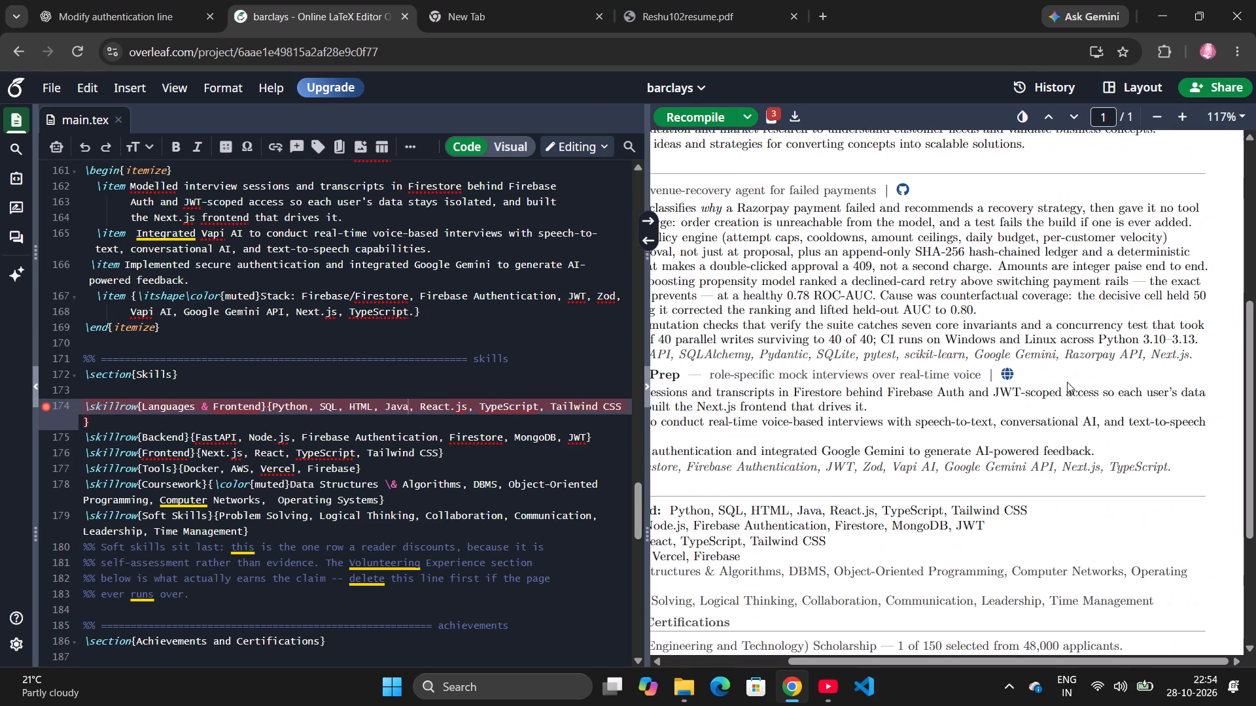
scroll(1067, 382, left, 2)
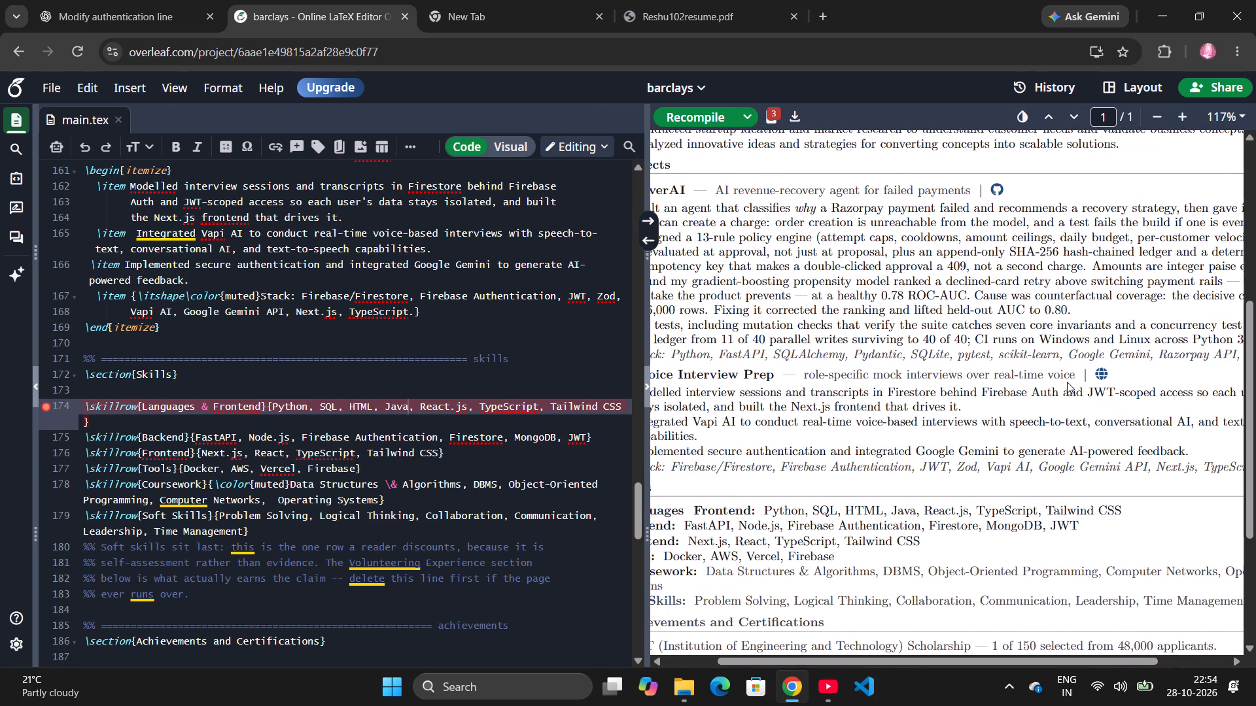
scroll(1067, 382, left, 2)
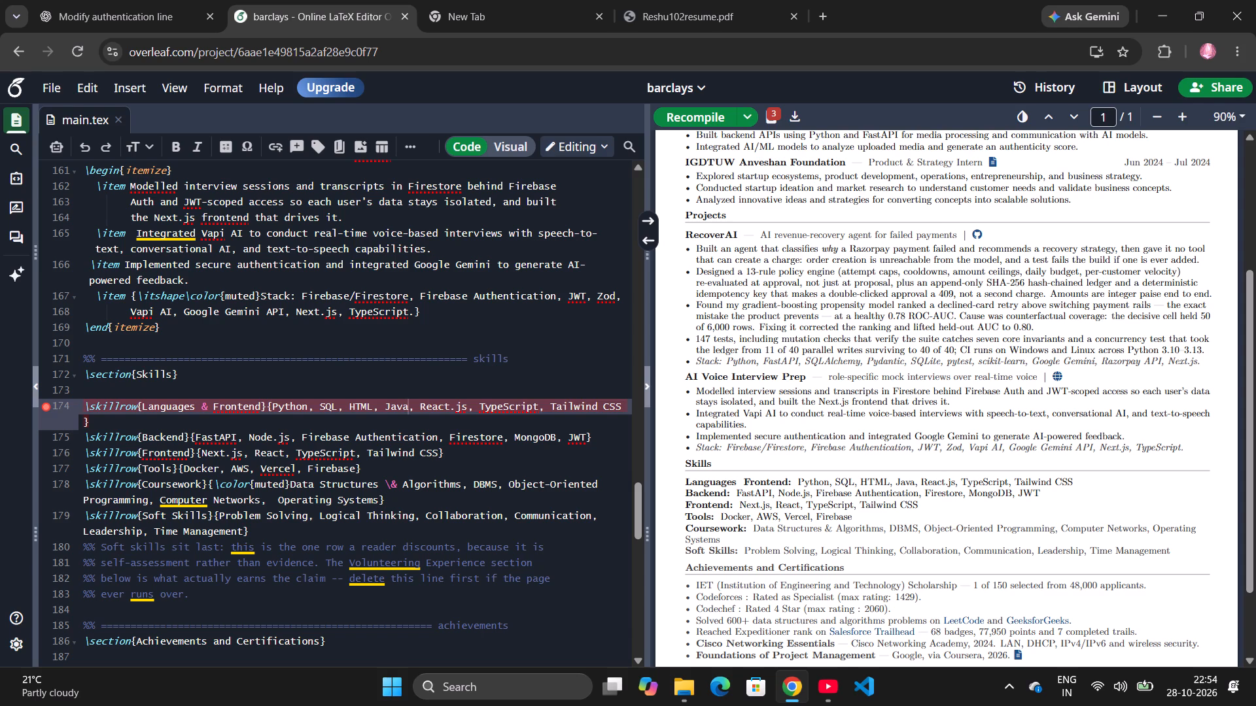
click(413, 313)
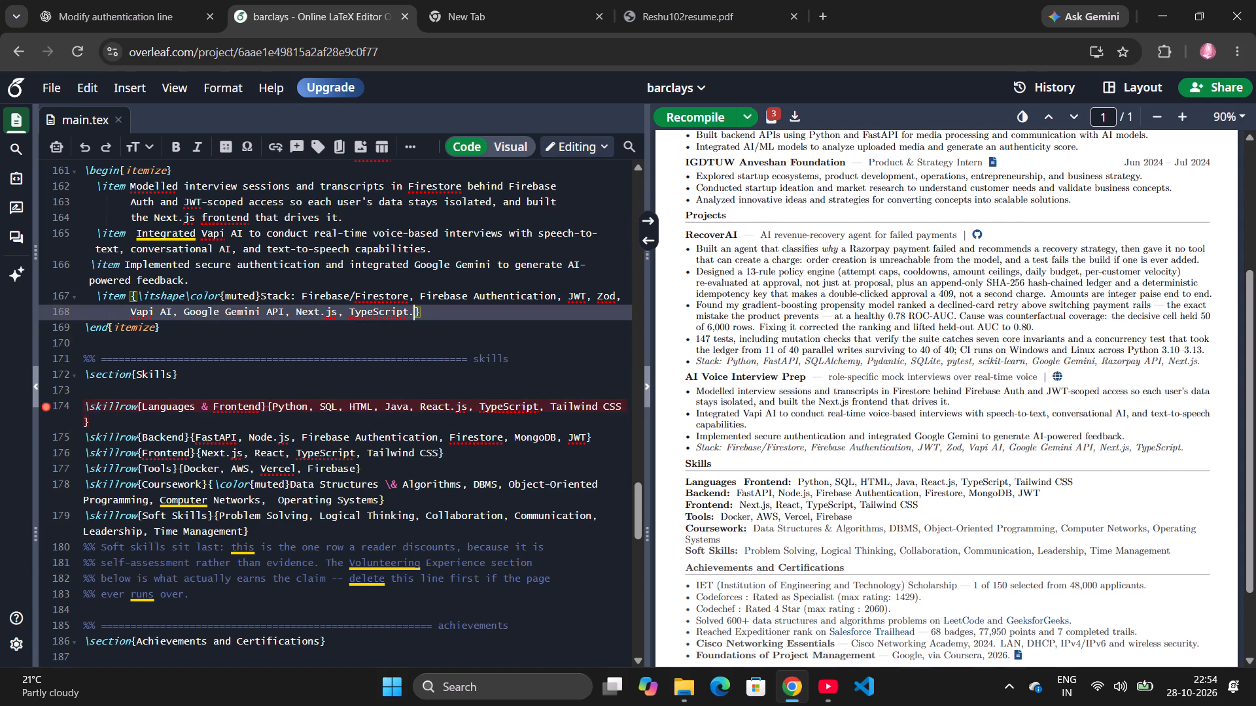
click(355, 300)
key(BackSpace)
key(BackSpace)
key(BackSpace)
key(BackSpace)
key(BackSpace)
key(BackSpace)
key(BackSpace)
key(BackSpace)
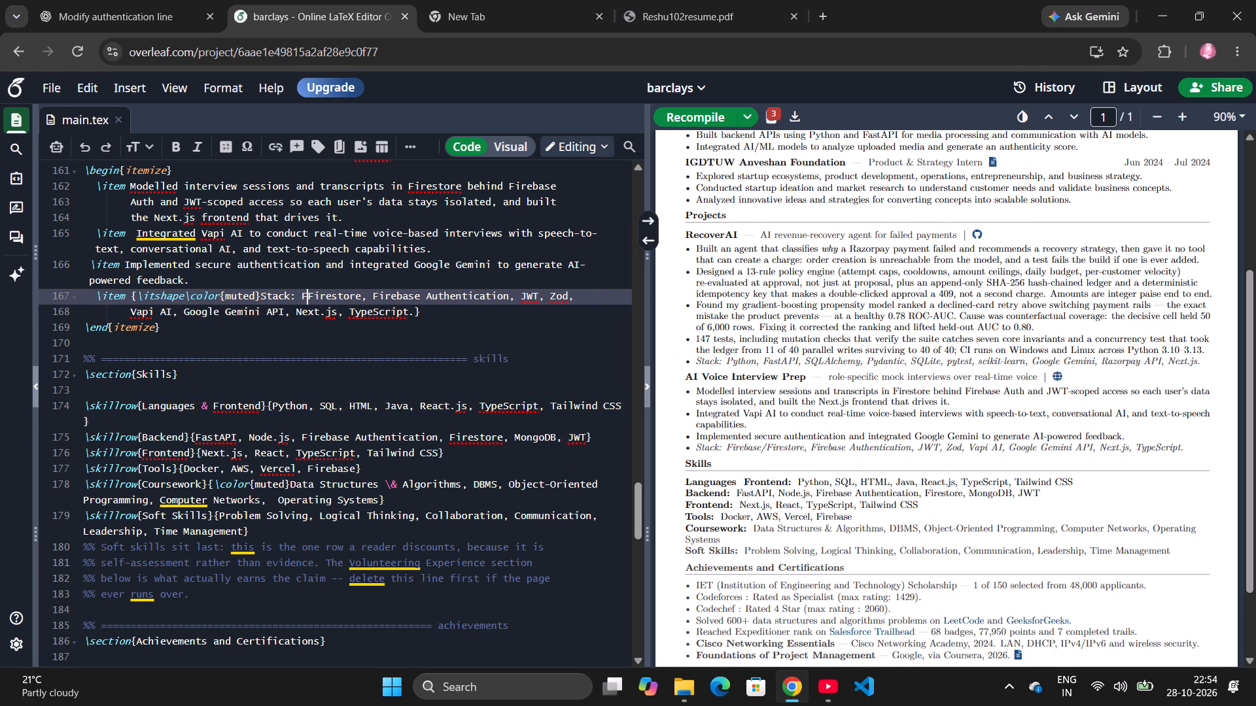
key(BackSpace)
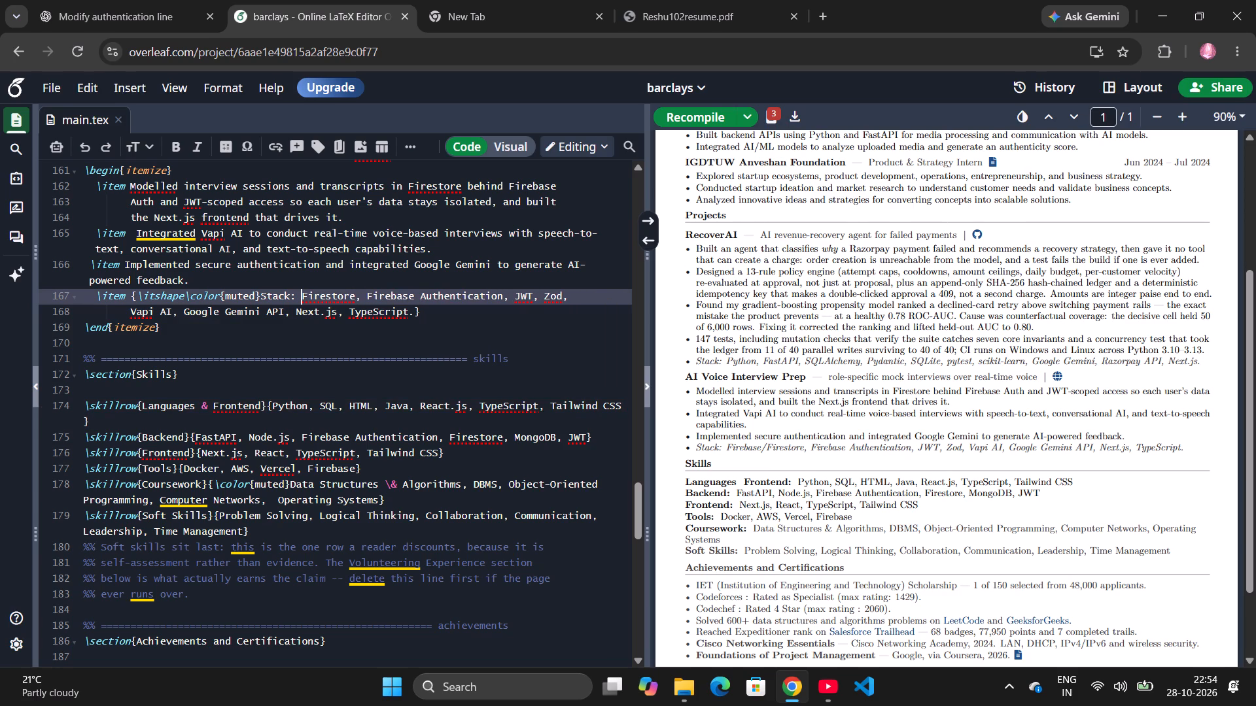
text(ai)
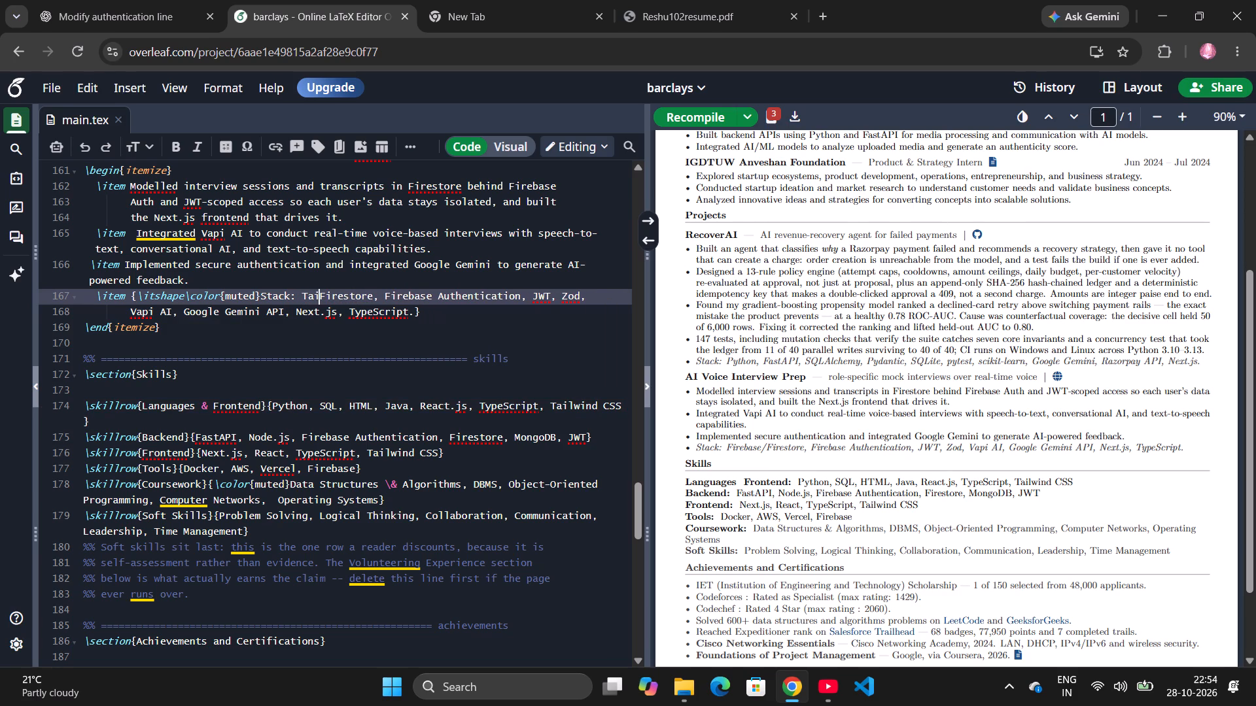
key(l)
text(wins)
key(BackSpace)
text(d)
key(space)
text(CSS,)
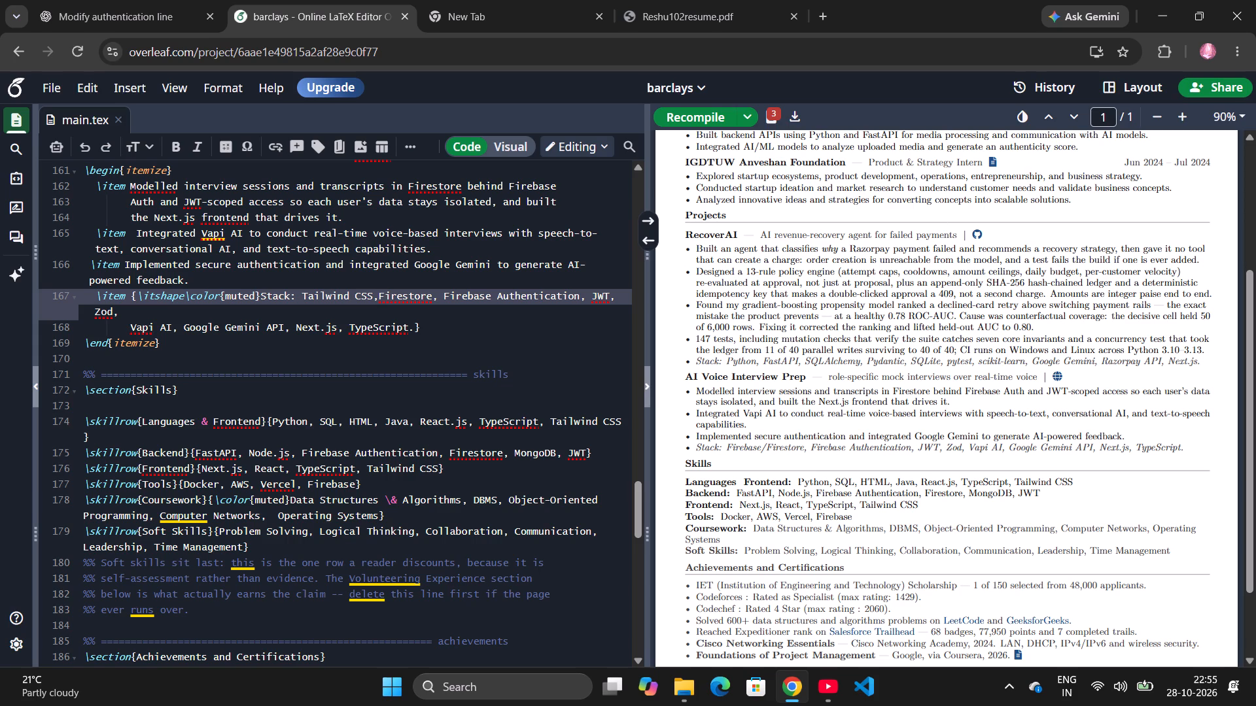
click(679, 111)
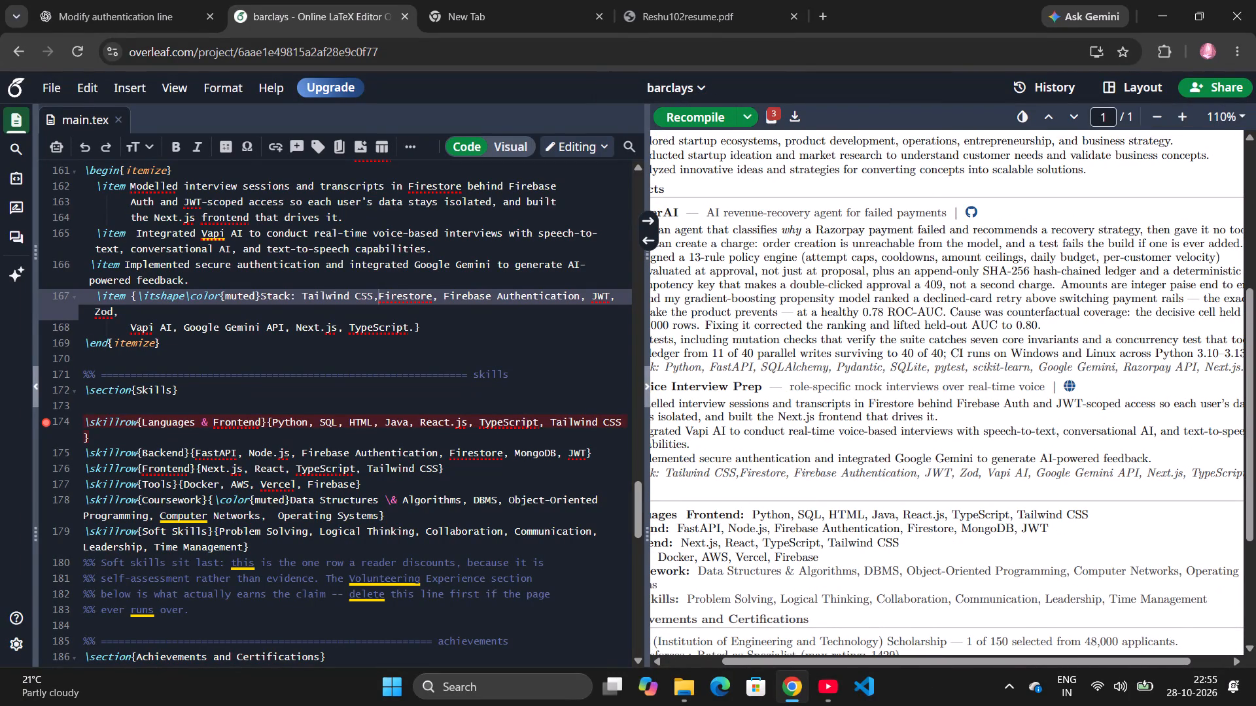
Insert a space between "Tailwind CSS," and "Firestore" in the AI Voice Interview Prep stack line and recompile.
click(377, 295)
key(space)
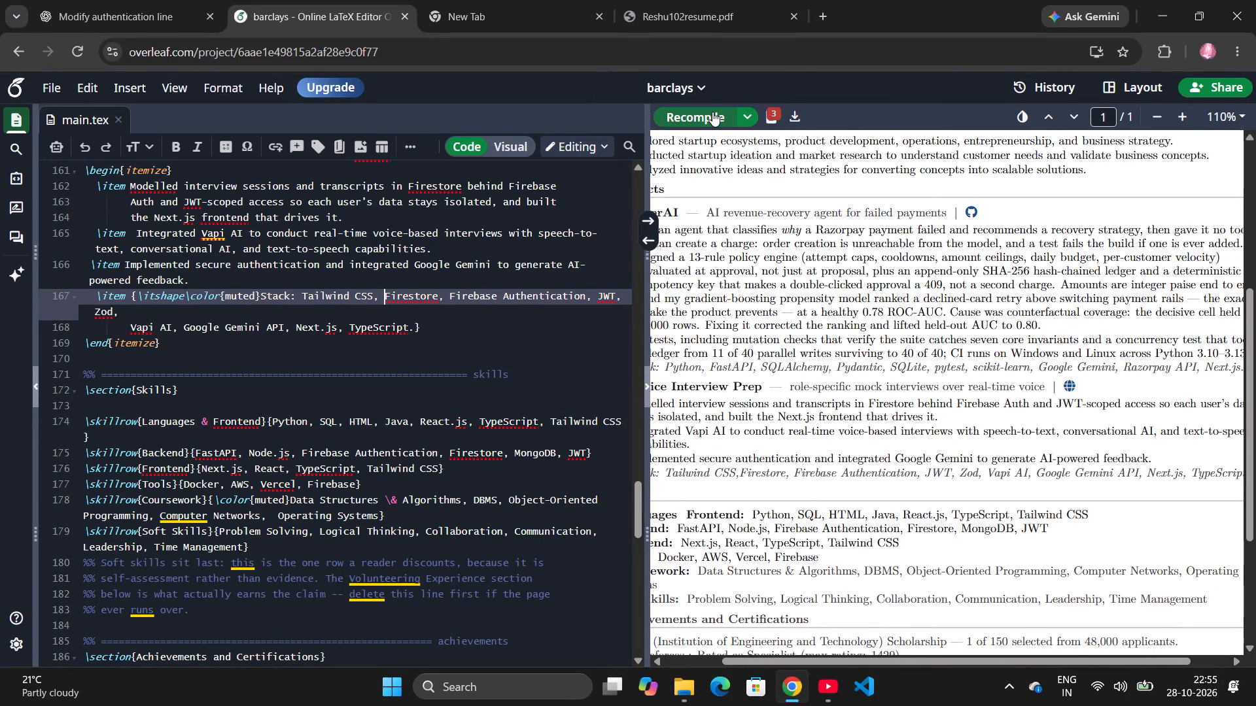
click(712, 112)
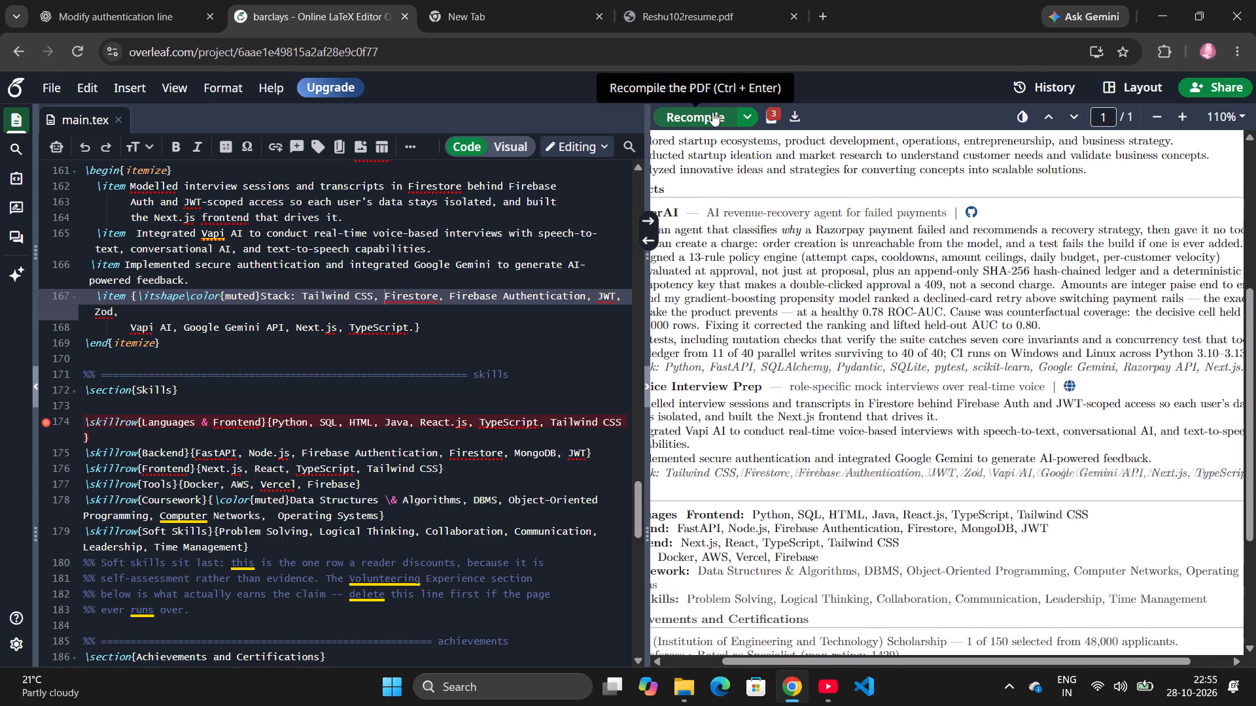
Delete the Tools row from the Skills section of main.tex and recompile the resume.
scroll(855, 414, right, 1)
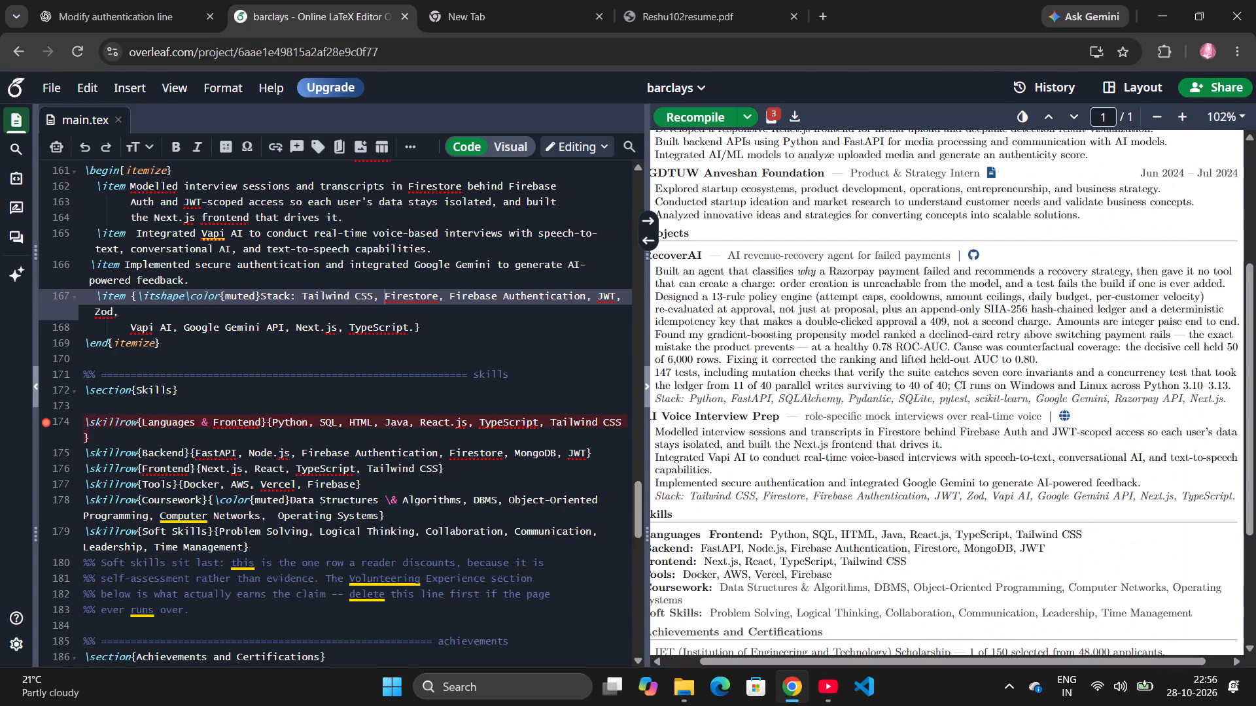
scroll(855, 414, right, 1)
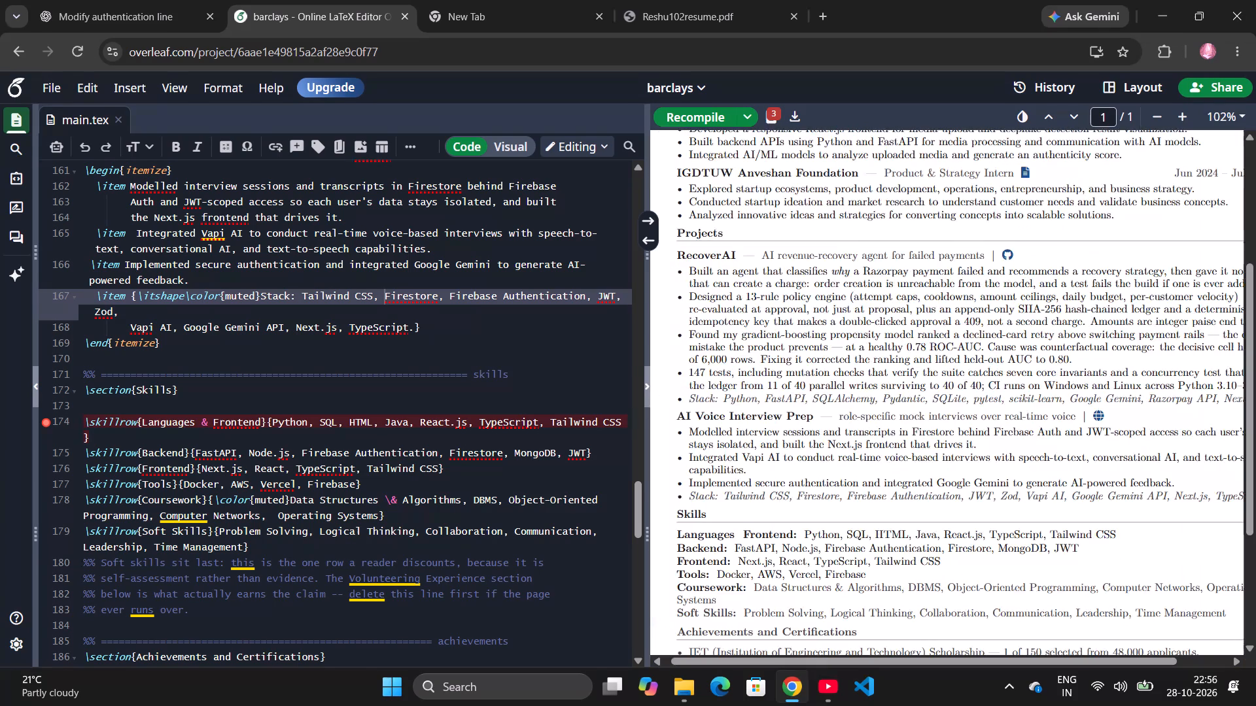
scroll(855, 414, right, 1)
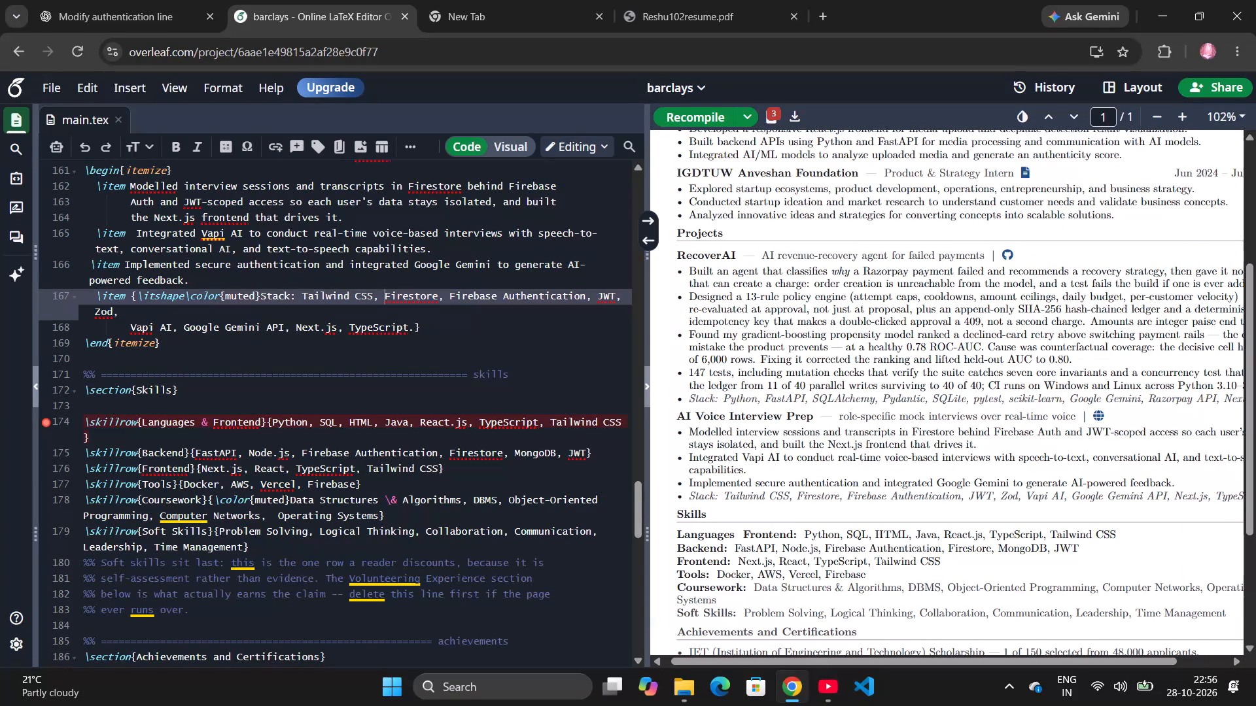
scroll(396, 537, down, 1)
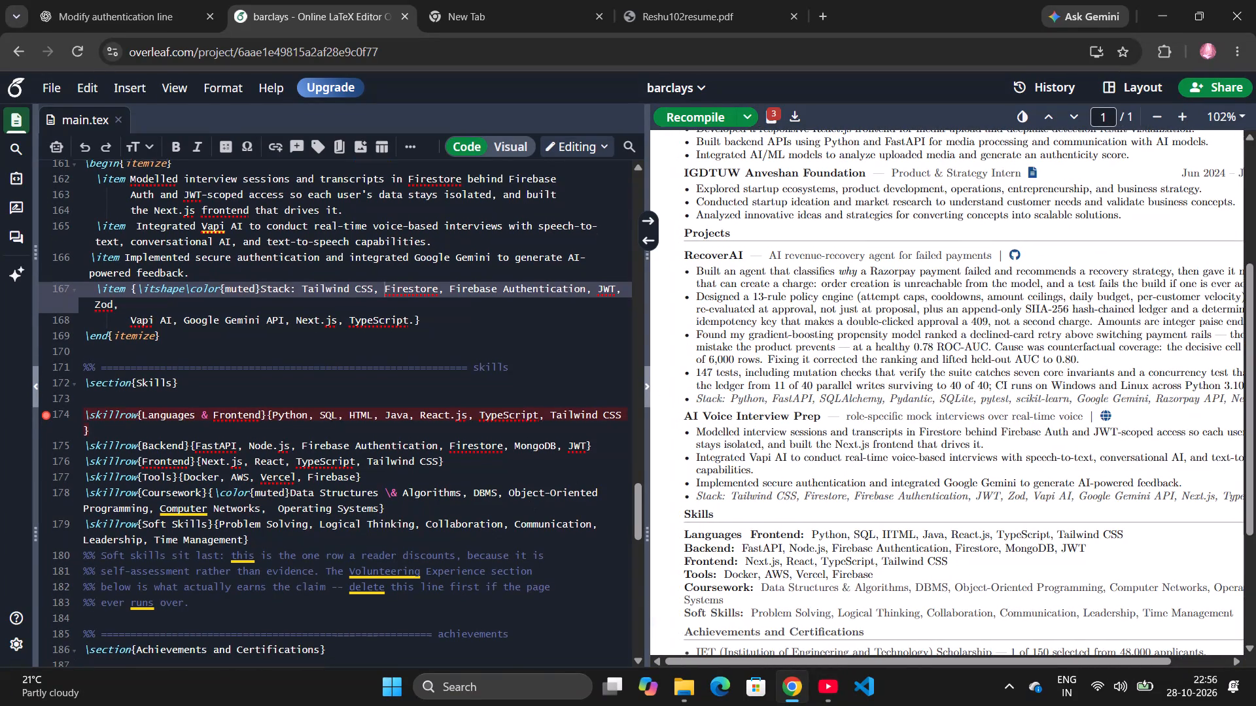
scroll(396, 537, down, 1)
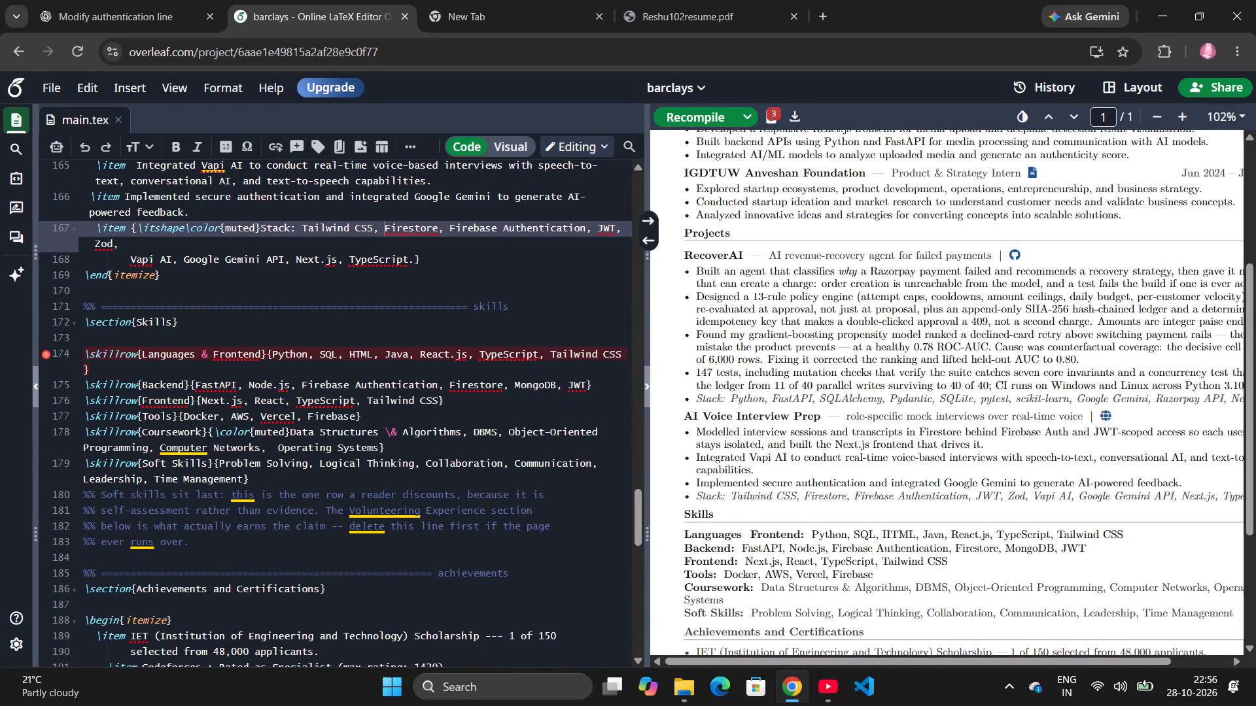
drag(374, 413, 100, 416)
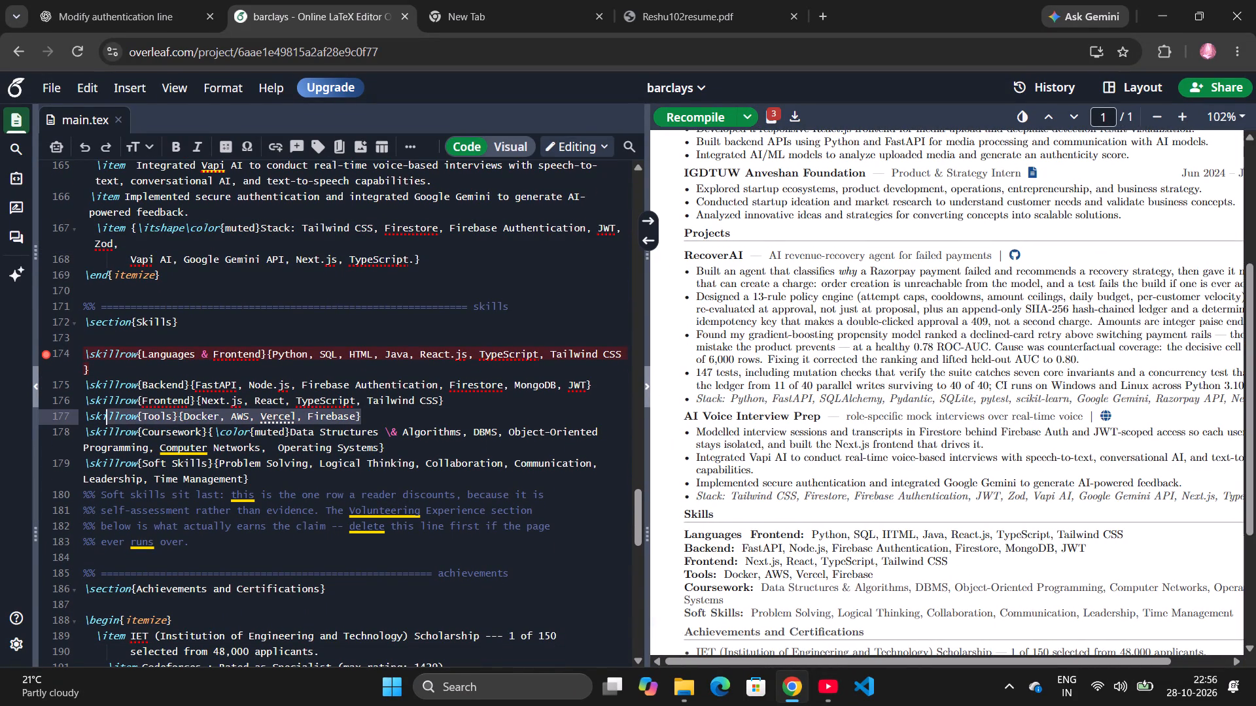
drag(100, 416, 82, 414)
key(BackSpace)
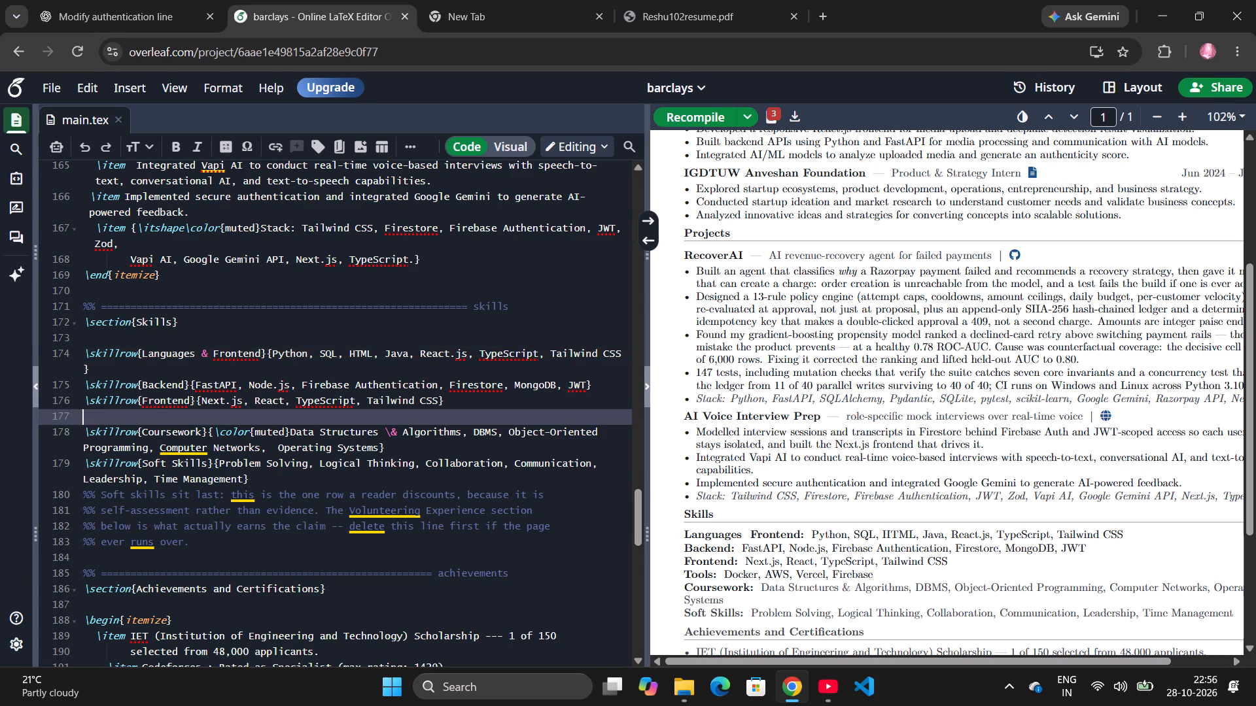
key(BackSpace)
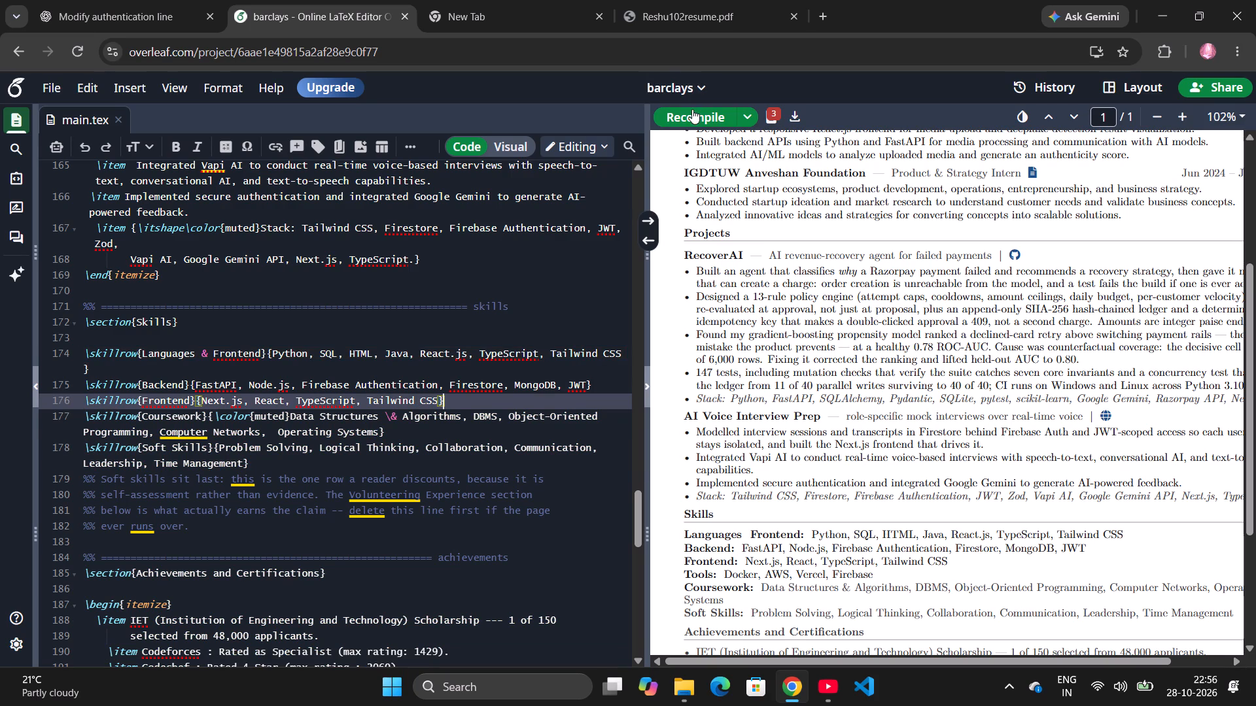
click(691, 111)
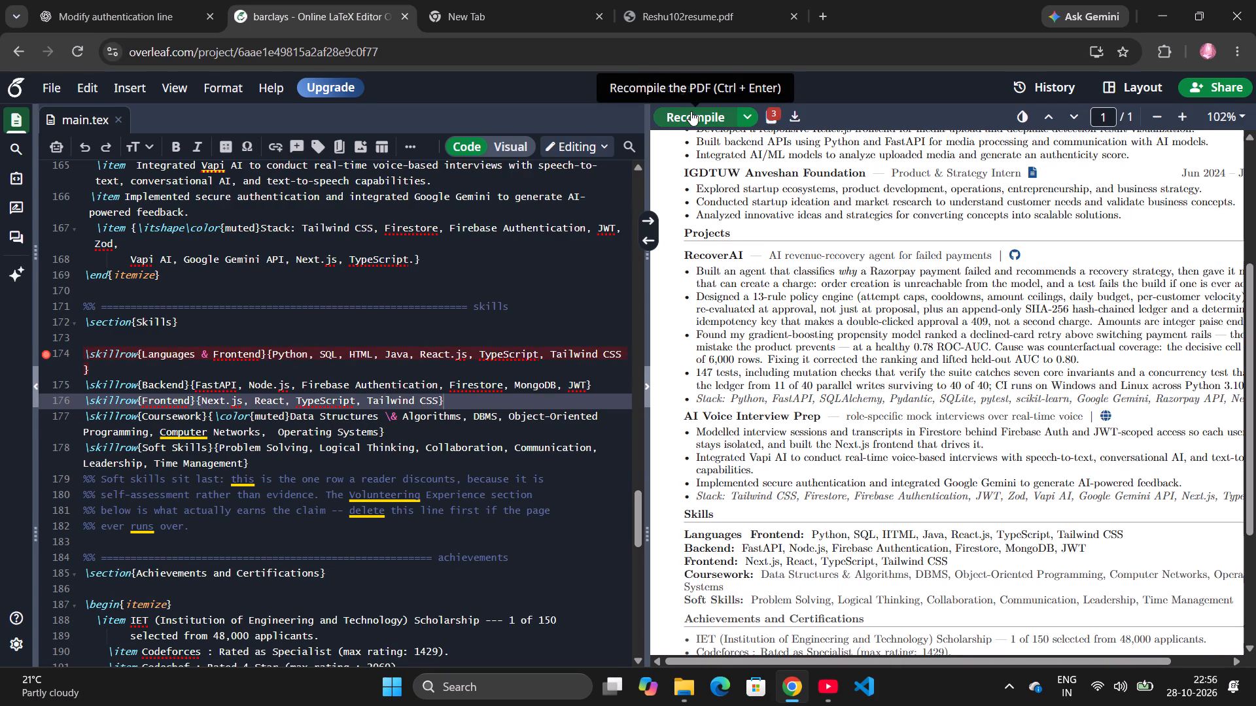
scroll(1018, 505, down, 2)
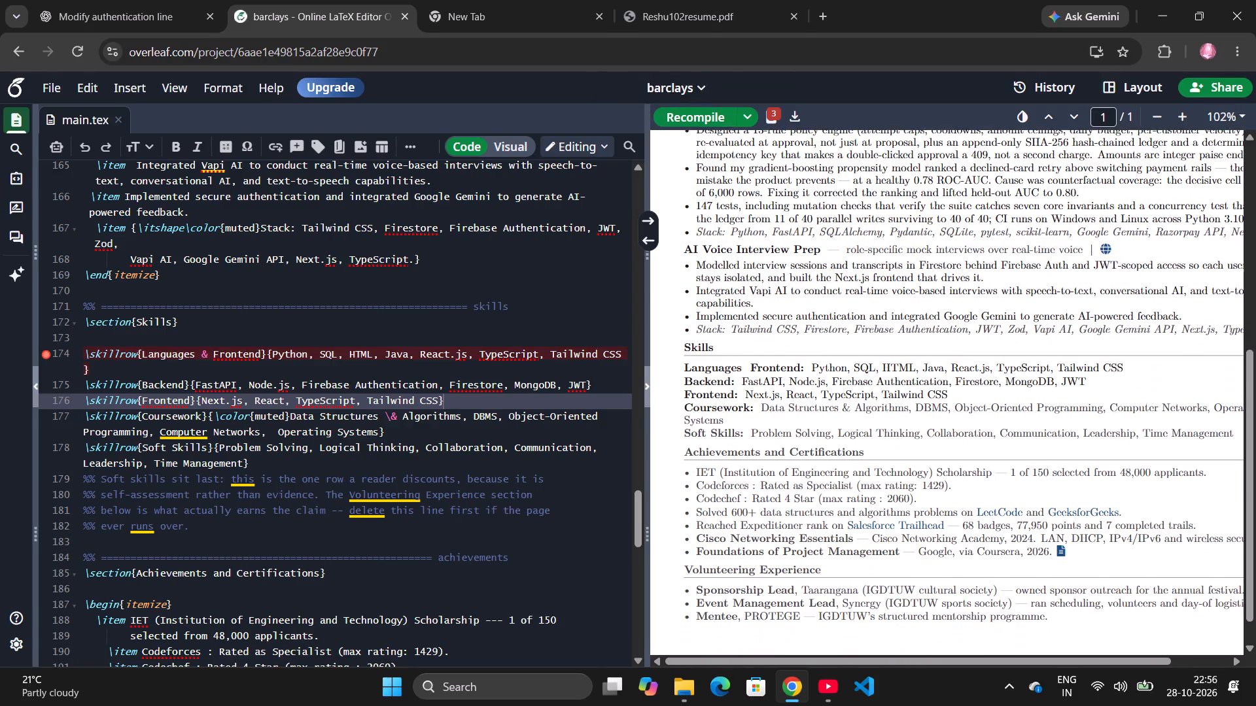
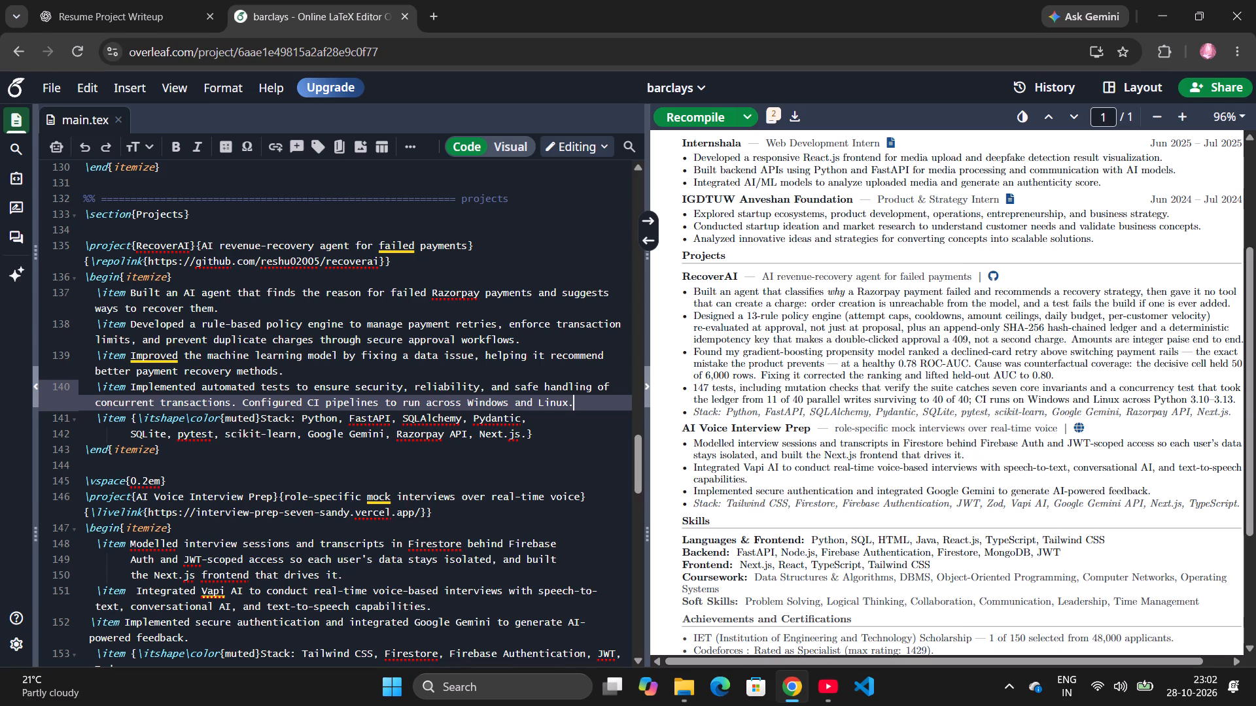
drag(182, 355, 315, 355)
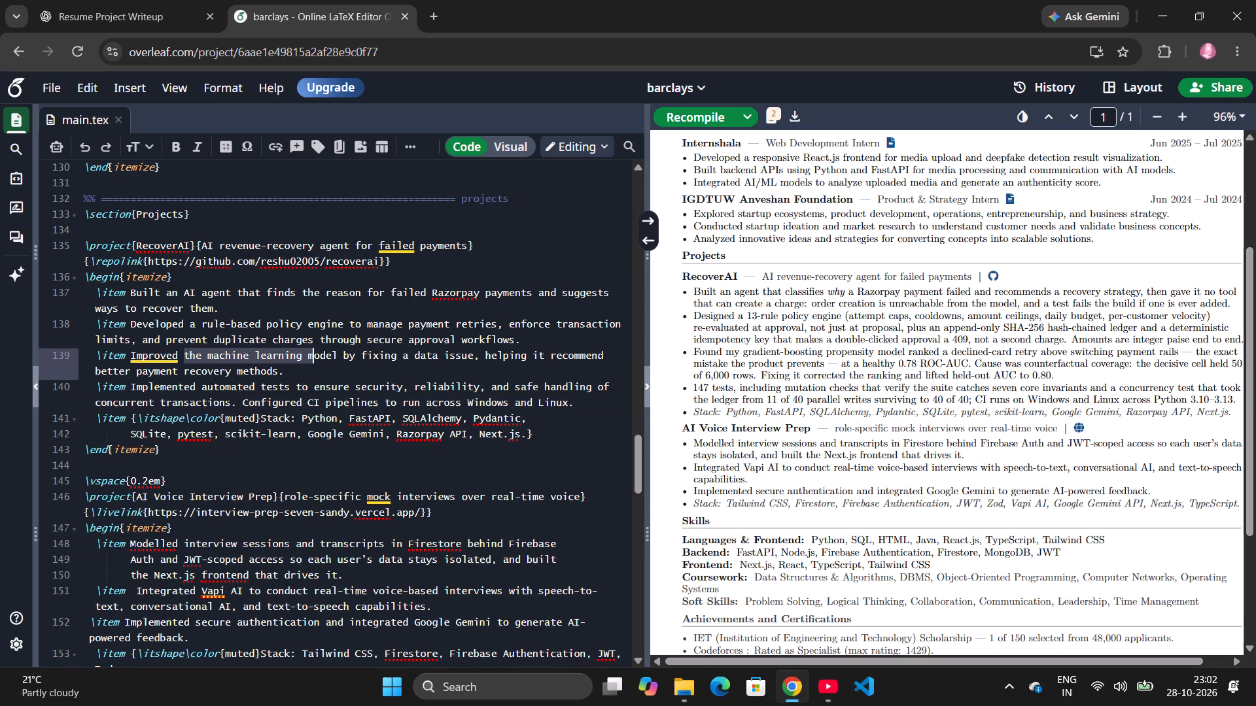
drag(315, 355, 336, 356)
key(BackSpace)
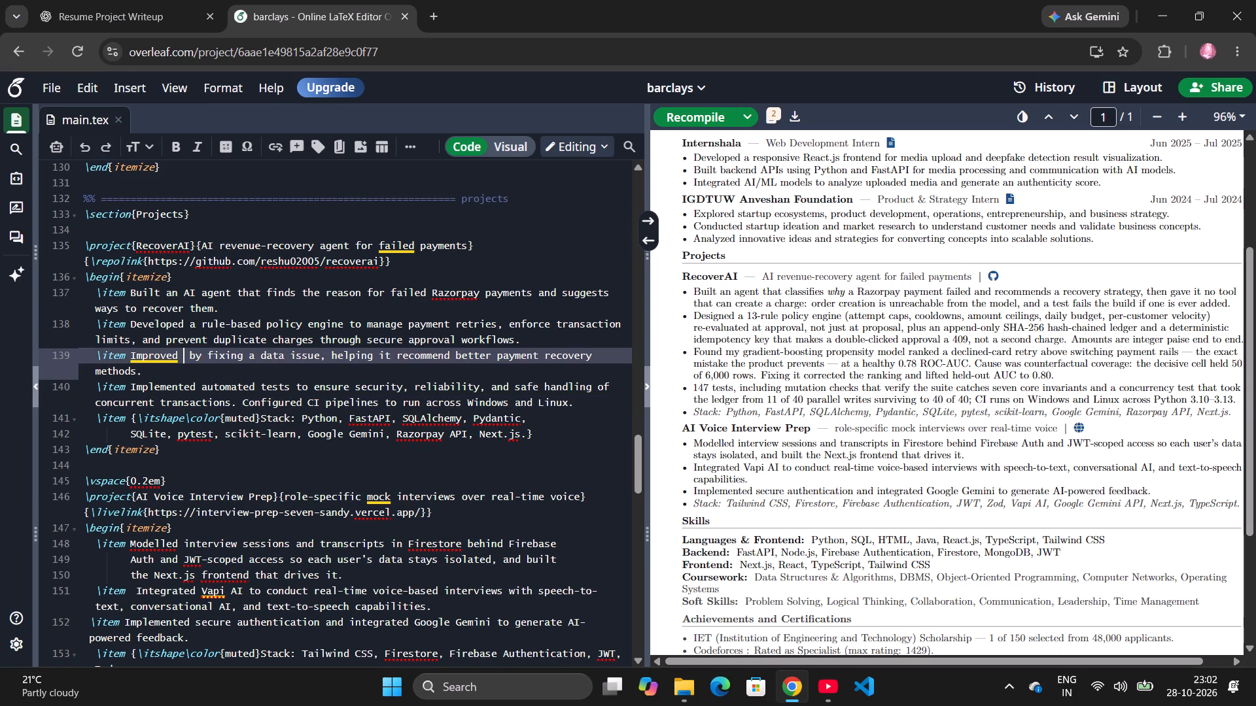
key(ctrl+v)
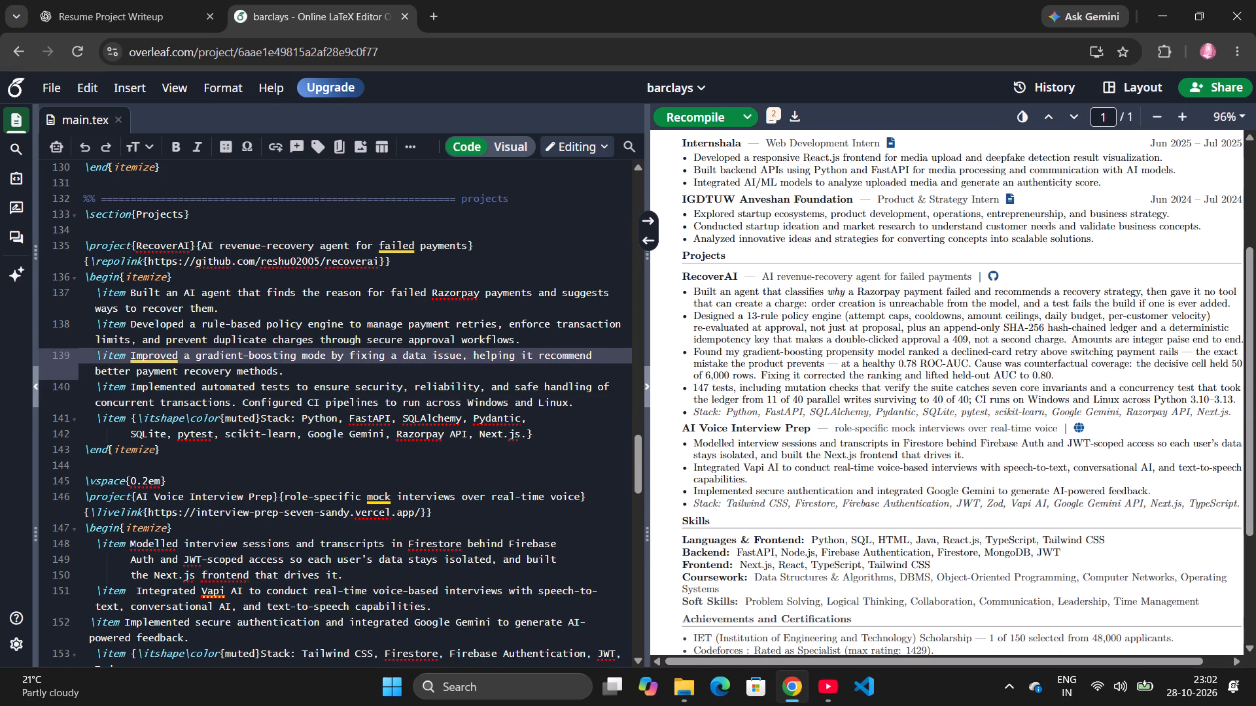
key(l)
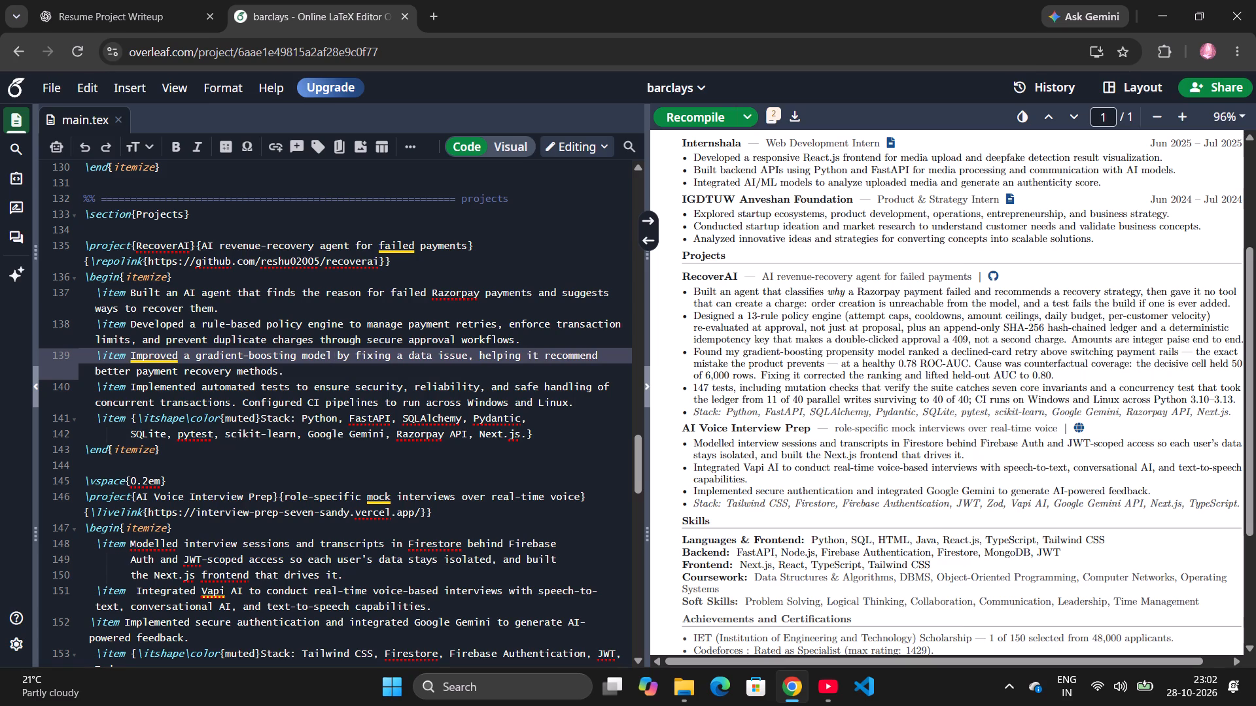
Recompile the resume PDF and show the top of the page with the updated RecoverAI section.
click(699, 121)
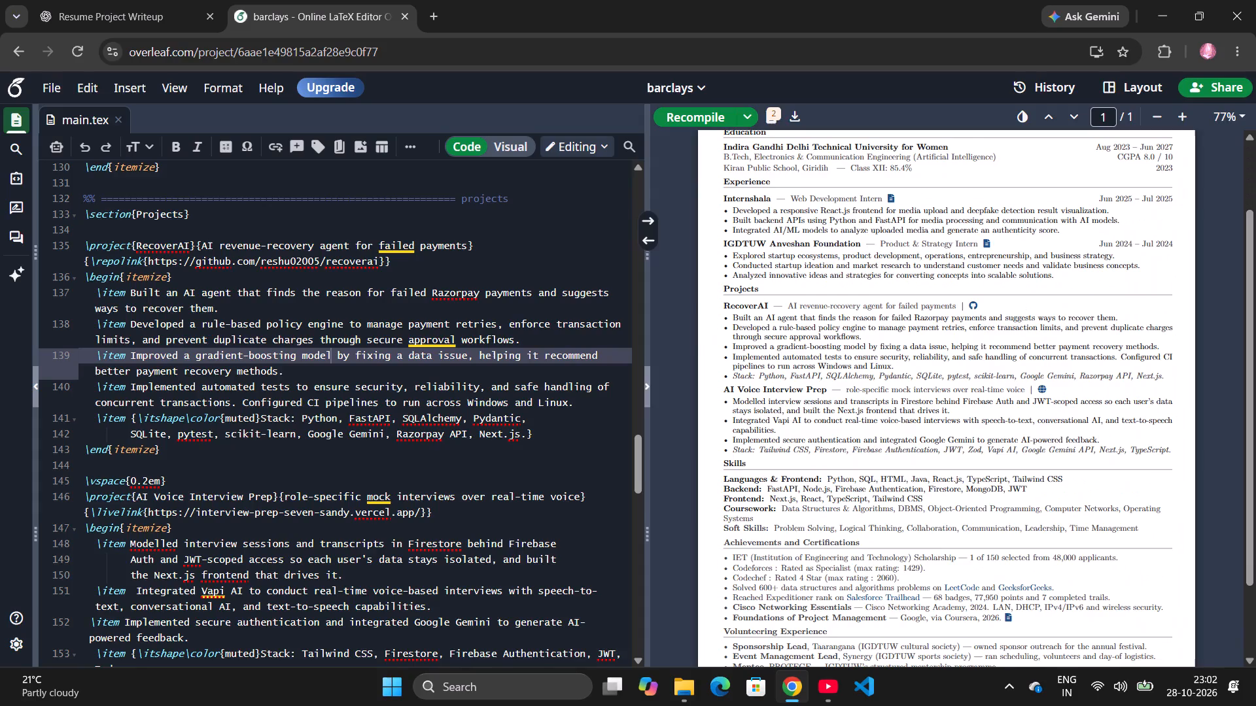
scroll(899, 386, up, 2)
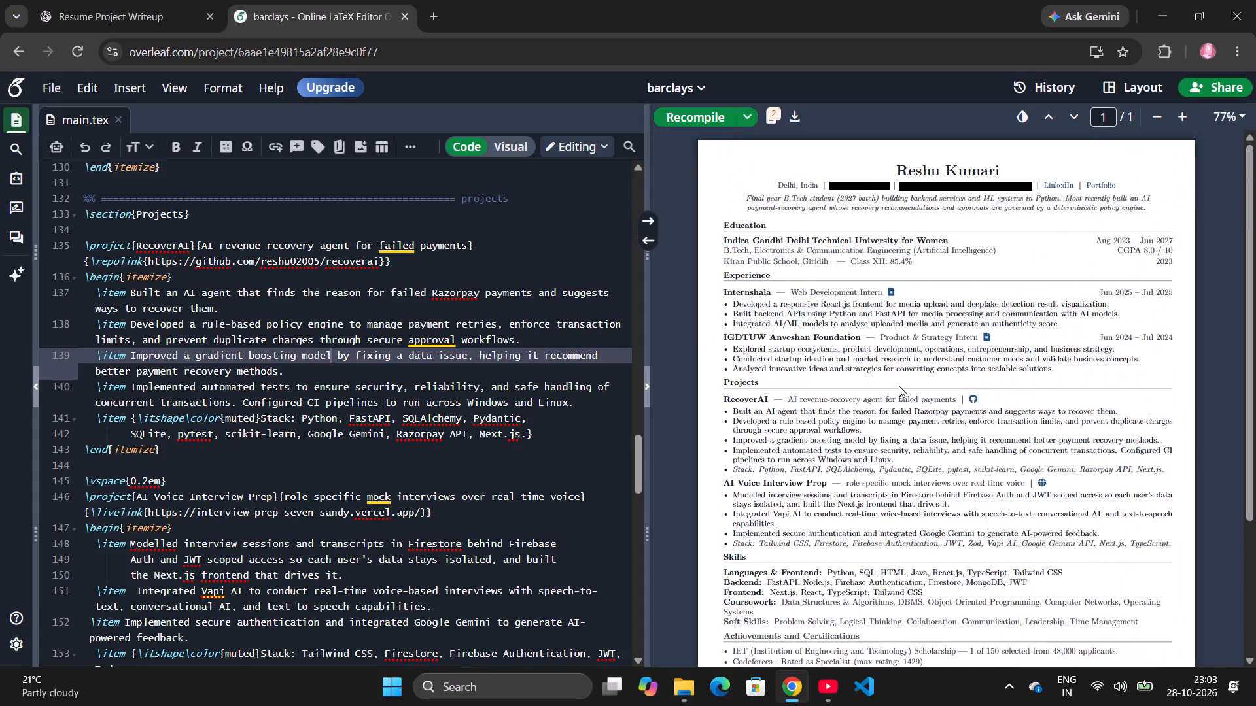
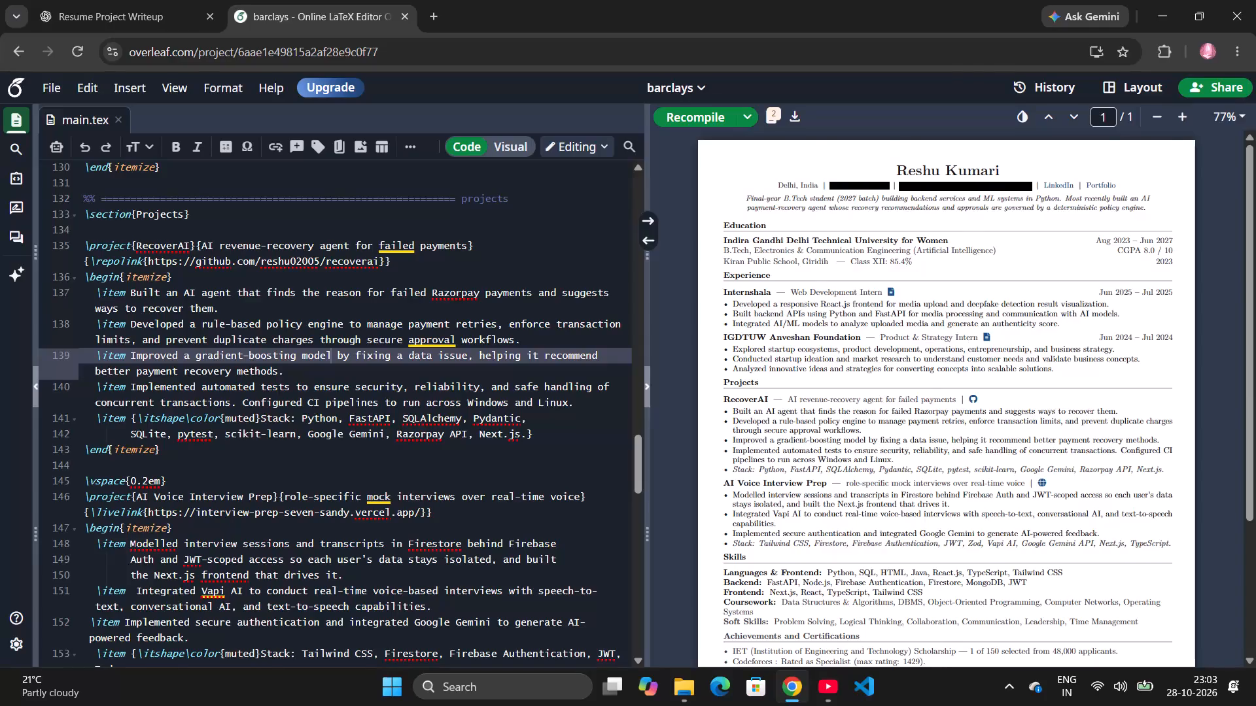
In the header section of main.tex, delete one character on the phone number line and recompile the resume.
scroll(958, 335, down, 2)
scroll(958, 335, up, 2)
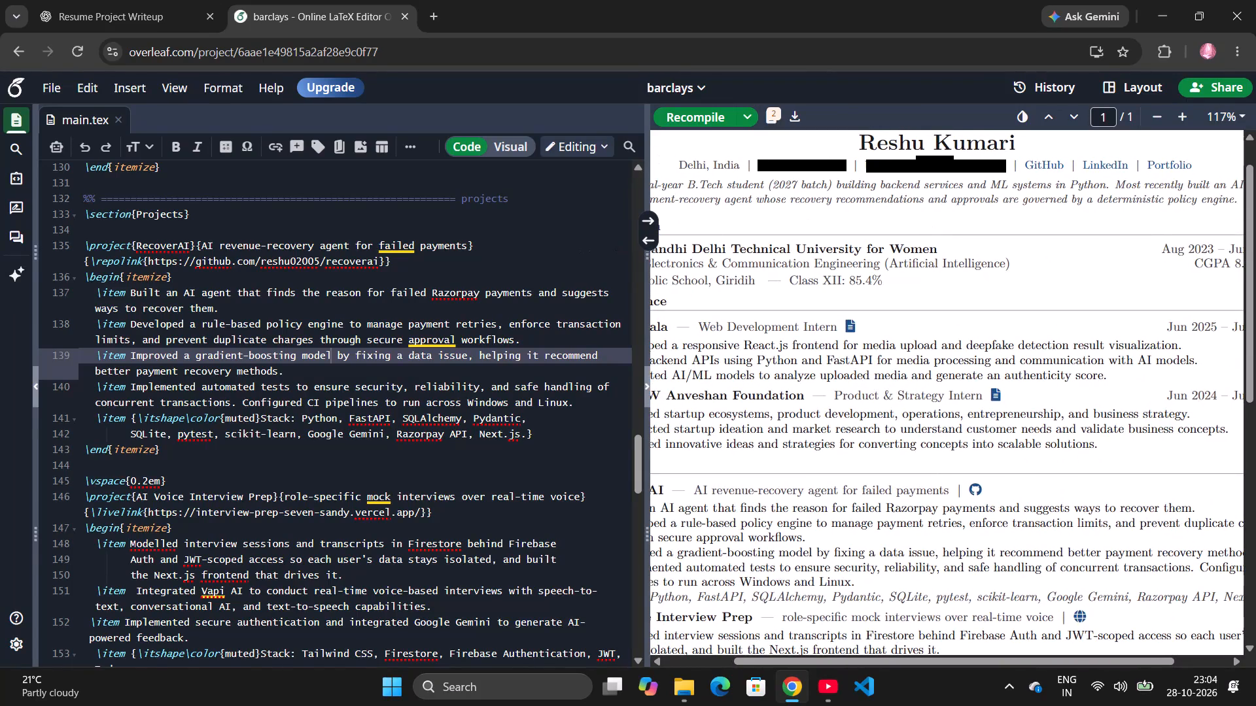
scroll(566, 258, up, 9)
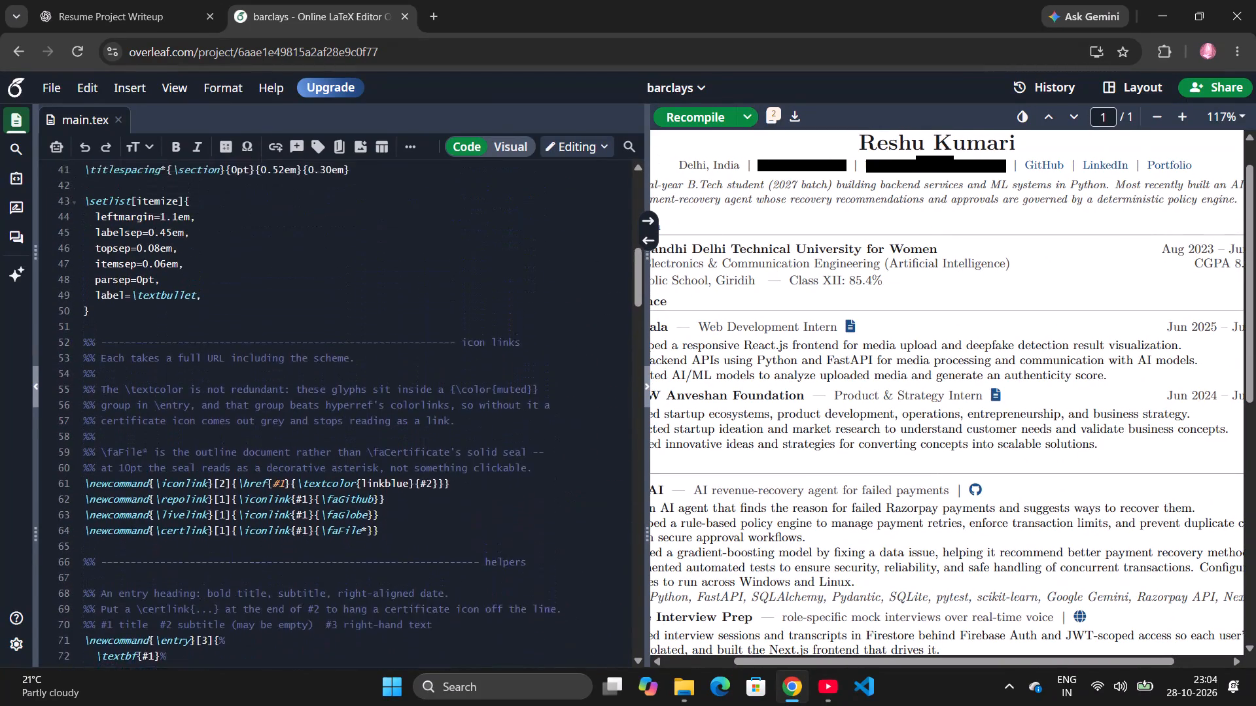
scroll(566, 258, up, 5)
scroll(566, 258, down, 1)
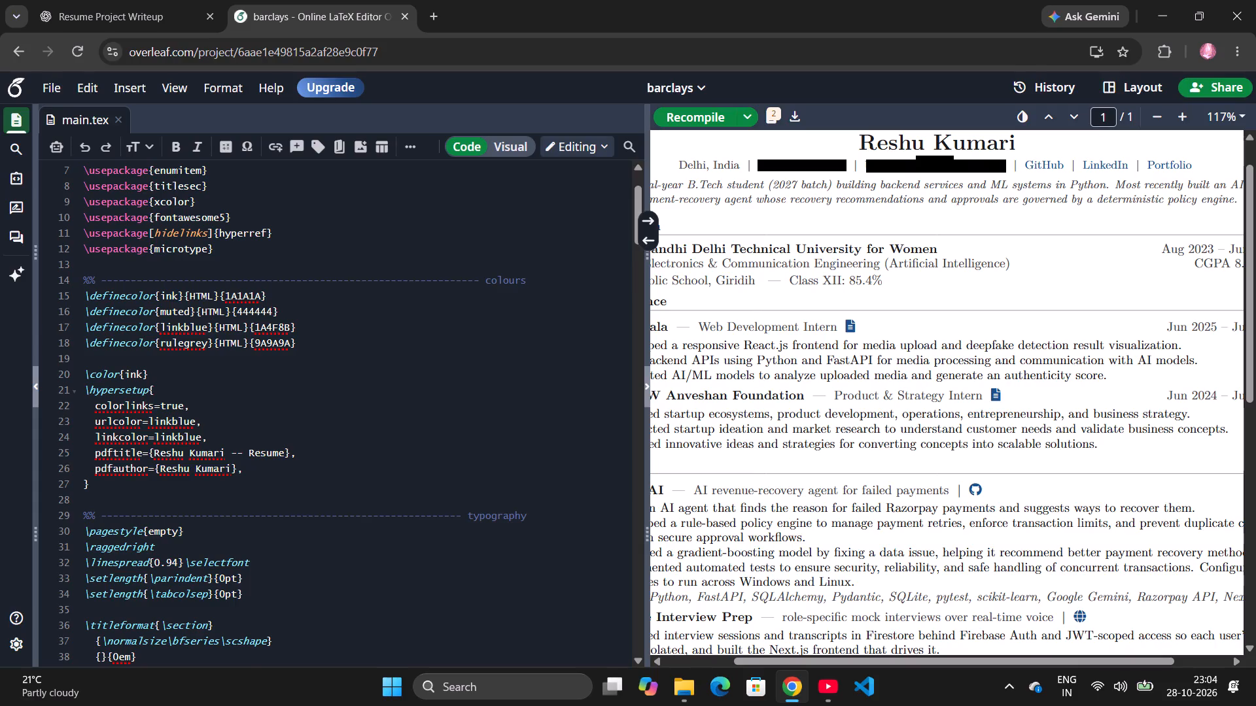
scroll(330, 311, up, 6)
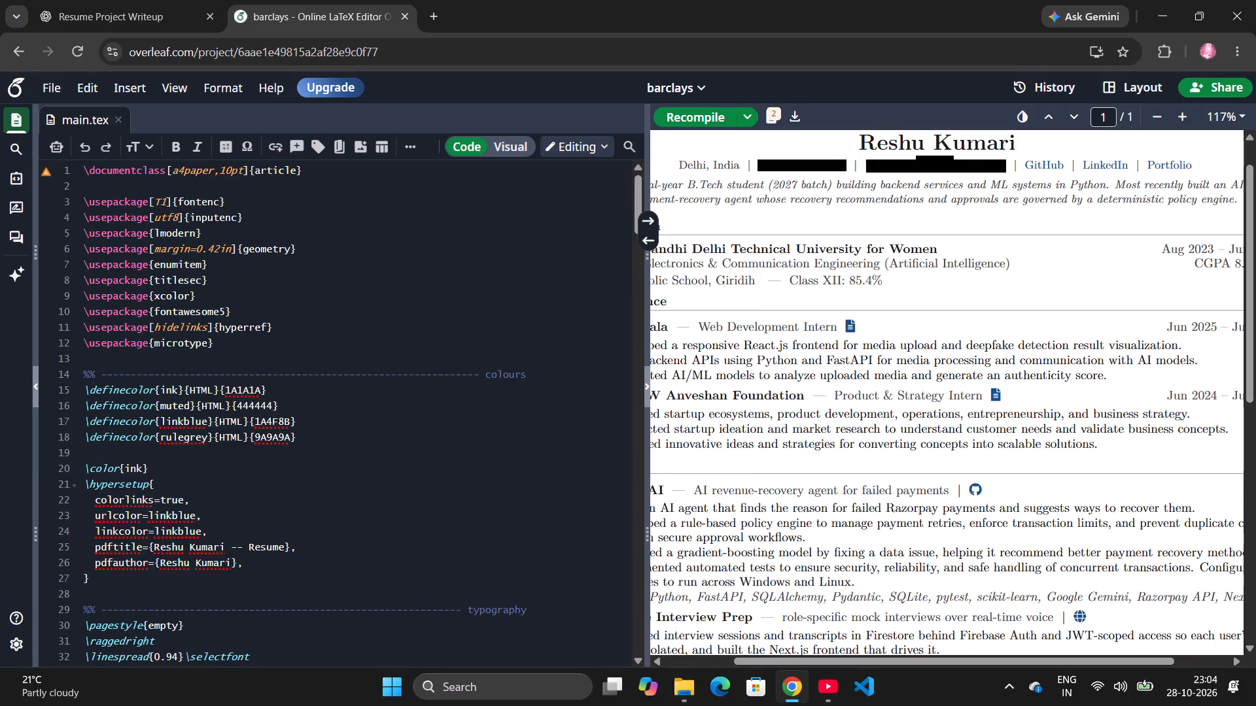
scroll(225, 516, down, 5)
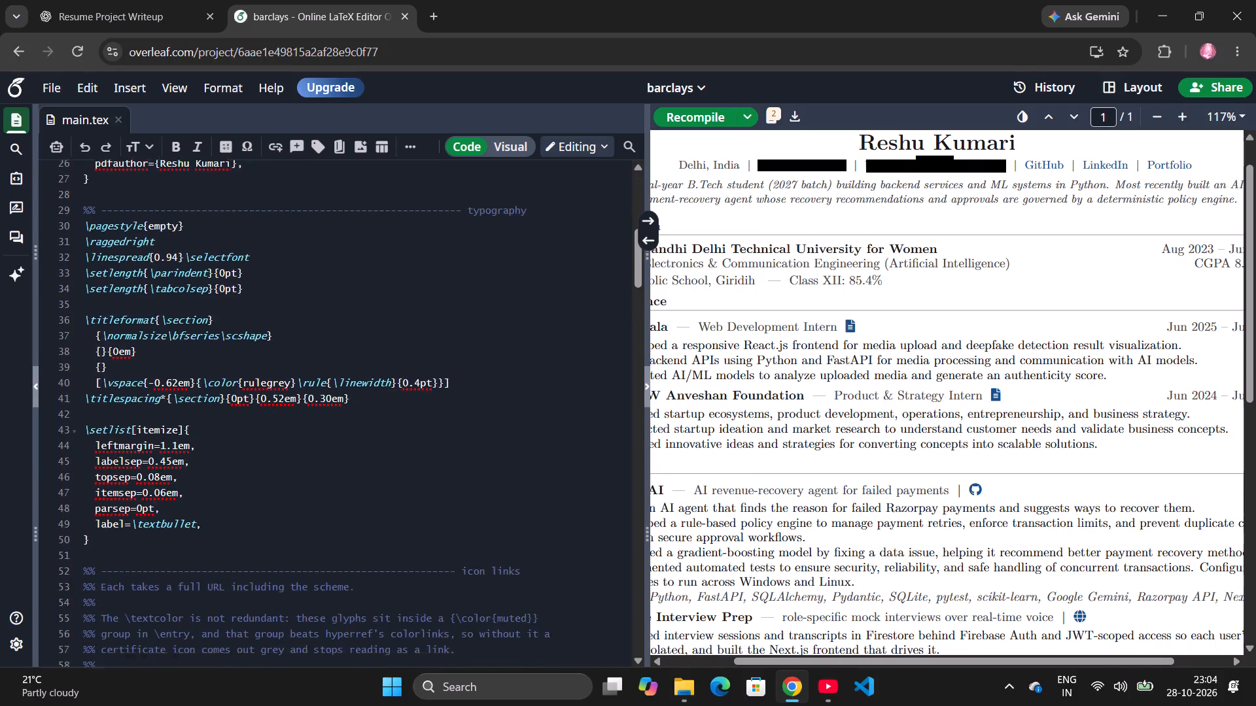
scroll(225, 516, down, 5)
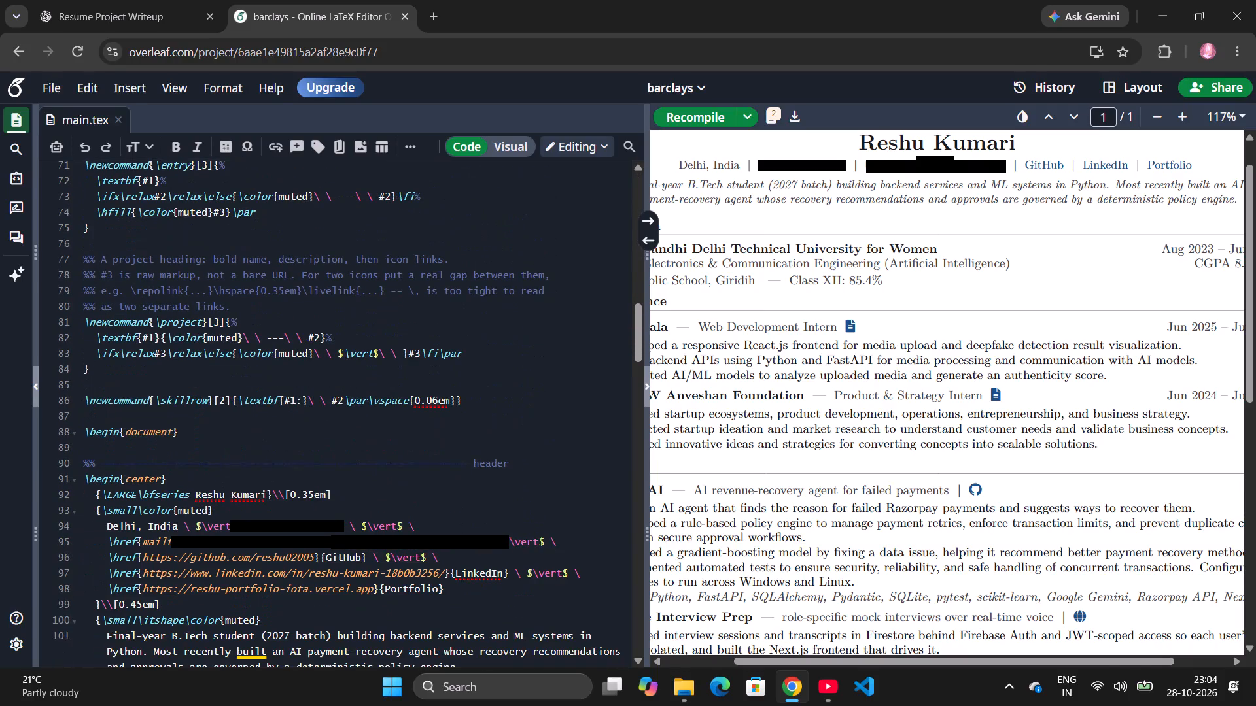
scroll(225, 516, down, 1)
click(313, 489)
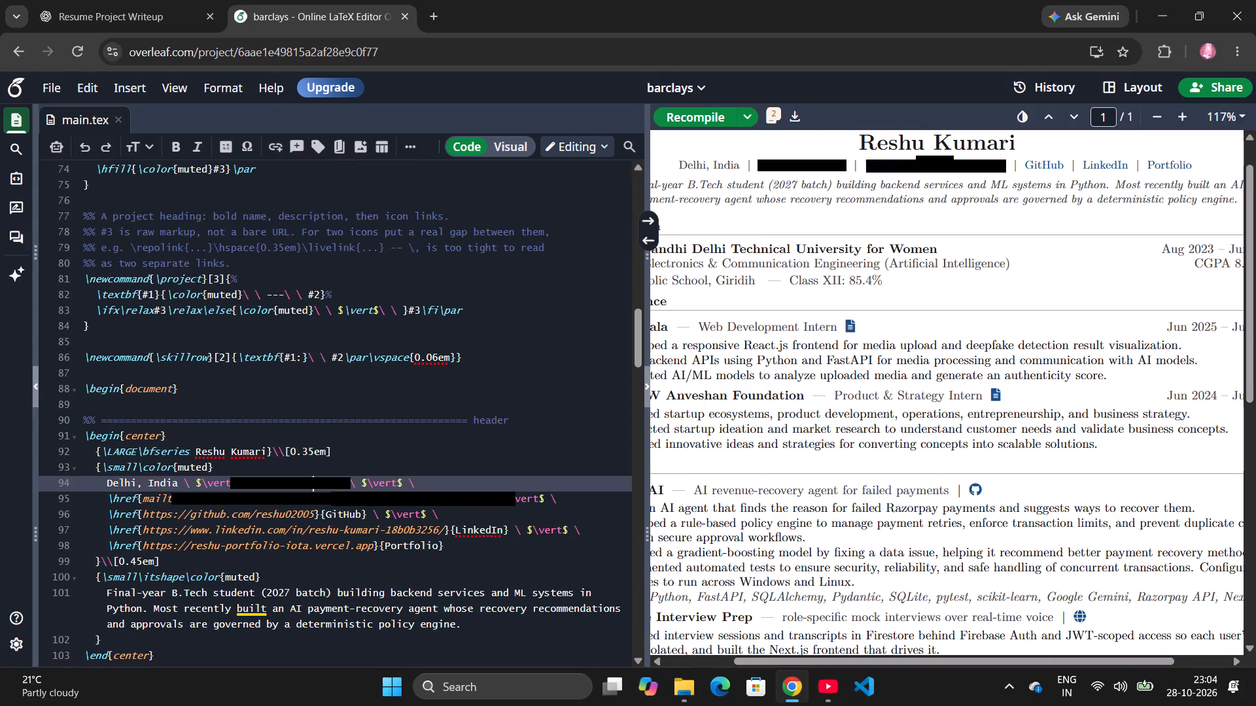
key(BackSpace)
click(688, 127)
click(696, 114)
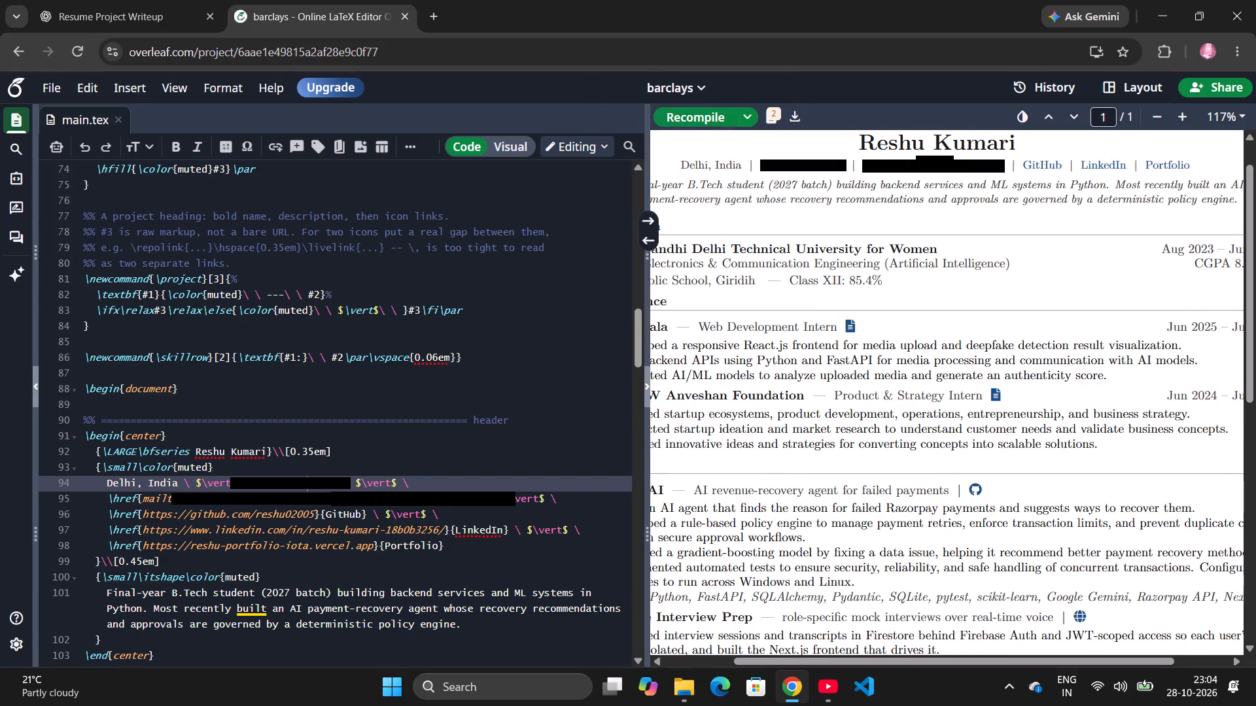
Replace one character within the header's phone number with a space and recompile the resume.
click(275, 480)
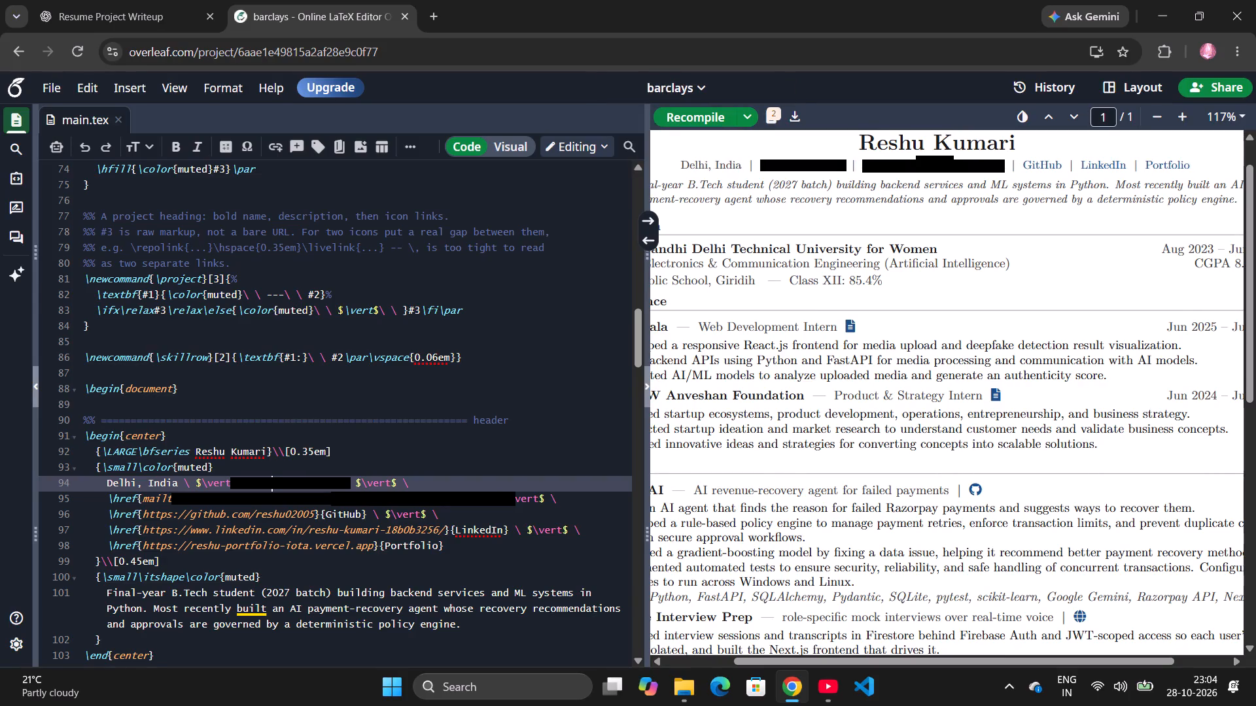
click(277, 483)
key(BackSpace)
key(space)
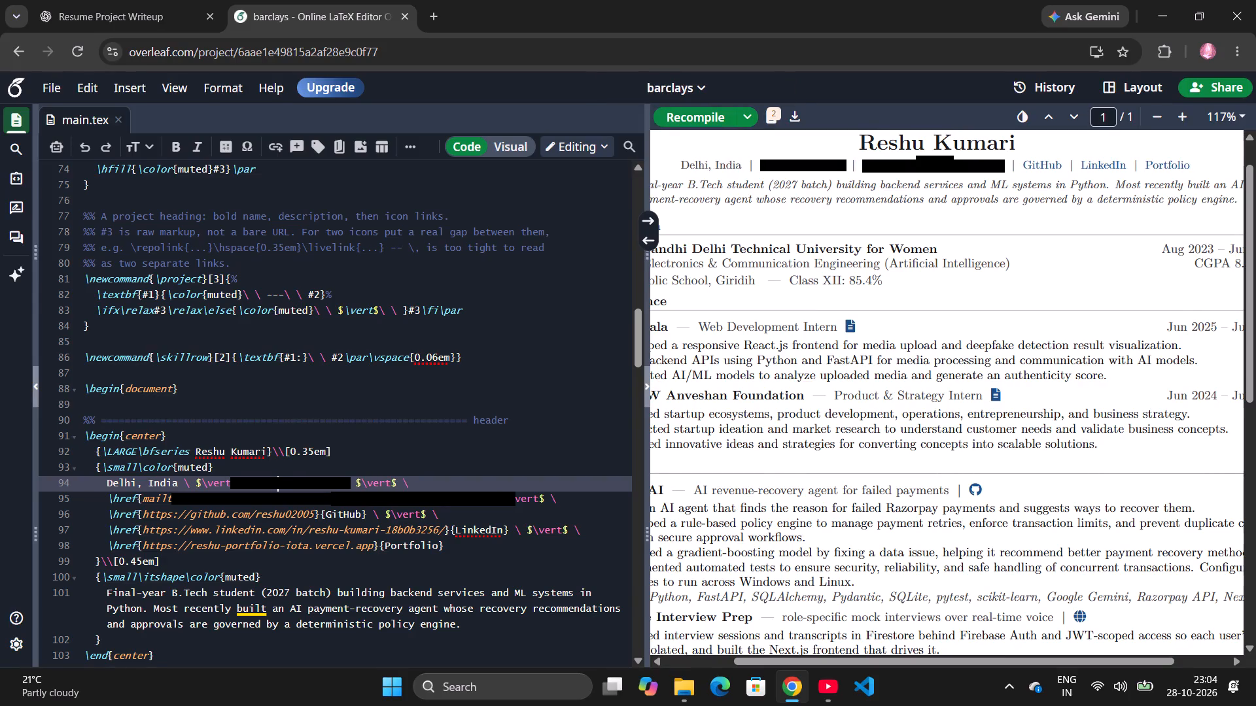
click(694, 122)
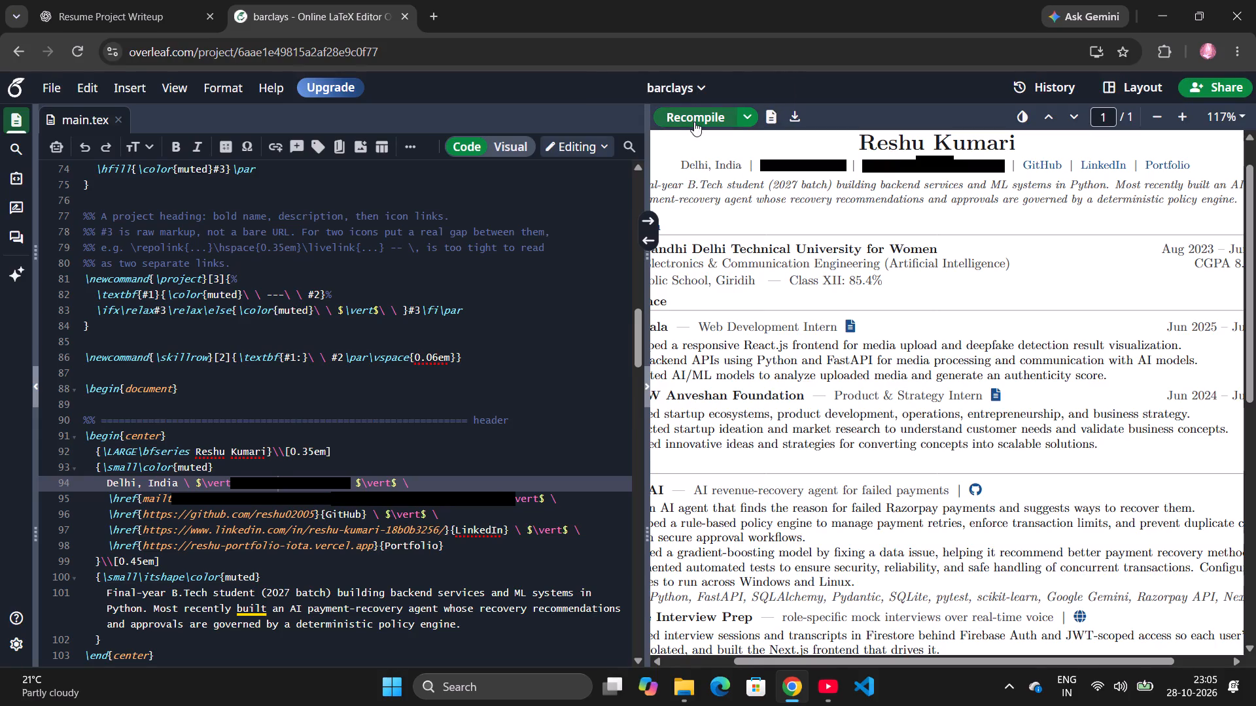
Replace two characters in the header's e-mail link line and recompile the resume.
scroll(905, 409, down, 2)
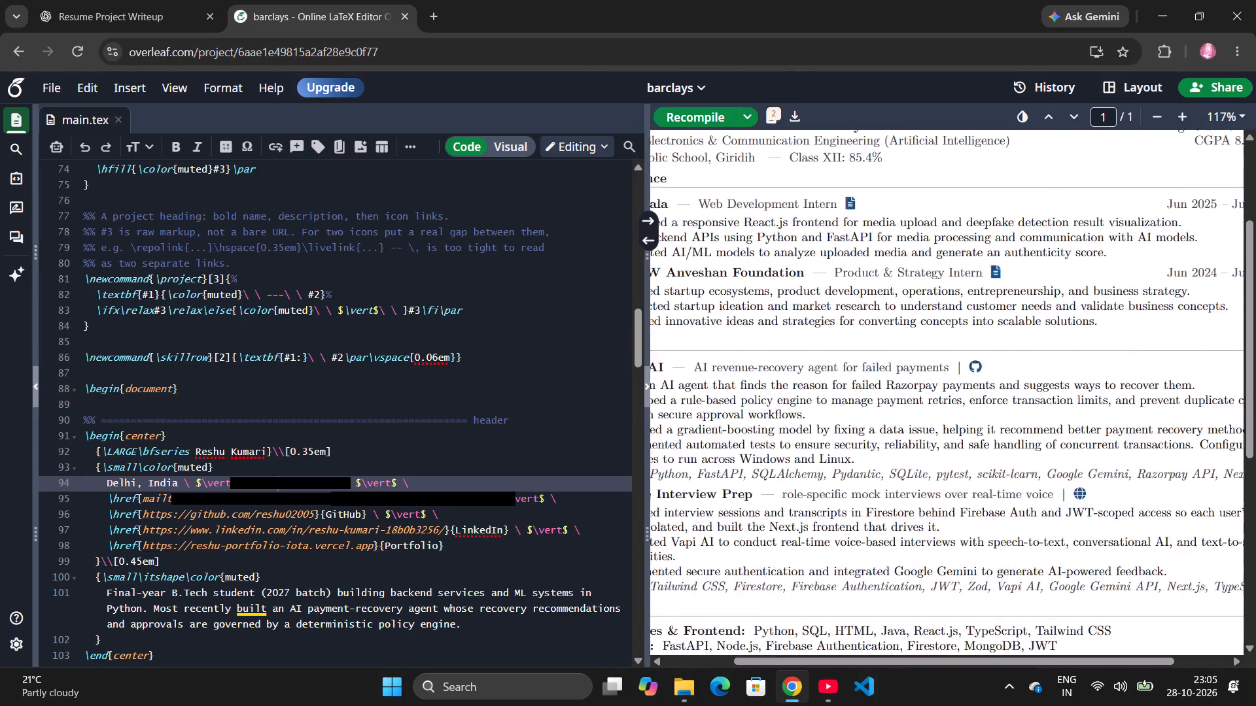
scroll(905, 409, down, 2)
scroll(905, 409, up, 6)
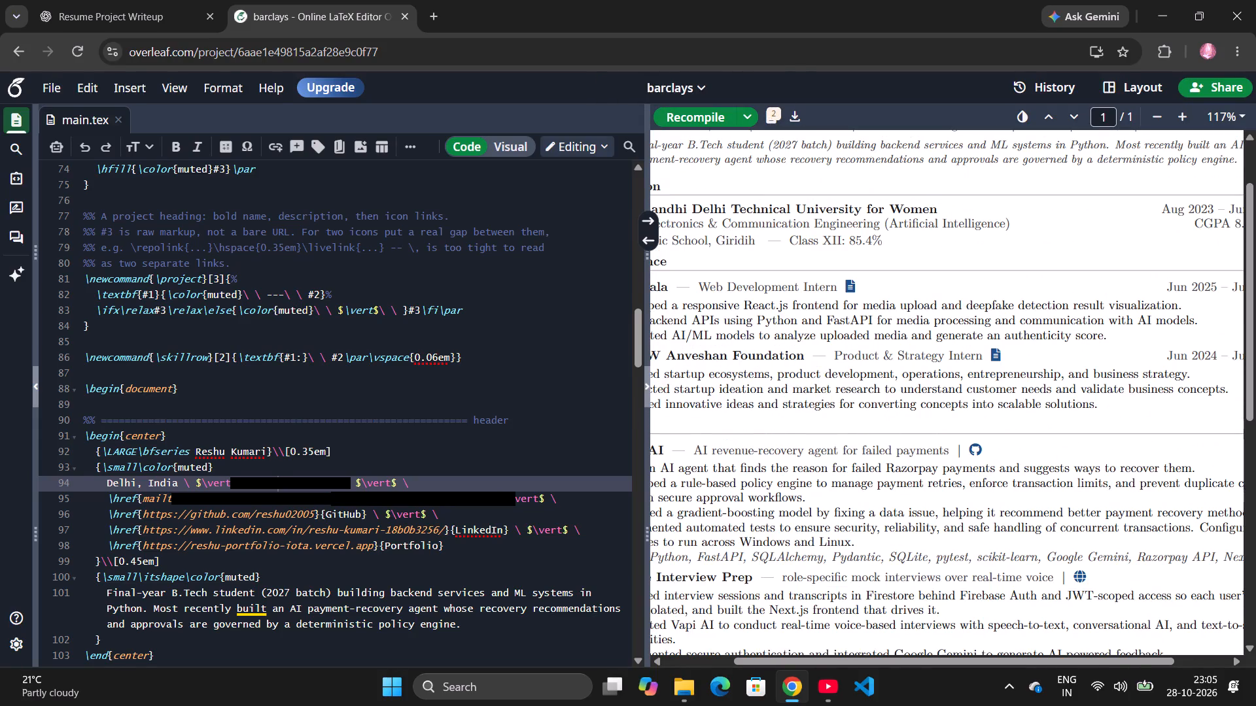
scroll(372, 430, down, 1)
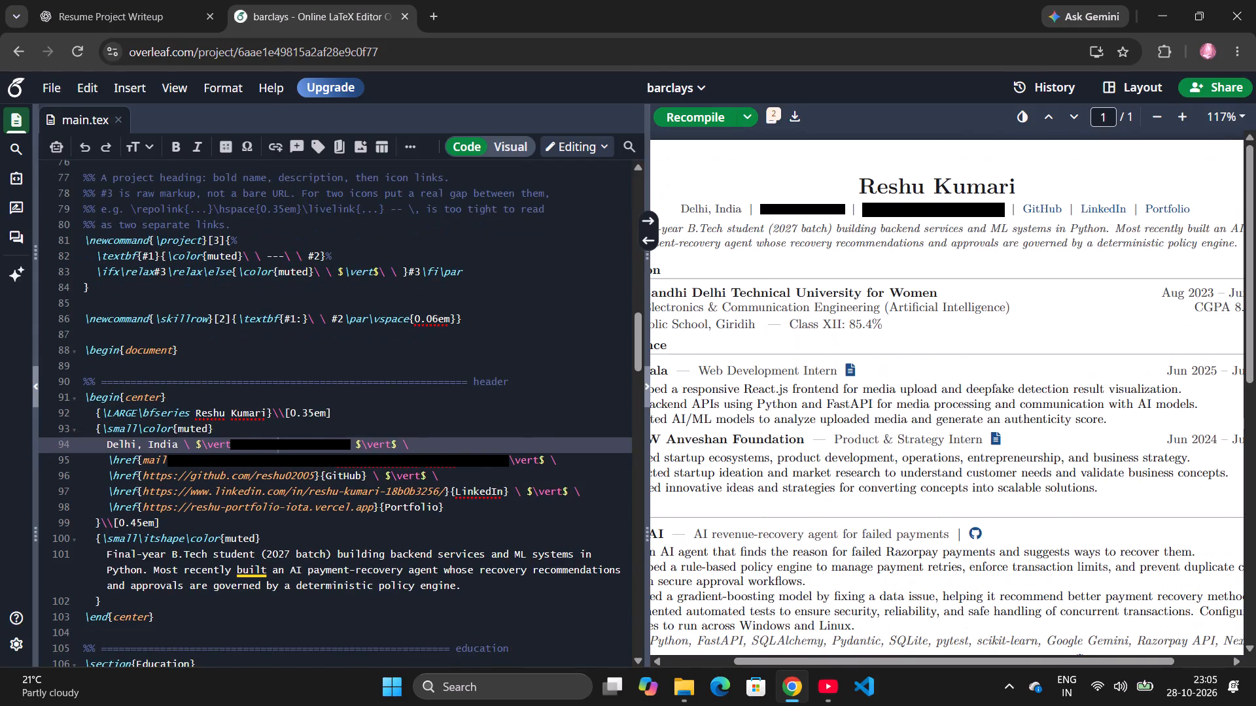
click(421, 463)
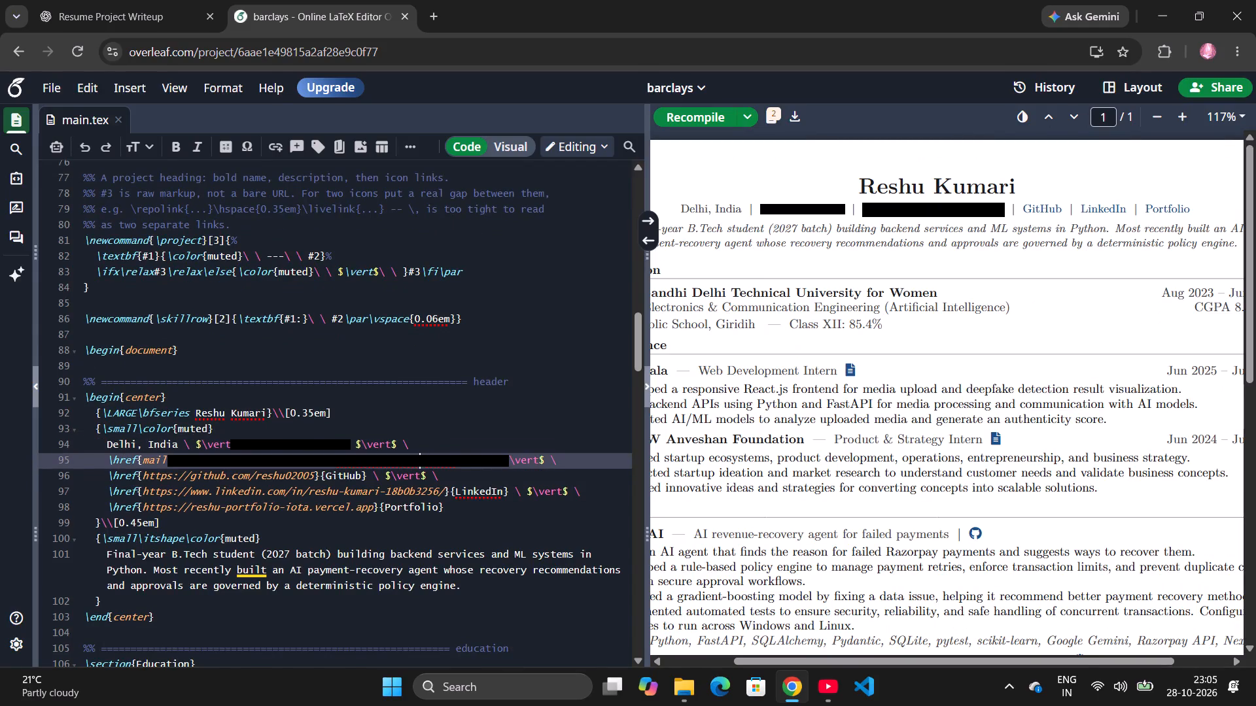
key(BackSpace)
key(BackSpace)
text(01)
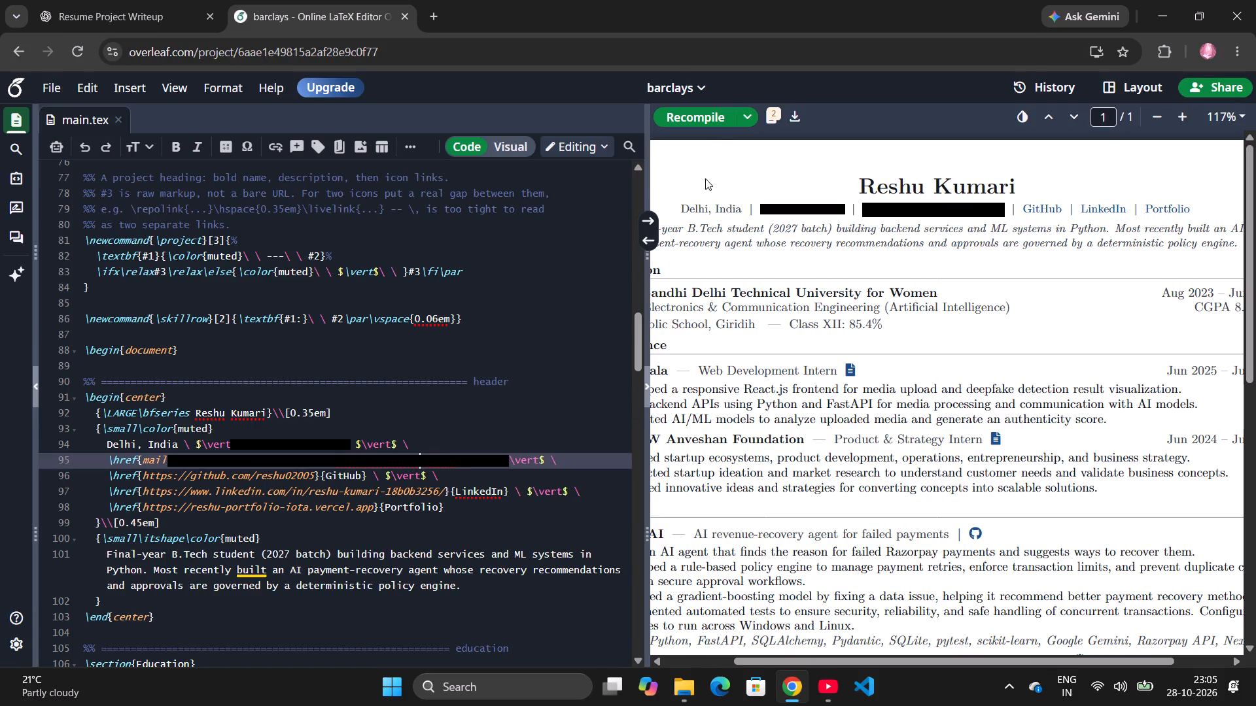
click(714, 116)
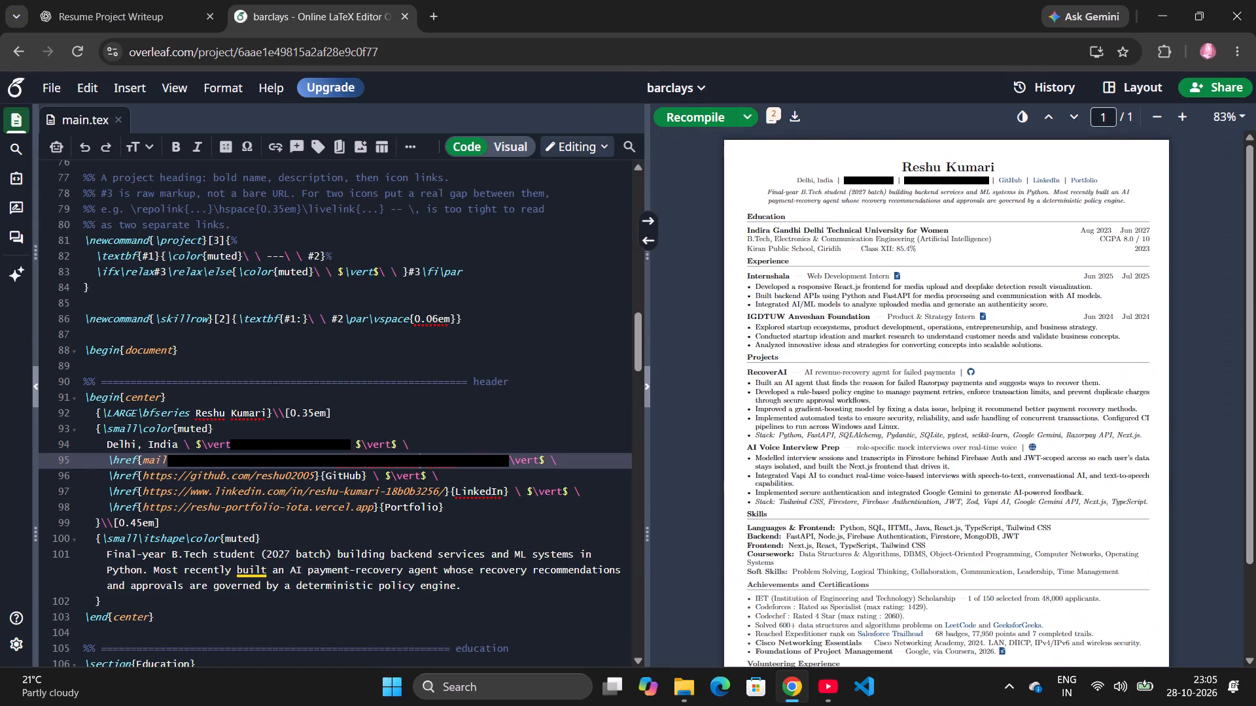
In the Skills section of main.tex, shorten the "Languages \& Frontend" row label to "Languages".
scroll(792, 250, down, 2)
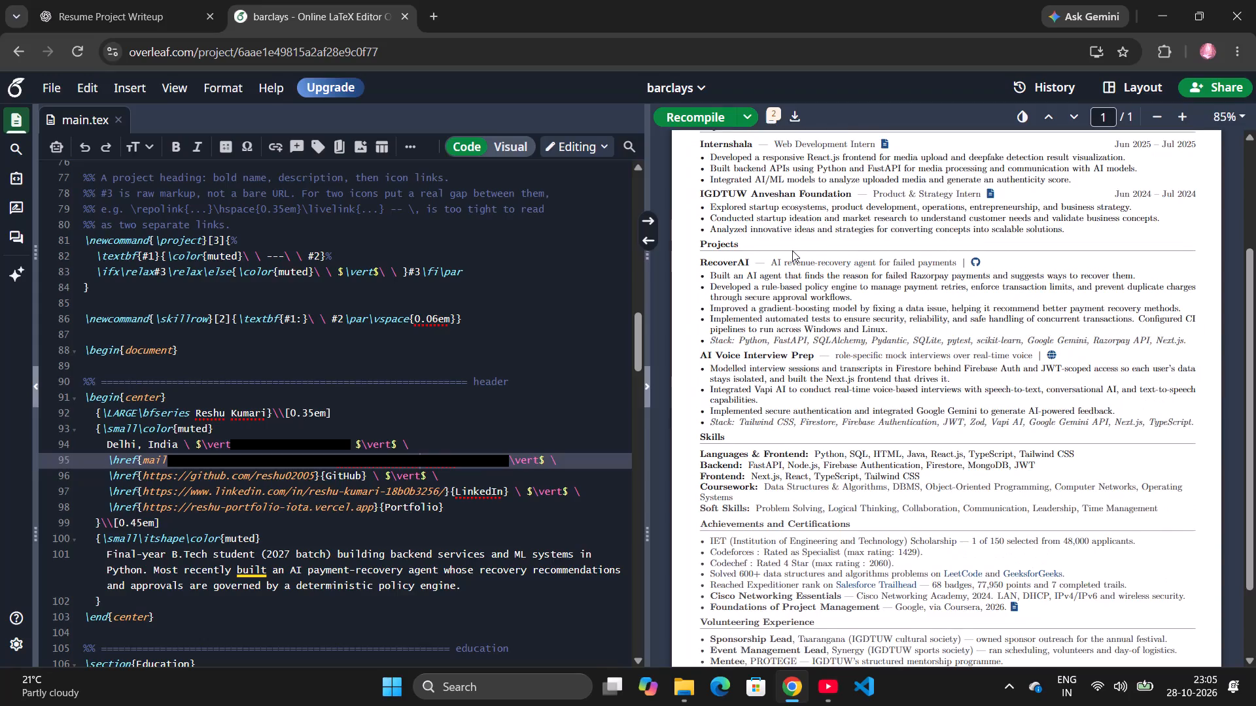
scroll(792, 250, right, 1)
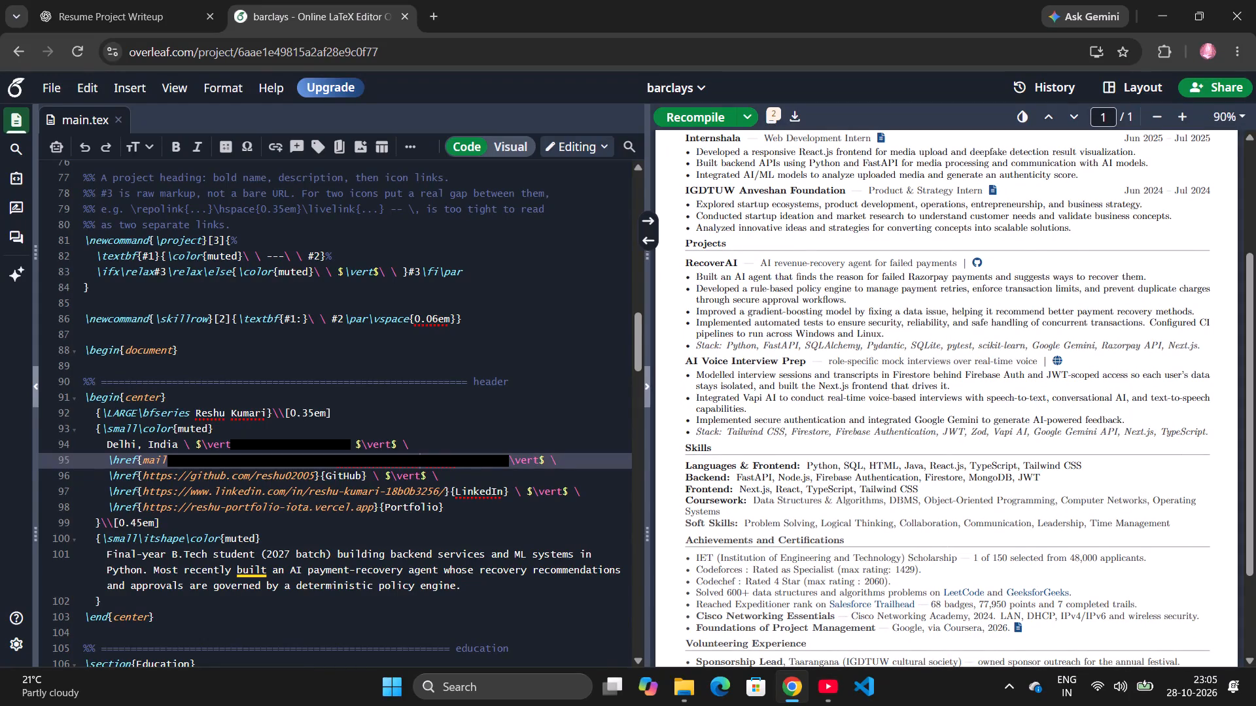
scroll(362, 545, down, 10)
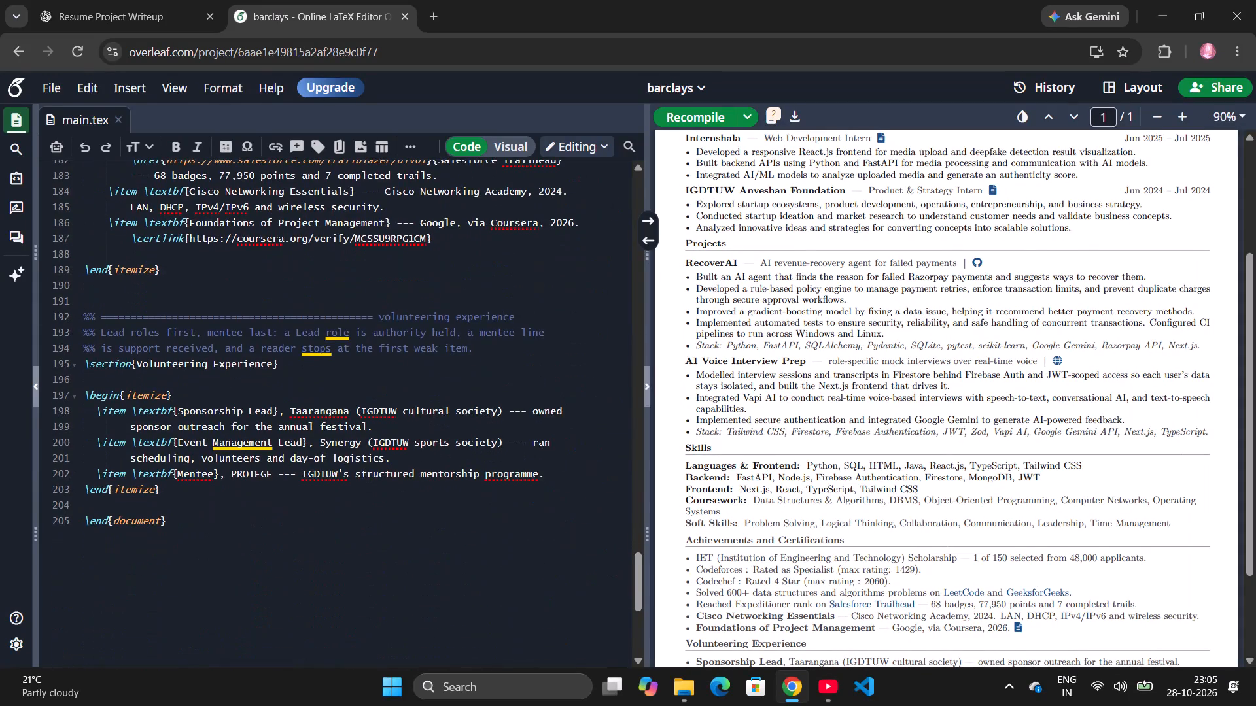
scroll(362, 545, up, 5)
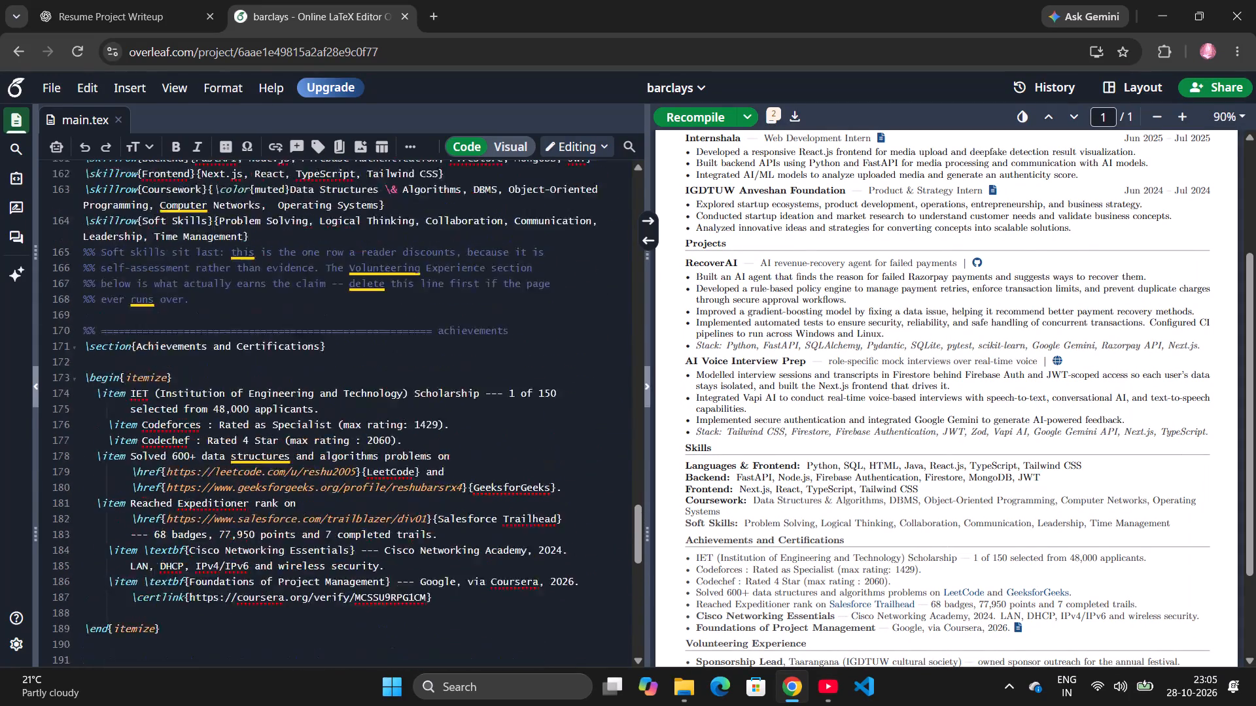
scroll(362, 545, up, 1)
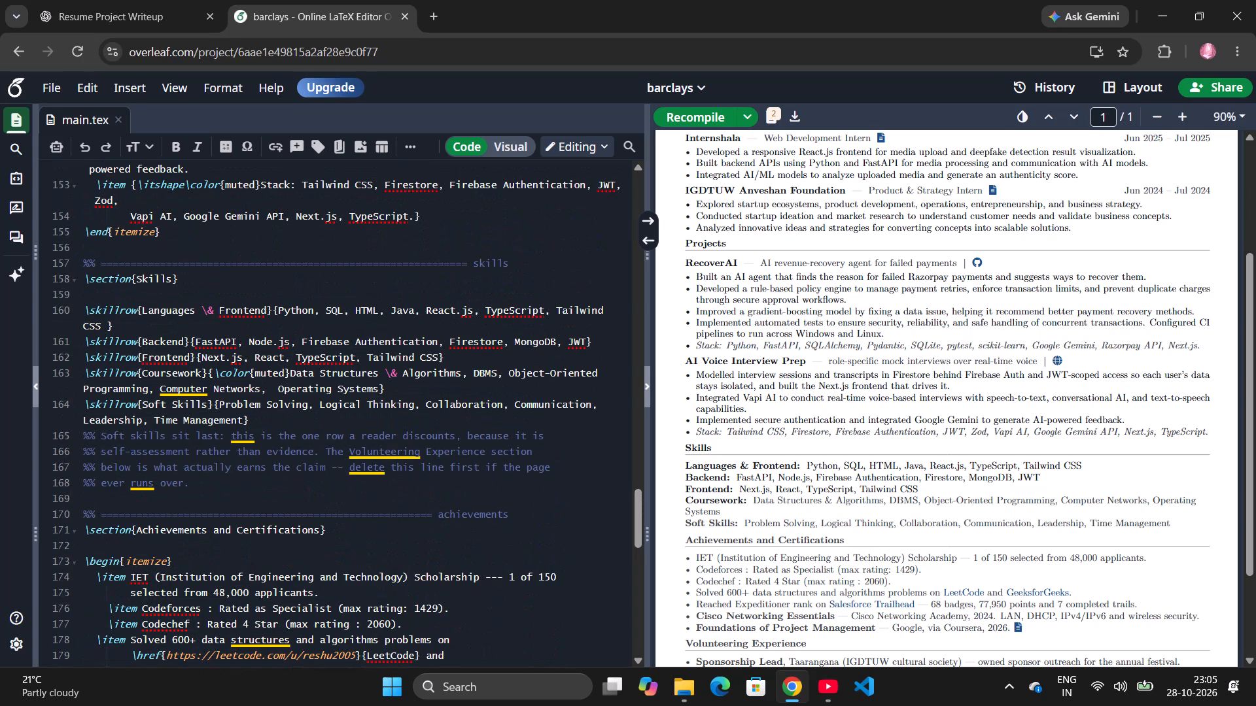
scroll(284, 507, up, 1)
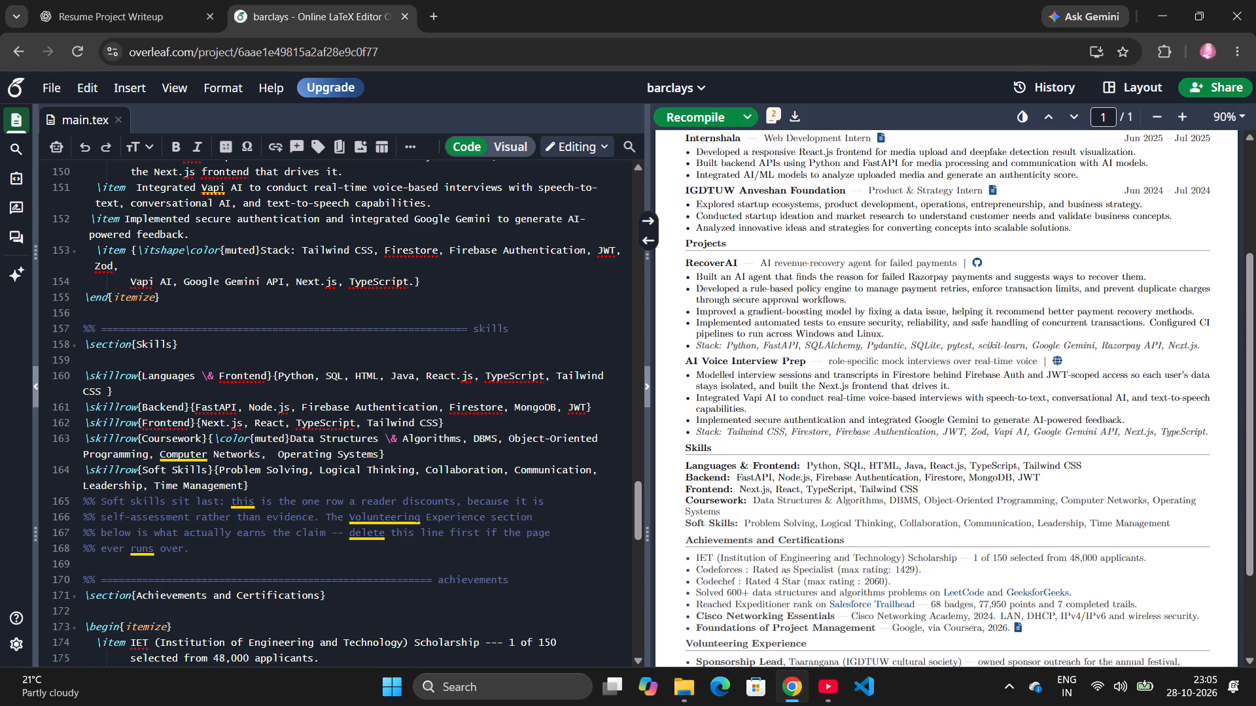
click(203, 429)
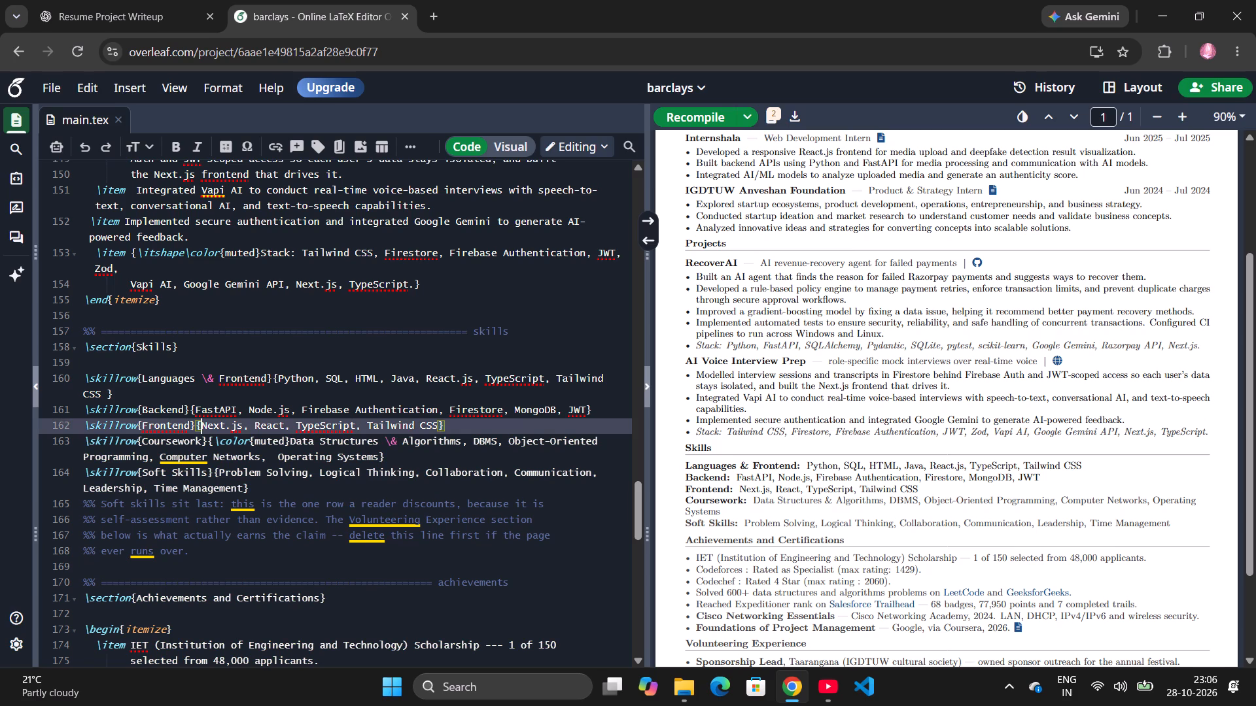
click(268, 377)
key(BackSpace)
key(BackSpace)
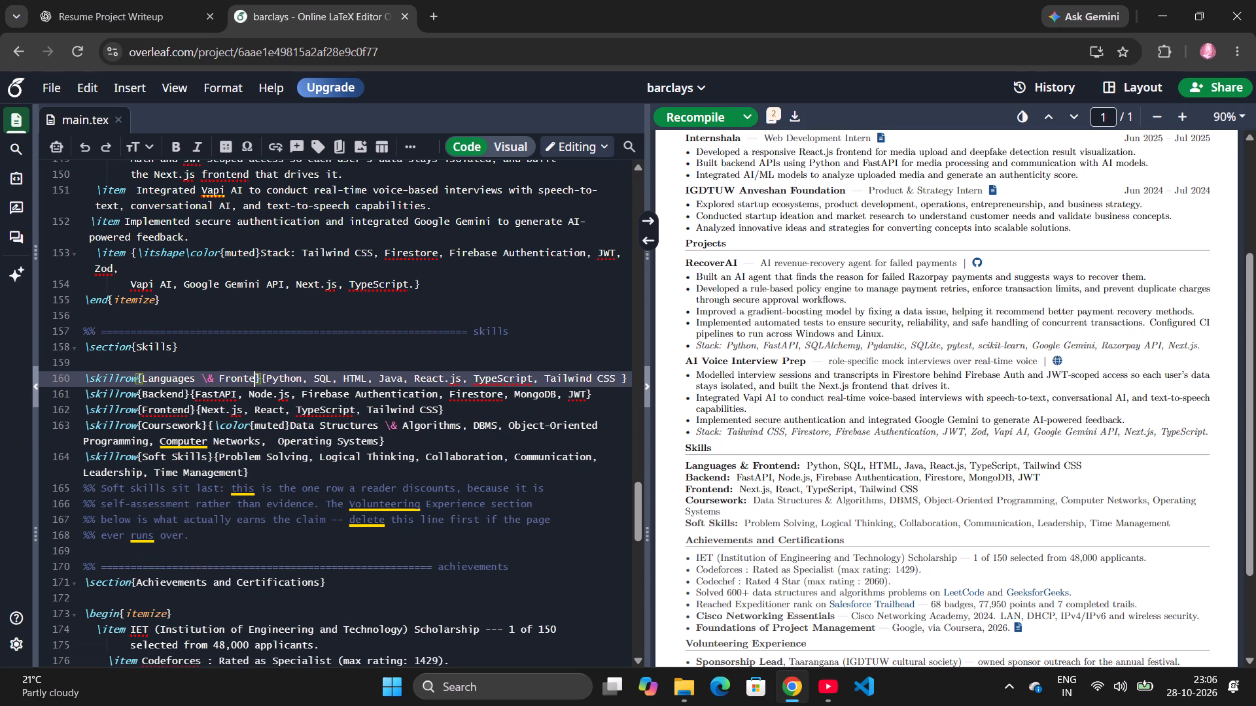
key(BackSpace)
key(BackSpace)
key(BackSpace)
key(BackSpace)
key(BackSpace)
key(BackSpace)
key(BackSpace)
key(BackSpace)
key(BackSpace)
key(BackSpace)
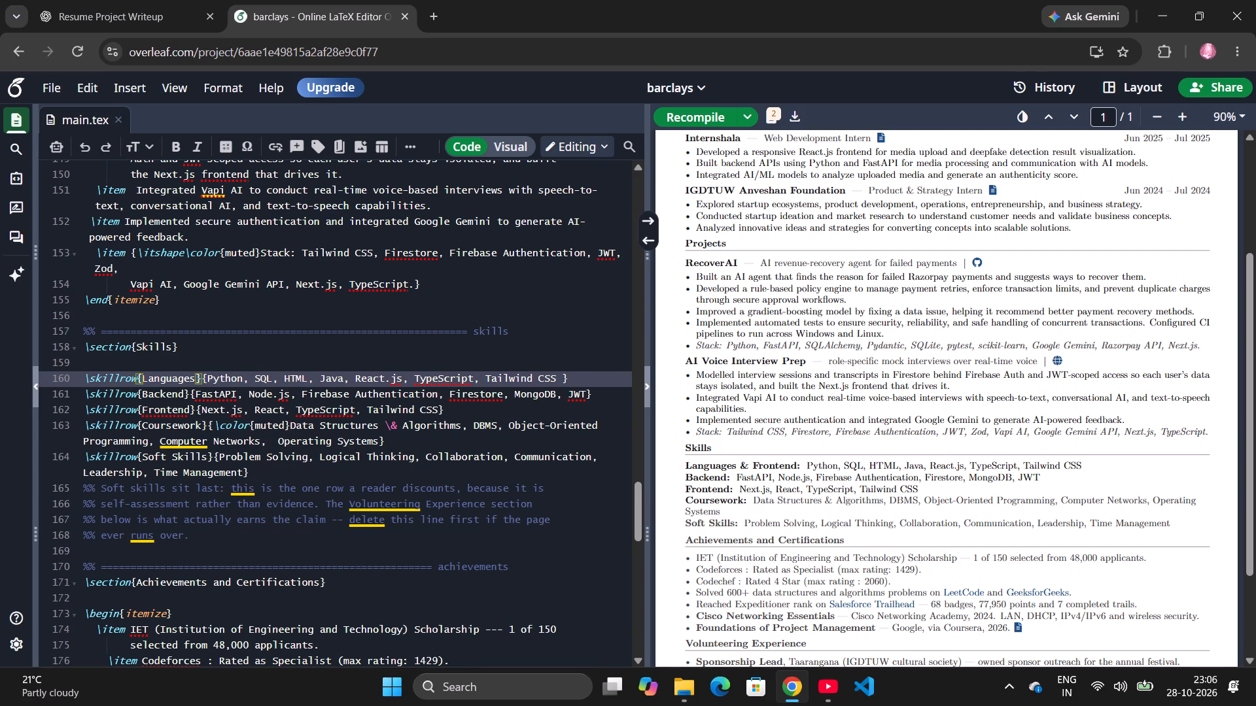
Move "HTML," from the Languages skill row to the start of the Frontend row, before Next.js.
drag(283, 378, 316, 386)
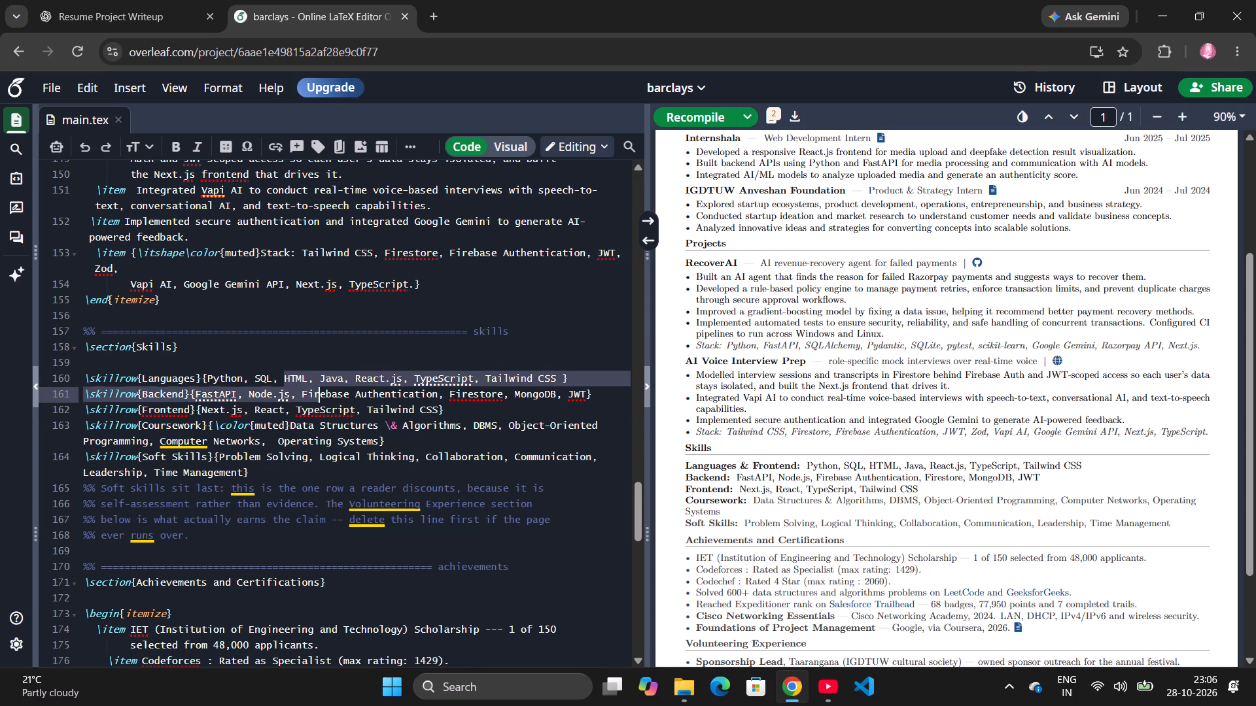
drag(316, 386, 315, 383)
key(ctrl+c)
key(BackSpace)
key(BackSpace)
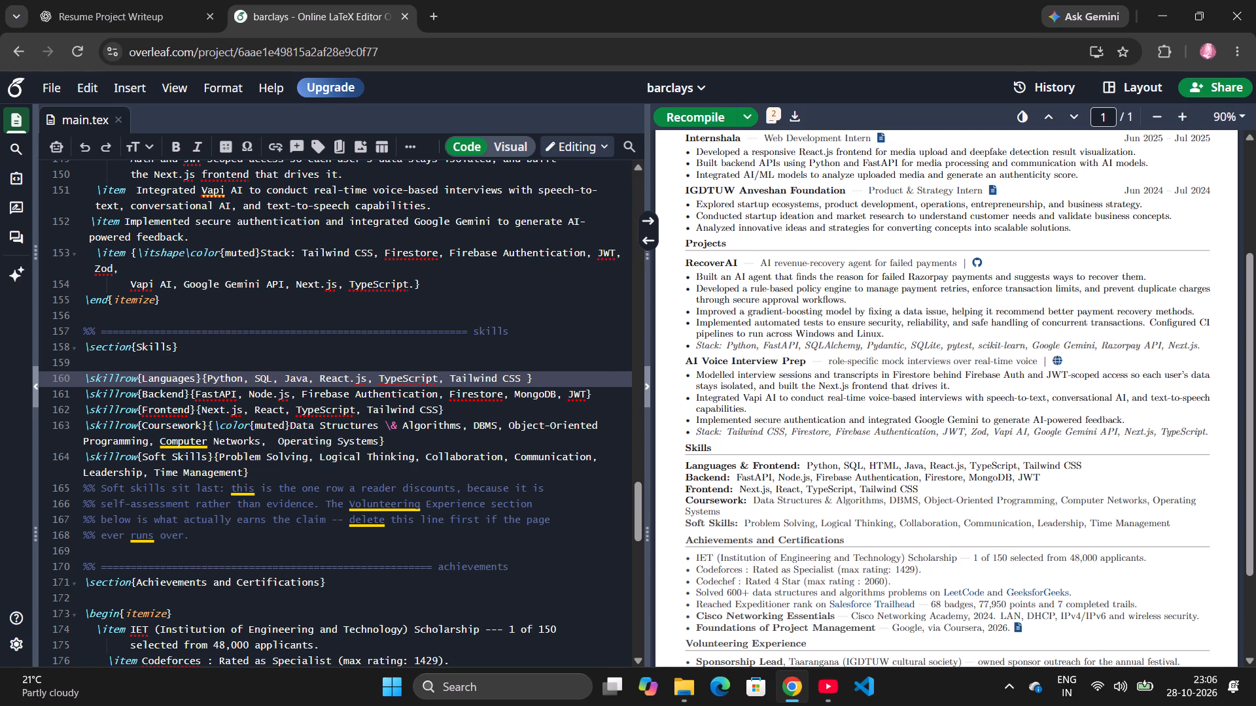
click(200, 412)
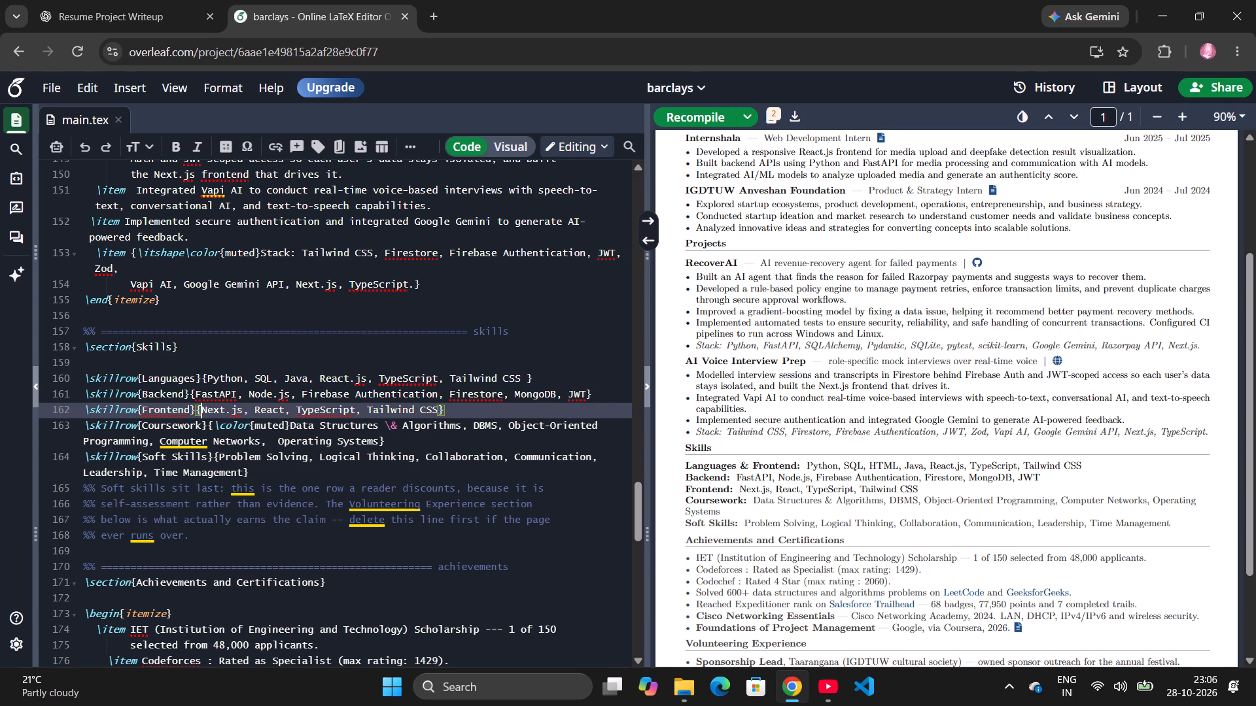
key(ctrl+v)
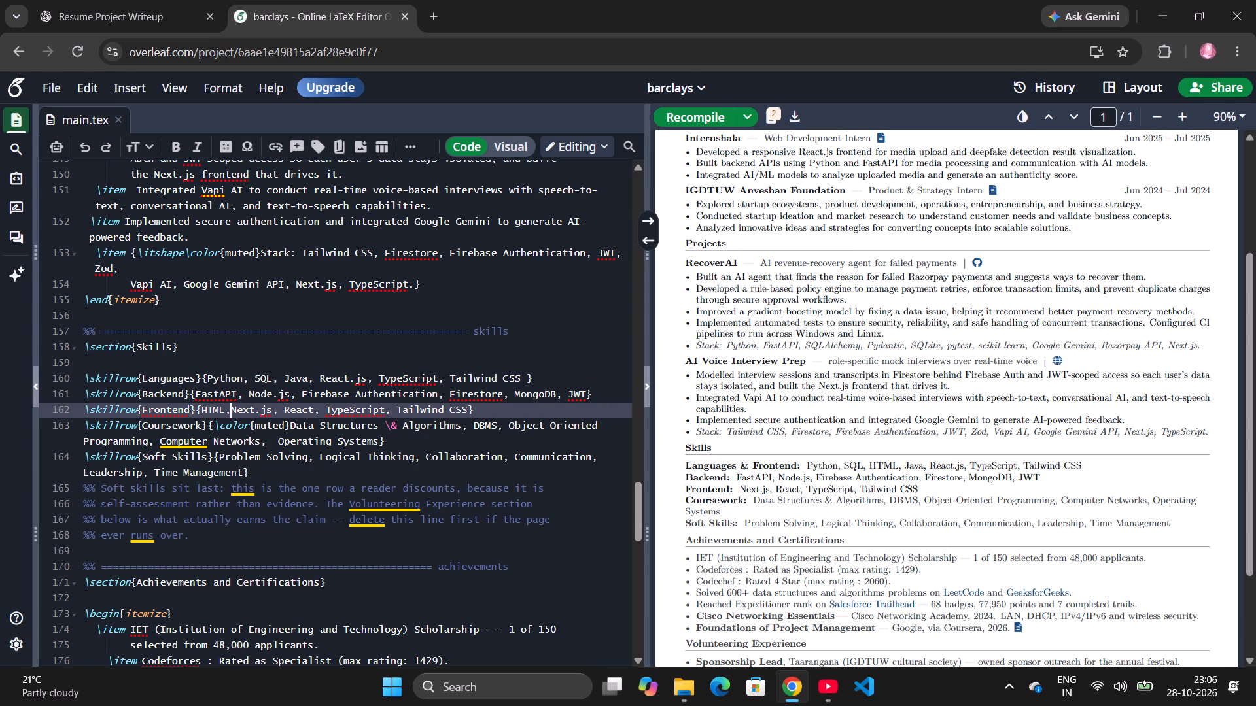
key(space)
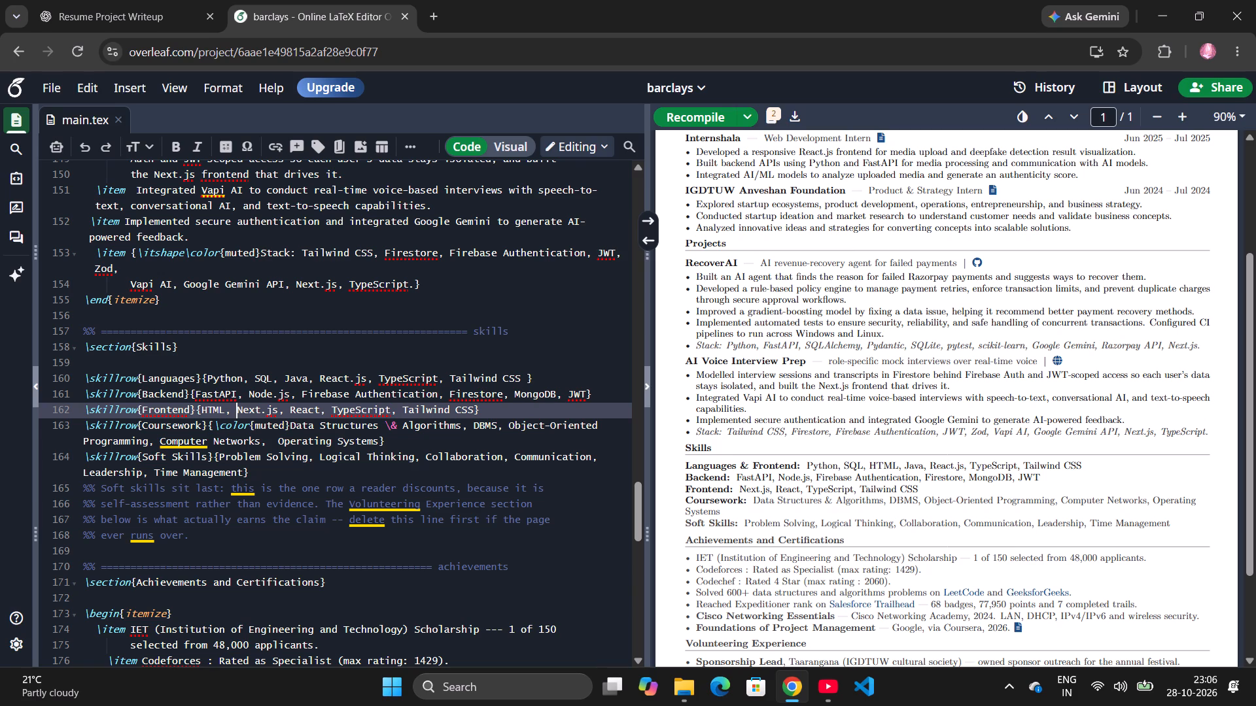
Remove React.js and TypeScript from the Languages skill row in main.tex.
drag(319, 379, 375, 379)
key(BackSpace)
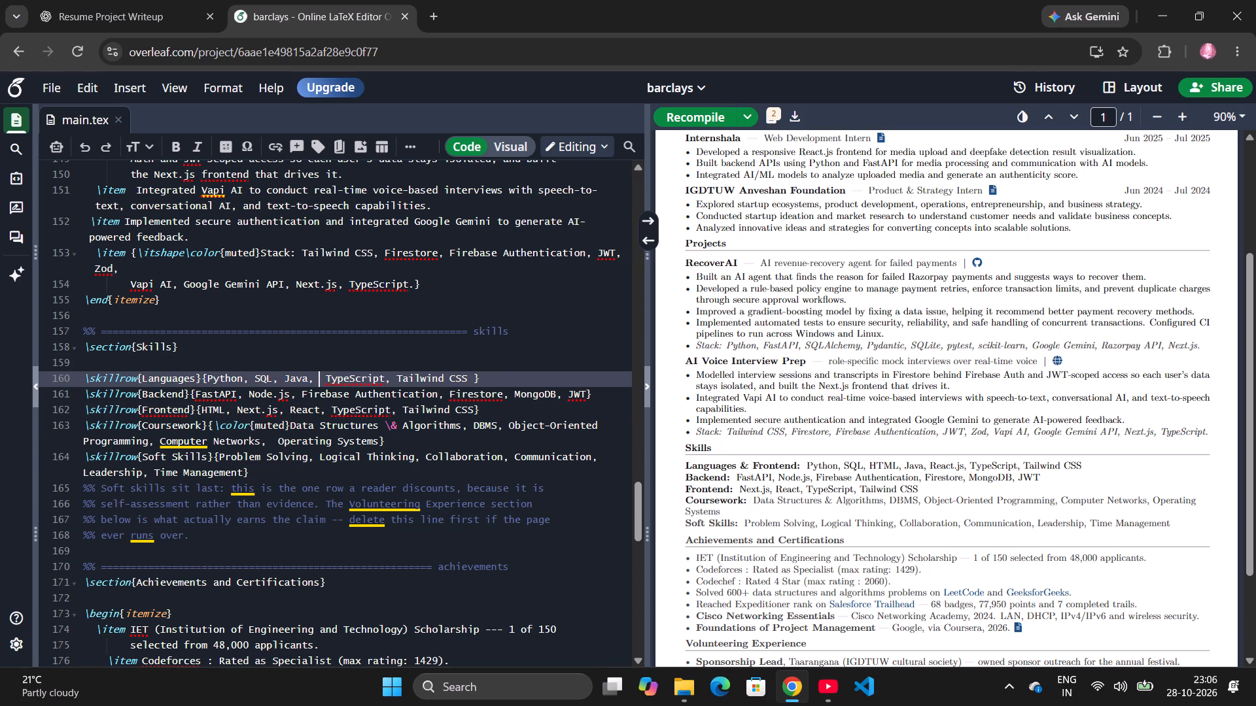
key(BackSpace)
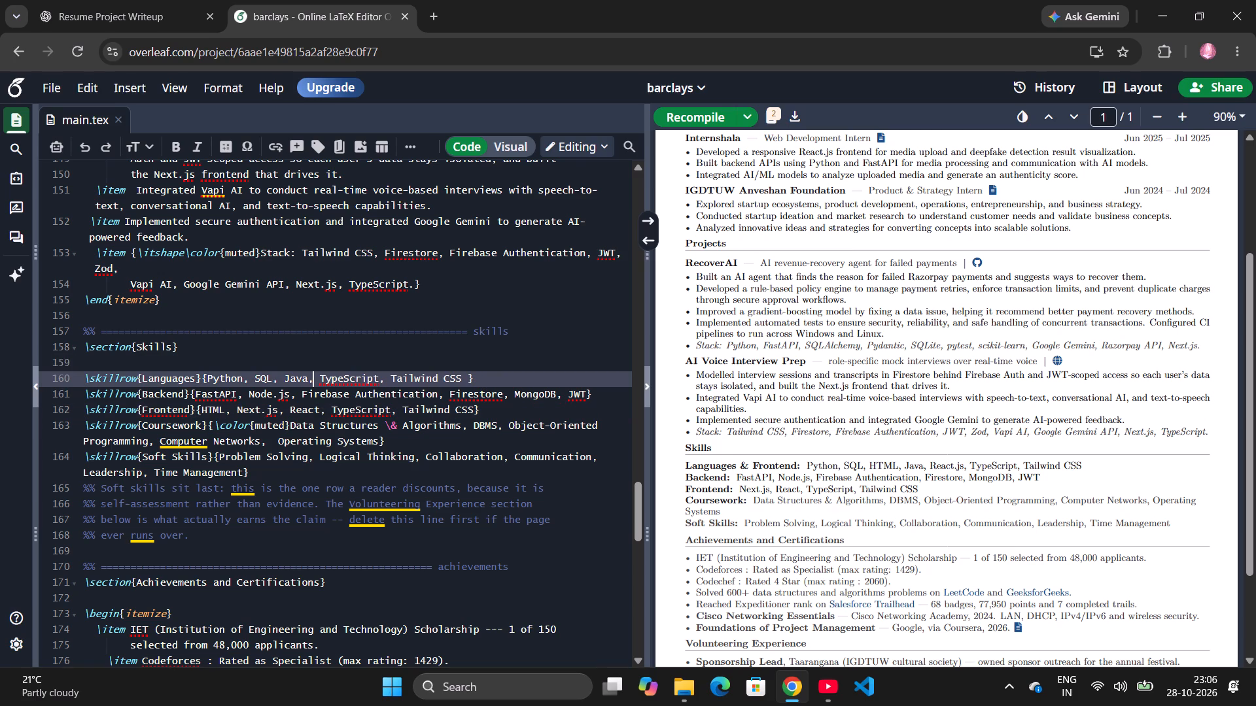
drag(320, 381, 377, 384)
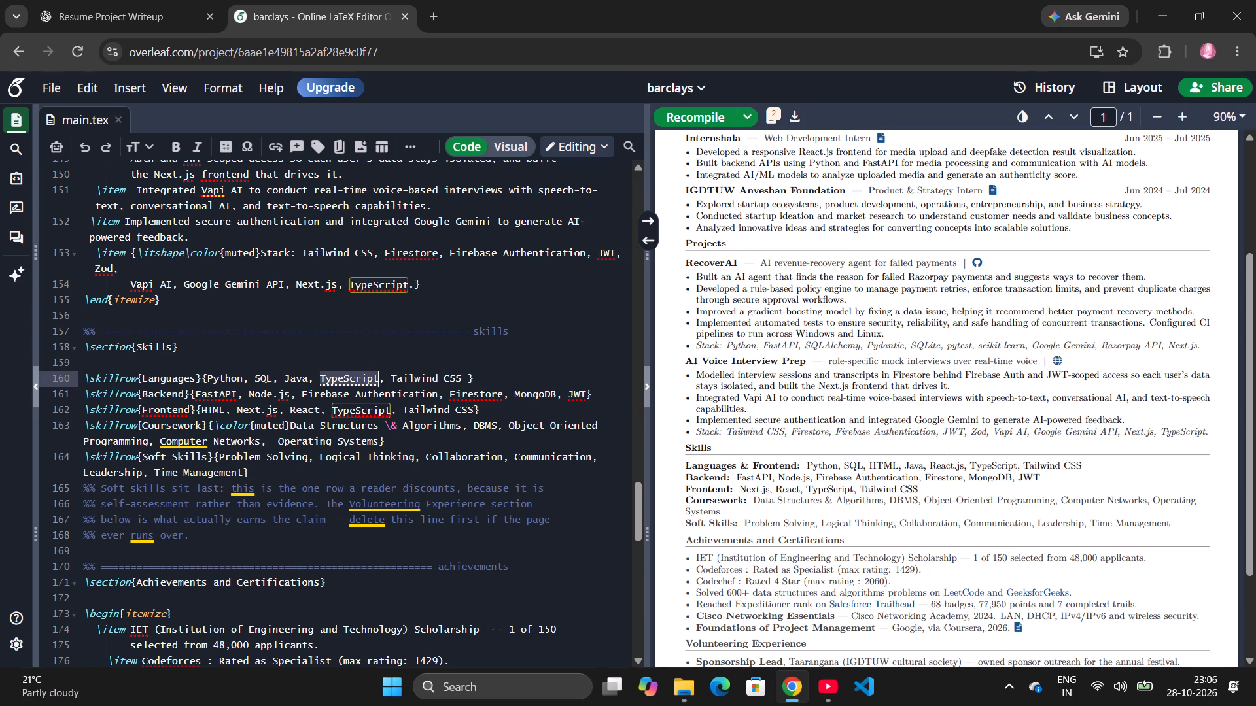
drag(377, 384, 385, 383)
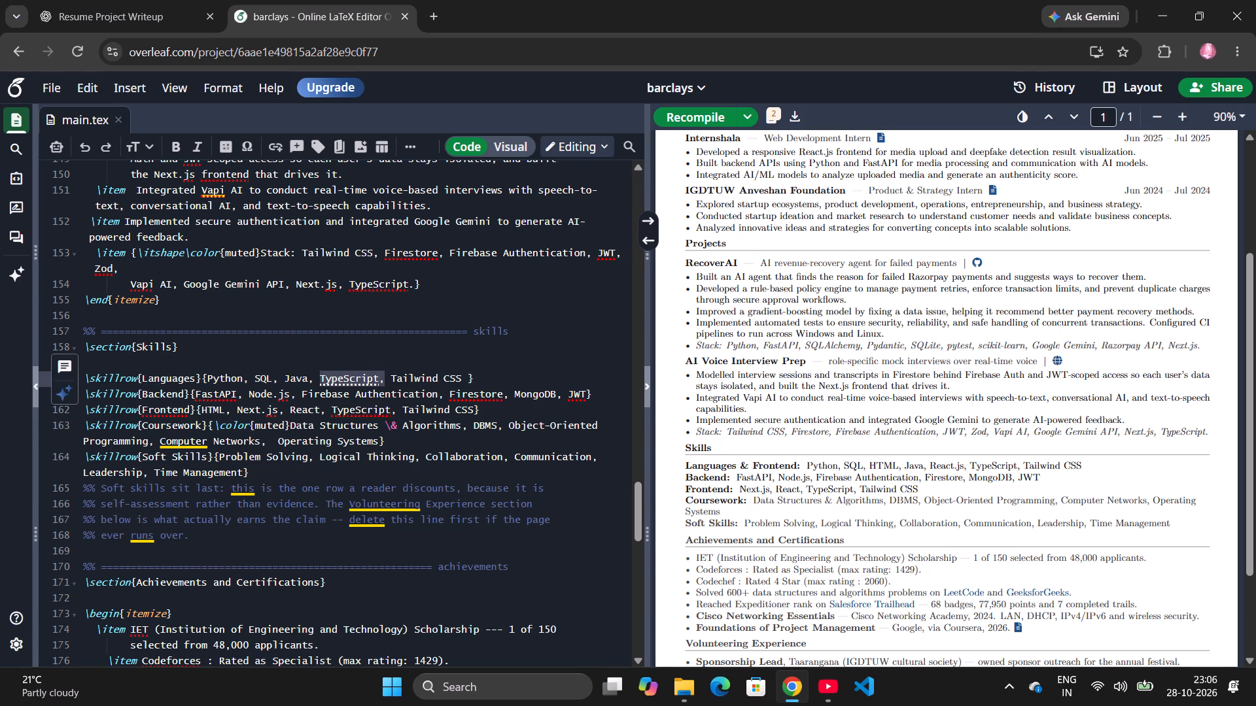
key(ctrl+c)
key(BackSpace)
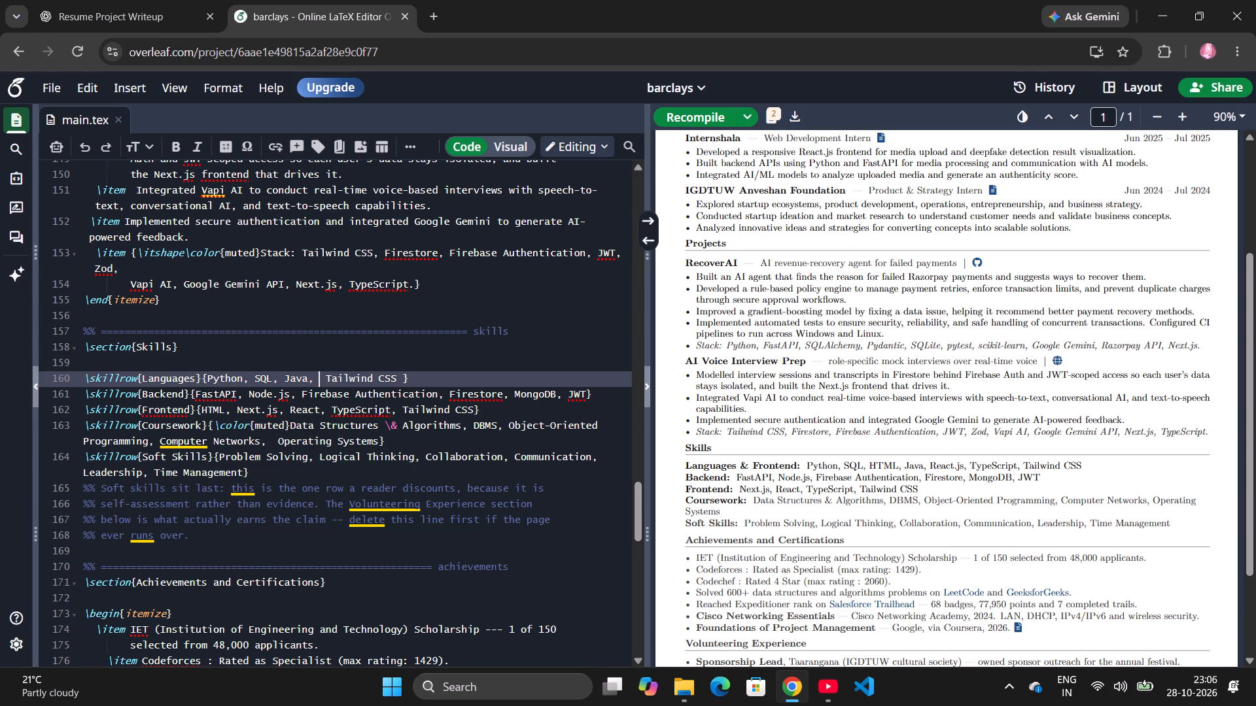
key(BackSpace)
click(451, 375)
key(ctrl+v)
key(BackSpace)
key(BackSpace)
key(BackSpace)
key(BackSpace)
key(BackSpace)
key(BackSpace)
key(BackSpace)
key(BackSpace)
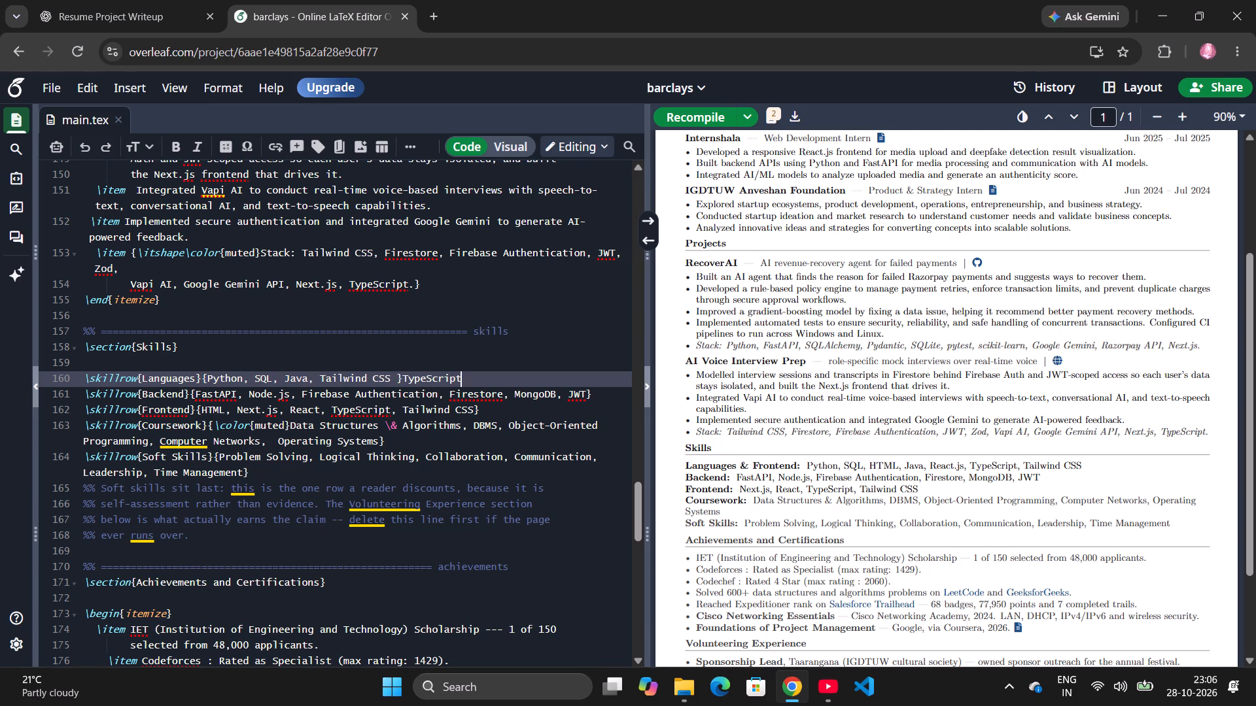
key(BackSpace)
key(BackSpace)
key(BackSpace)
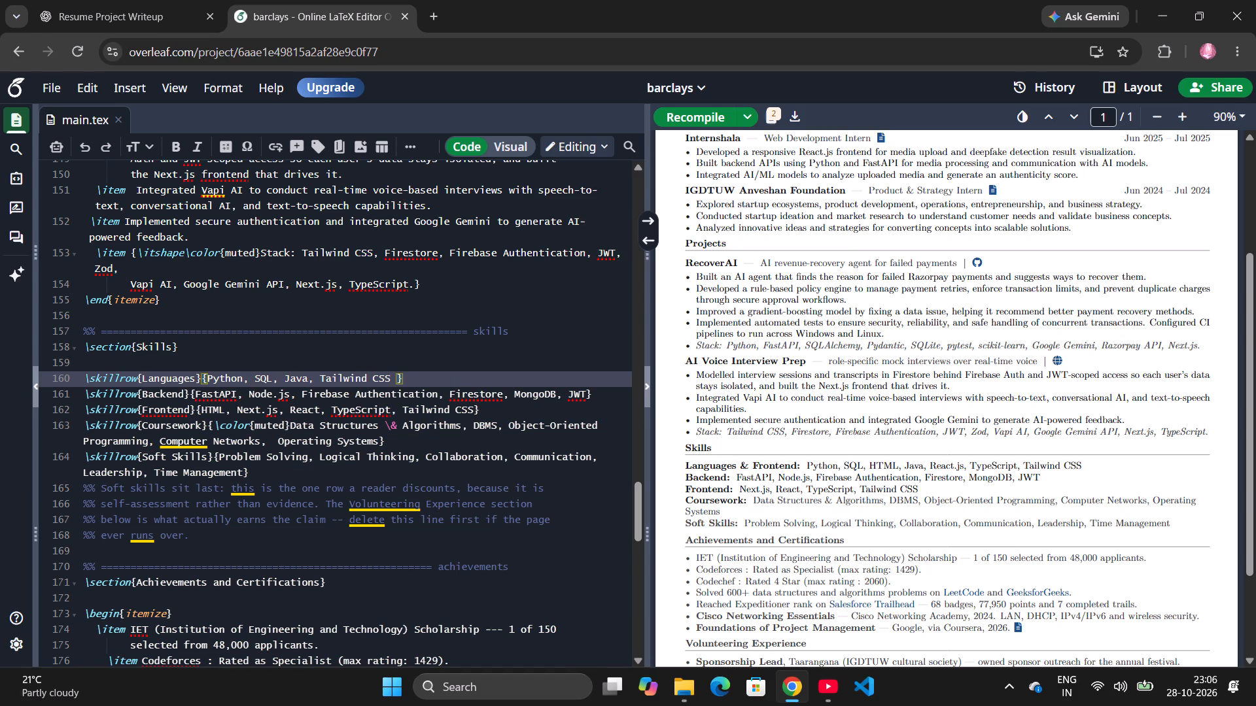
Delete Tailwind CSS and the comma after Java from the Languages row, and recompile the resume.
drag(308, 379, 398, 378)
key(BackSpace)
click(461, 373)
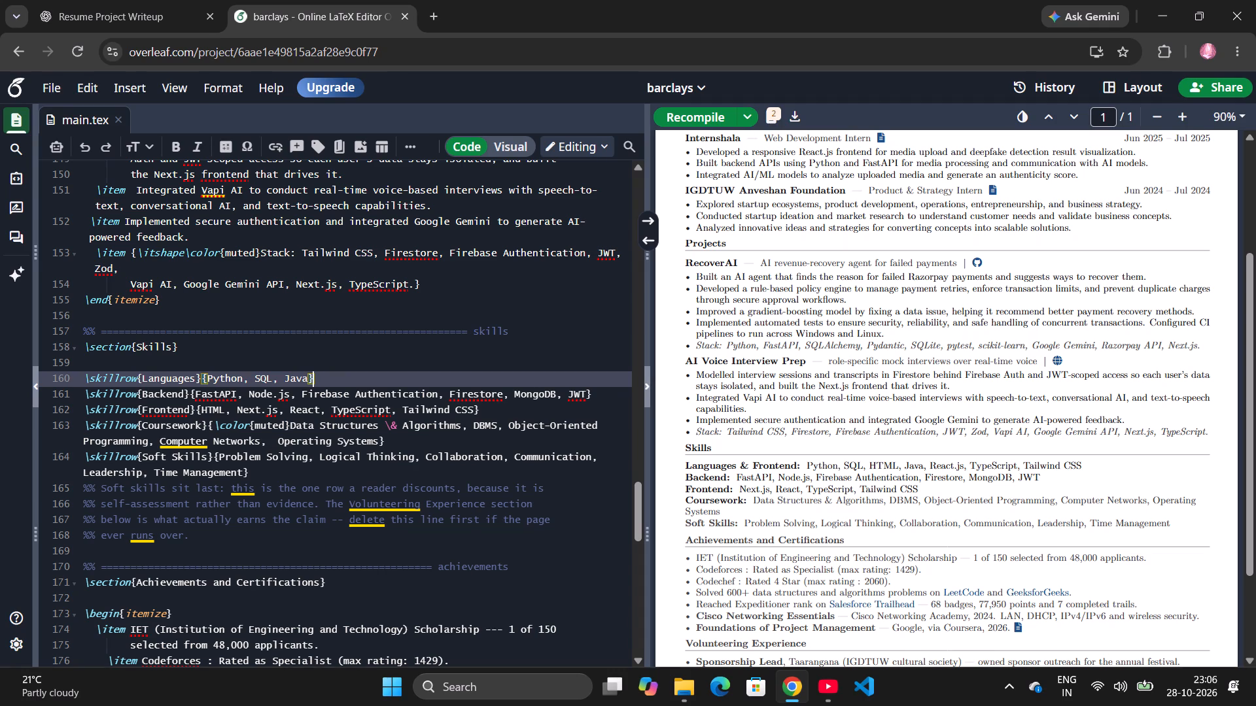
click(680, 122)
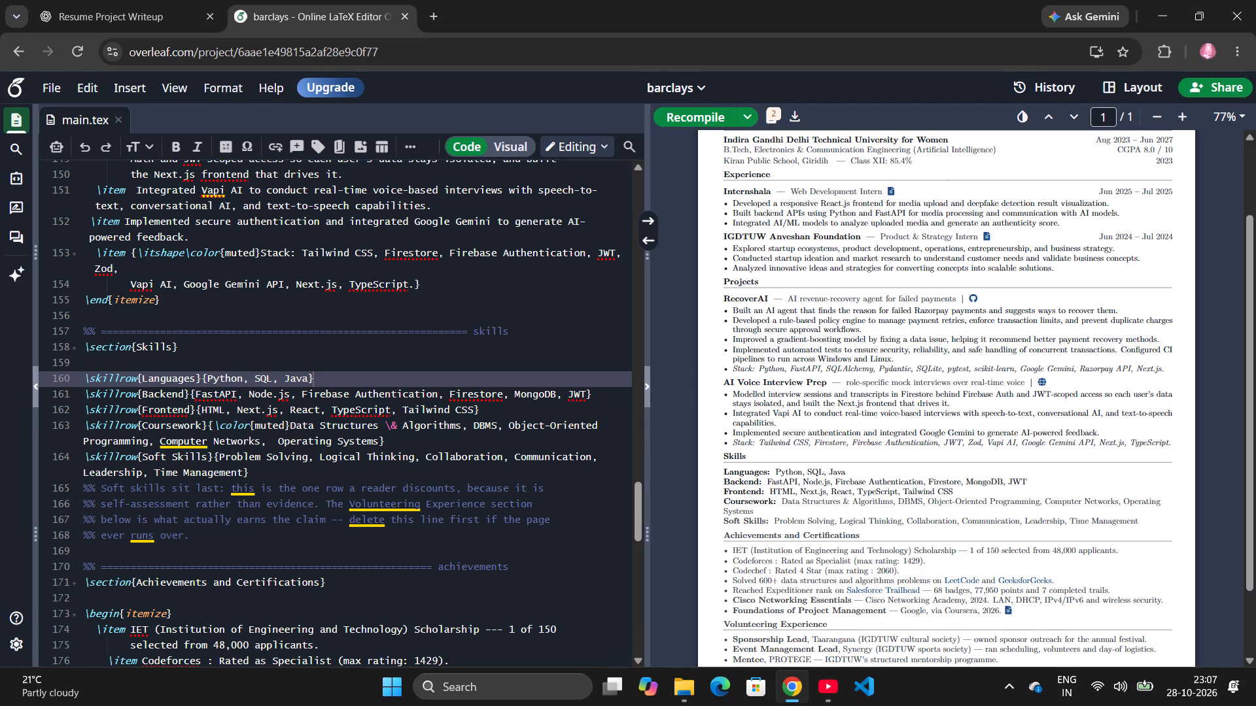
Add a new \skillrow{Tools} line below the Frontend row, reusing the Frontend row's command and label.
click(578, 405)
key(Return)
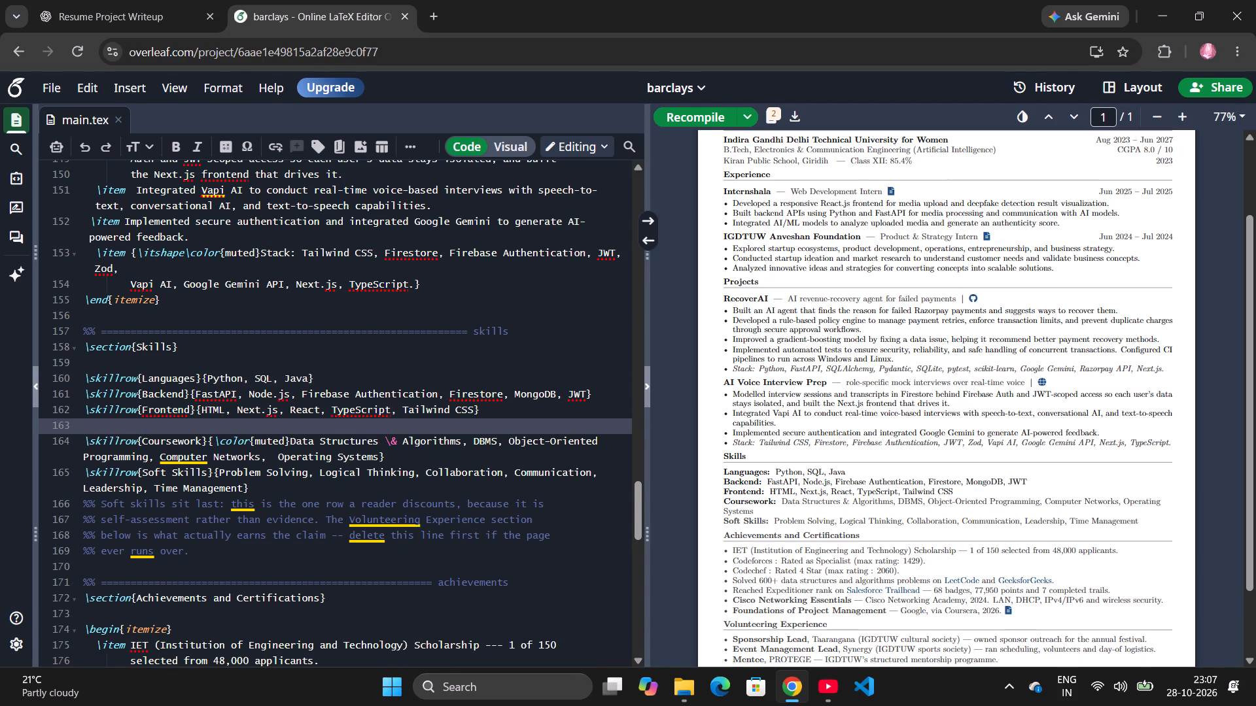
drag(82, 409, 197, 409)
key(ctrl+c)
click(156, 424)
key(ctrl+v)
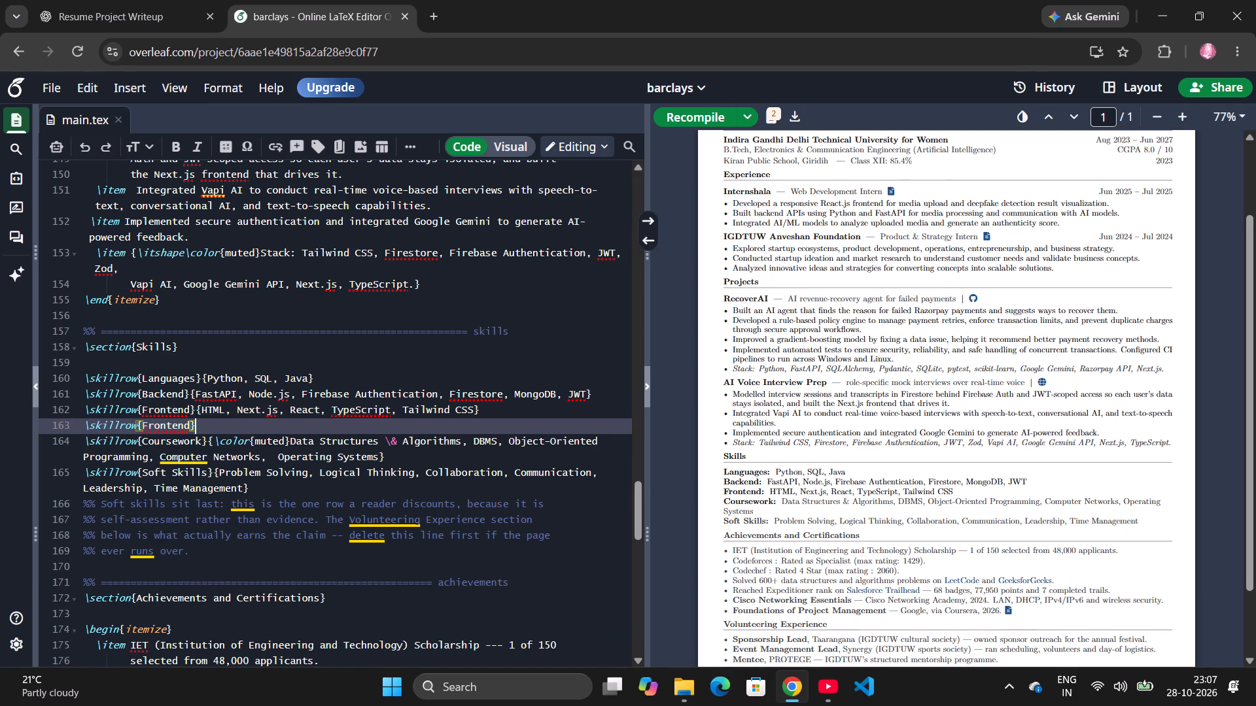
click(189, 426)
key(BackSpace)
key(BackSpace)
key(BackSpace)
key(BackSpace)
key(BackSpace)
key(BackSpace)
key(BackSpace)
key(BackSpace)
text(ools)
Give the Tools row a second braced argument containing Vercel,Docker,AWS,Git.
click(221, 425)
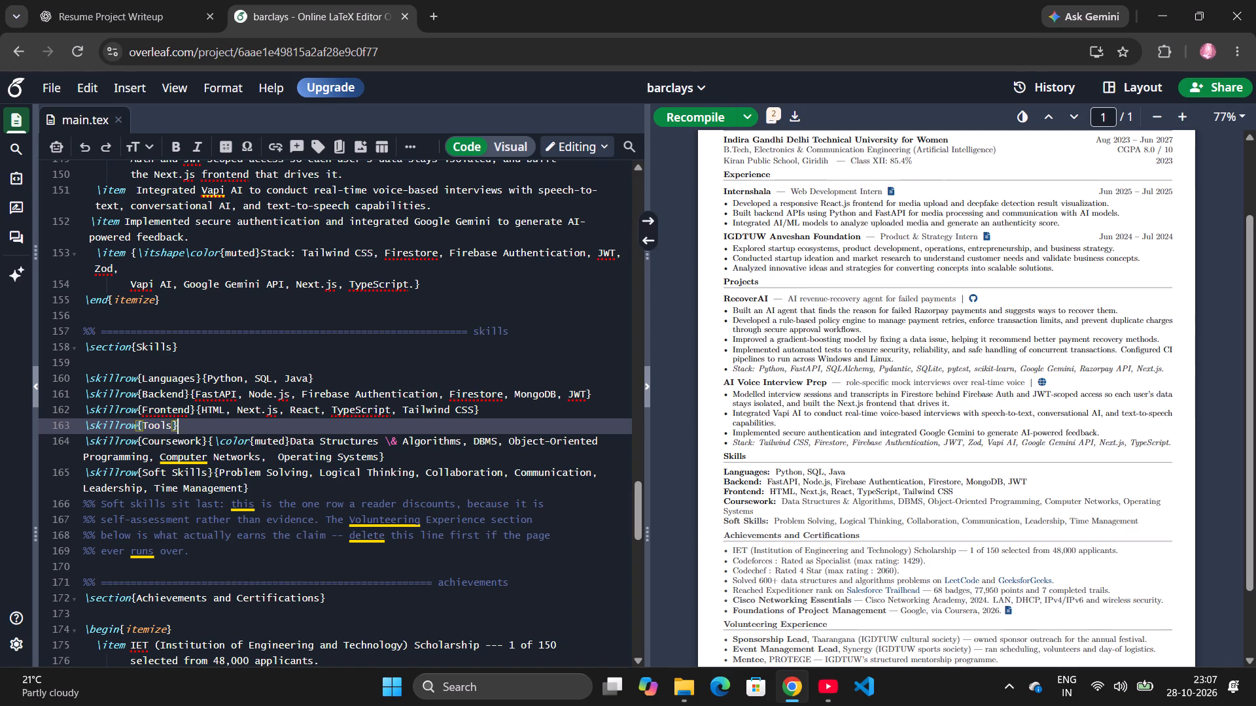
key(shift+parenleft)
key(BackSpace)
key(shift+braceleft)
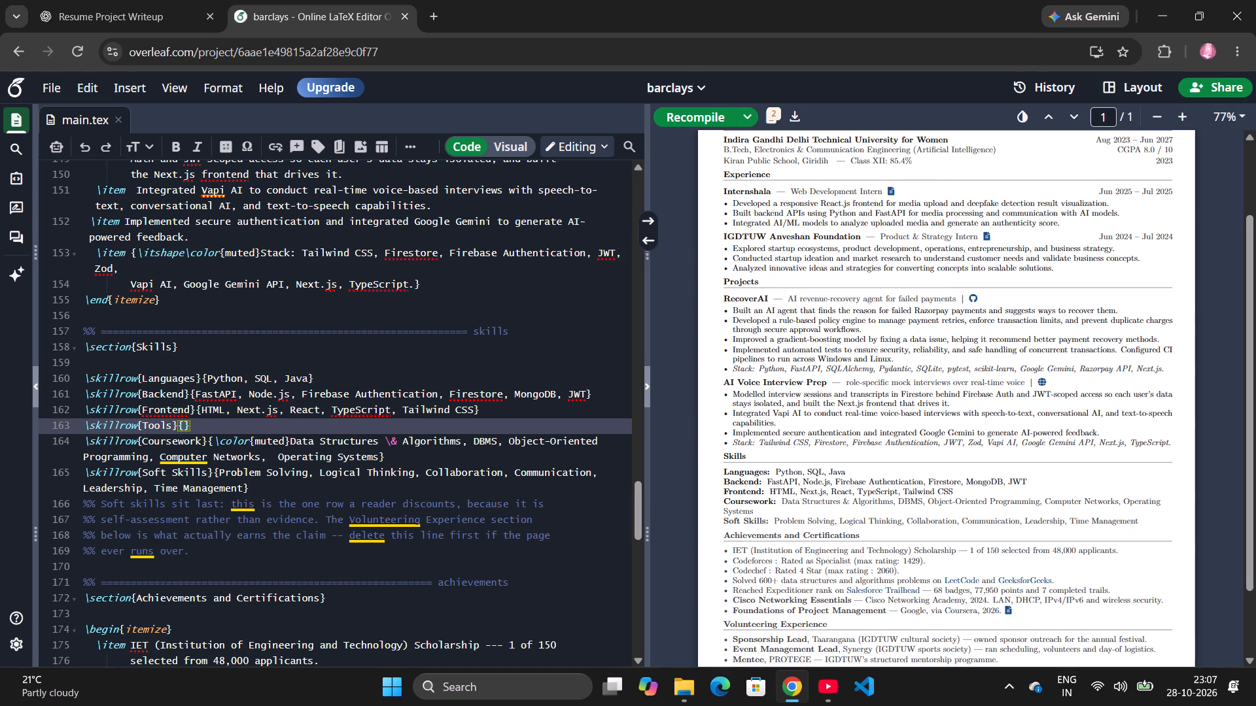
text(ercel,)
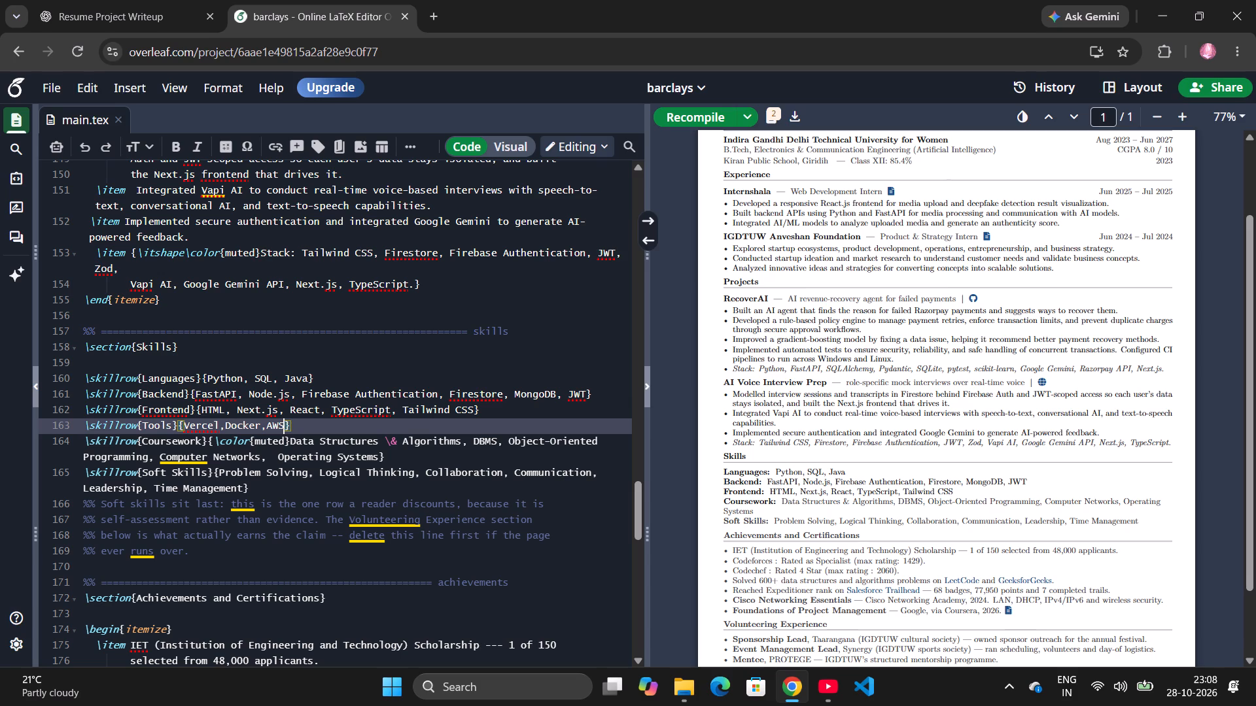
click(304, 437)
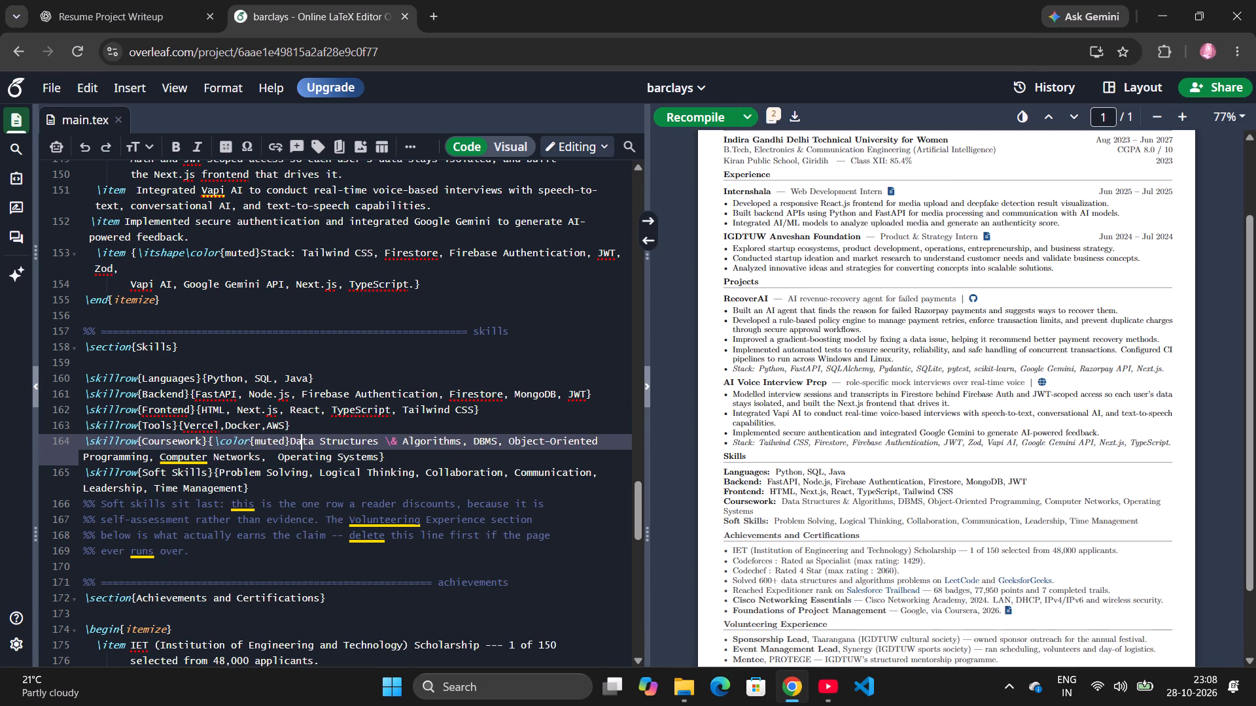
click(283, 428)
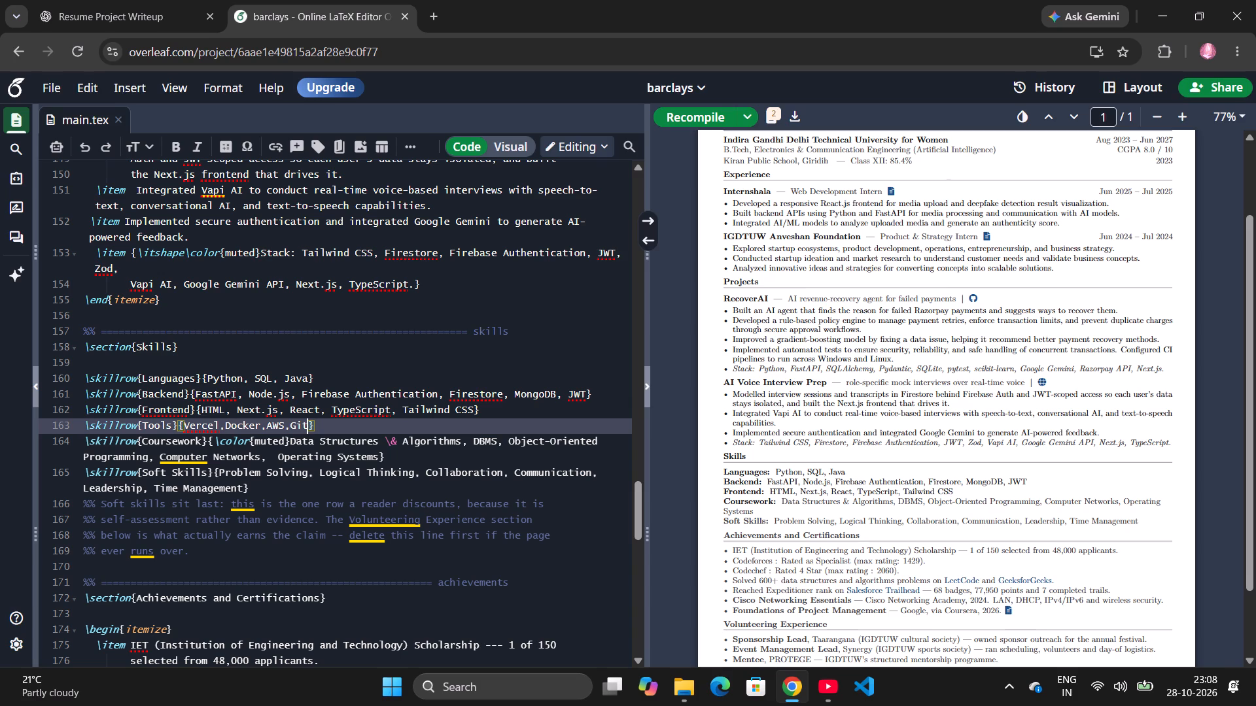
Open the two most recent resume PDFs from File Explorer and examine their Skills sections for Tools entries.
click(685, 698)
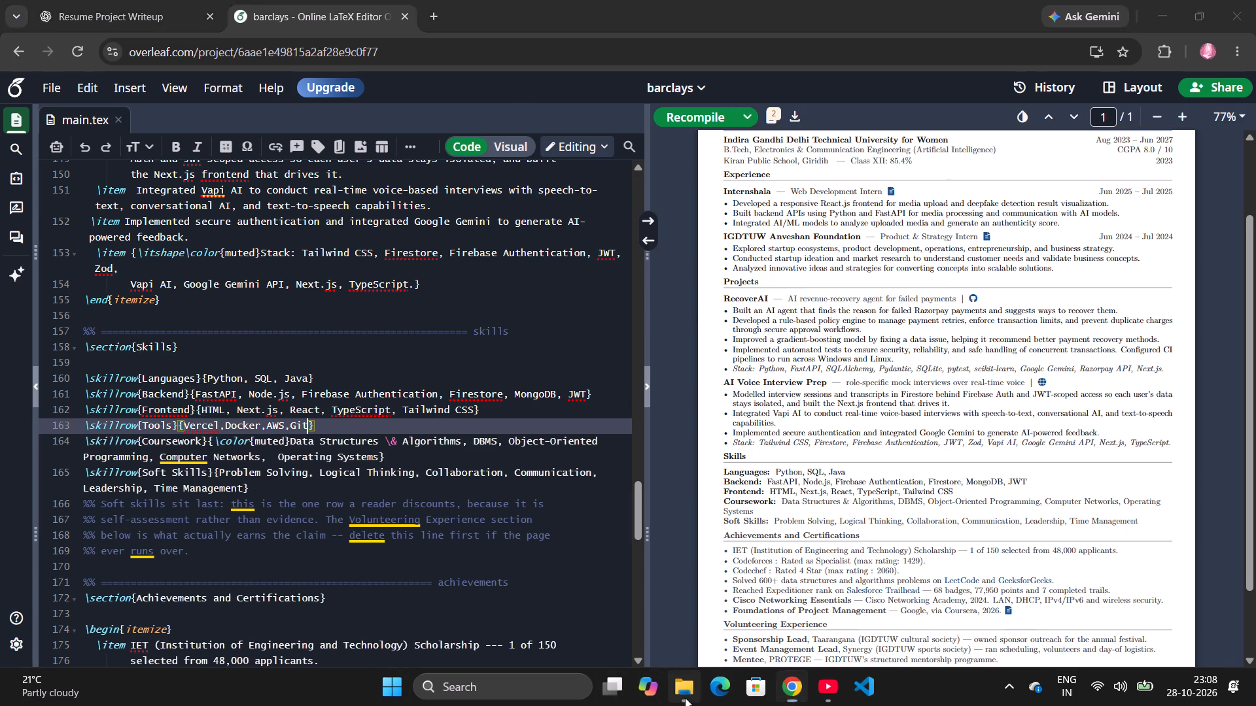
double_click(296, 391)
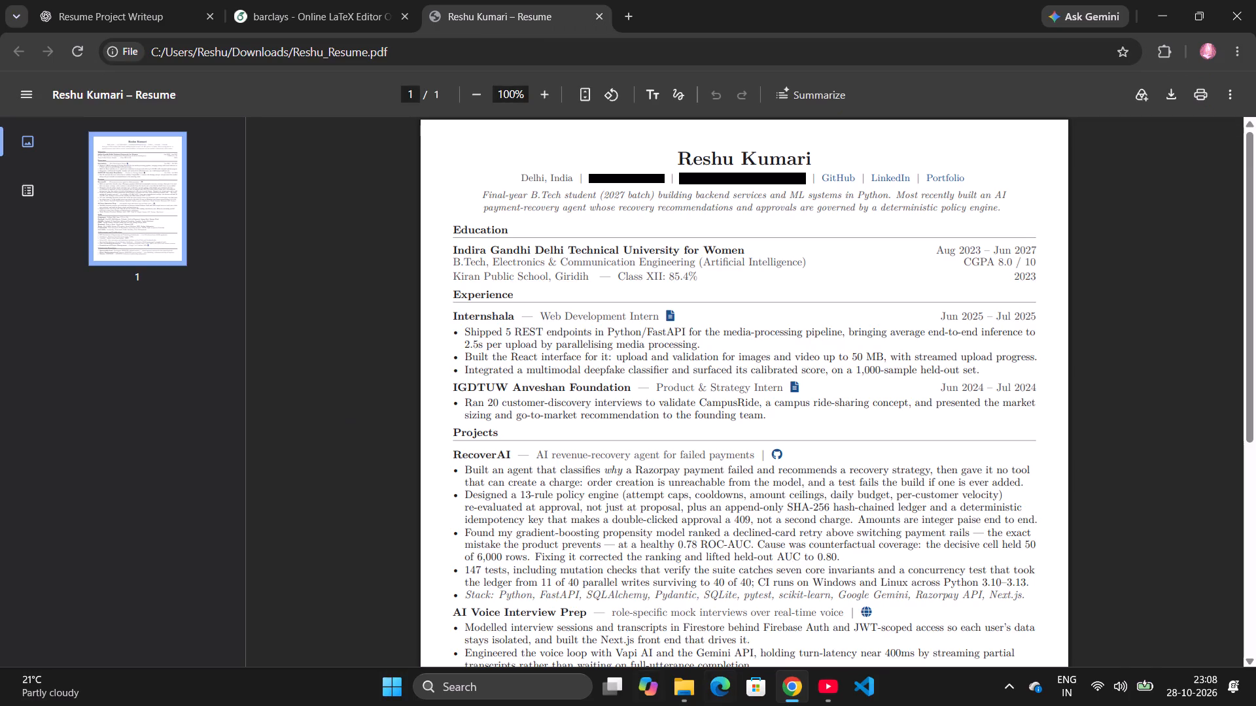
click(685, 696)
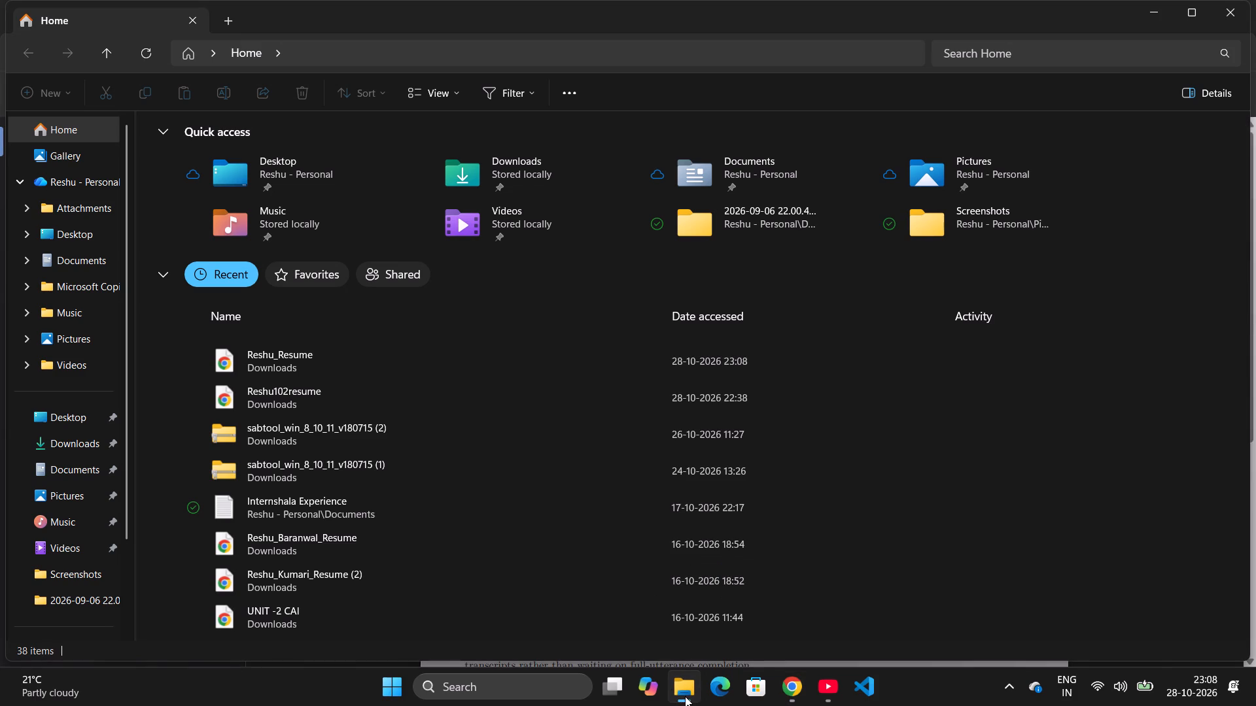
scroll(331, 585, down, 1)
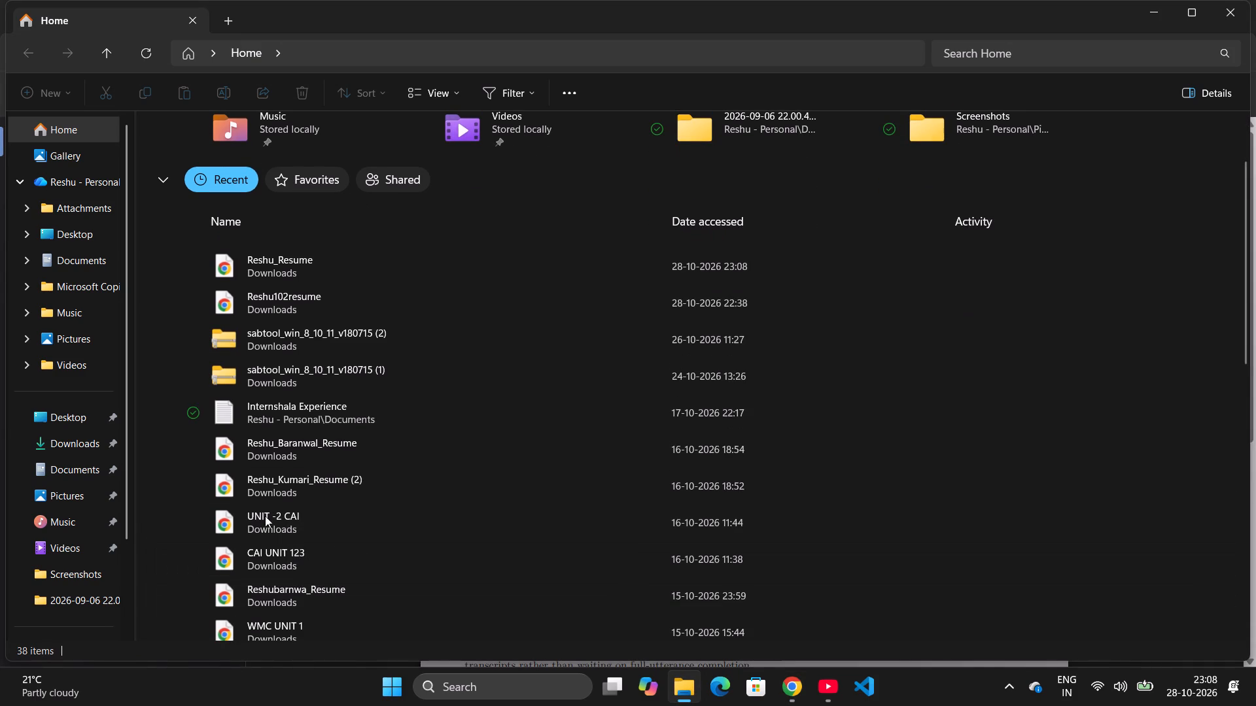
double_click(300, 304)
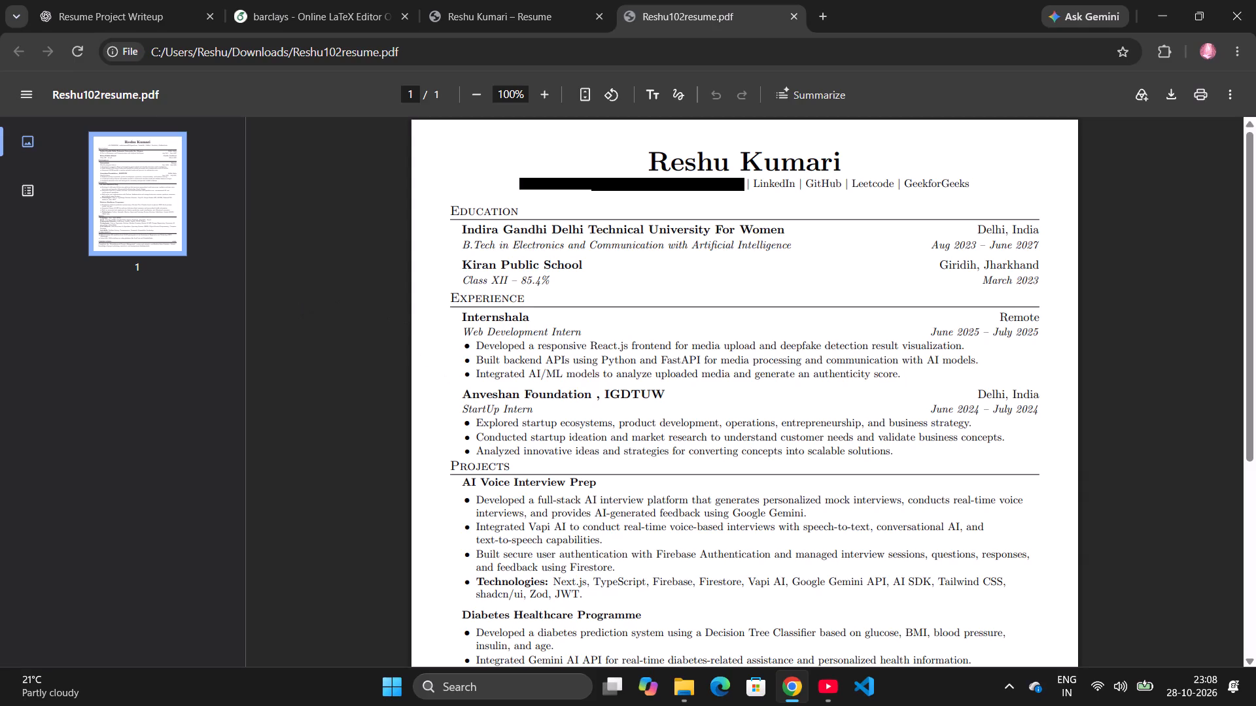
scroll(462, 379, down, 1)
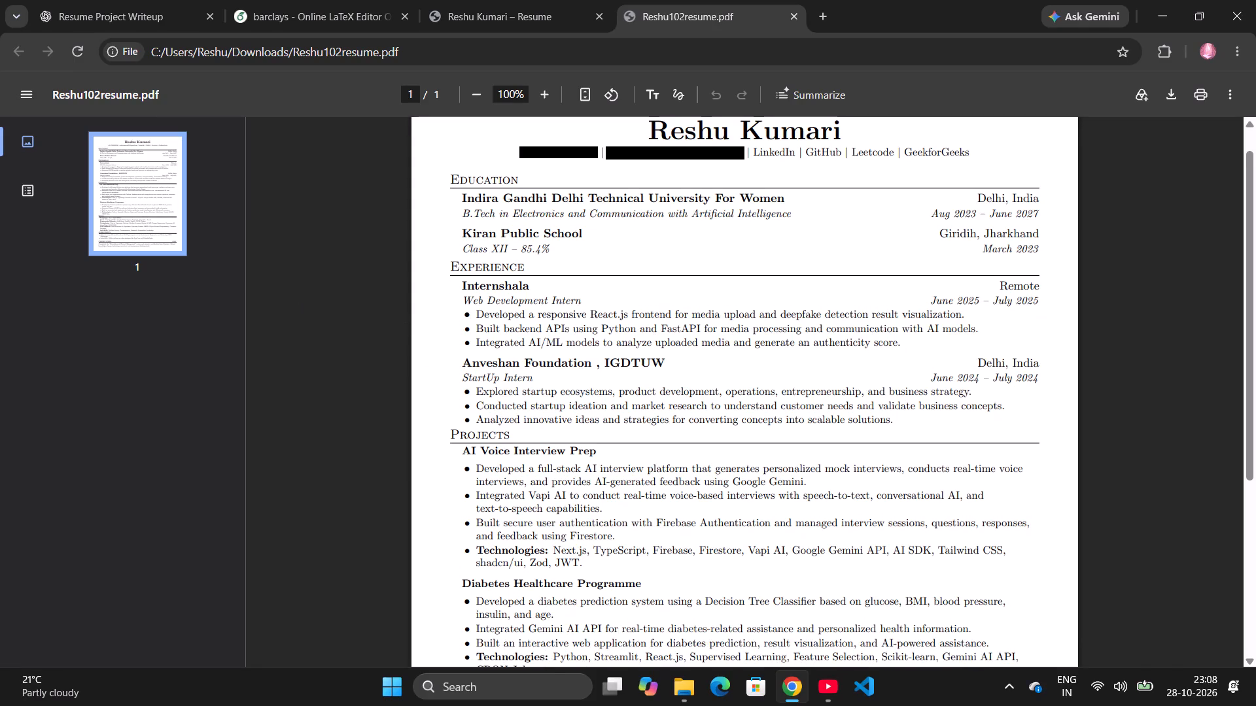
scroll(462, 379, down, 6)
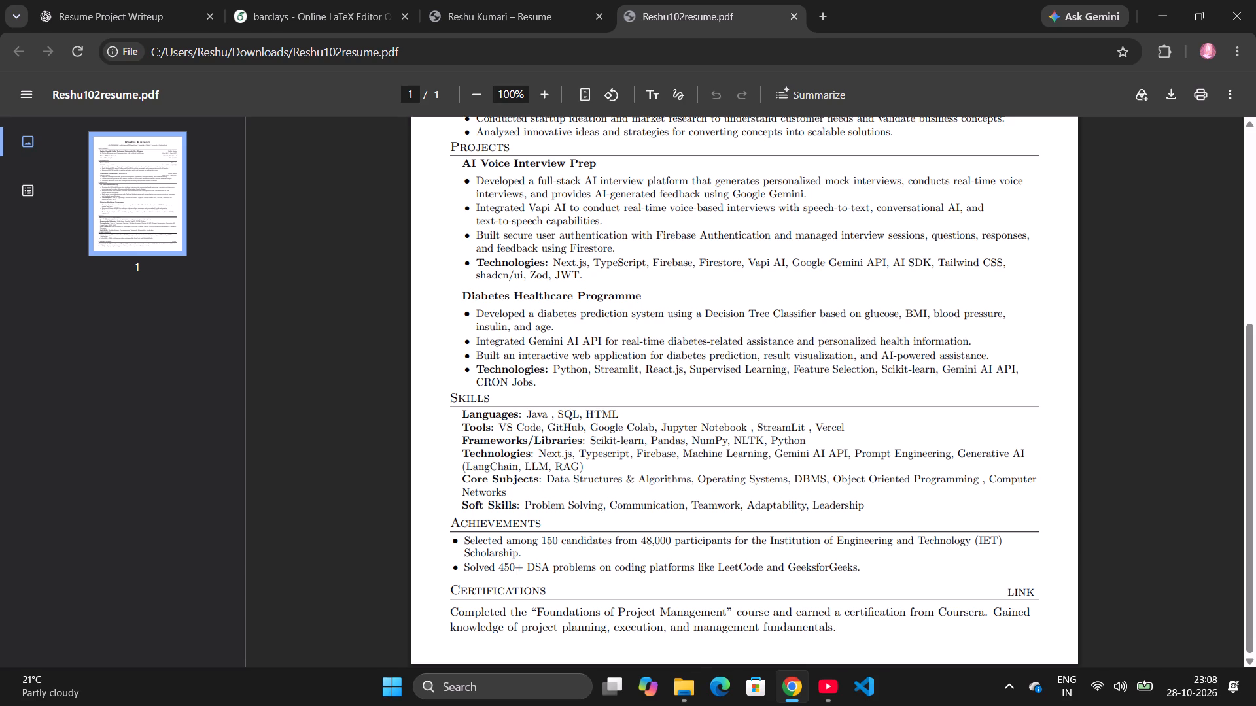
click(531, 0)
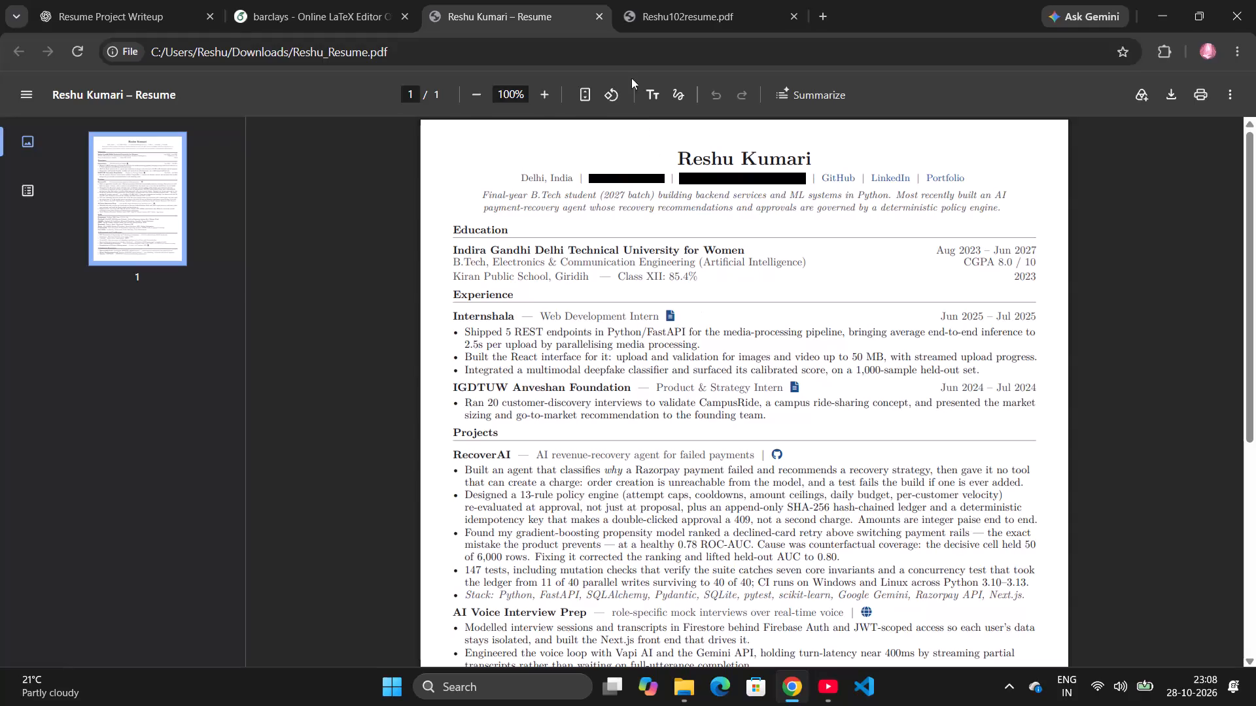
click(651, 1)
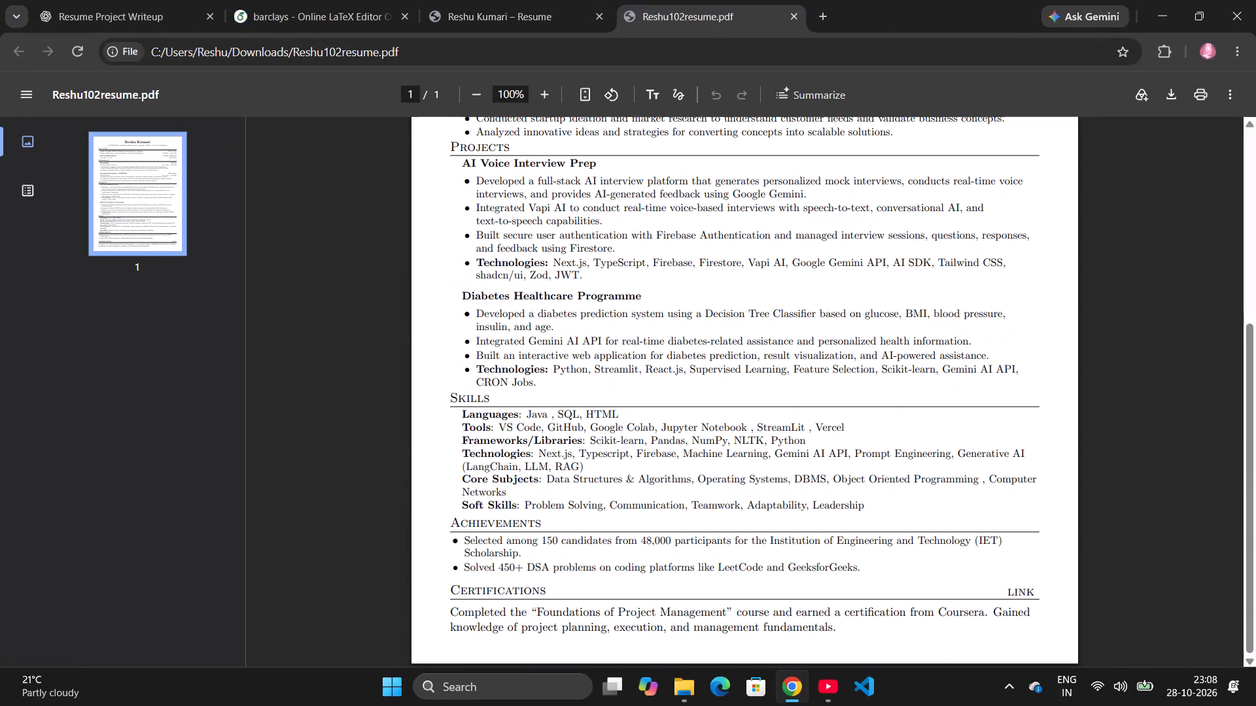
click(514, 0)
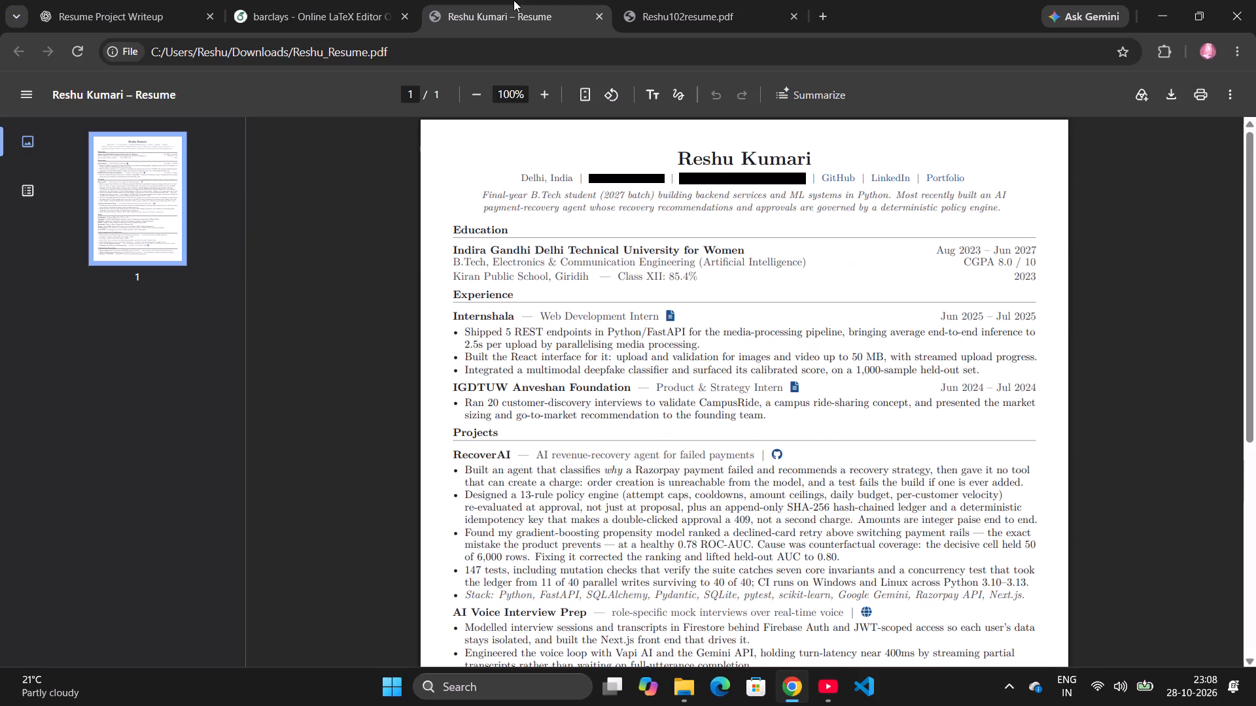
scroll(725, 385, down, 2)
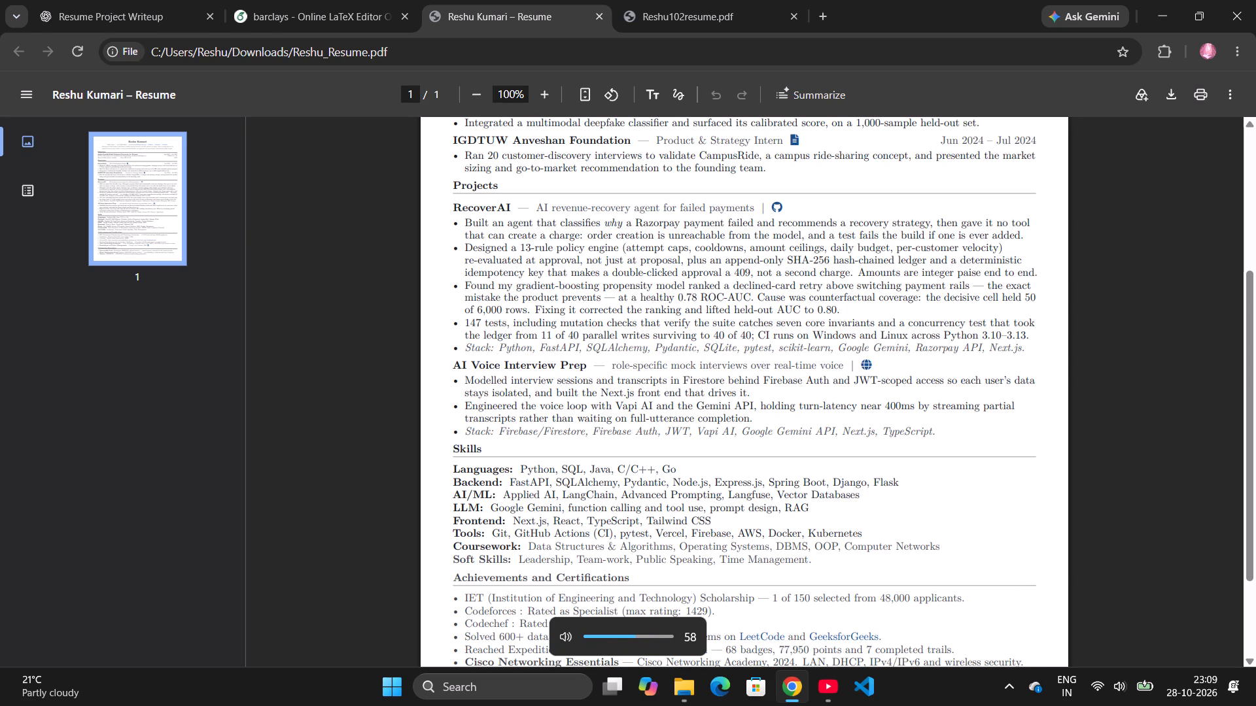
Extend Git to GitHub in the Tools row and append Kubernetes, copied from the earlier resume PDF's Tools entries, after a single space.
drag(807, 535, 882, 531)
key(ctrl+c)
ctrl+click(882, 531)
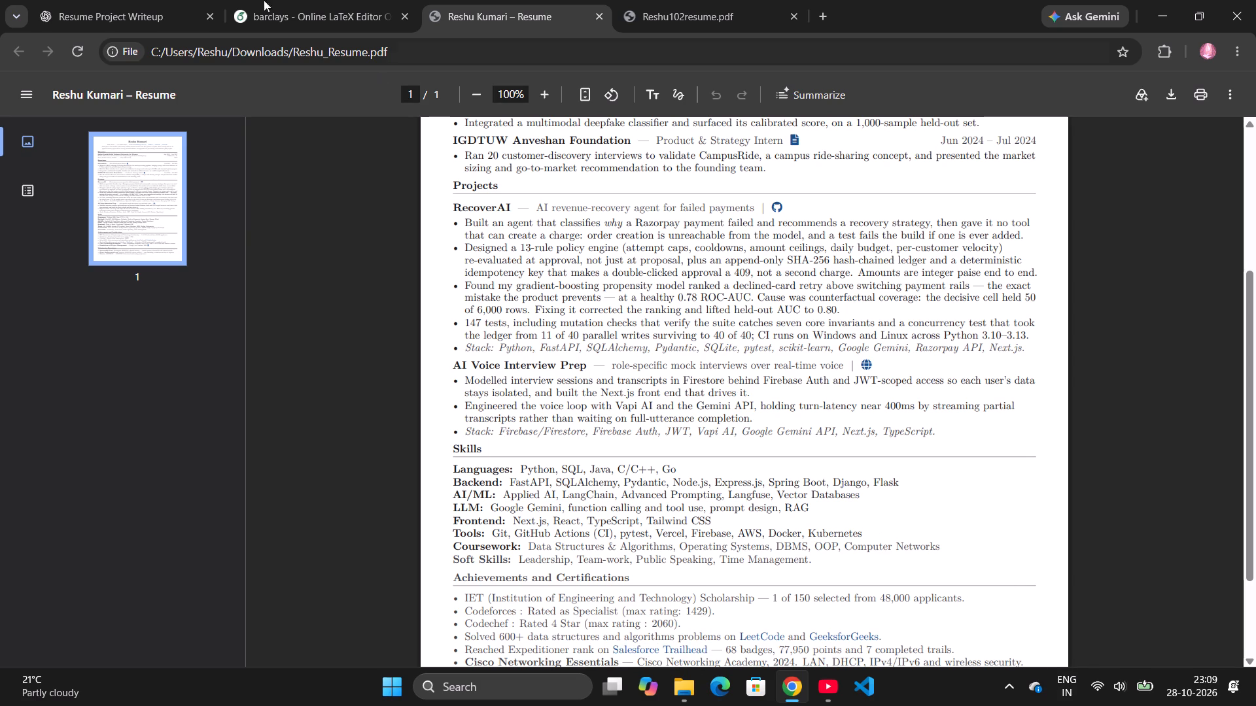
click(307, 2)
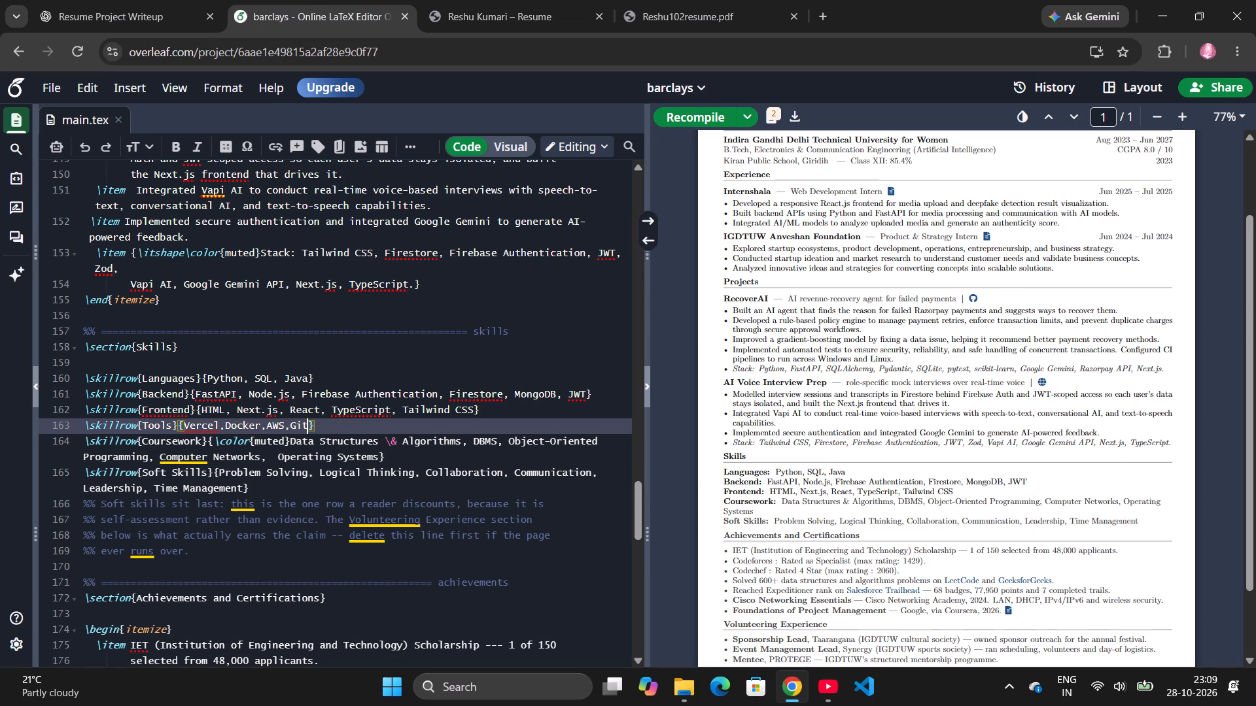
click(646, 0)
click(525, 0)
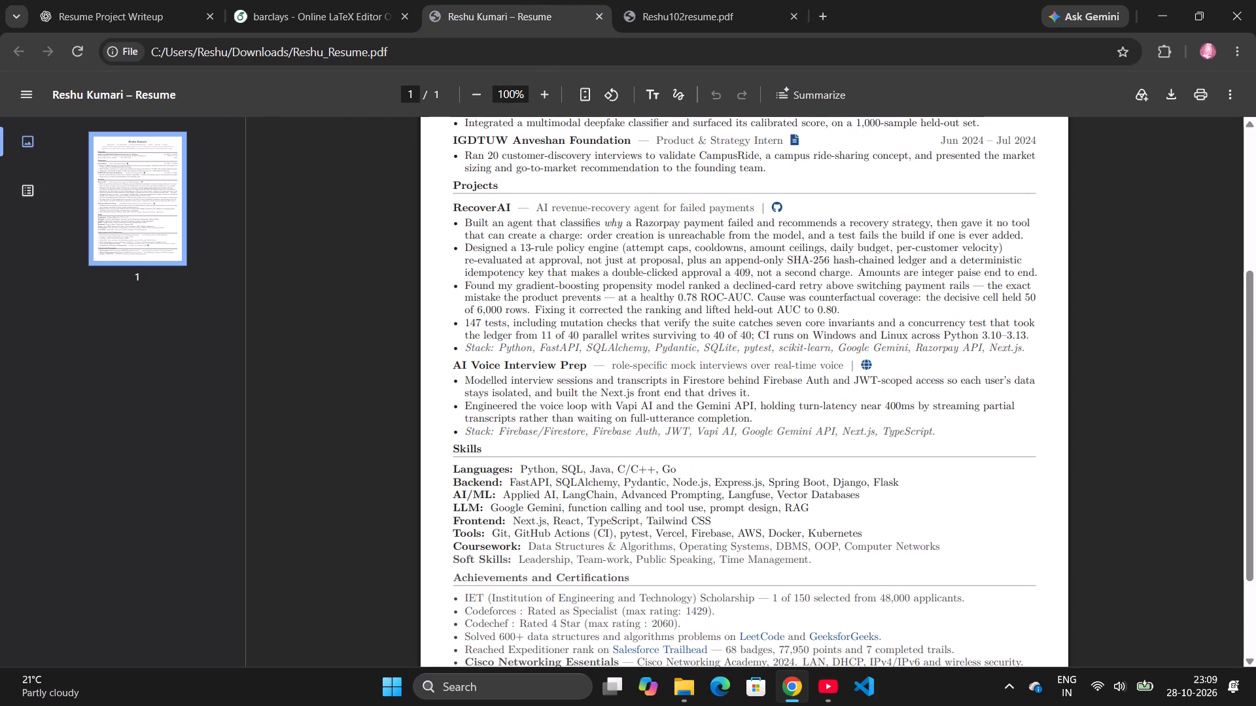
click(289, 5)
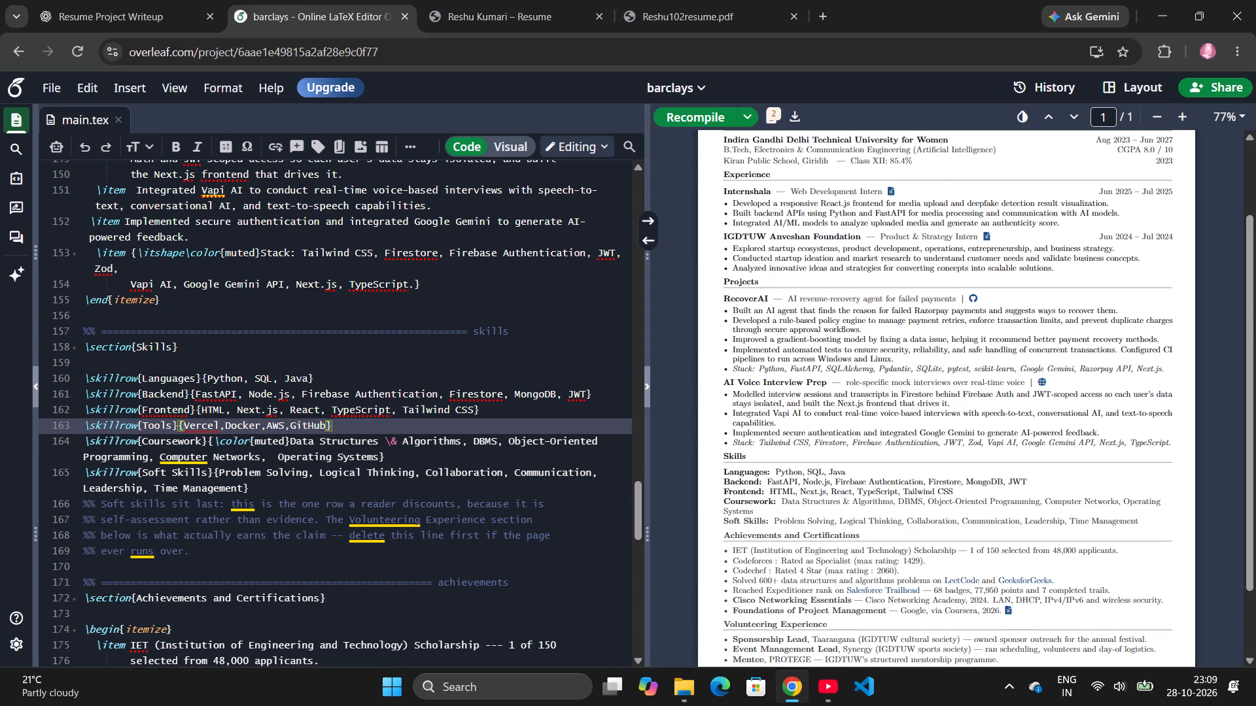
text(,)
key(space)
key(ctrl+v)
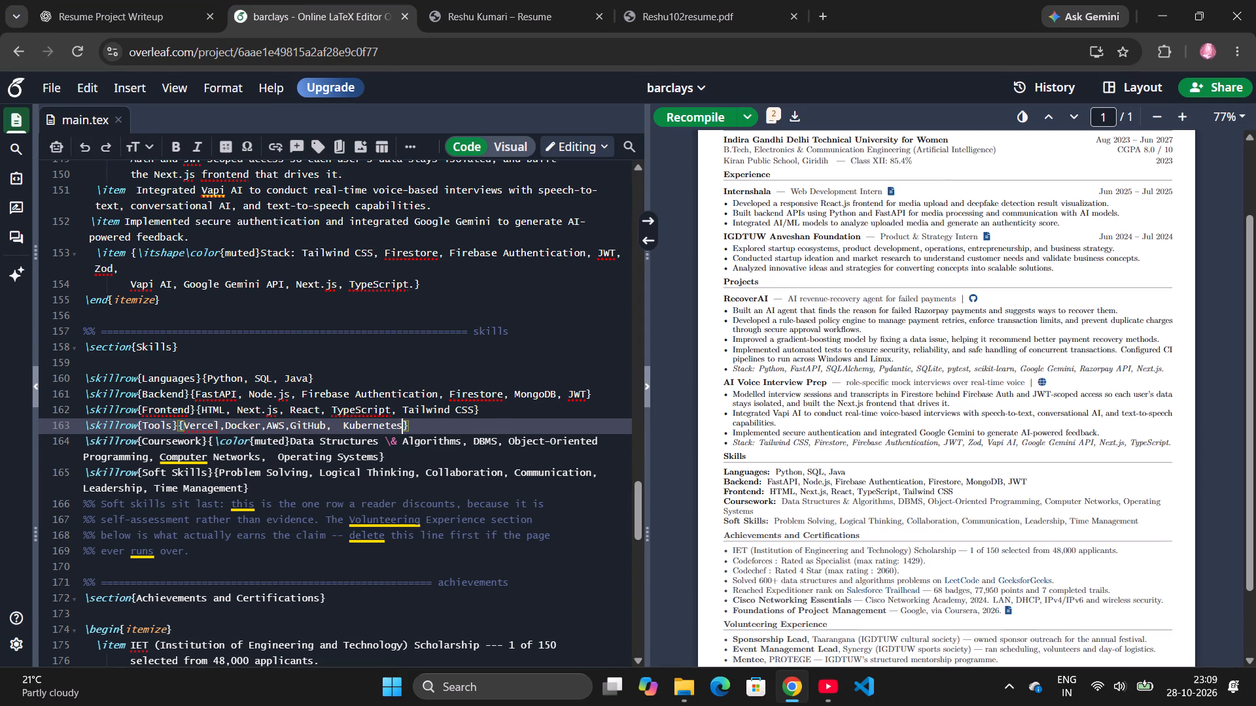
click(343, 426)
key(BackSpace)
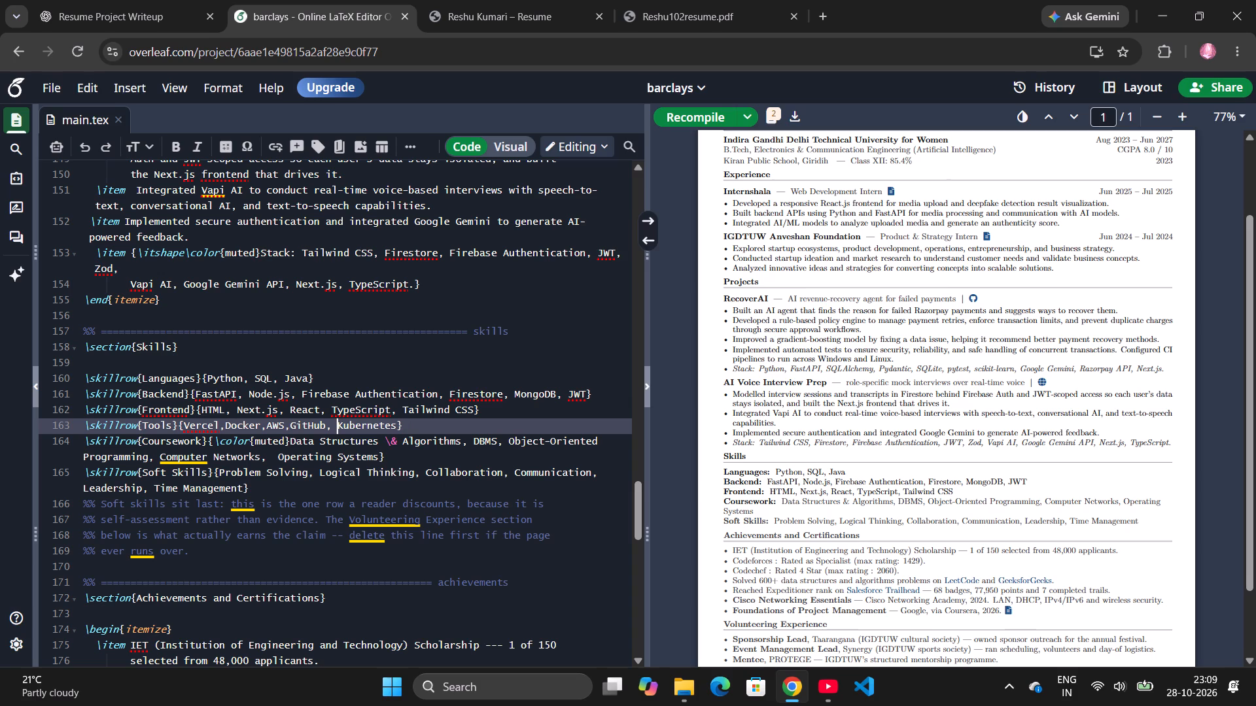
Insert a space after each comma that lacks one between Vercel, Docker, AWS and GitHub in the Tools row.
click(287, 429)
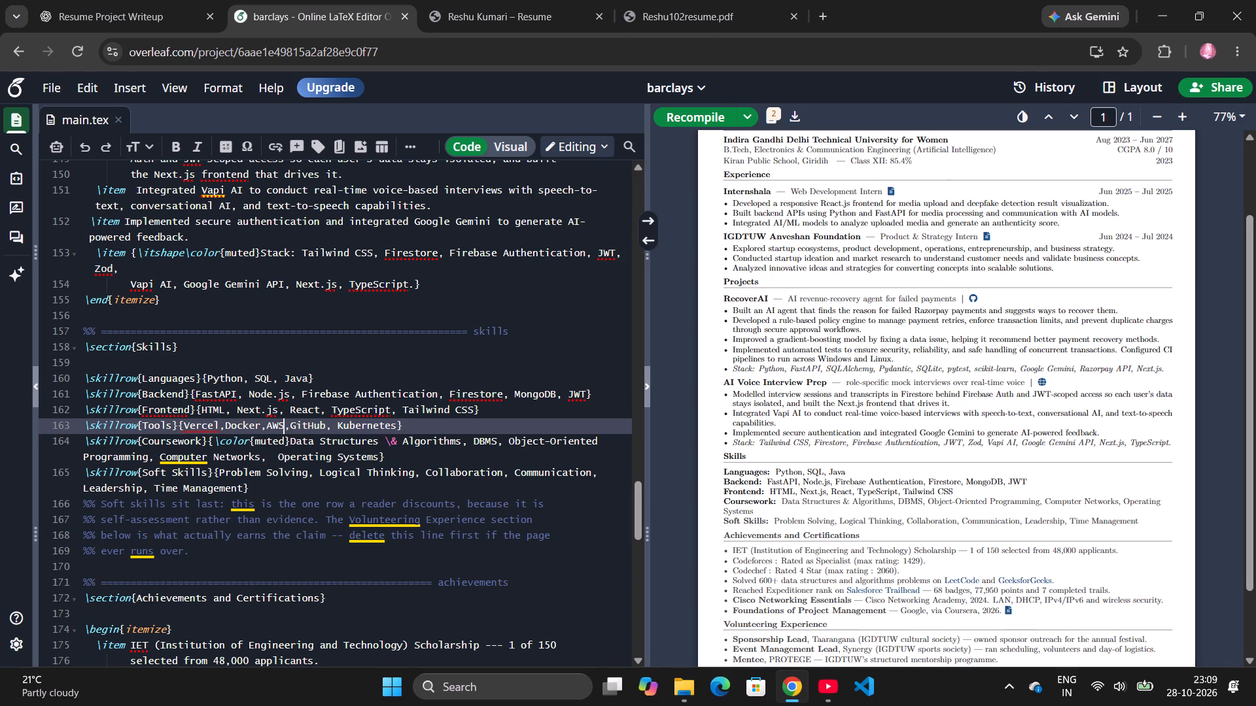
click(290, 429)
key(space)
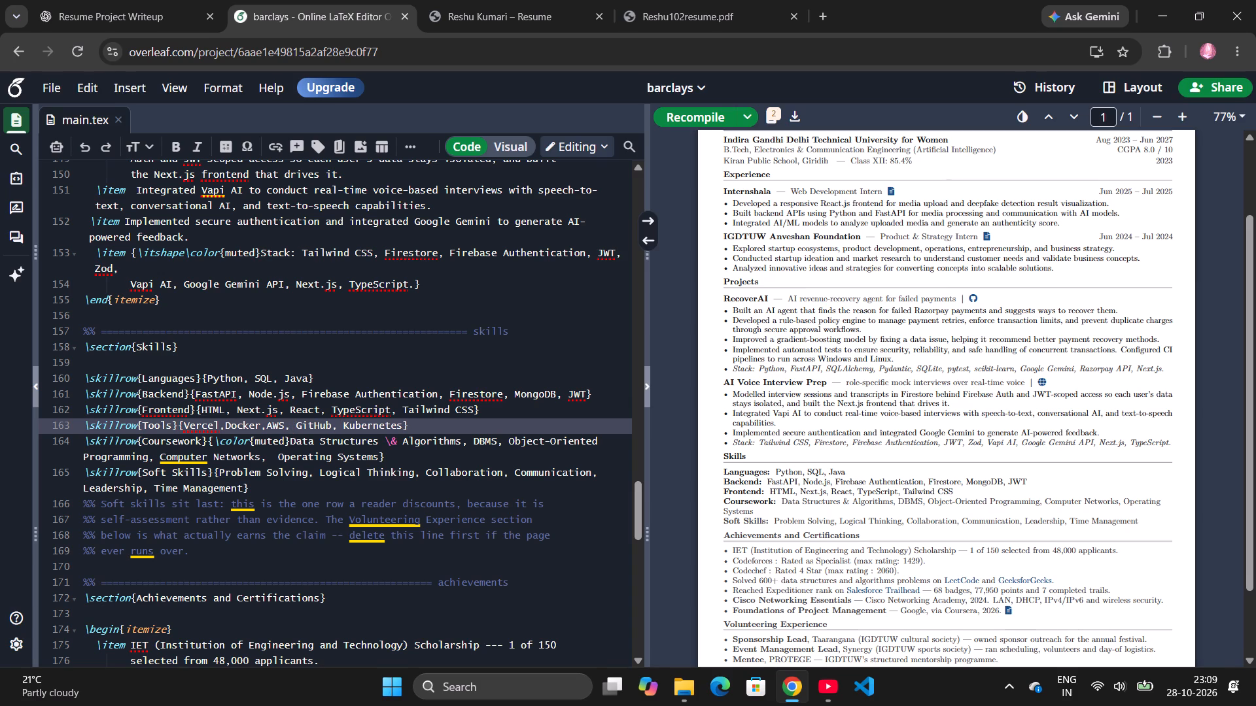
click(266, 424)
key(space)
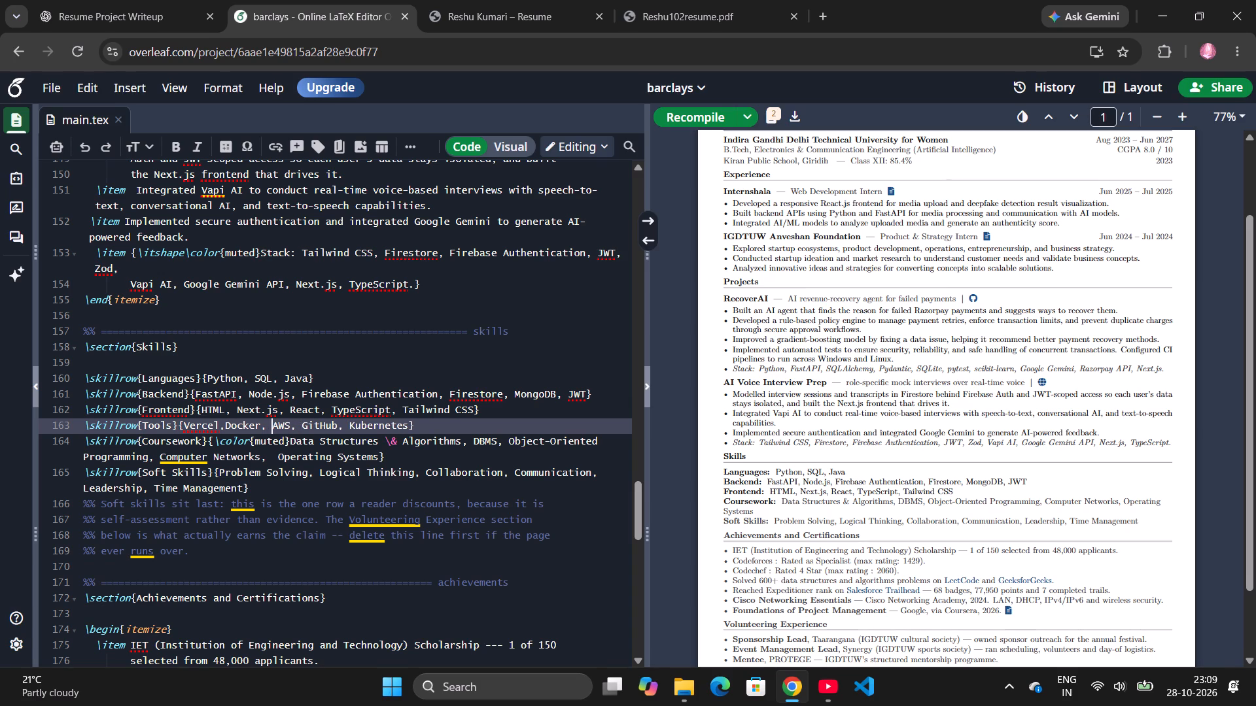
click(222, 425)
click(224, 425)
key(space)
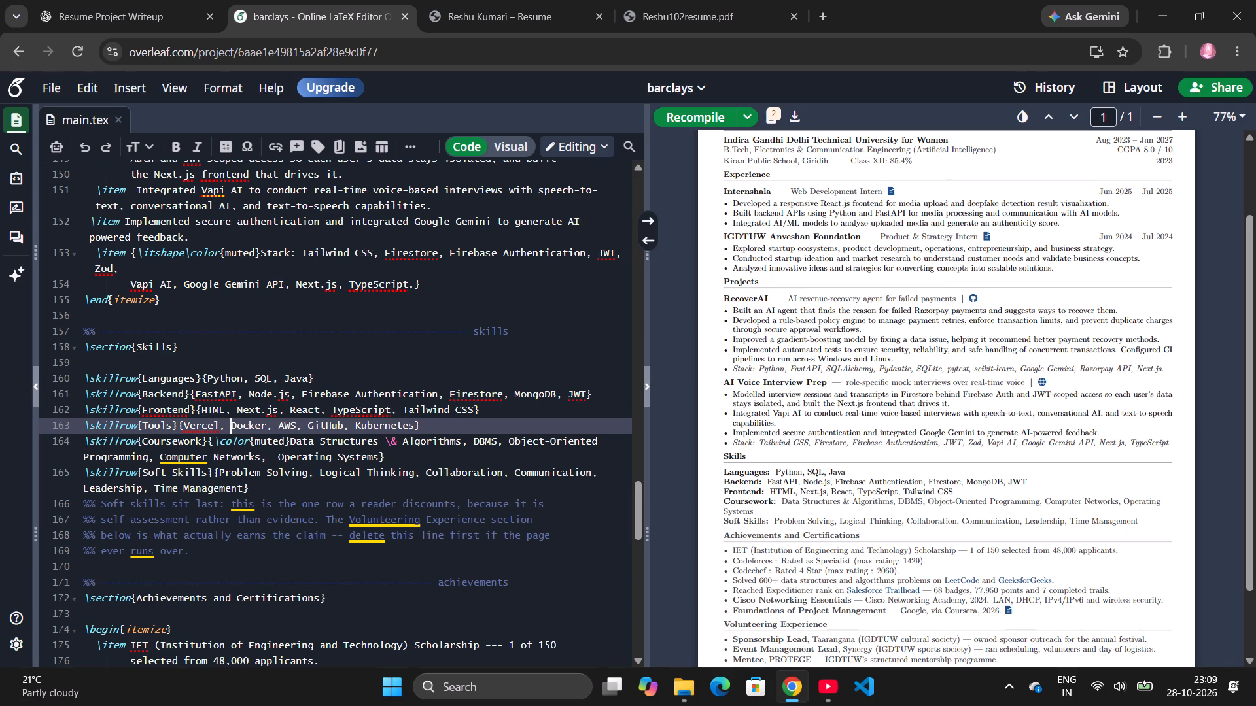
Delete AWS and its comma from the Tools row, and recompile the resume.
click(303, 434)
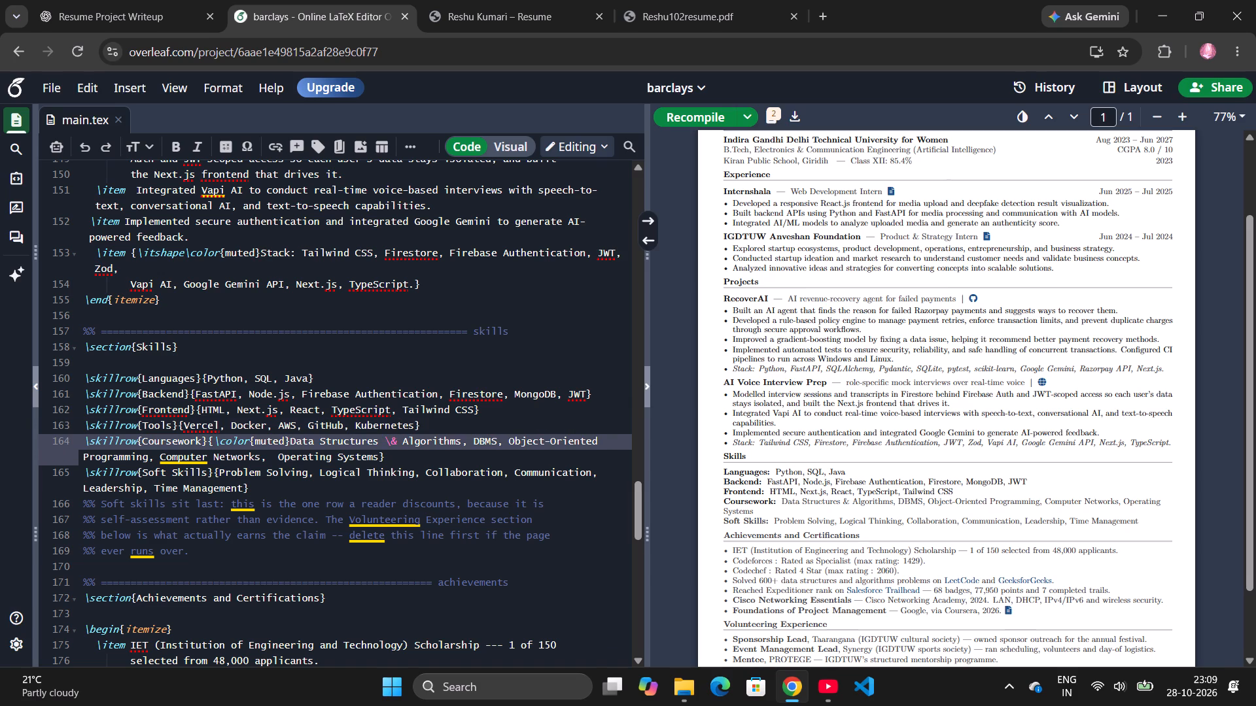
click(304, 429)
key(BackSpace)
key(BackSpace)
key(BackSpace)
key(BackSpace)
key(BackSpace)
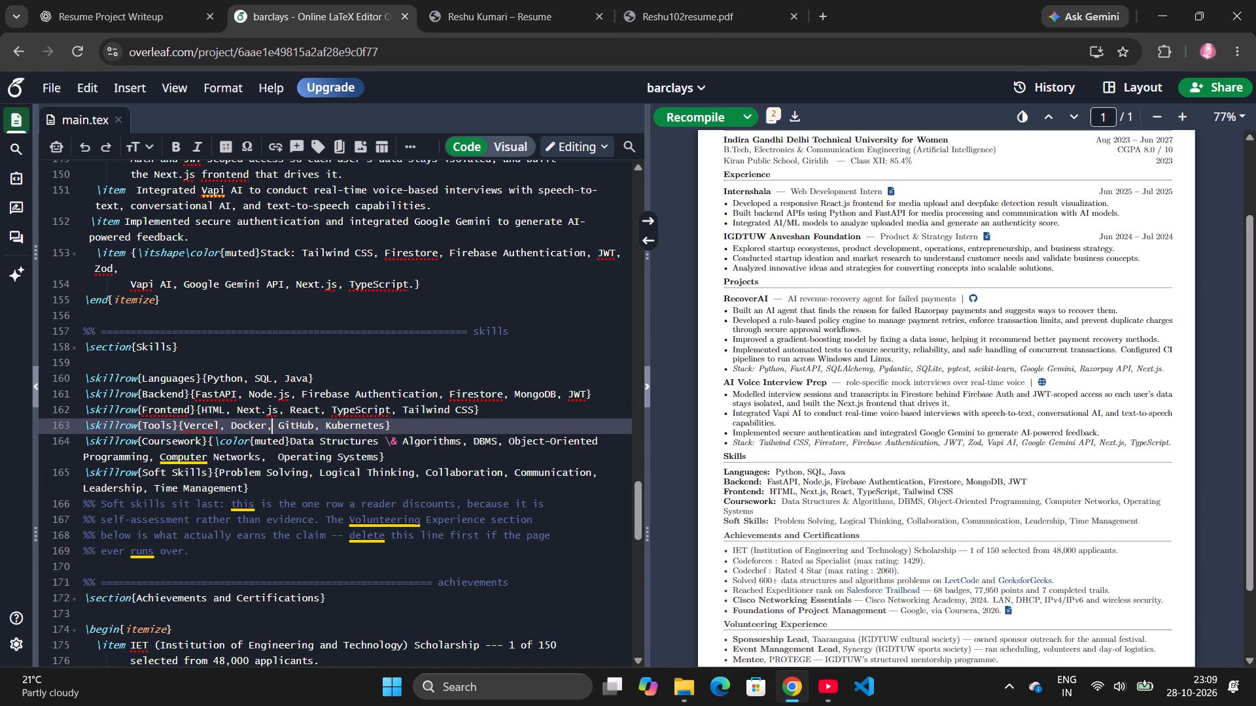
click(275, 431)
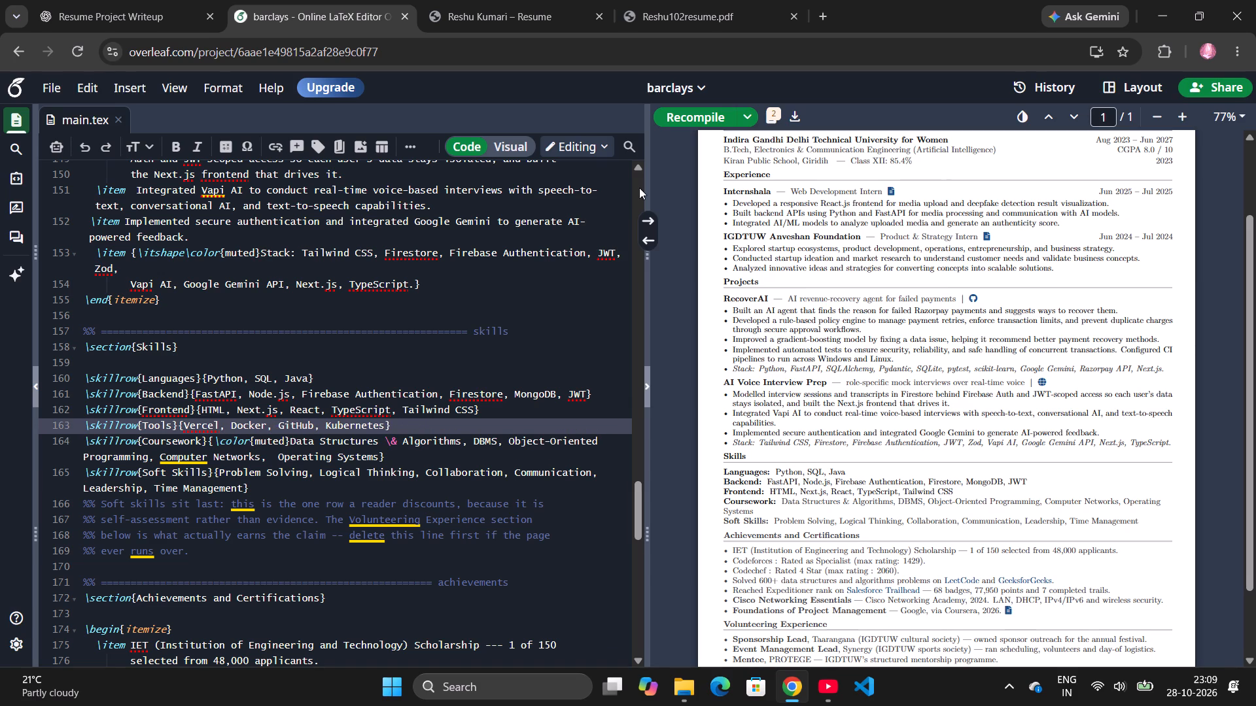
click(698, 118)
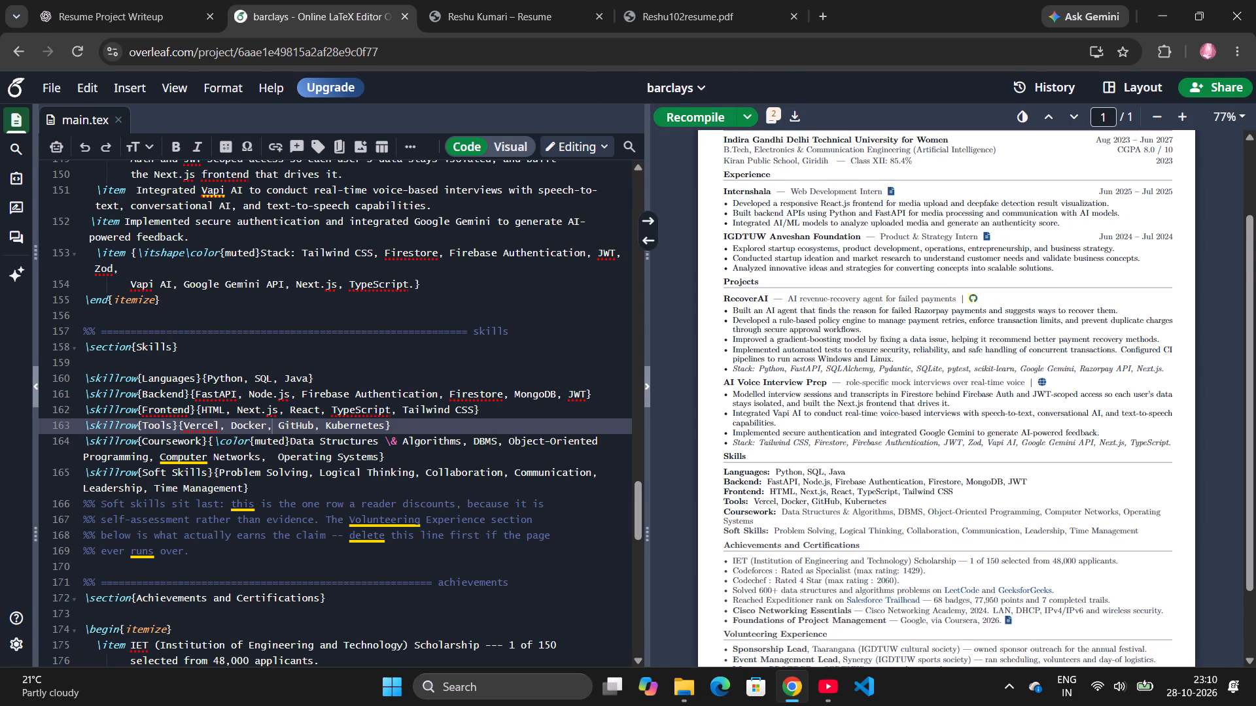
Examine the compiled resume's Skills section against the earlier resume PDF and the ChatGPT project write-up.
scroll(1002, 378, down, 2)
scroll(1002, 378, right, 1)
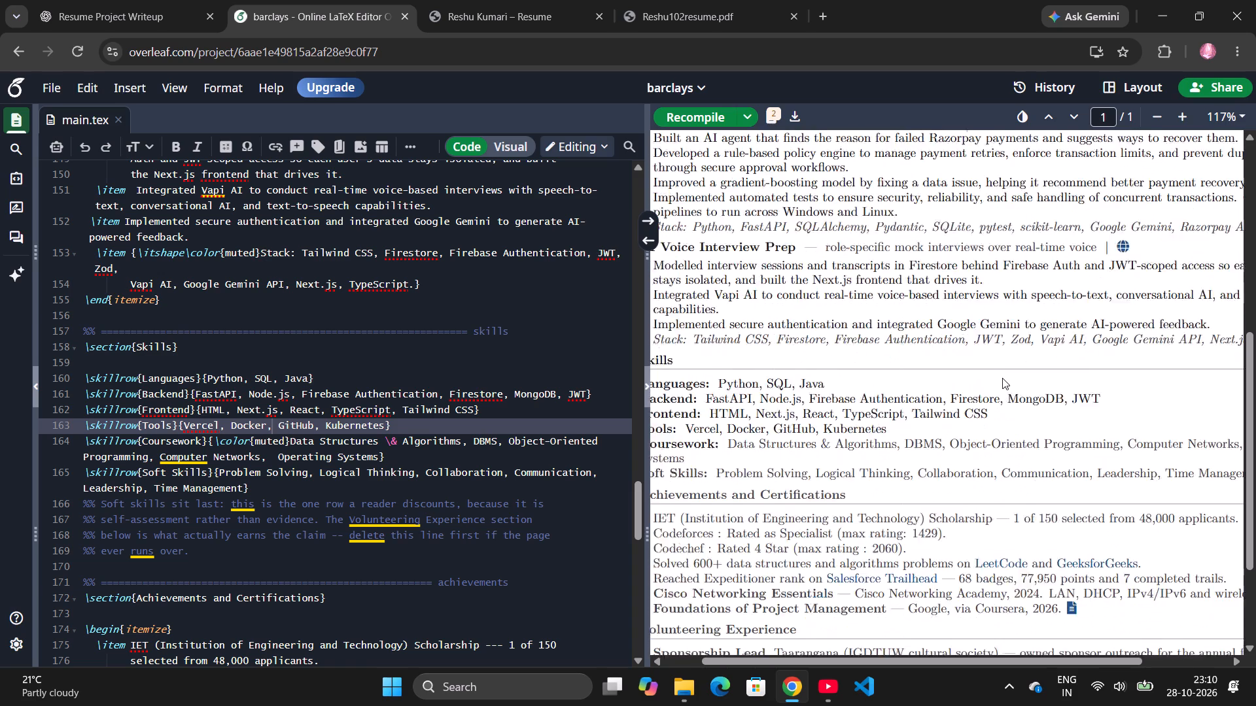
scroll(1002, 378, right, 2)
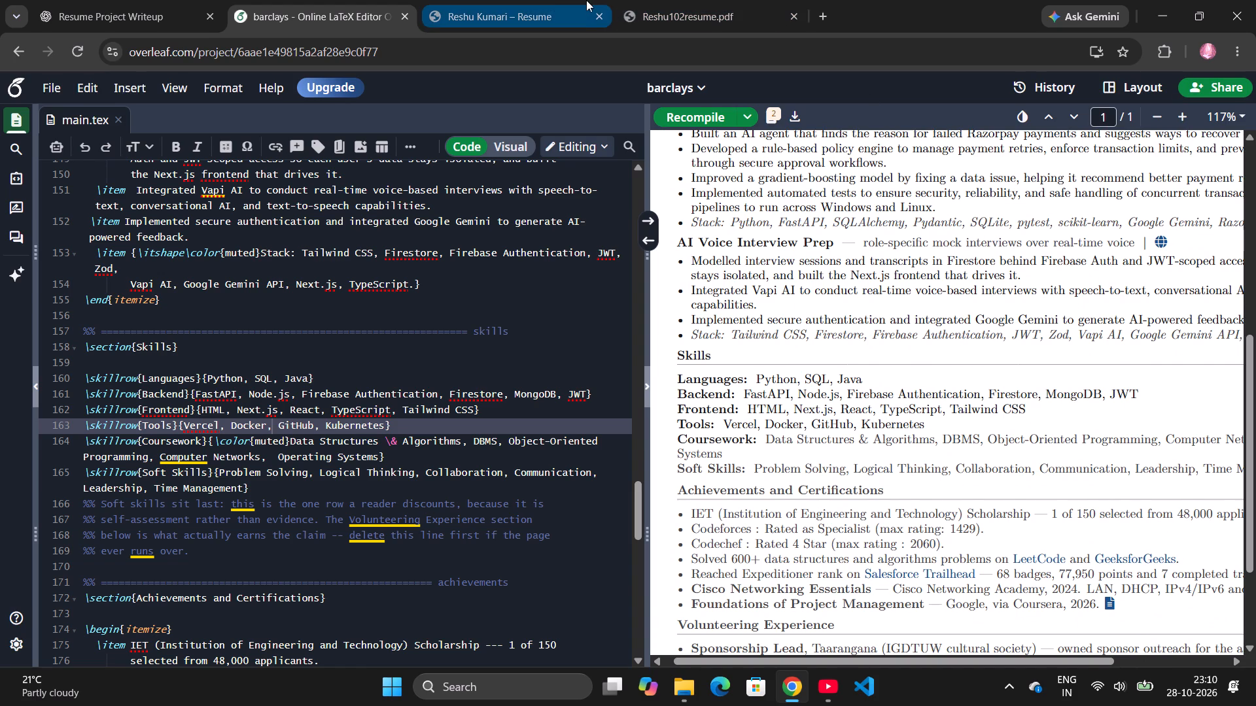
click(550, 0)
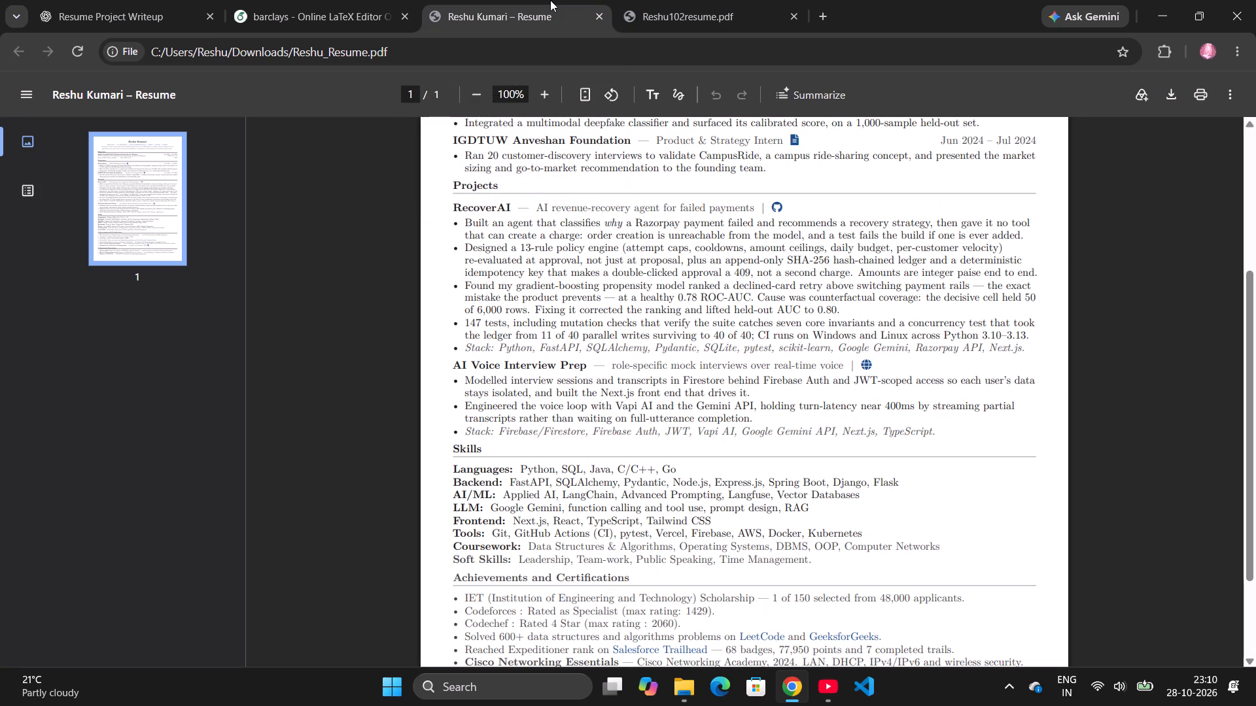
scroll(525, 282, down, 1)
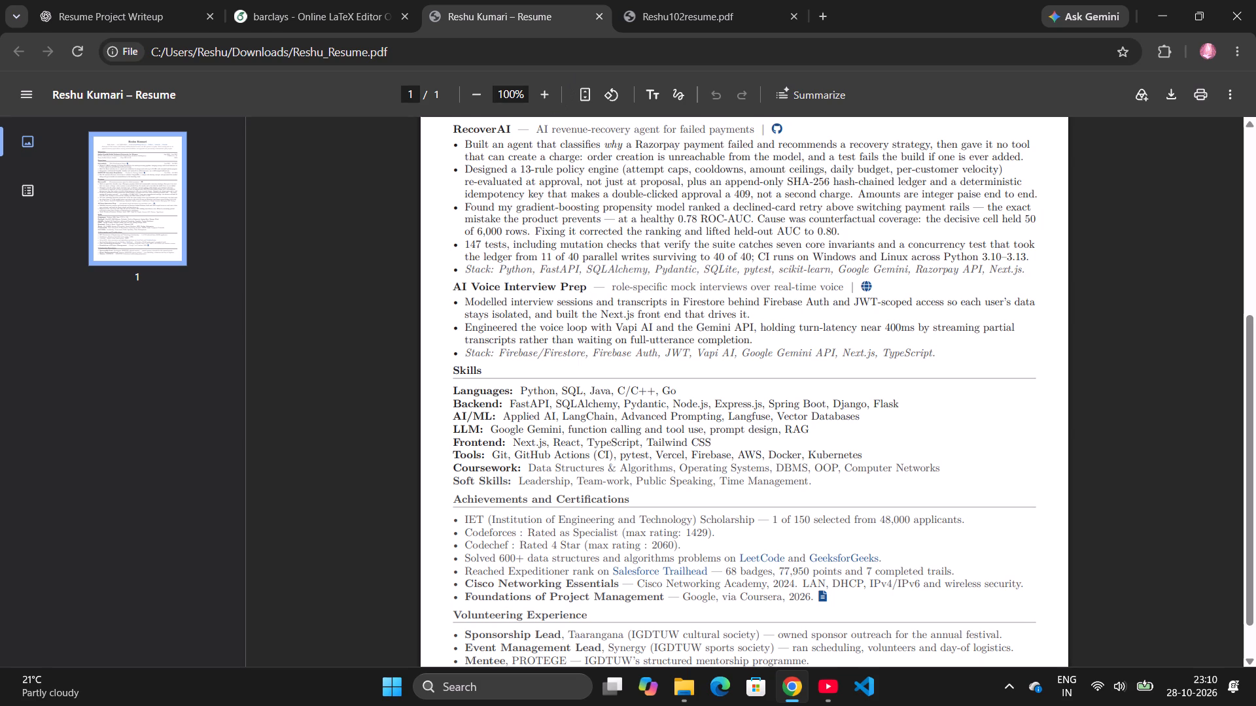
click(177, 0)
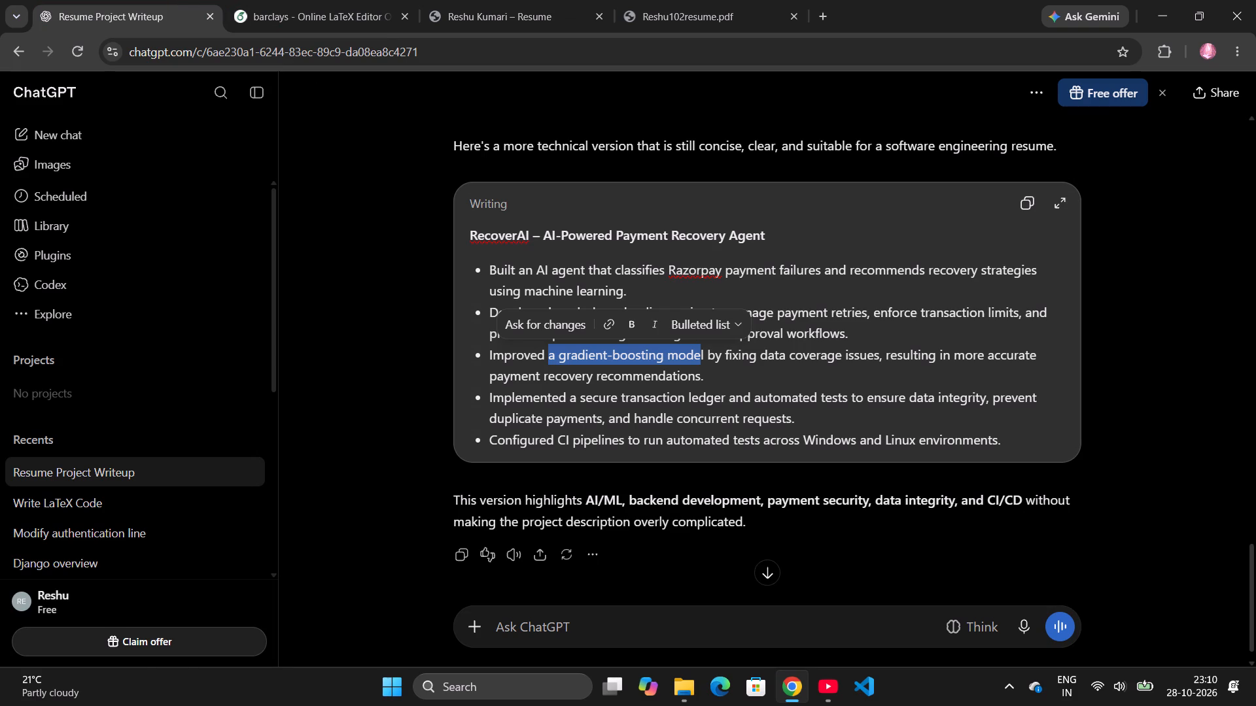
Delete pytest and its comma from the RecoverAI project's Stack line in main.tex.
click(358, 1)
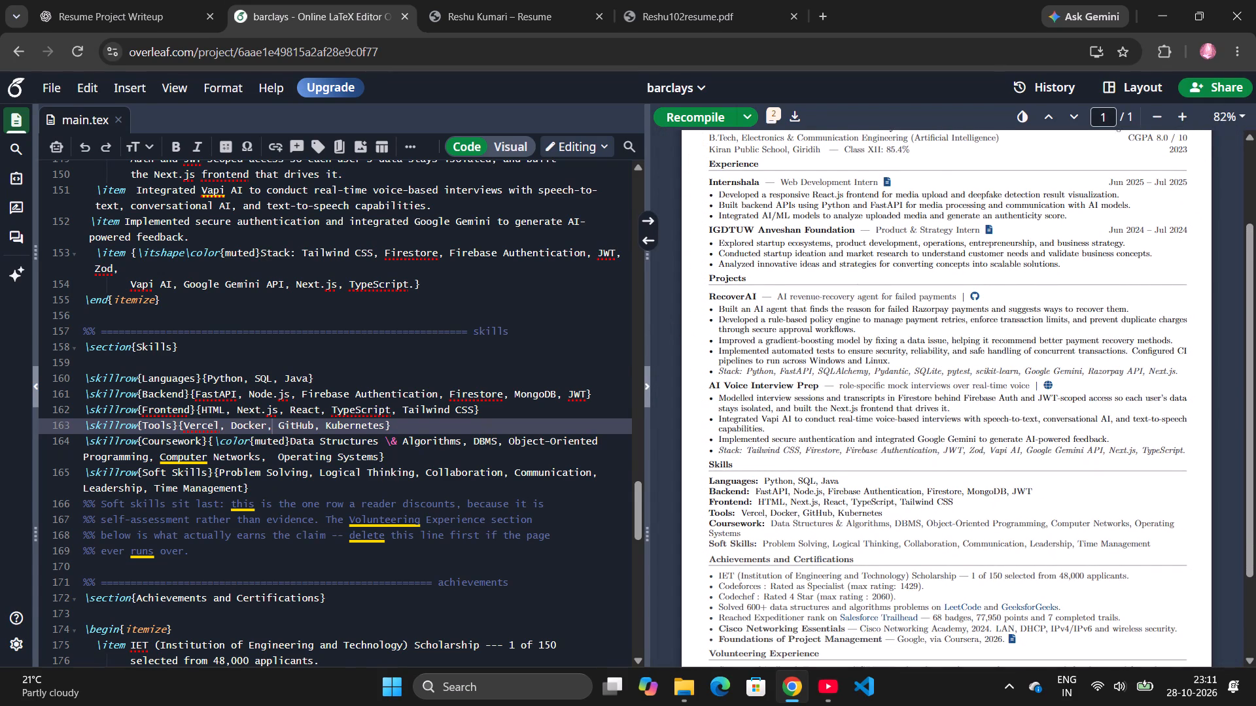
scroll(515, 299, up, 1)
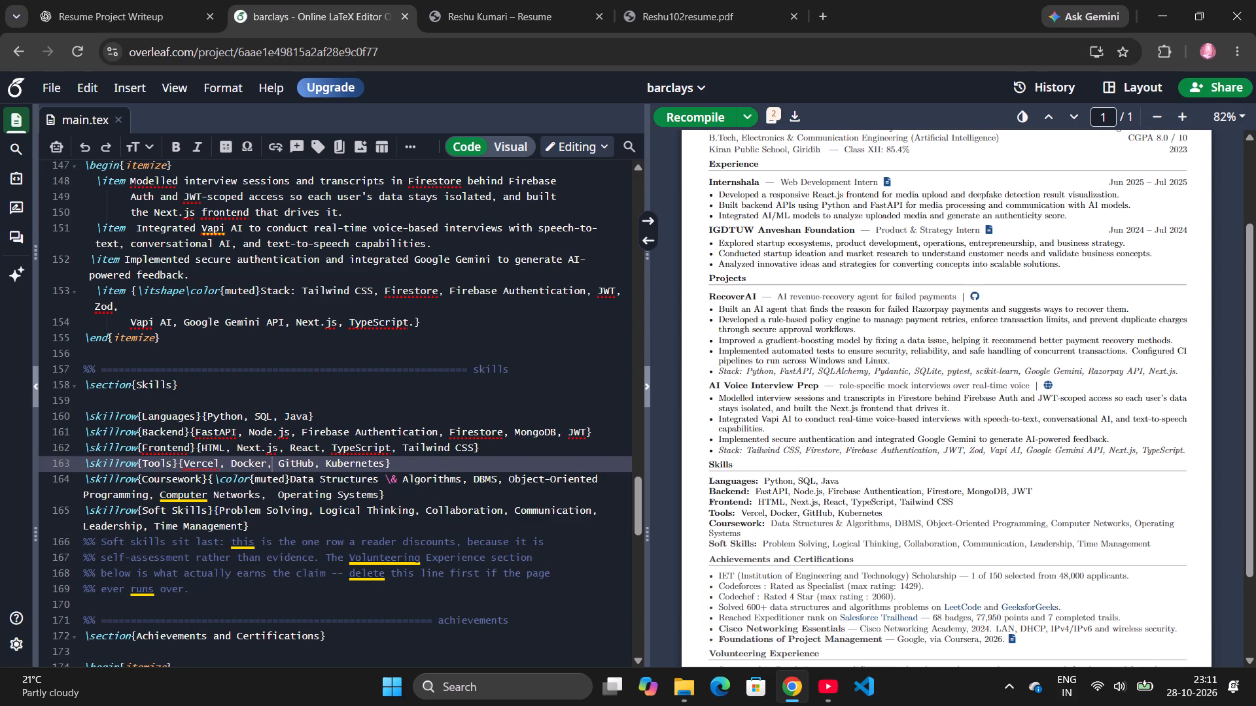
scroll(515, 299, up, 2)
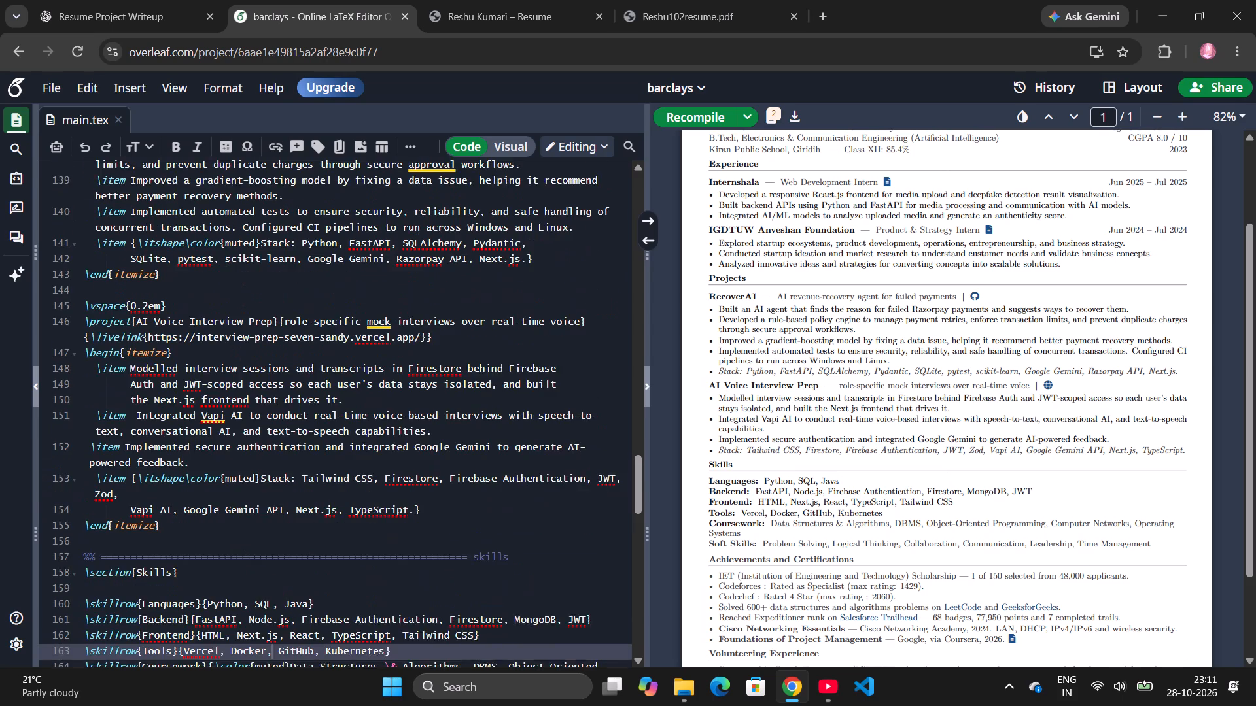
scroll(515, 299, up, 1)
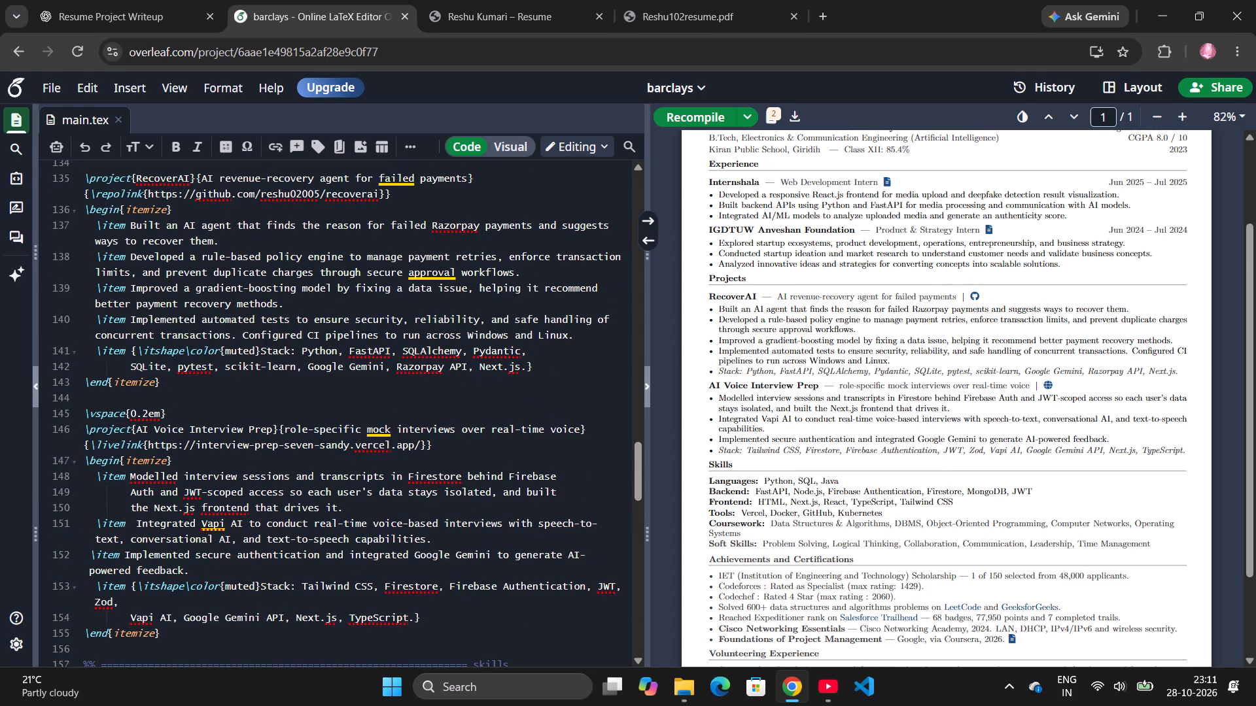
click(215, 367)
key(BackSpace)
key(BackSpace)
key(BackSpace)
key(BackSpace)
key(BackSpace)
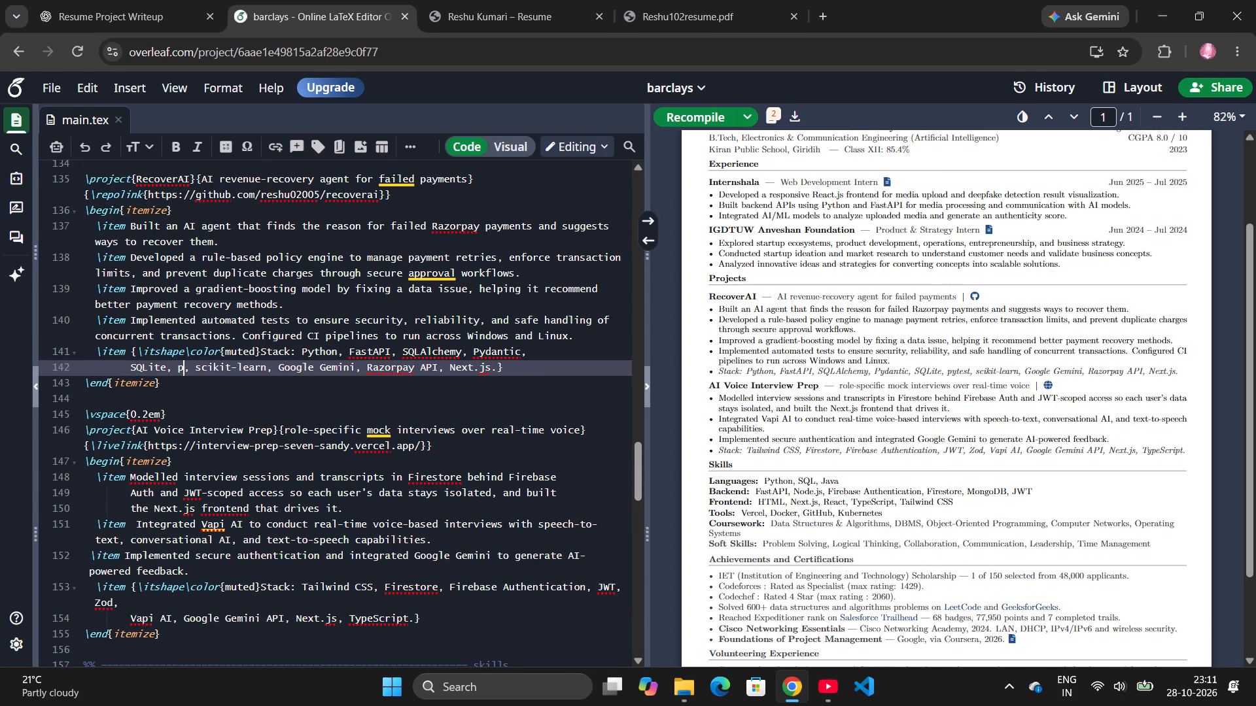
key(BackSpace)
key(BackSpace)
key(BackSpace)
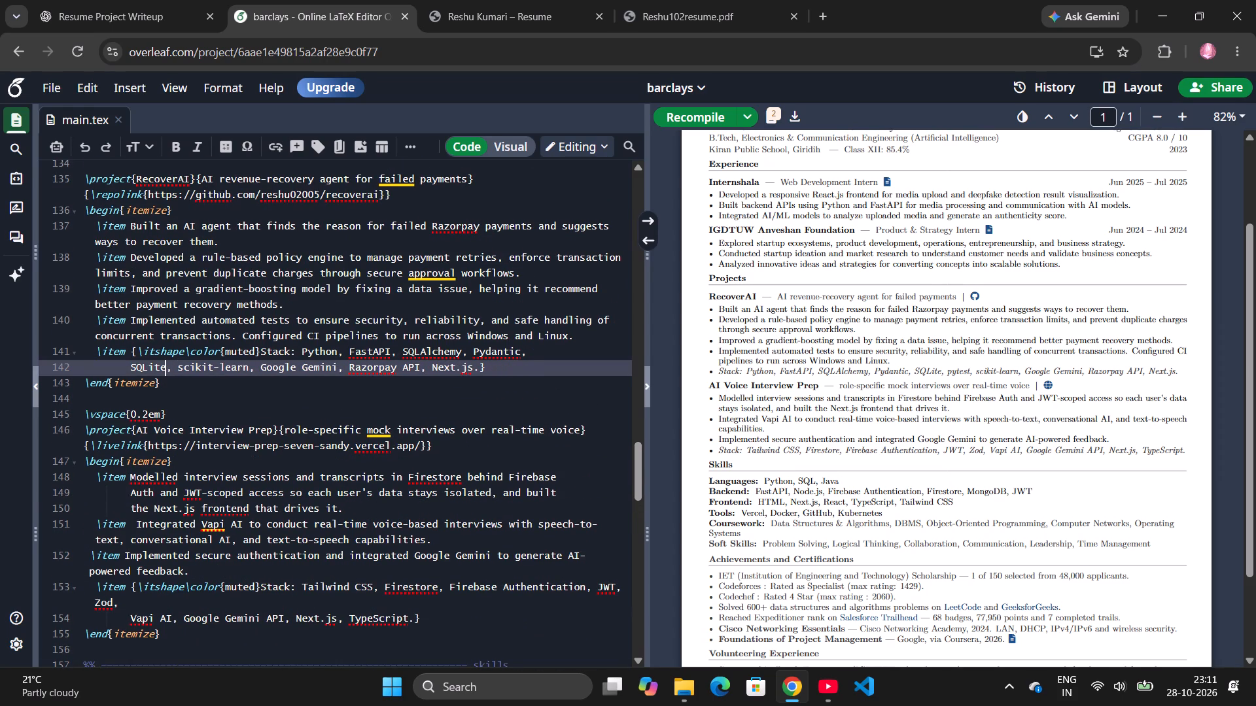
click(530, 1)
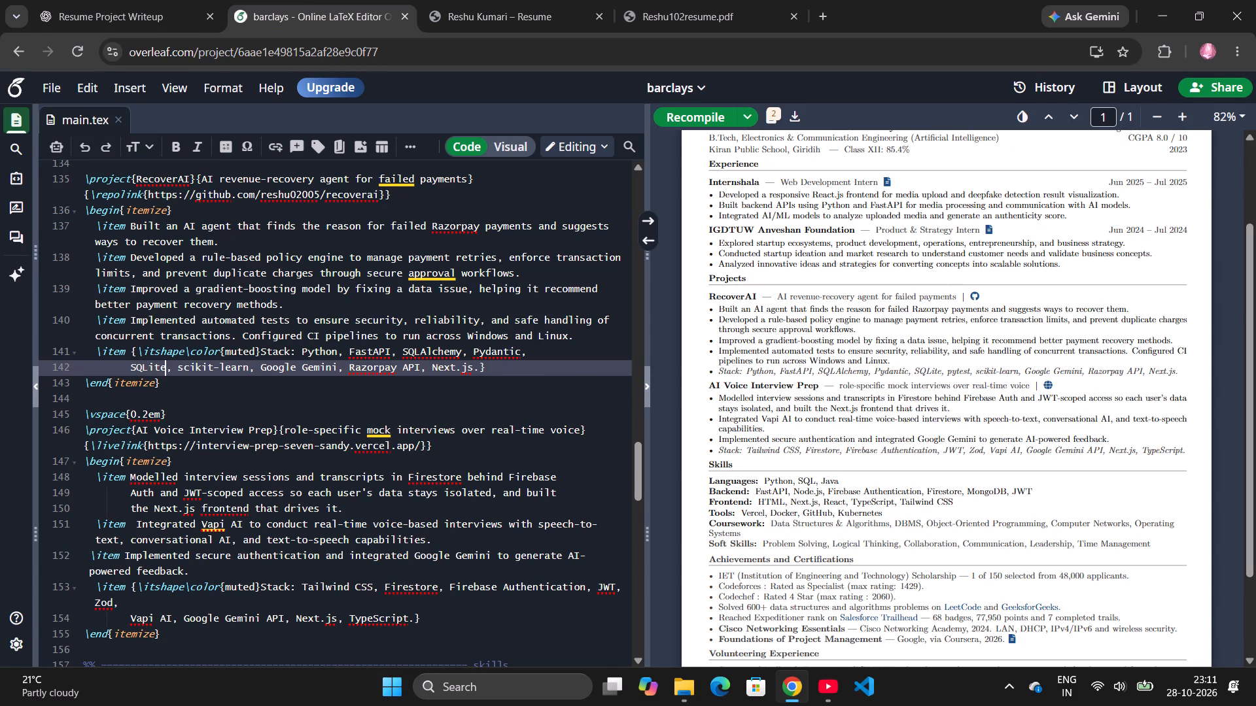
scroll(319, 403, down, 4)
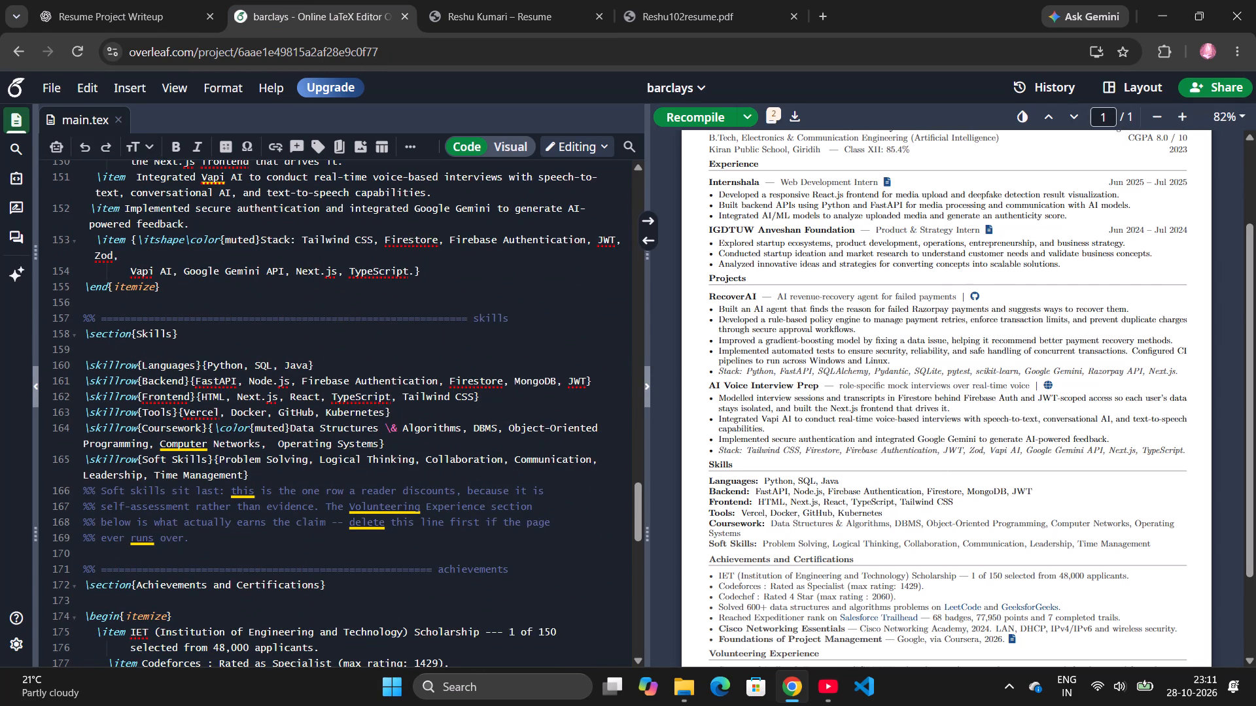
click(446, 382)
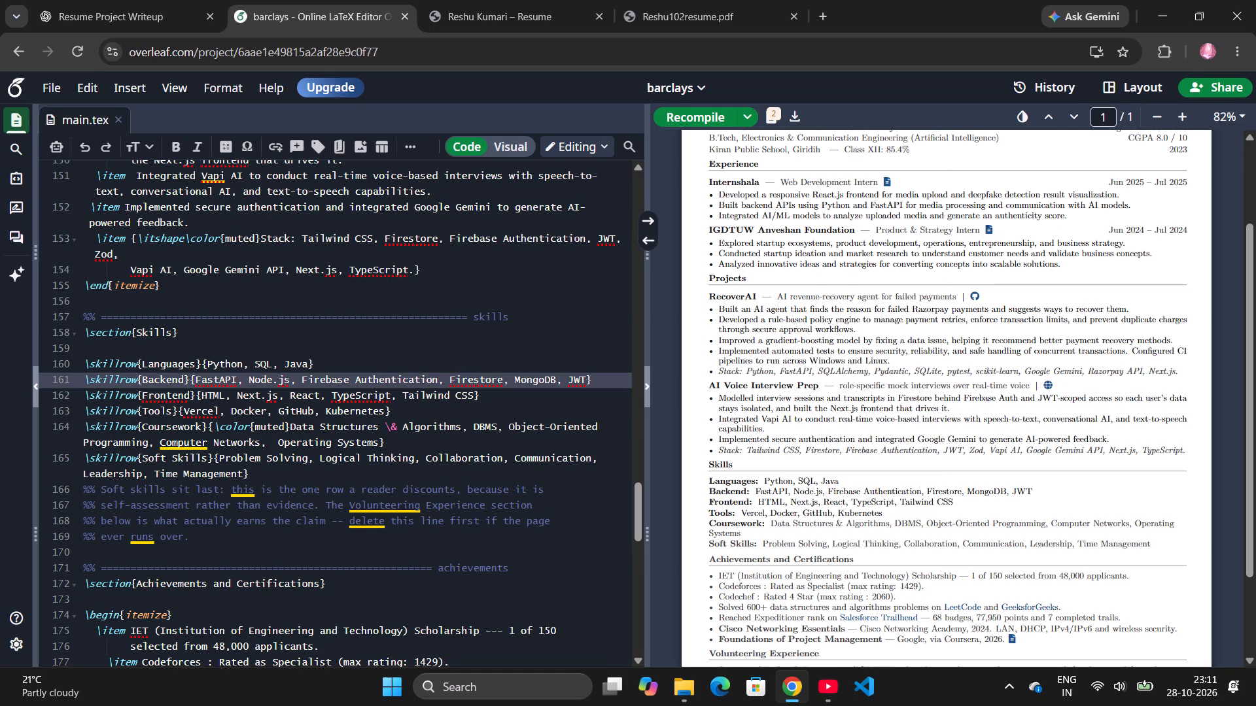
text(ydantic,)
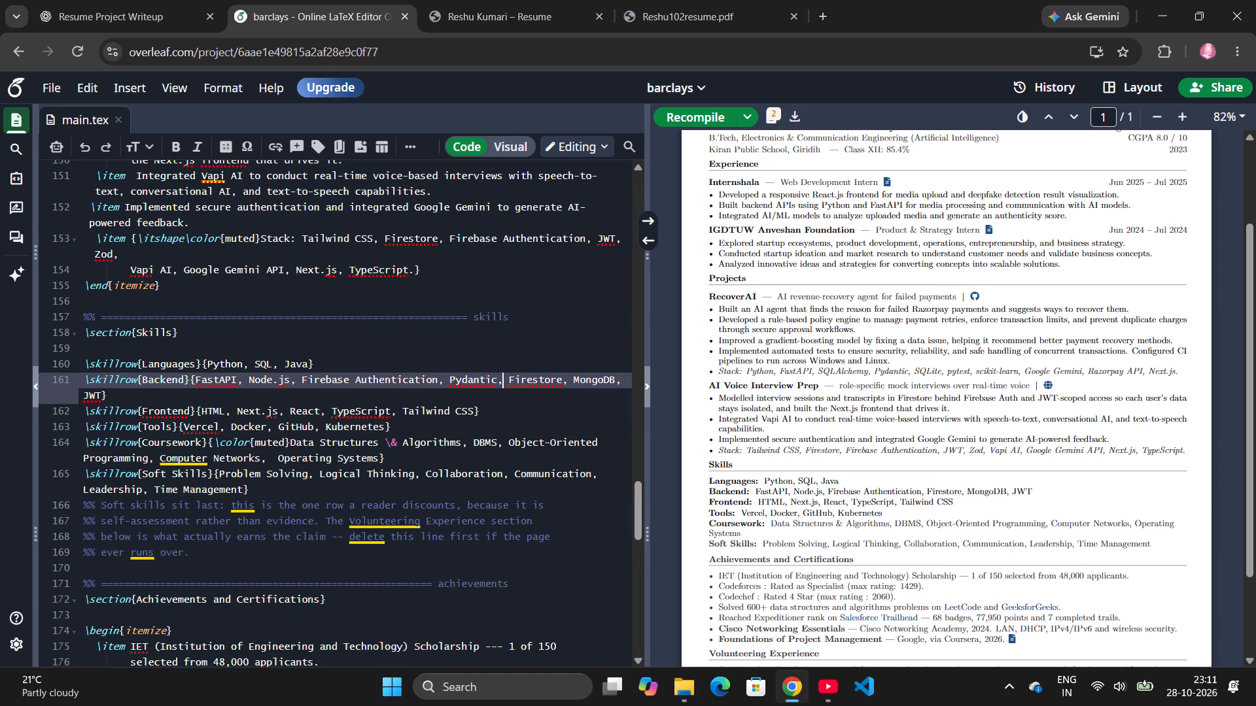
click(698, 114)
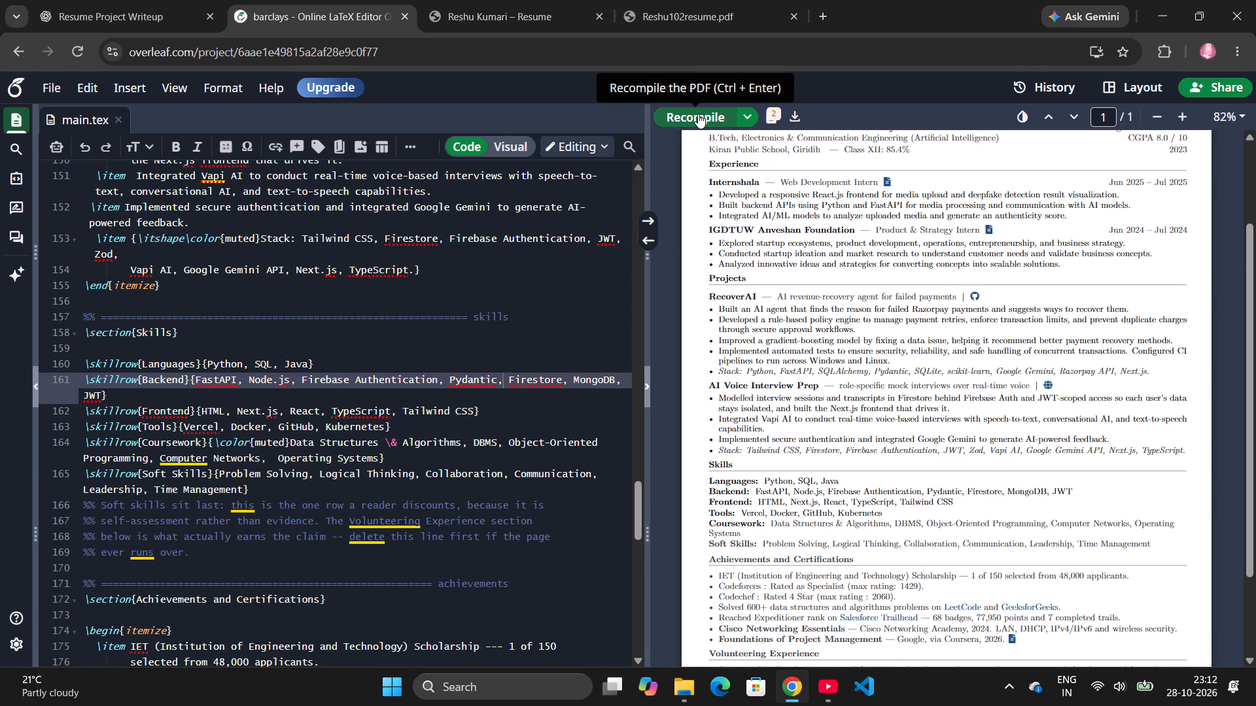
Copy SQLAlchemy from the earlier resume PDF's Backend skills, add it after JWT in main.tex's Backend row, and recompile the resume.
click(559, 0)
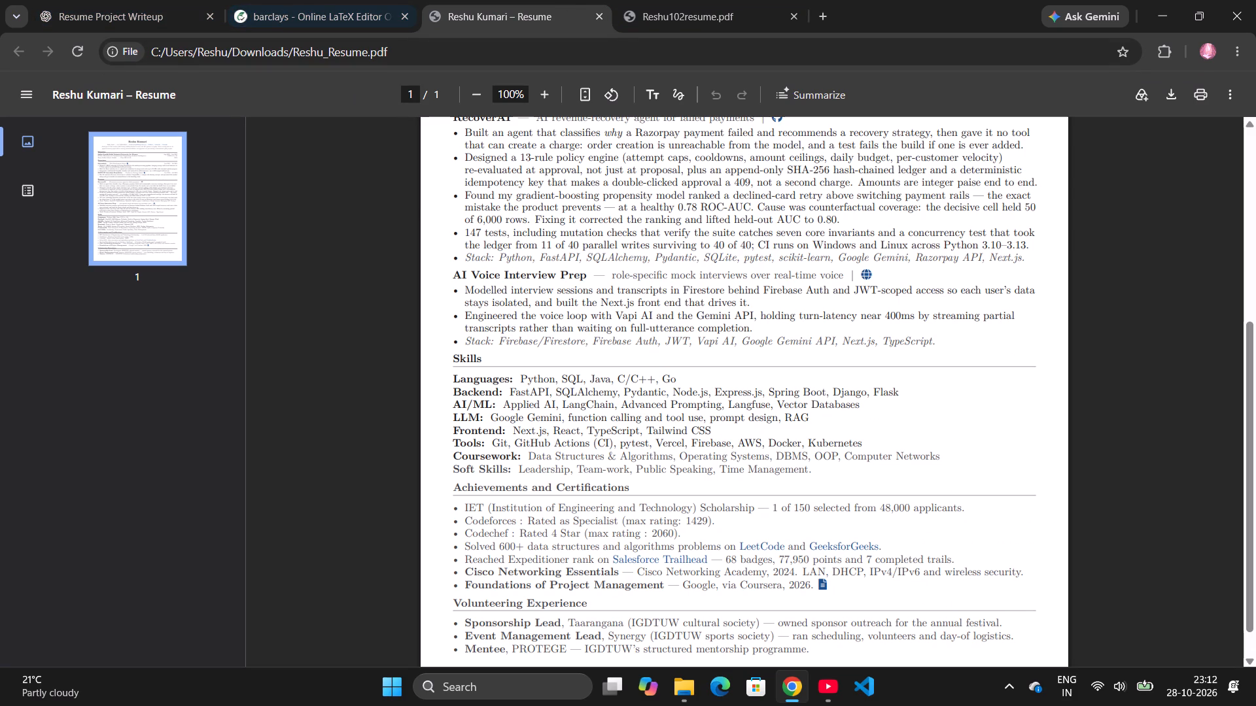
drag(557, 394, 627, 394)
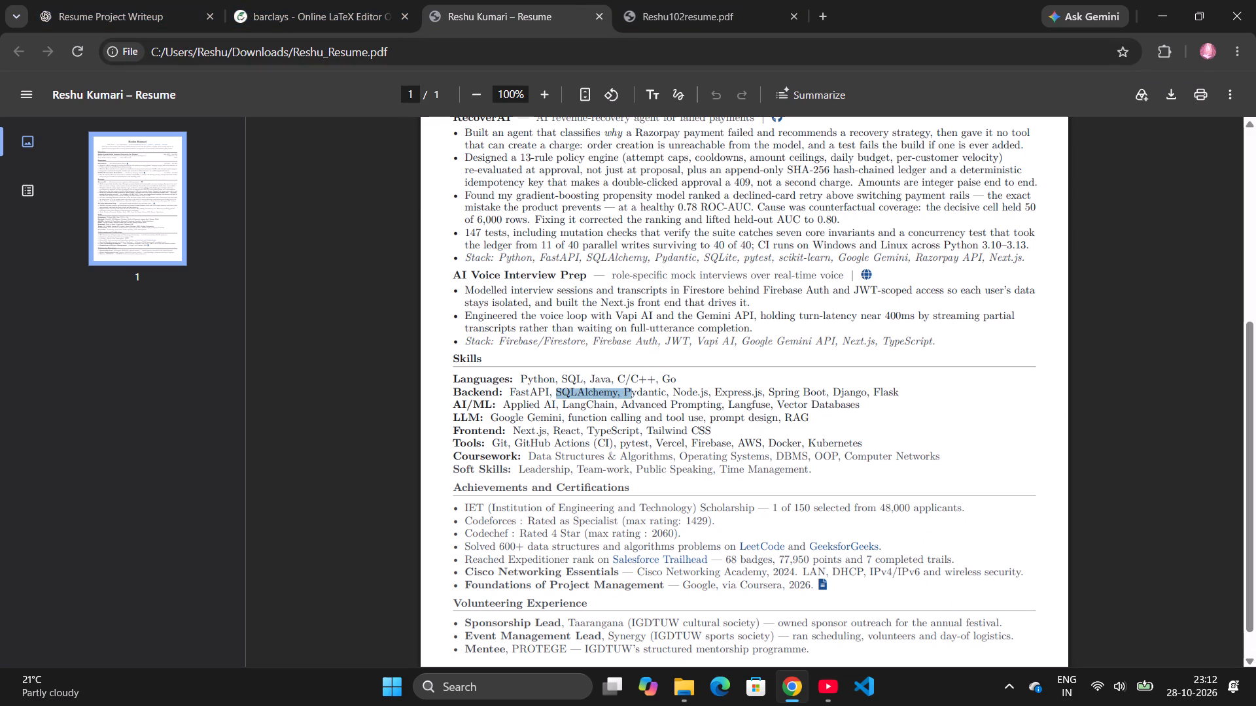
drag(627, 394, 618, 392)
key(ctrl+c)
click(283, 0)
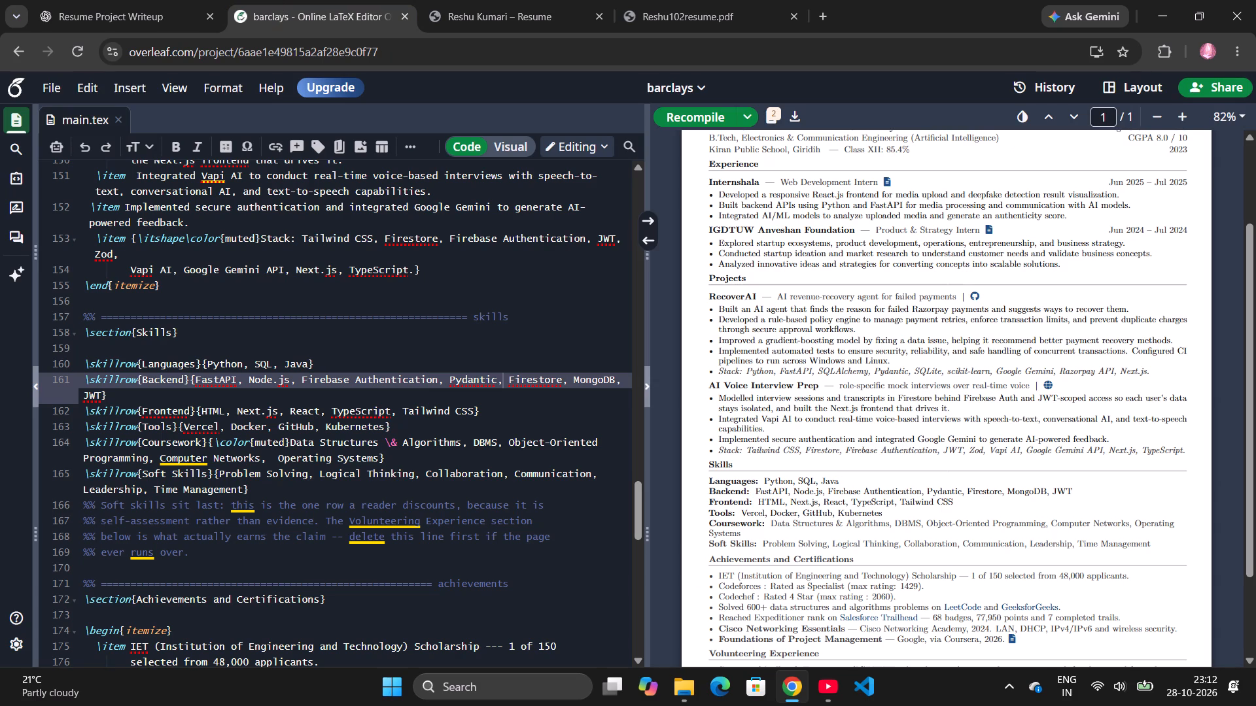
double_click(104, 395)
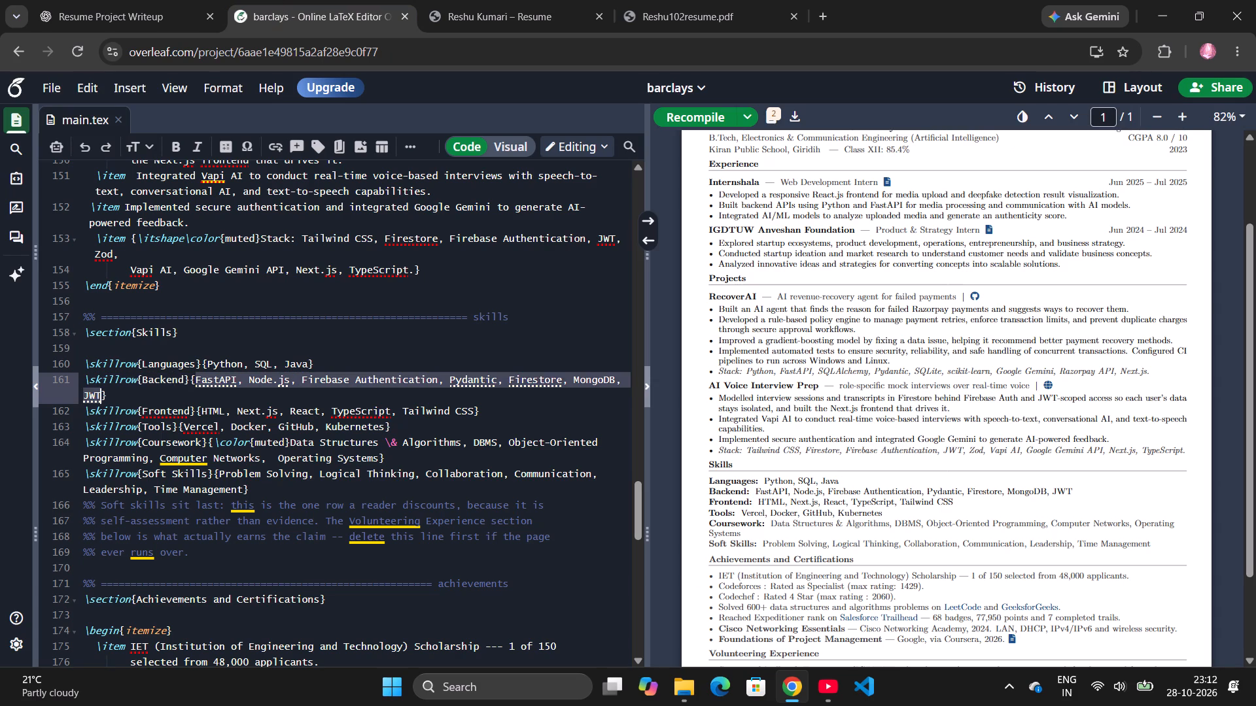
click(104, 395)
key(space)
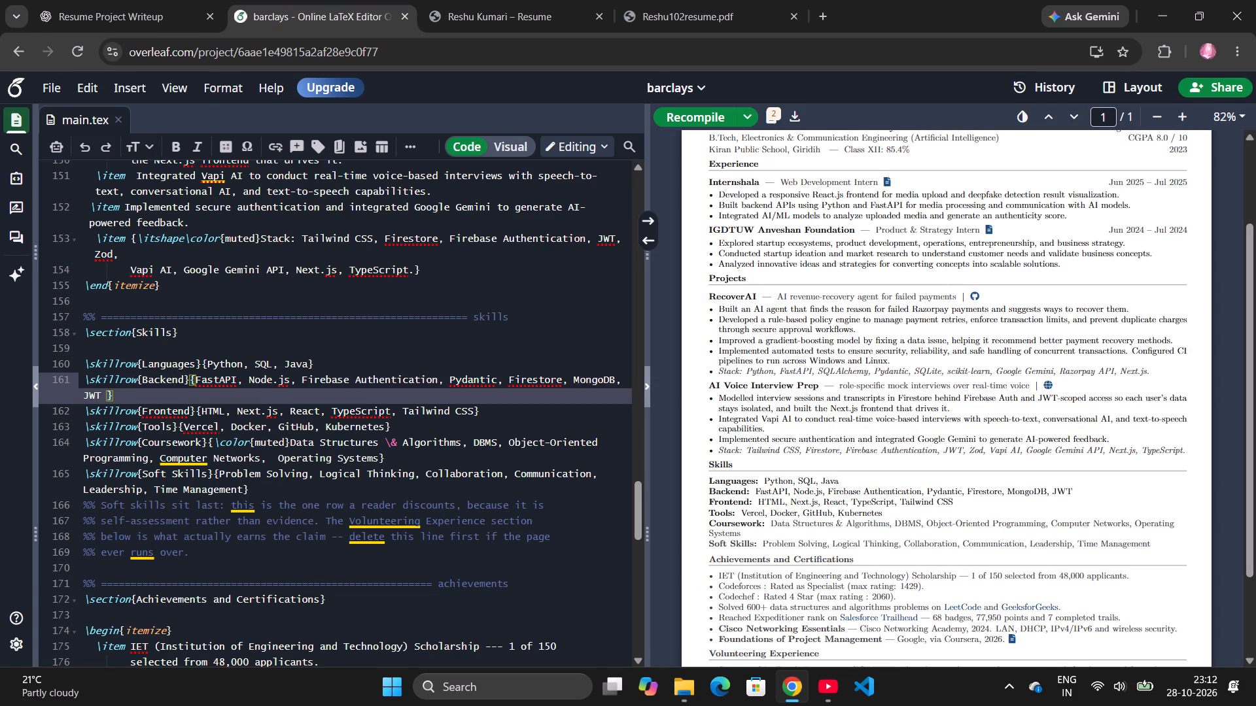
text(,)
key(space)
key(ctrl+v)
click(703, 115)
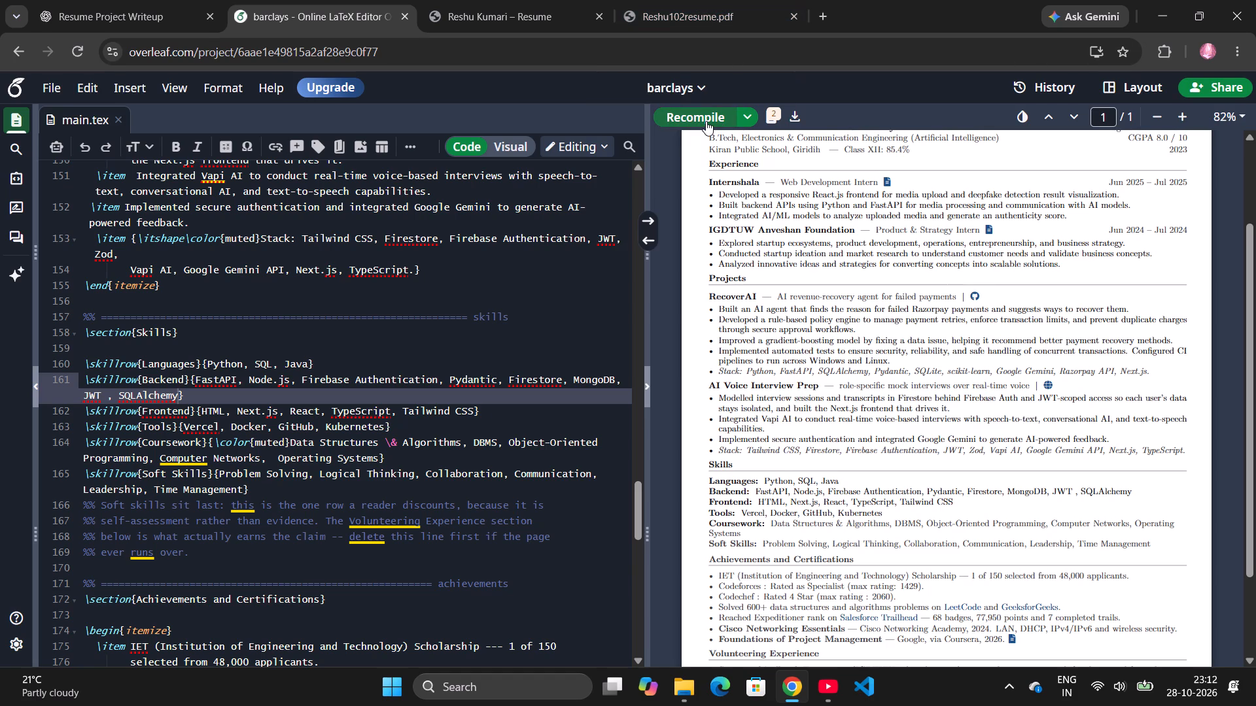
click(706, 121)
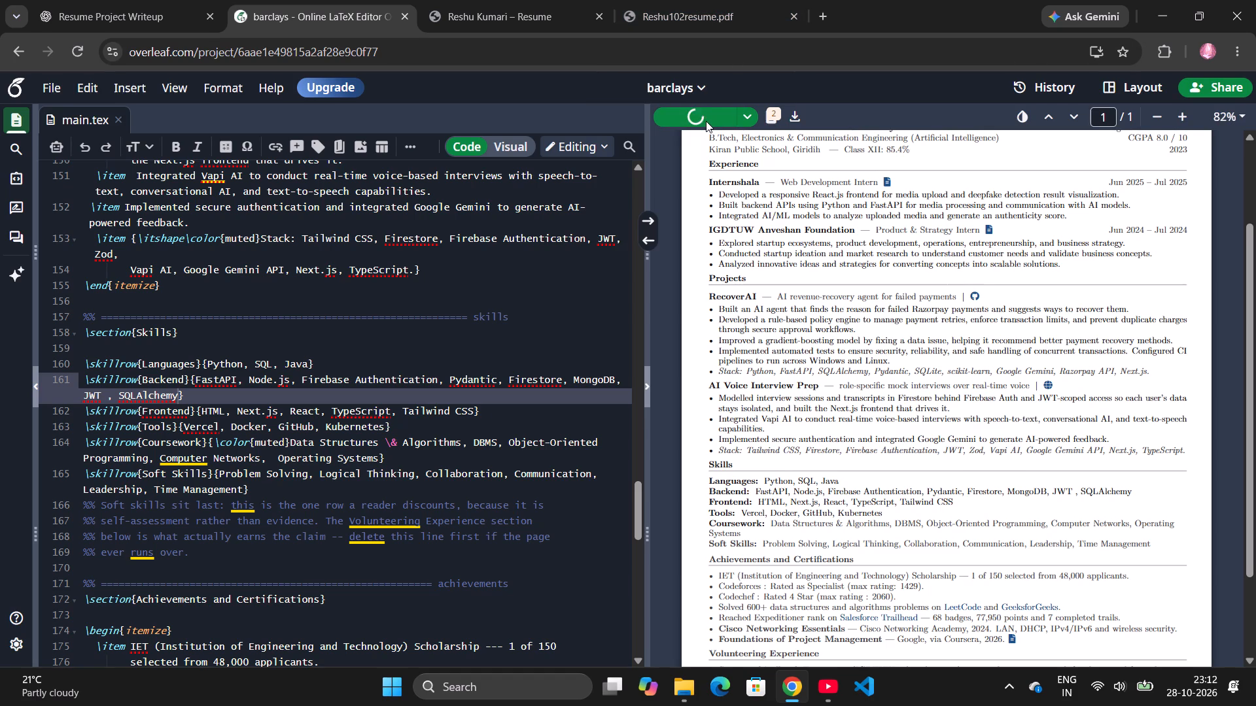
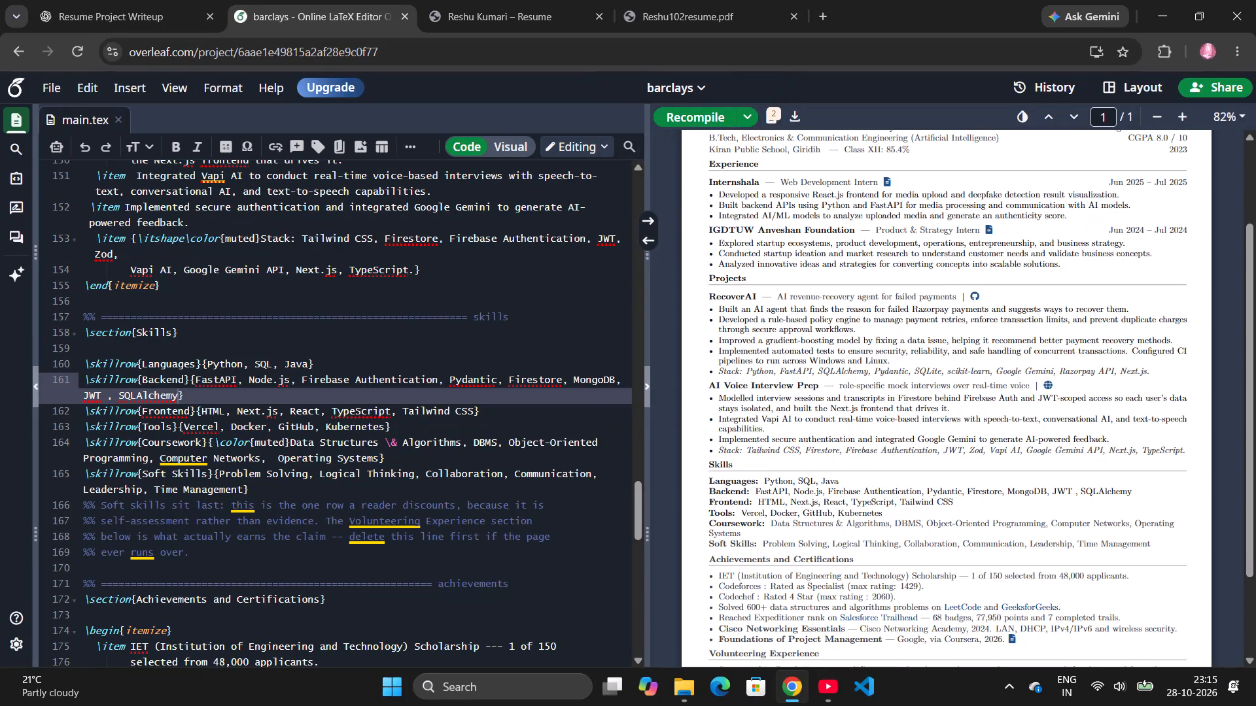
Copy StreamLit from the second earlier resume PDF's Tools skills, insert it between Vercel and Docker in main.tex's Tools row, and recompile.
scroll(788, 323, down, 2)
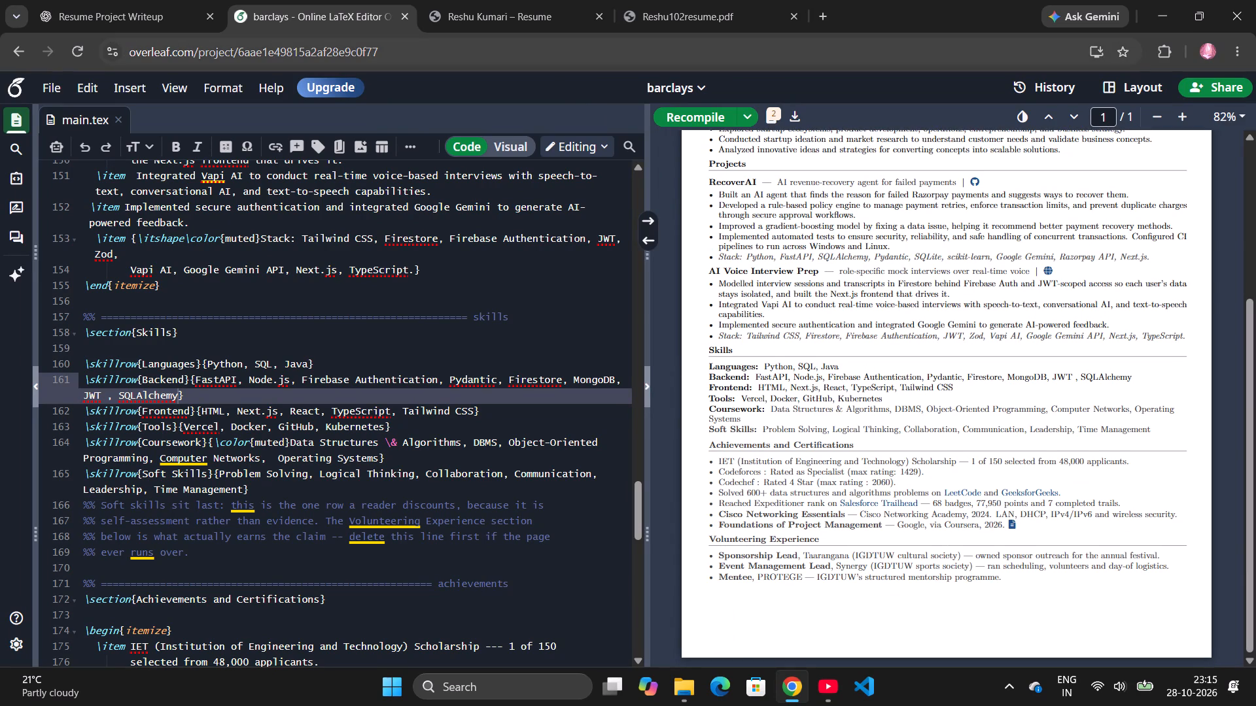
click(554, 10)
click(641, 392)
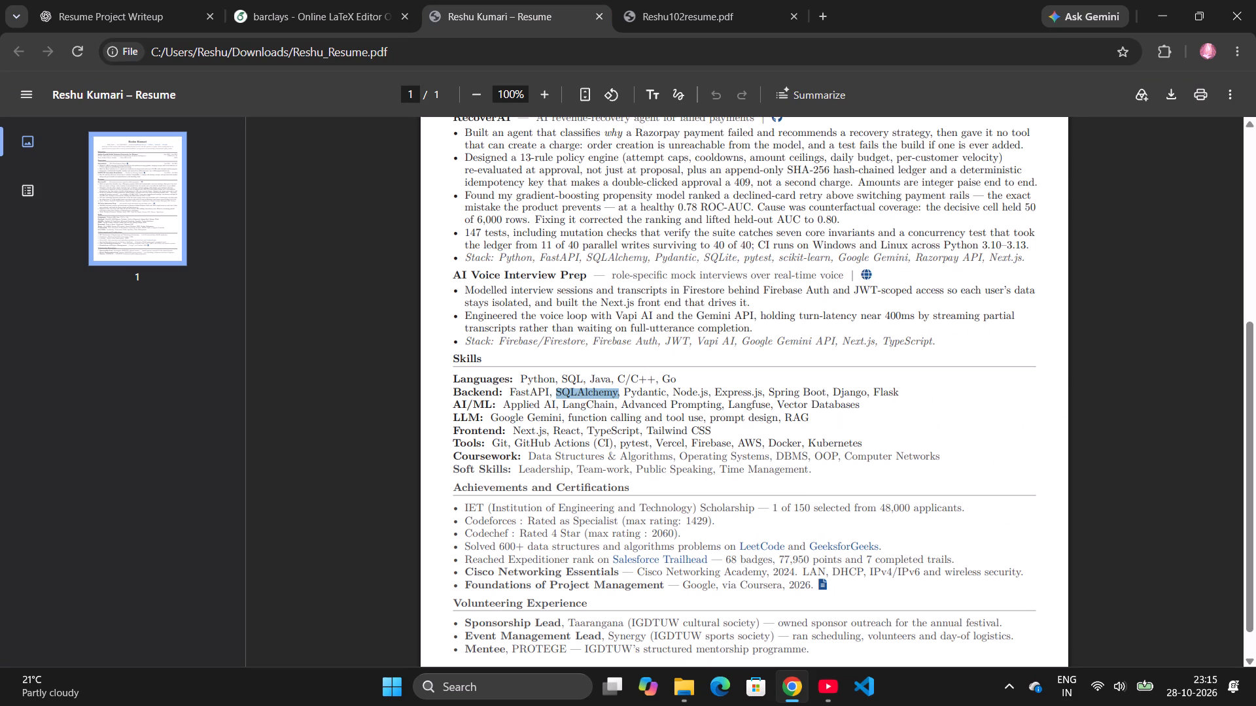
click(738, 7)
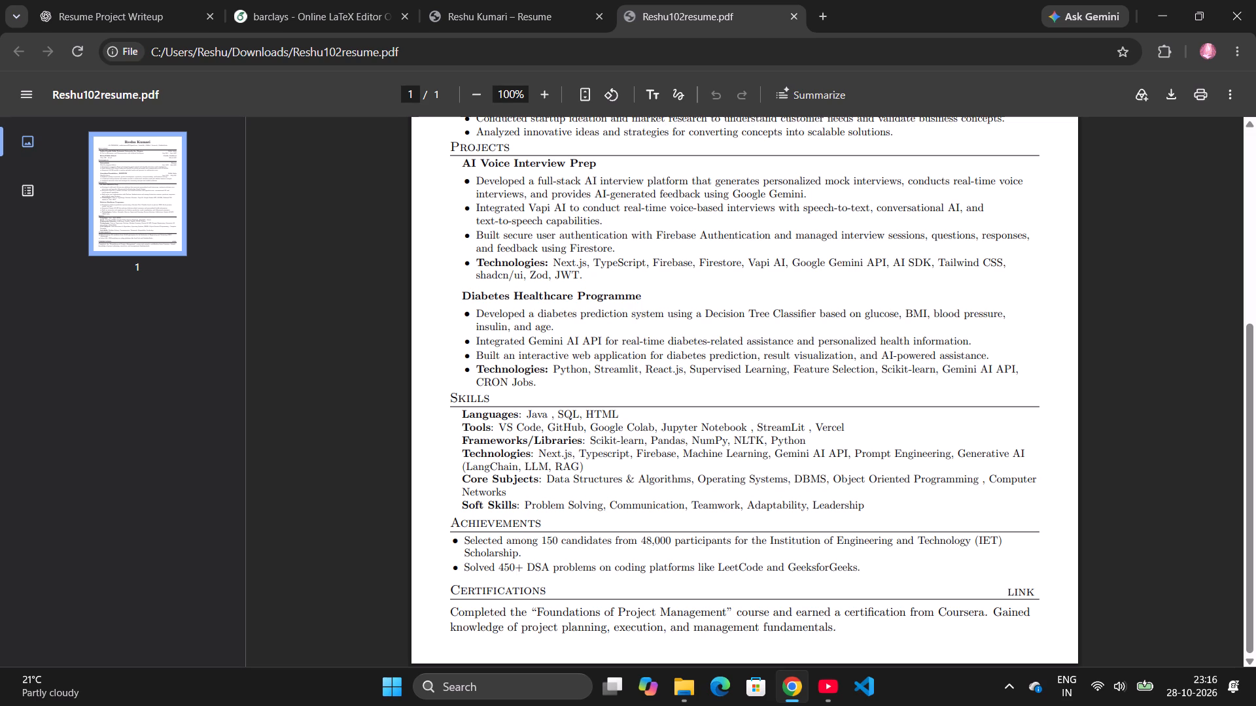
drag(757, 424, 810, 428)
drag(810, 428, 814, 428)
key(ctrl+c)
click(360, 0)
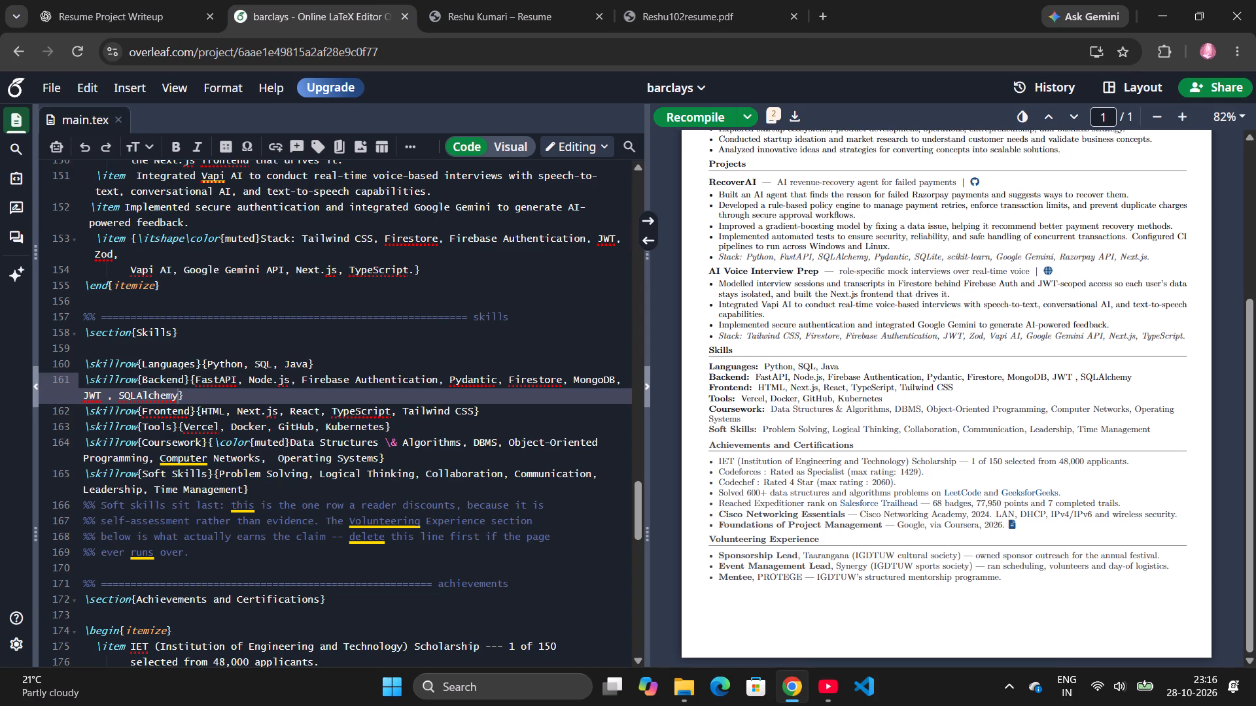
click(227, 435)
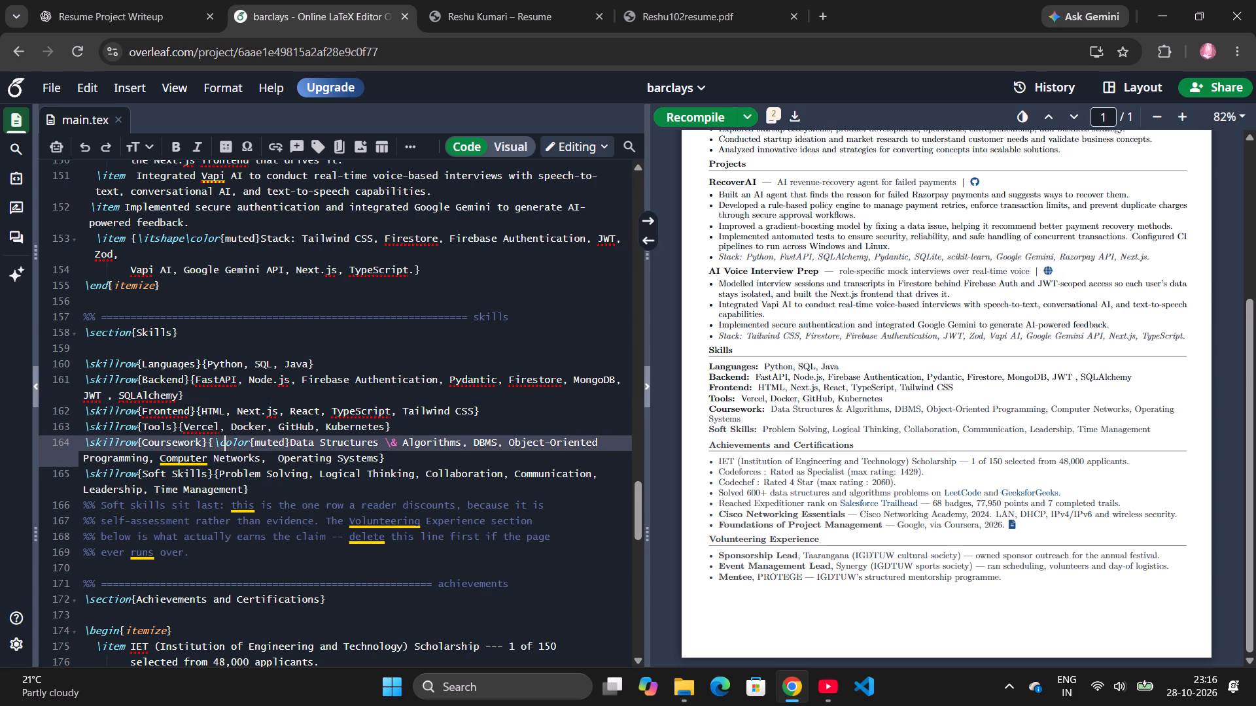
click(228, 429)
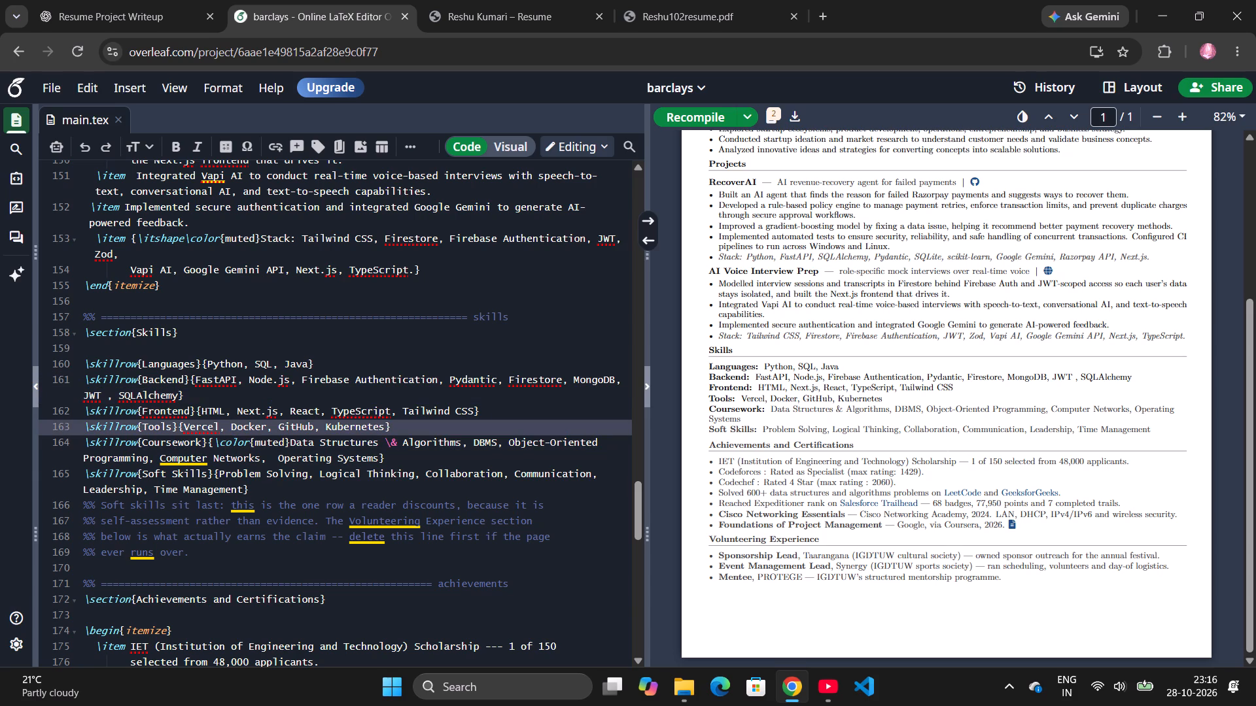
key(ctrl+v)
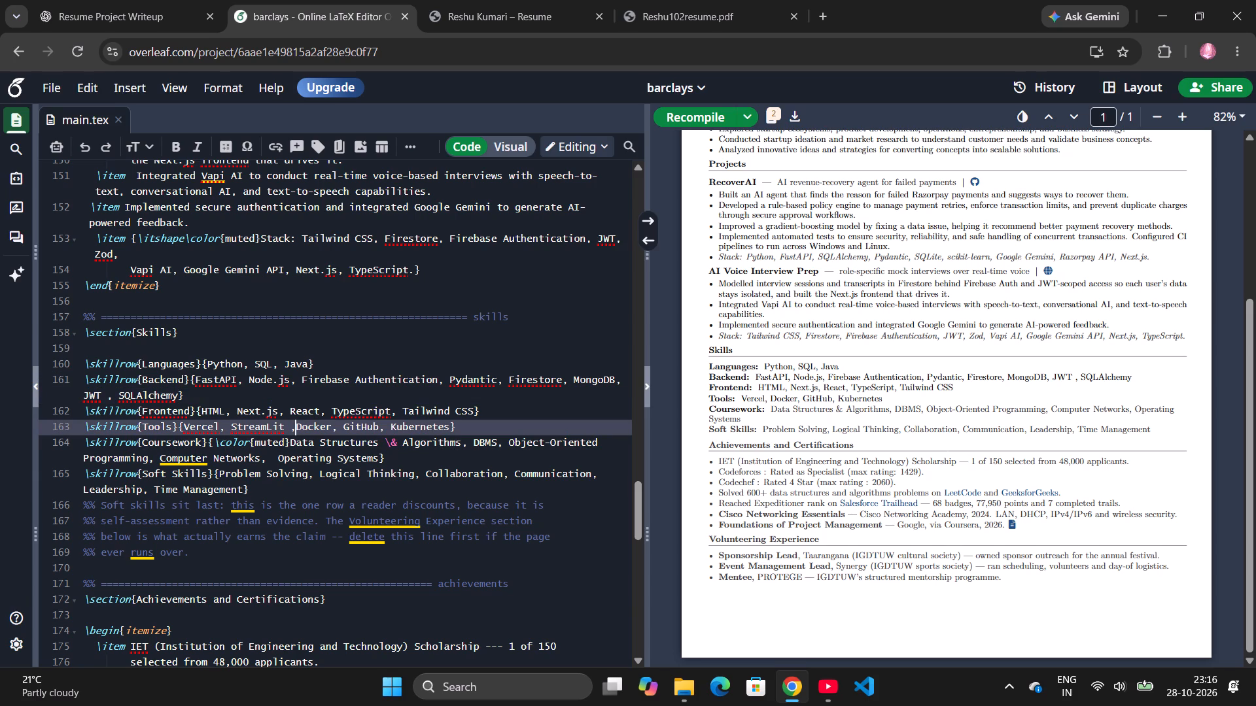
key(BackSpace)
key(BackSpace)
text(,)
key(space)
click(702, 120)
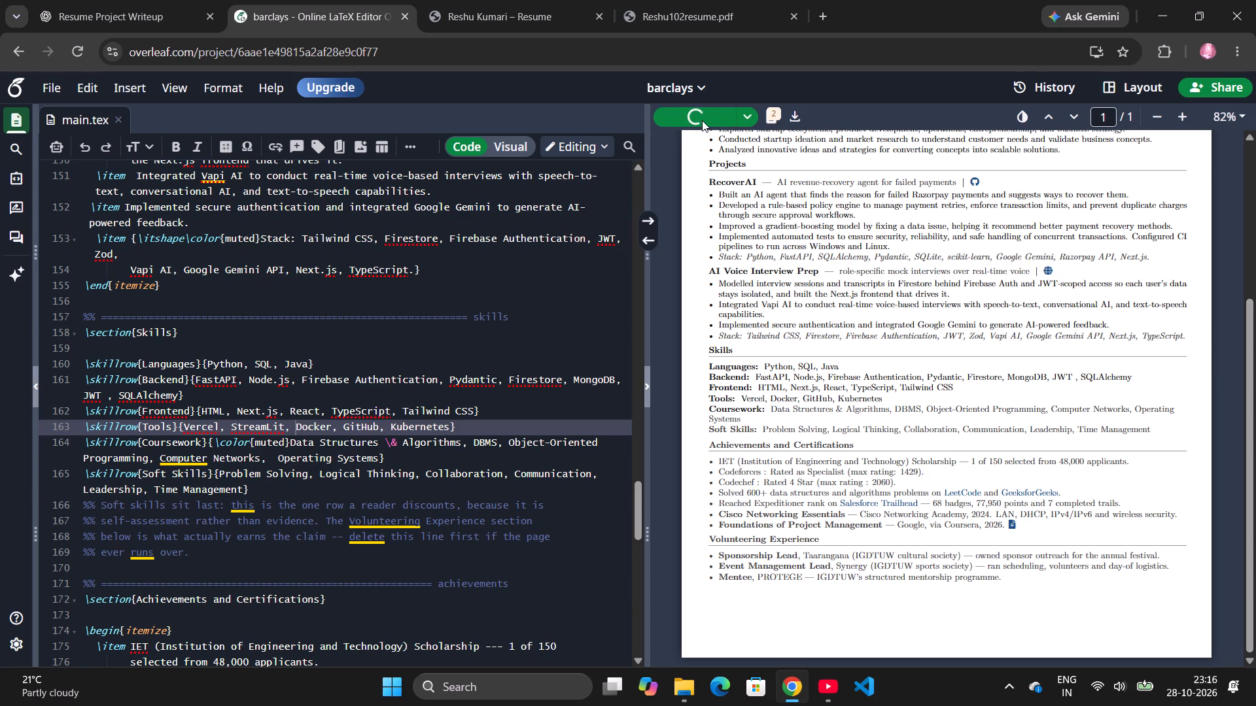
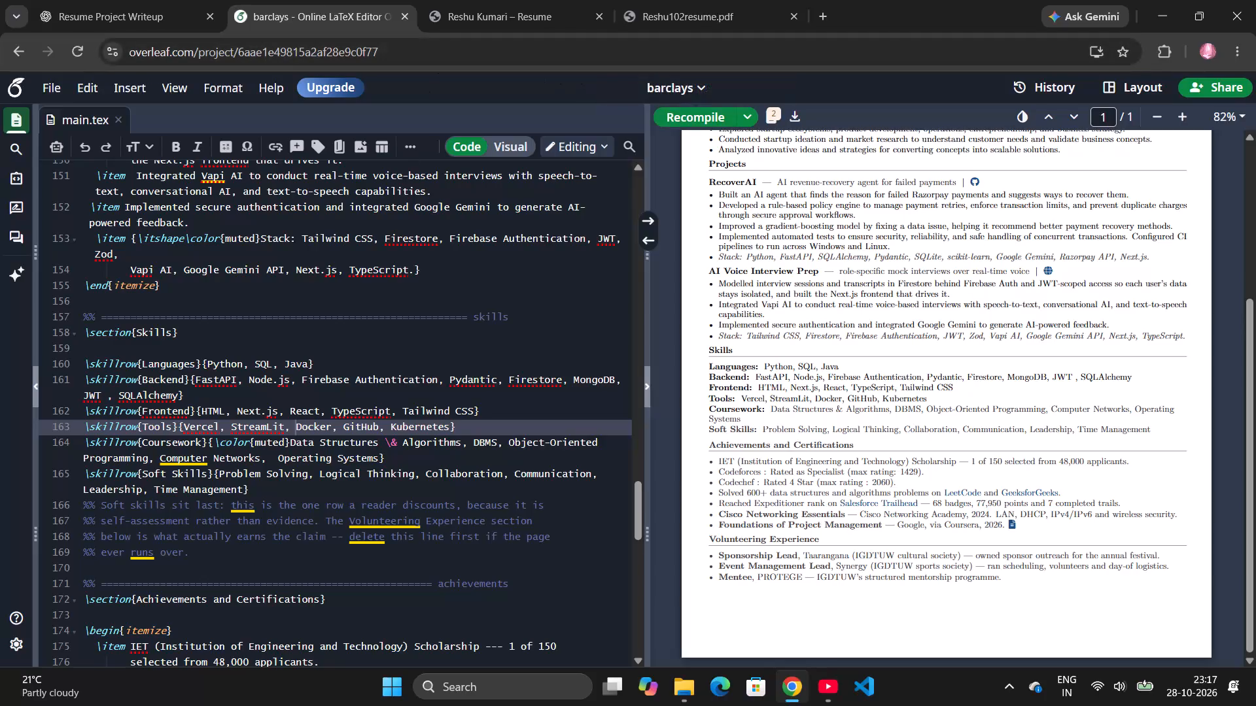
Add Go after Java in main.tex's Languages skills row and recompile the resume.
click(309, 367)
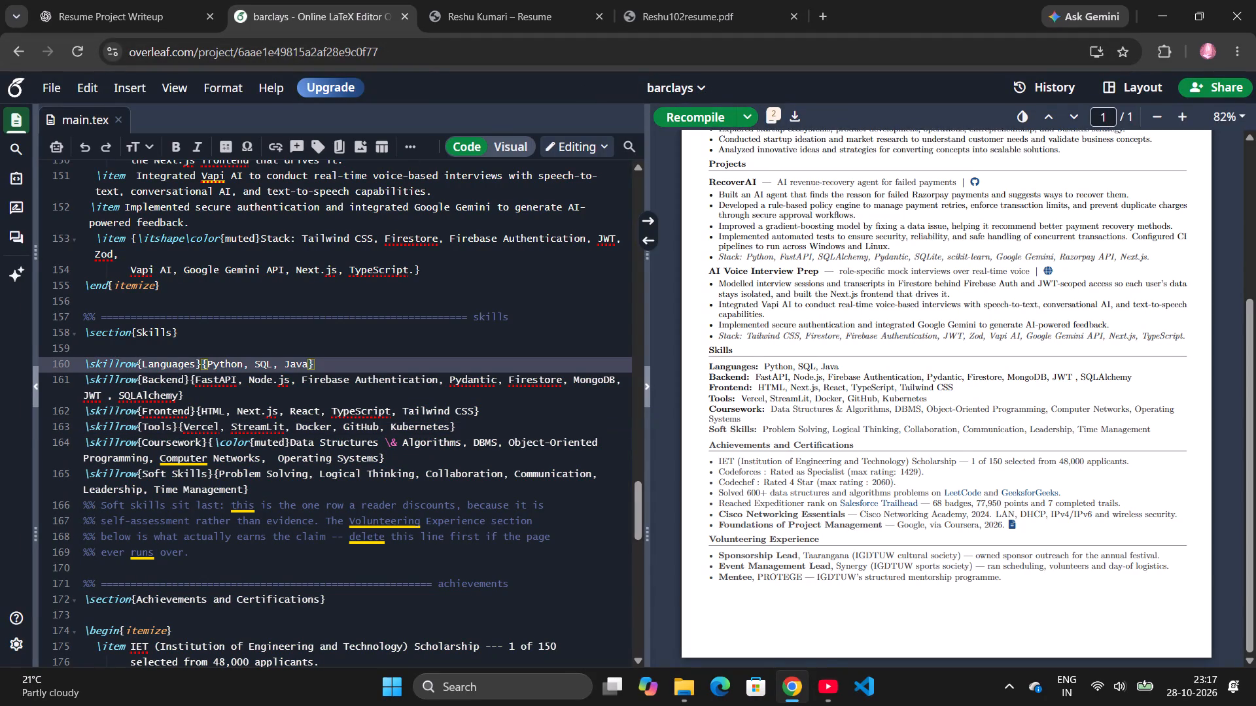
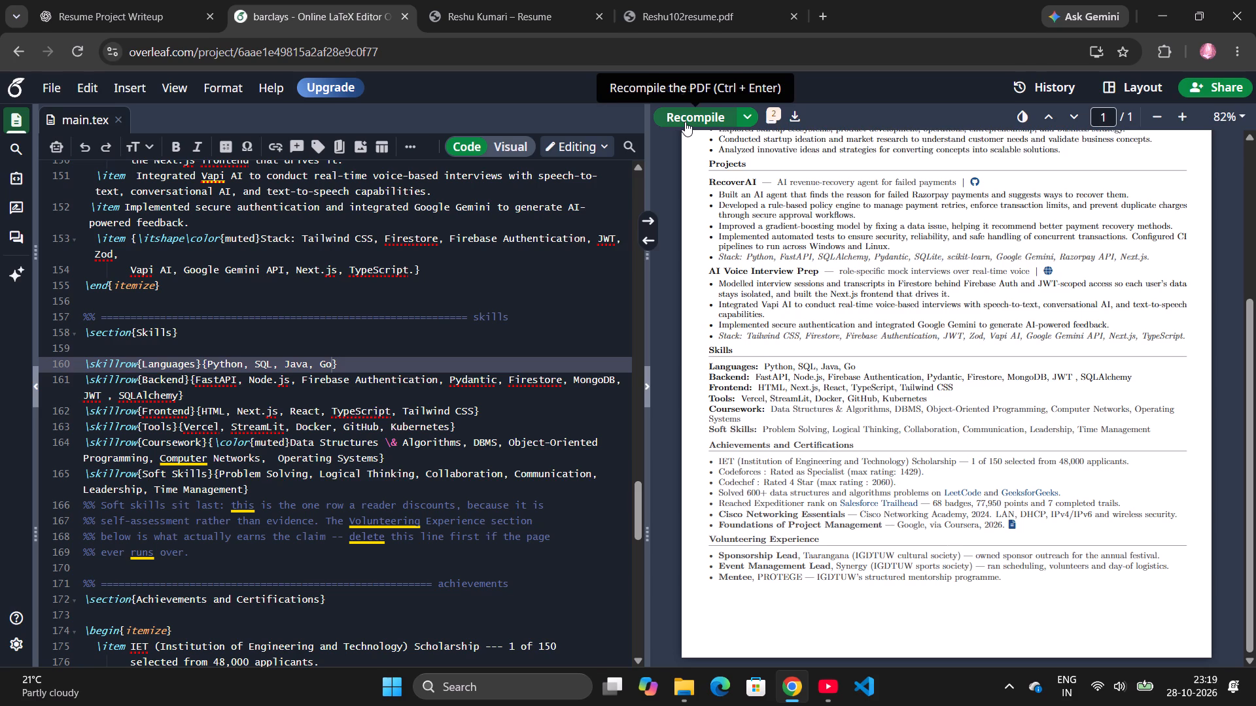
After checking the older resume PDFs' Skills sections, add a line below main.tex's Frontend skills row and paste a copy of \skillrow{Frontend} there.
click(559, 0)
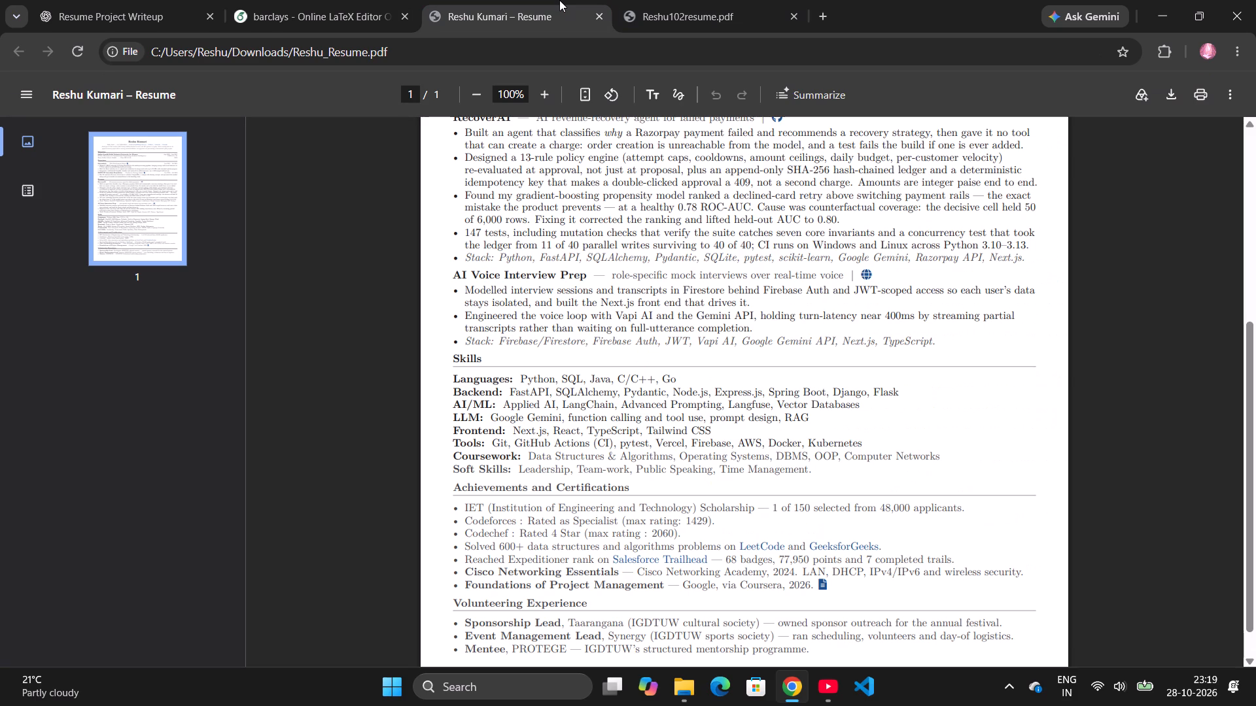
click(717, 0)
click(634, 535)
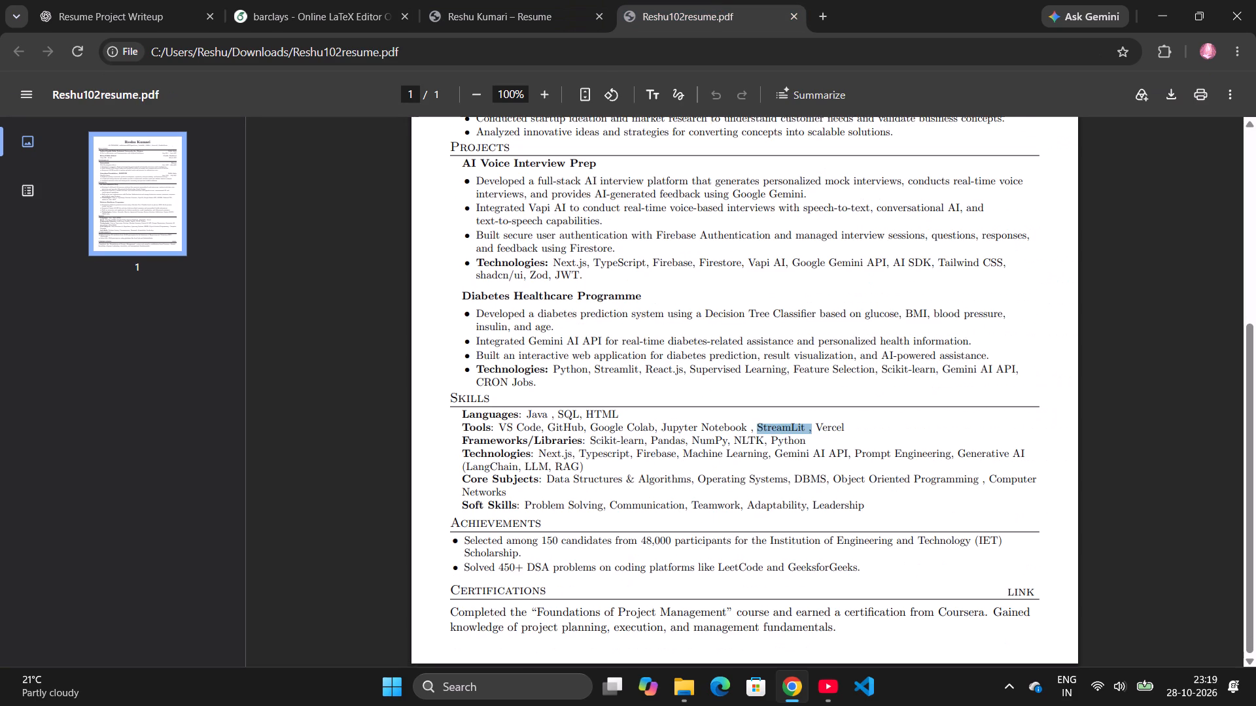
click(538, 0)
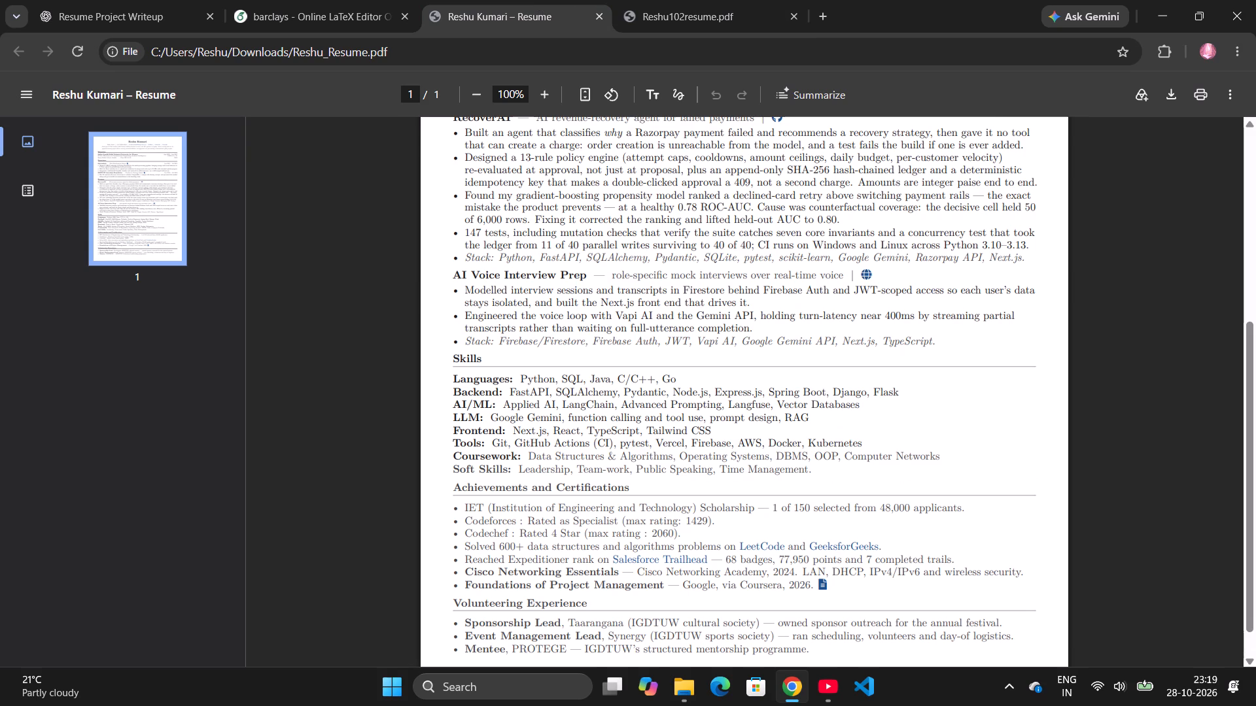
drag(445, 411, 500, 406)
key(ctrl+c)
click(268, 0)
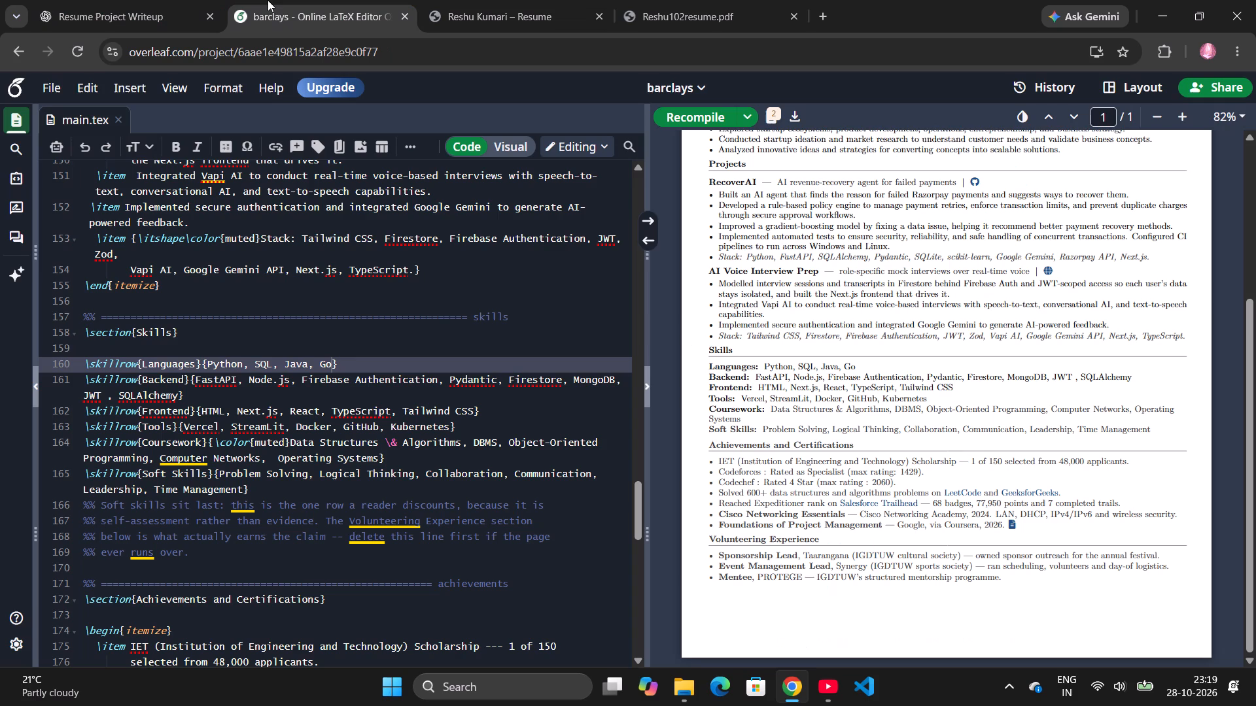
click(513, 414)
key(Return)
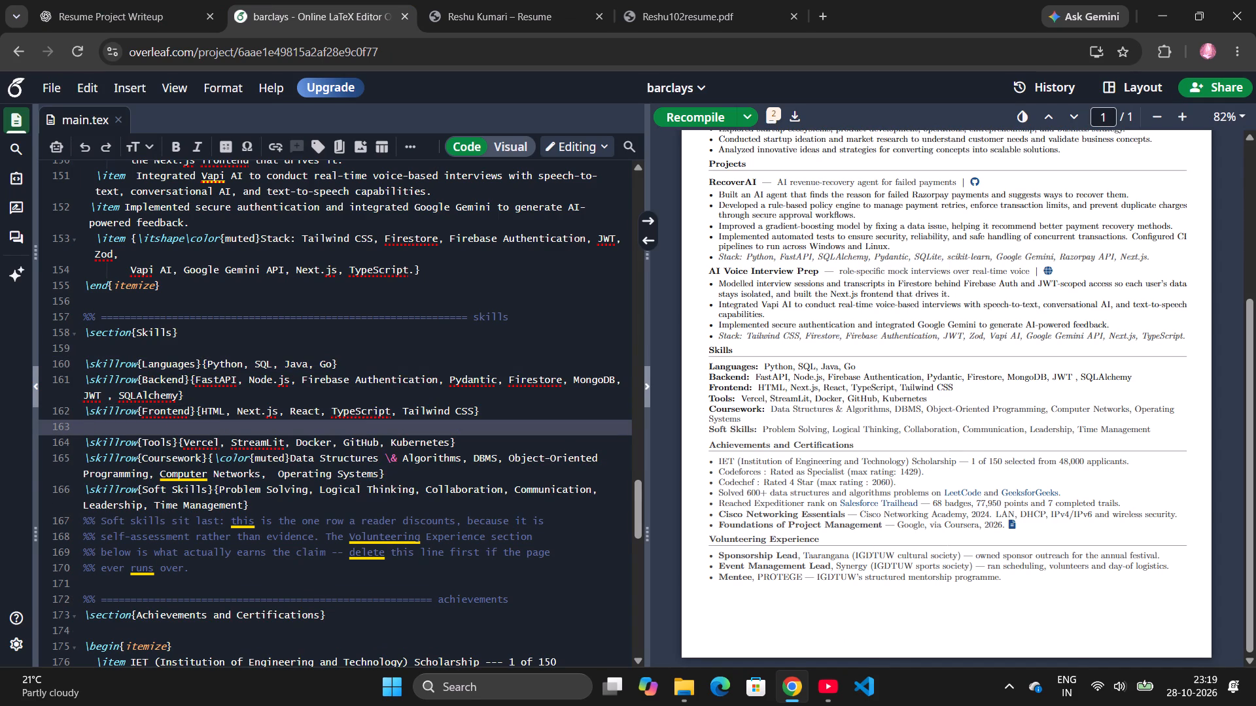
drag(80, 414, 86, 414)
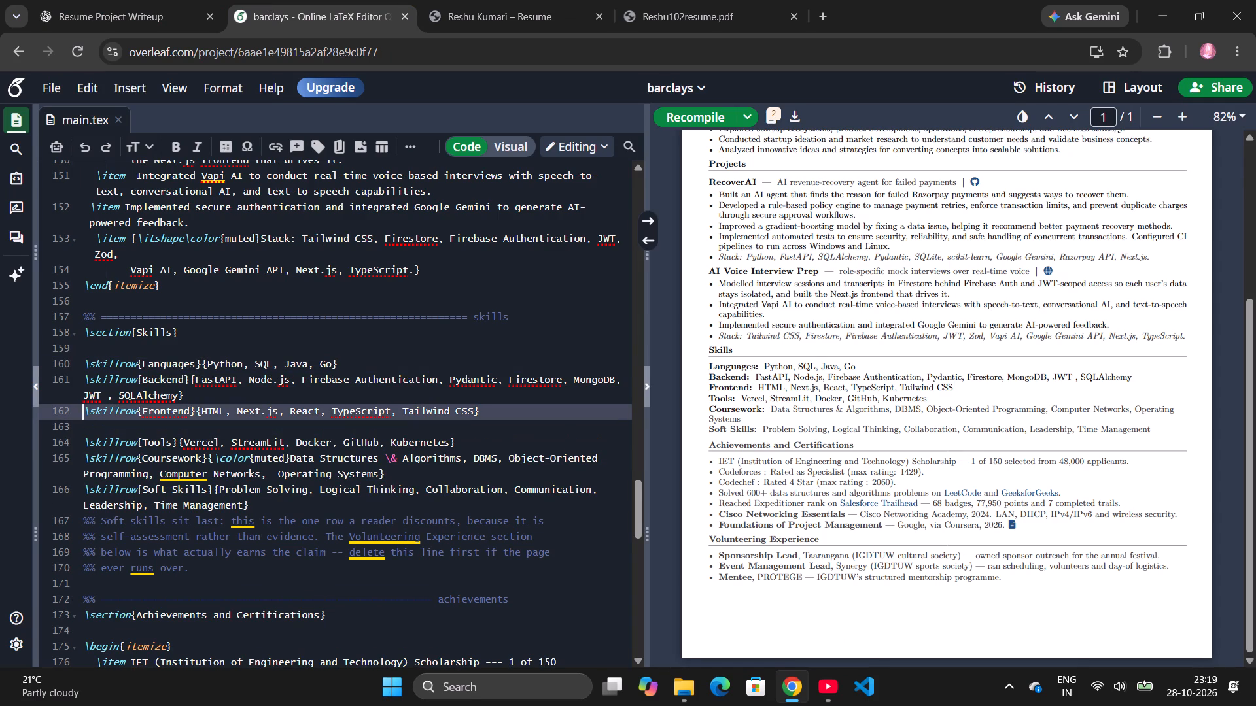
drag(86, 414, 195, 409)
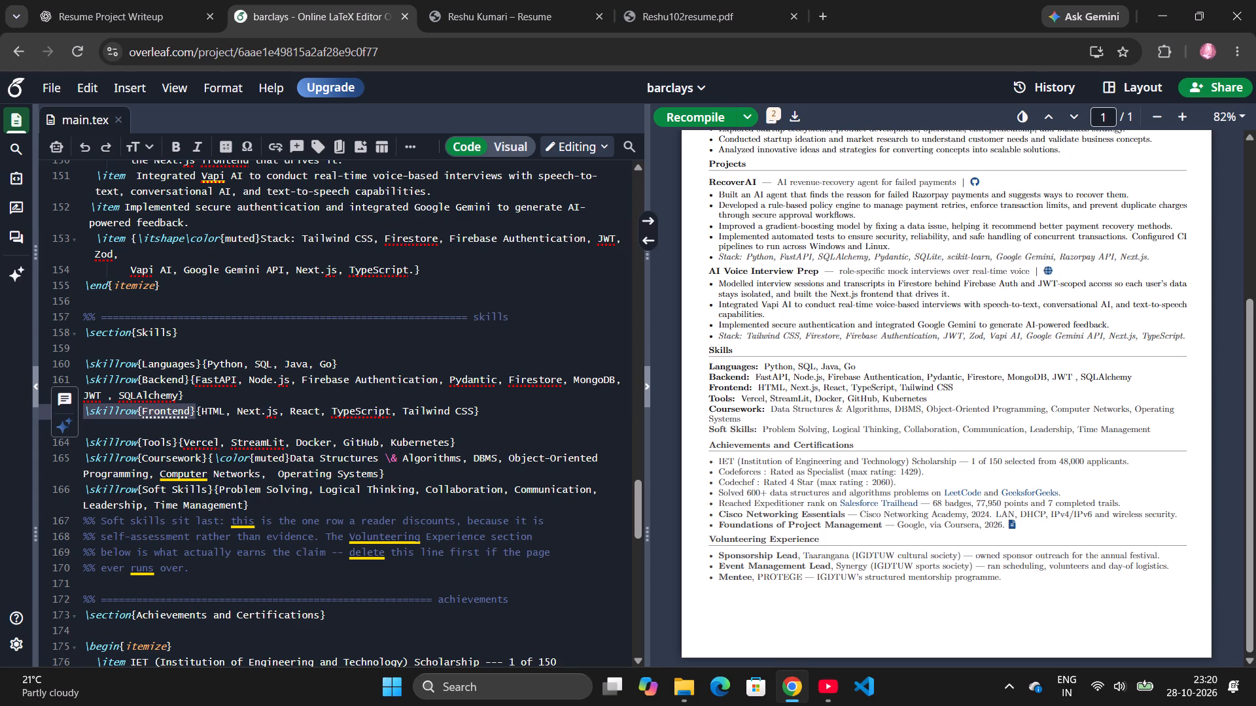
key(ctrl+c)
click(152, 434)
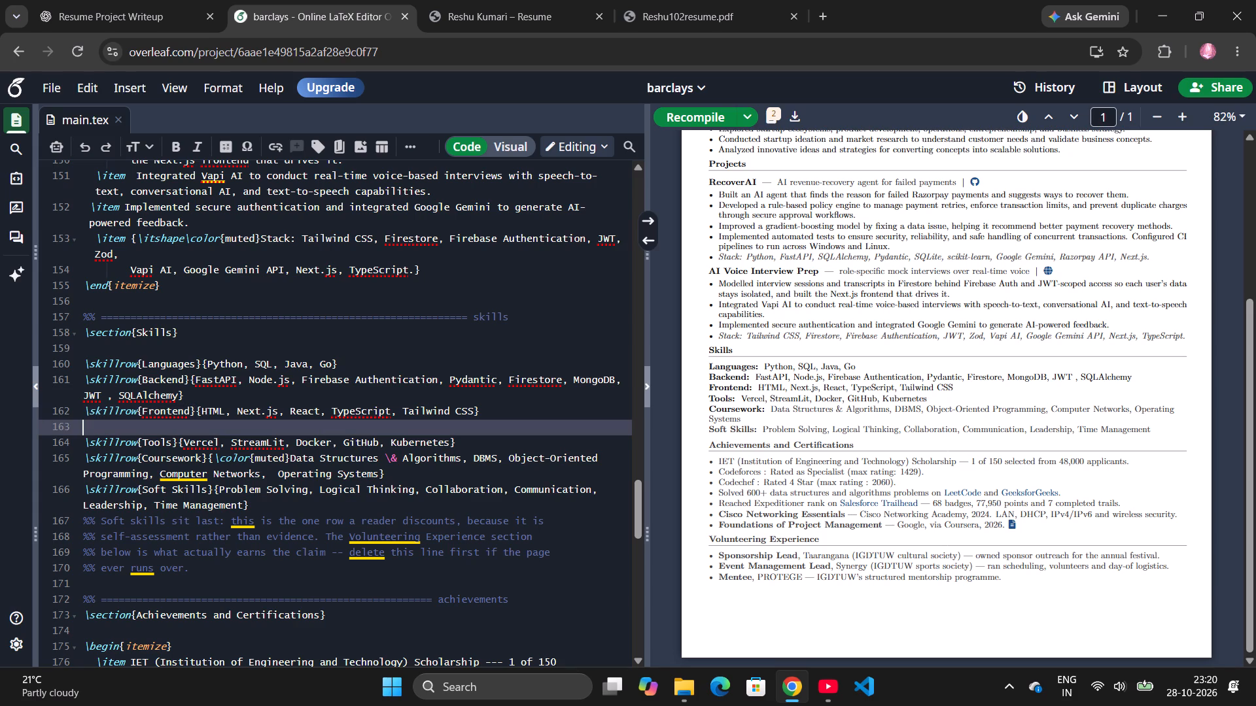
key(ctrl+v)
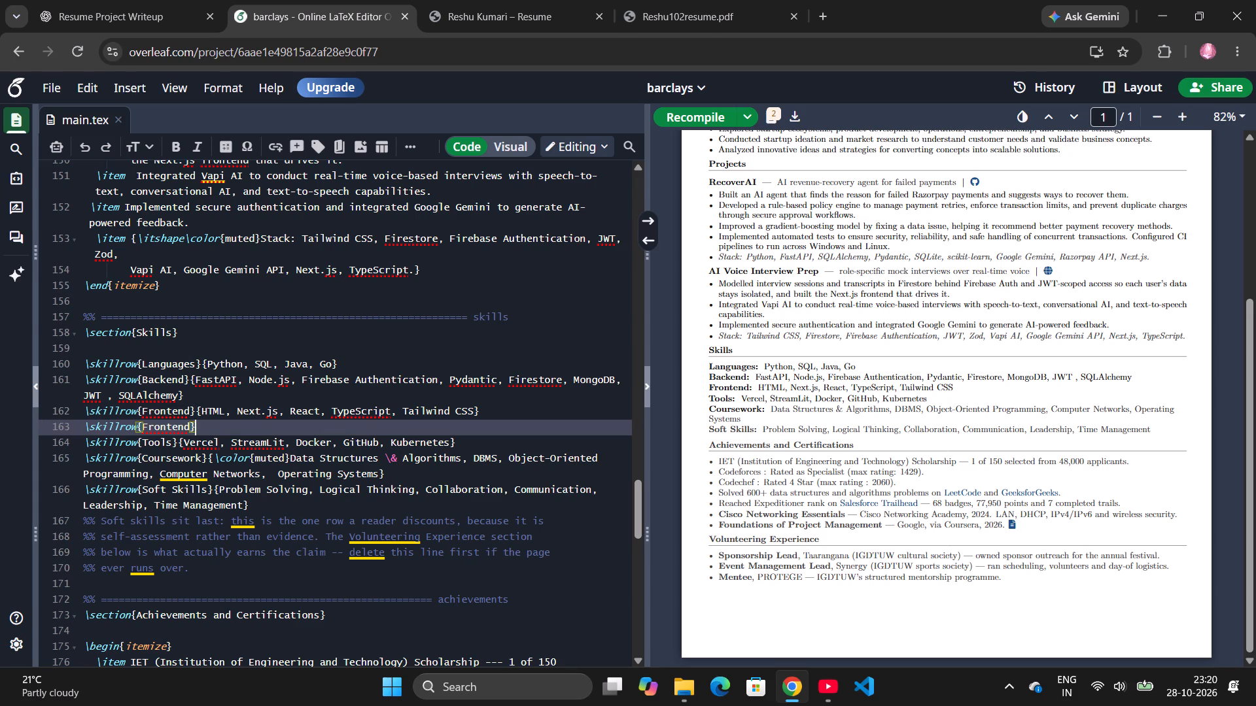
Rename the copied skills row's label to AI/ML and add an empty pair of braces after it for its contents.
click(190, 426)
key(BackSpace)
key(BackSpace)
key(BackSpace)
key(BackSpace)
key(BackSpace)
key(BackSpace)
key(BackSpace)
key(BackSpace)
key(a)
text(I/ML)
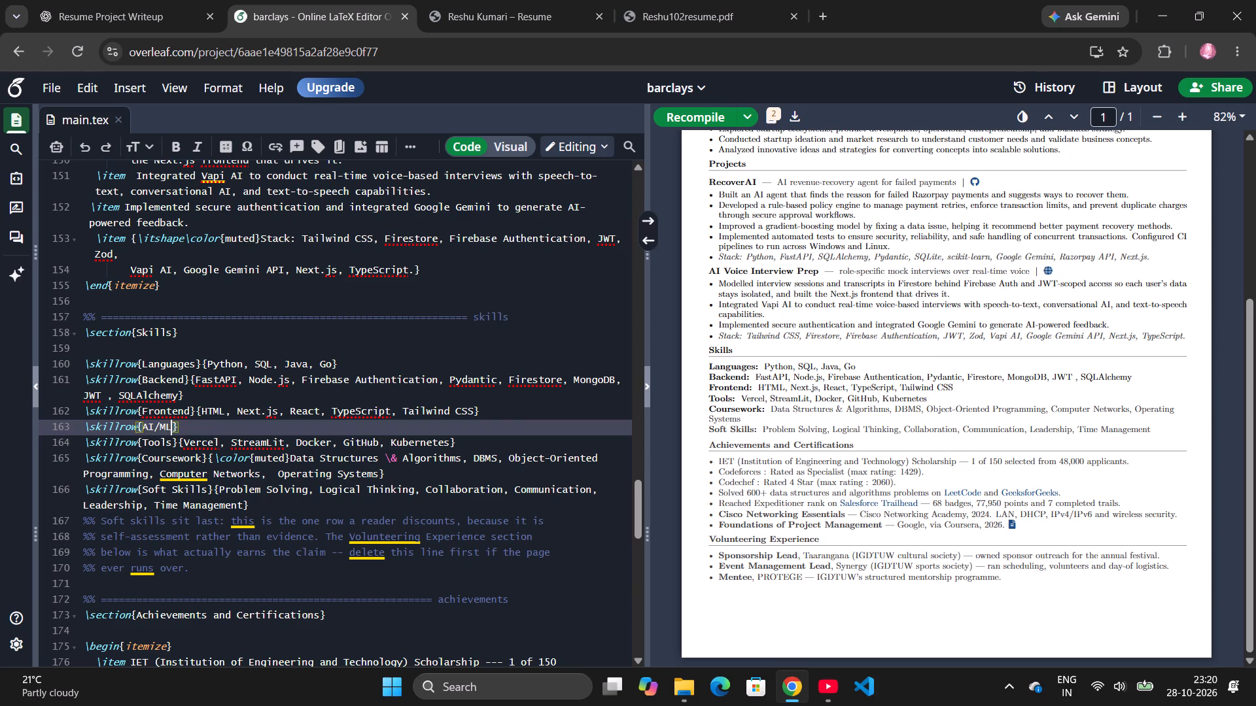
click(244, 430)
key(shift+braceleft)
Compare the older resume PDFs' Skills sections, copy LangChain from the AI/ML row, and return to the barclays project.
click(501, 0)
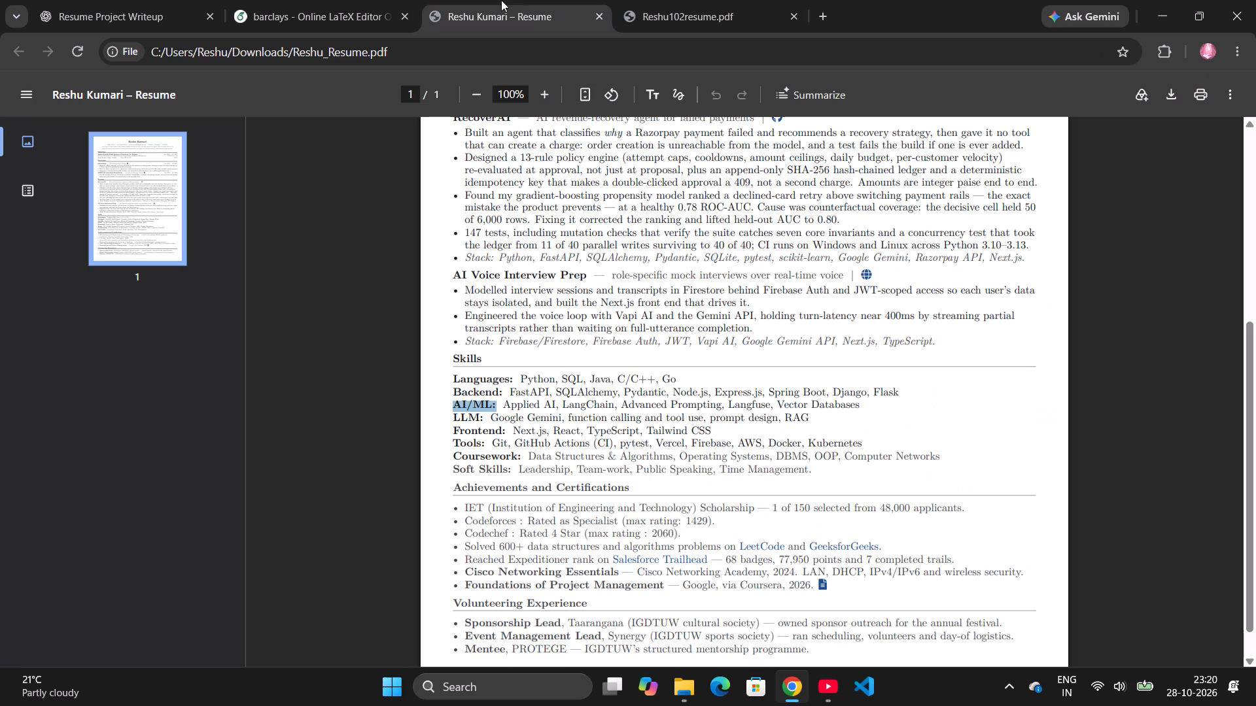
click(580, 378)
click(676, 0)
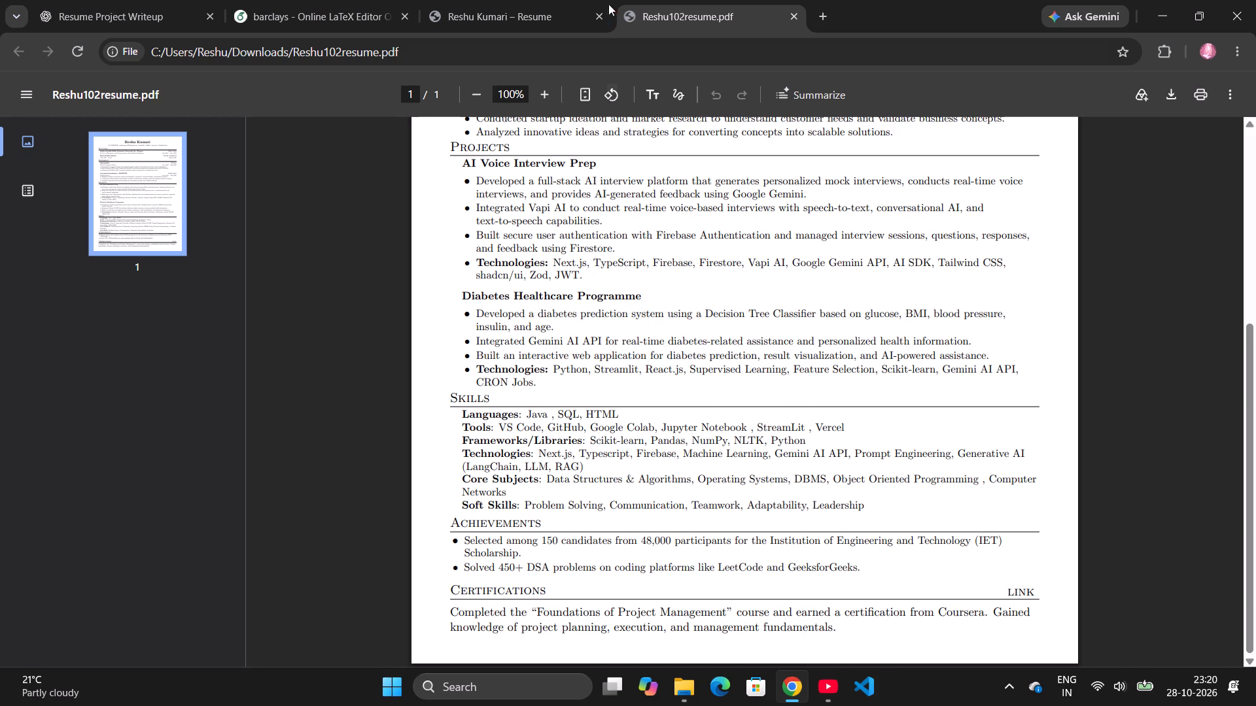
click(564, 0)
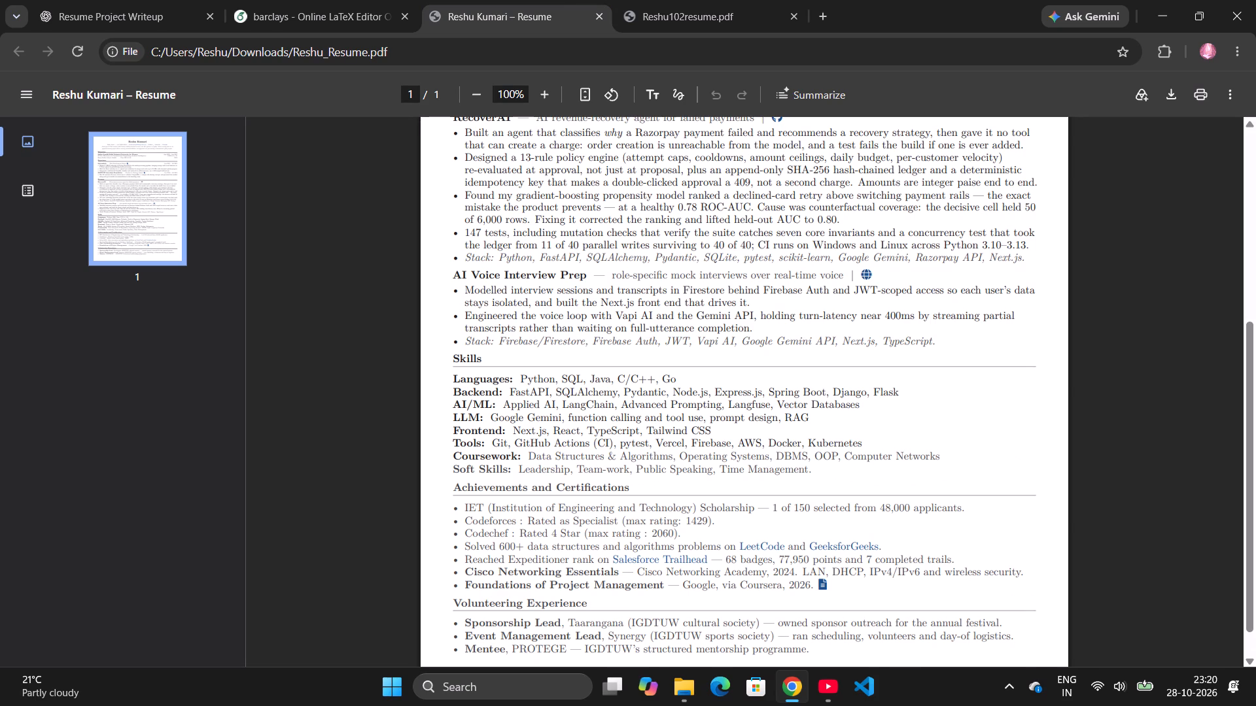
drag(558, 404, 614, 405)
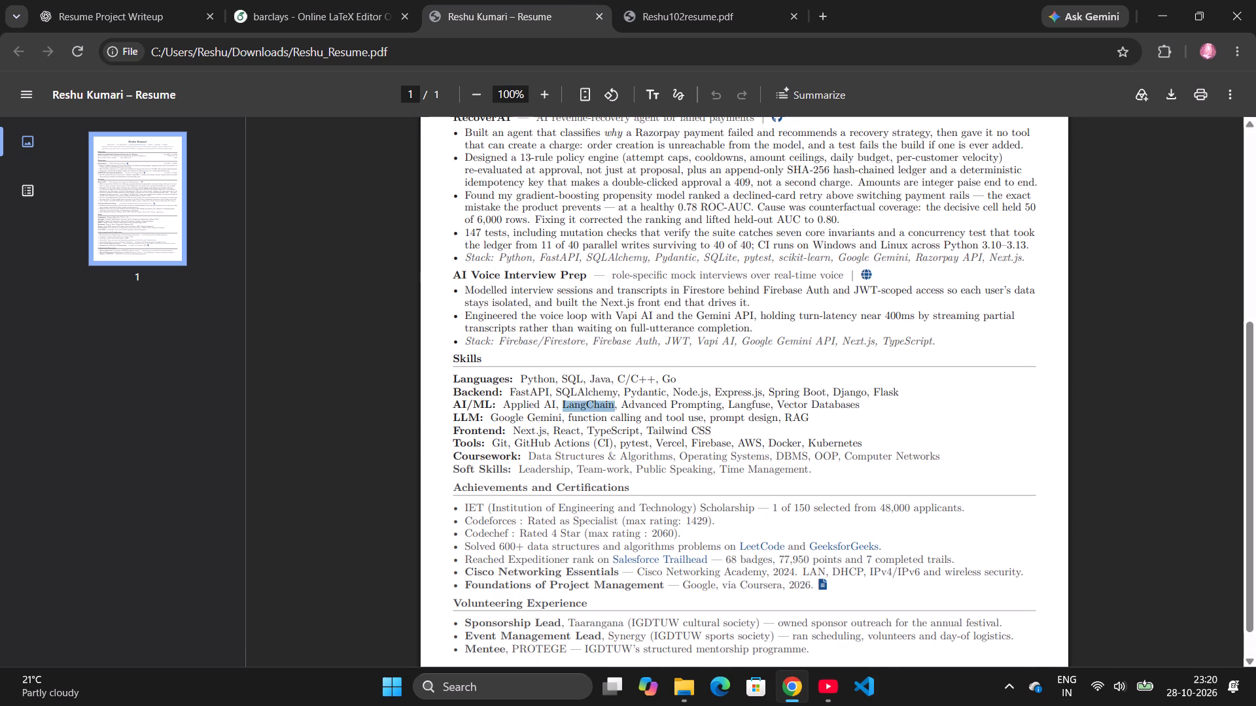
drag(614, 405, 615, 405)
key(ctrl+c)
click(347, 1)
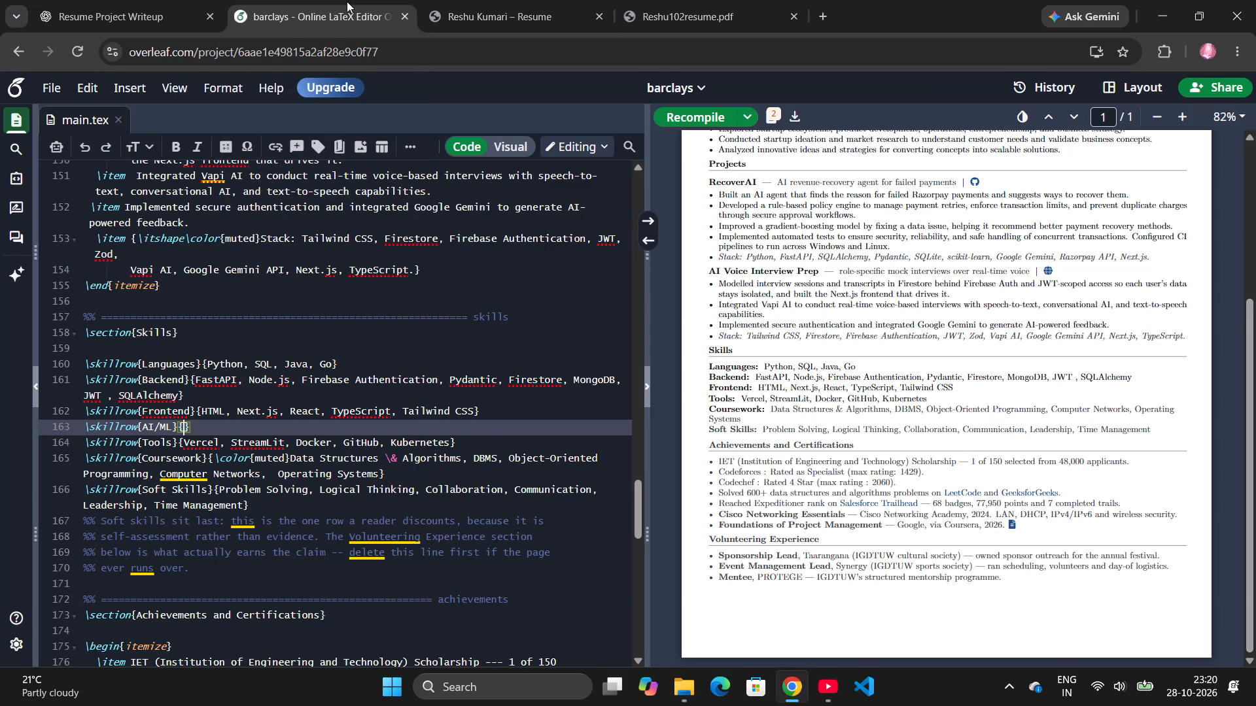
Recompile the barclays resume and review the compiled page, zoomed out, alongside the older resume's Skills section.
click(703, 109)
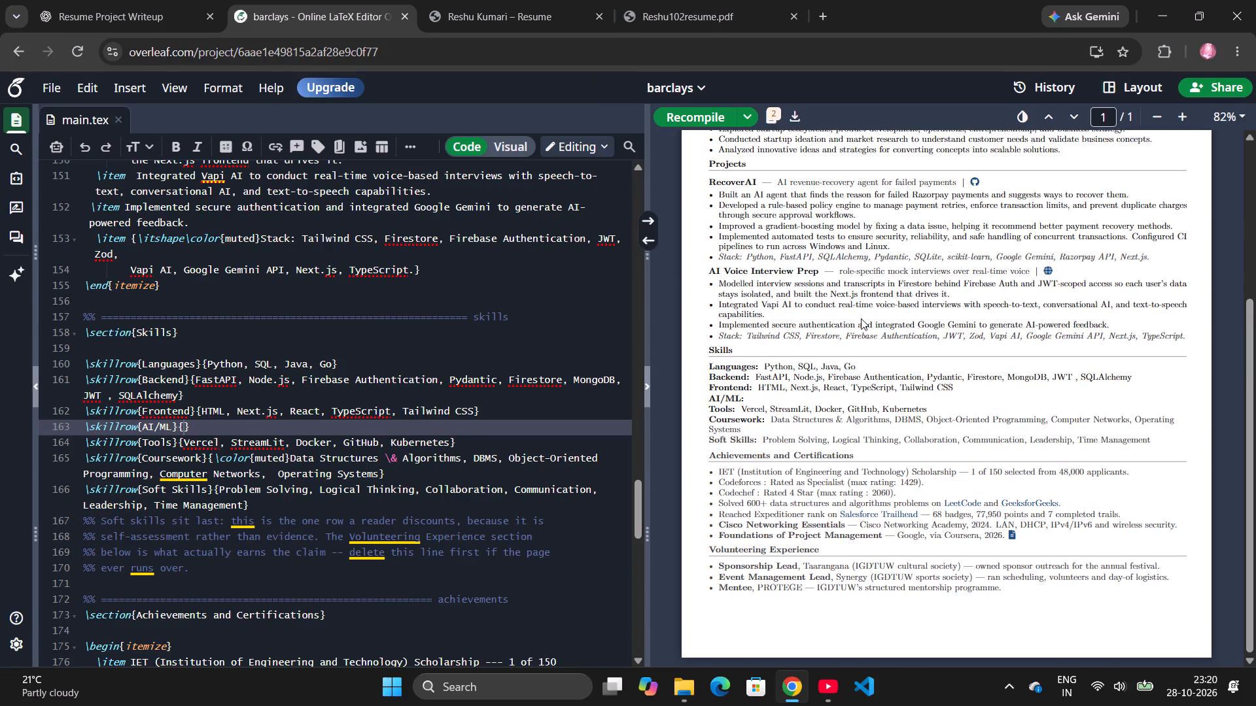
scroll(693, 397, up, 2)
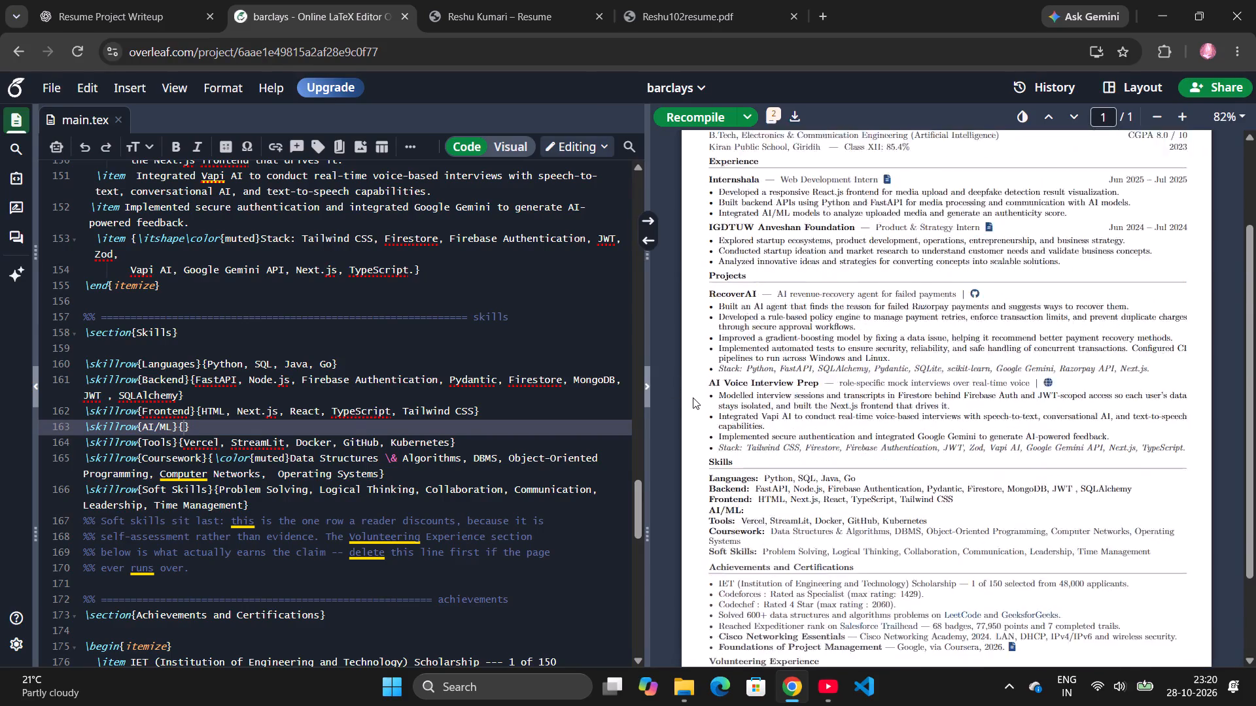
scroll(693, 397, up, 3)
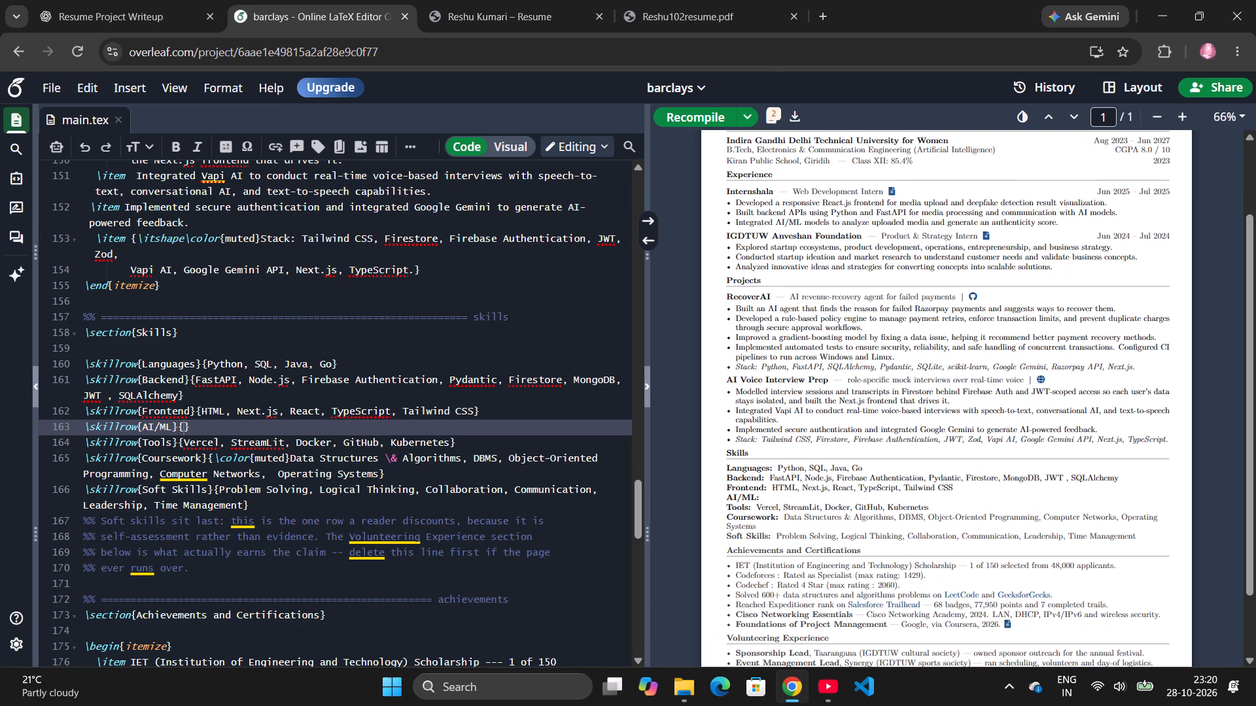
click(524, 0)
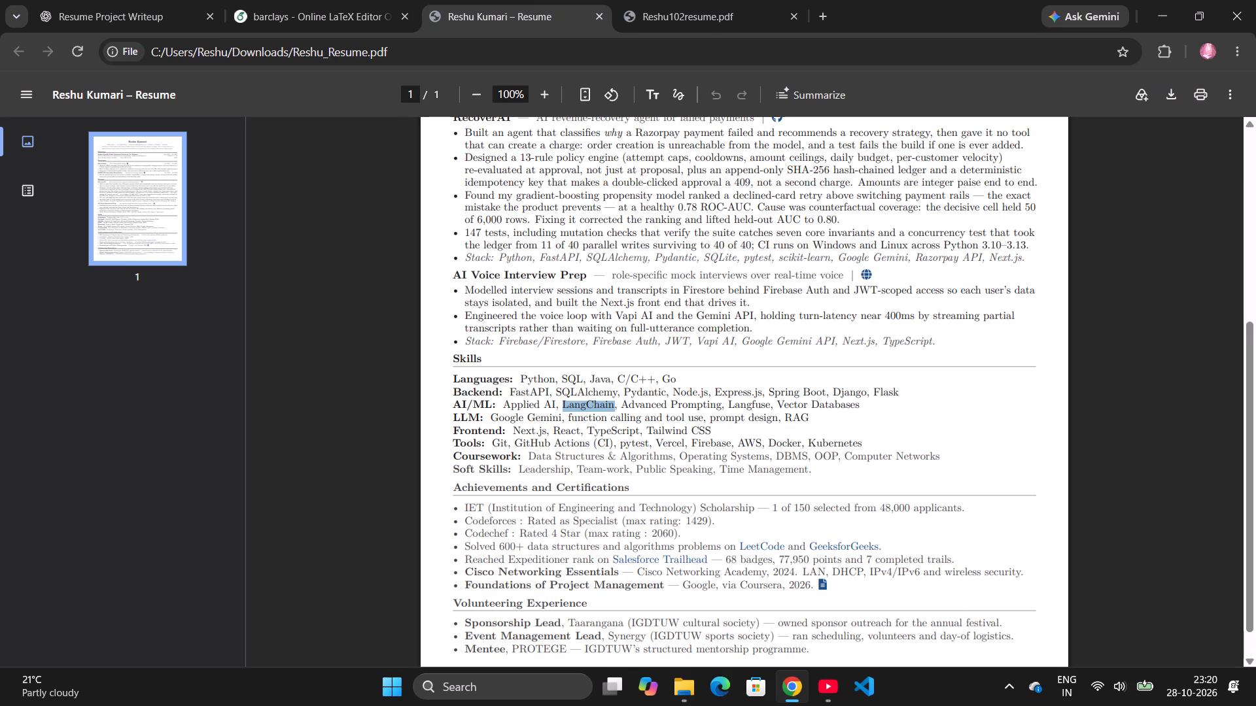
click(367, 0)
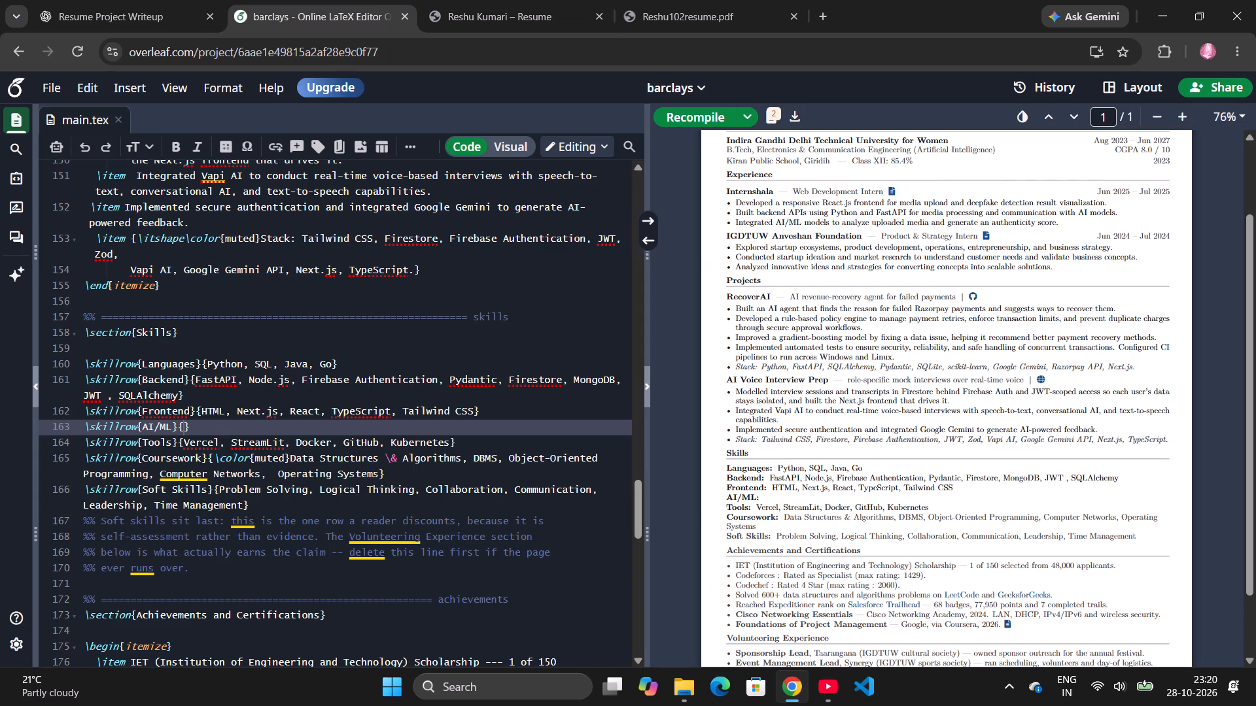
Fill the empty AI/ML skills row with NLP, LangChain, leaving no leading space inside the braces.
click(183, 429)
key(ctrl+v)
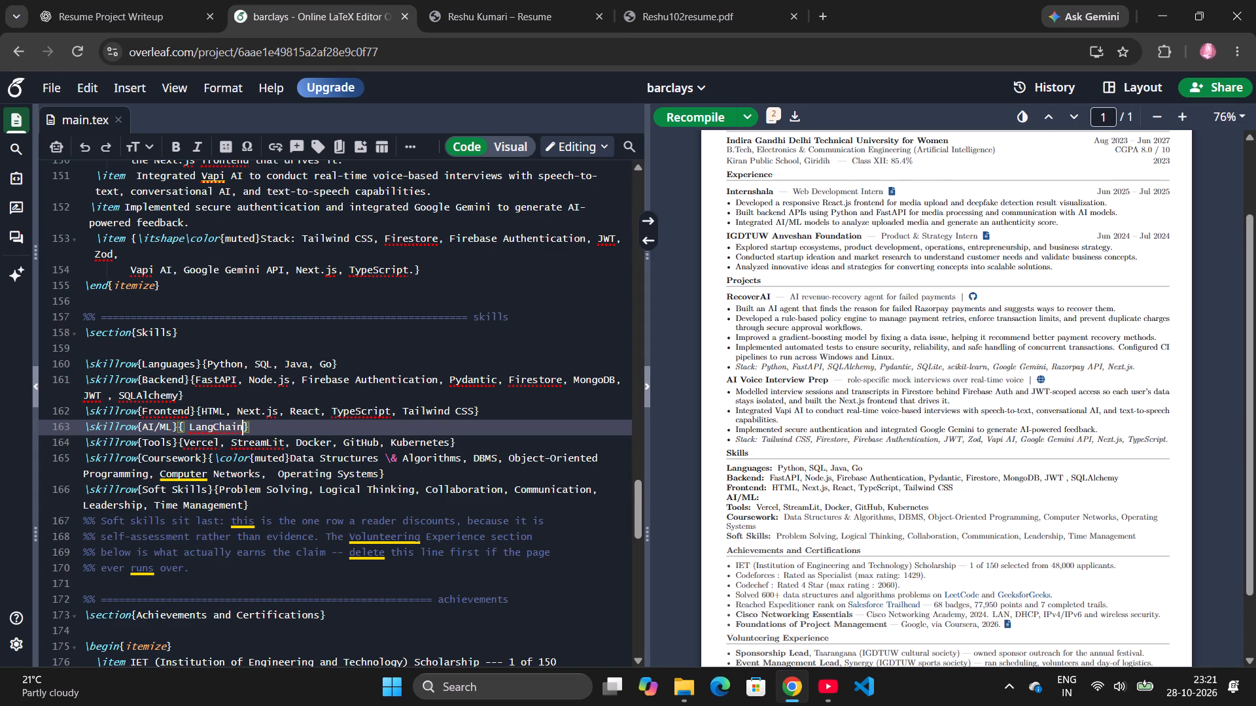
click(188, 428)
text(NLP,)
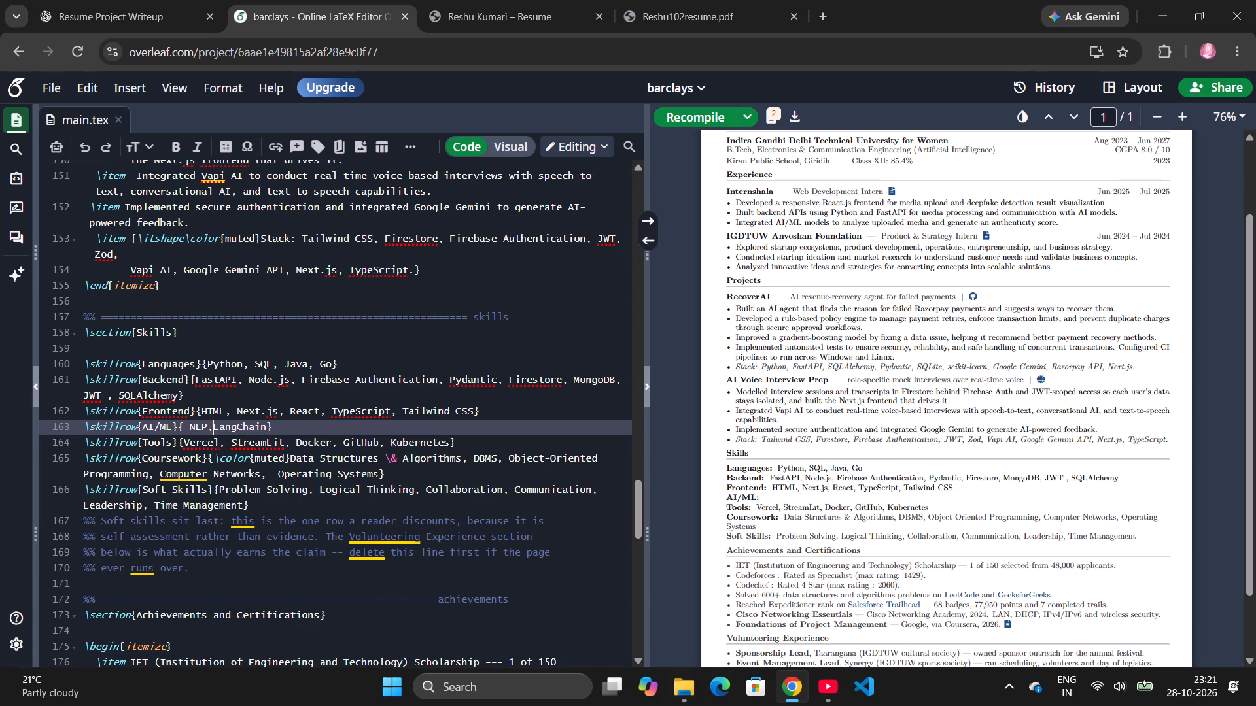
key(space)
click(188, 425)
key(BackSpace)
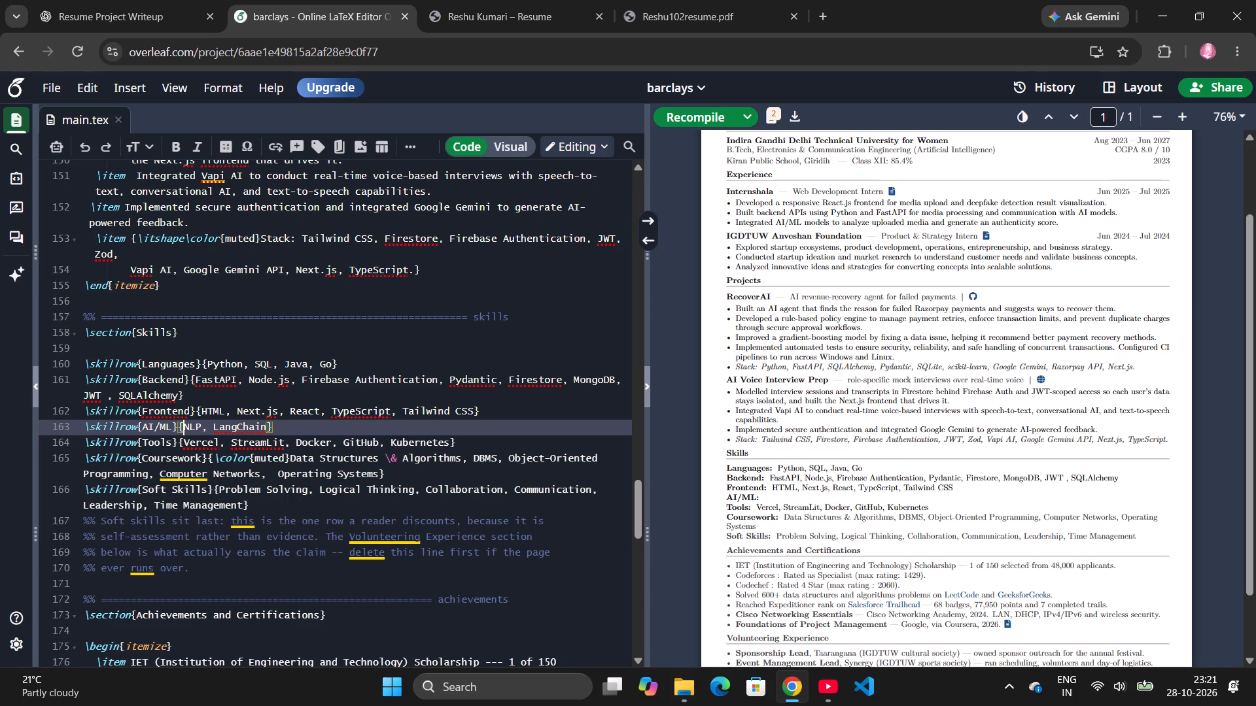
click(209, 428)
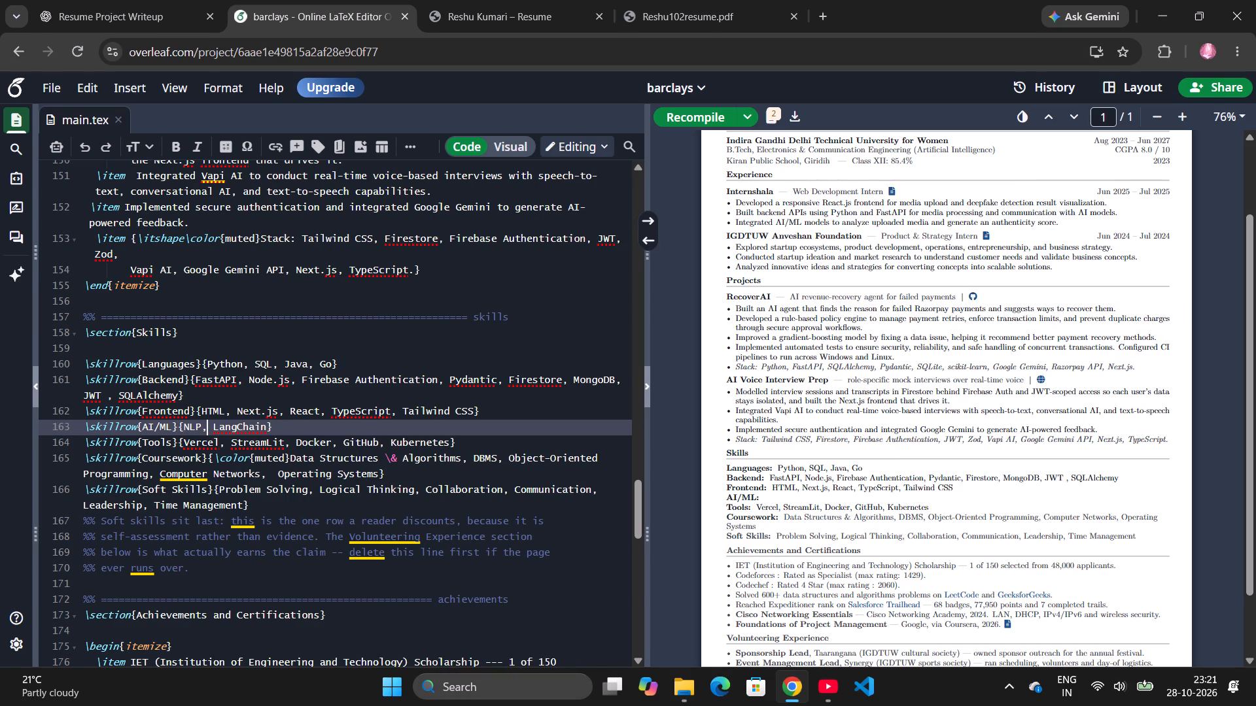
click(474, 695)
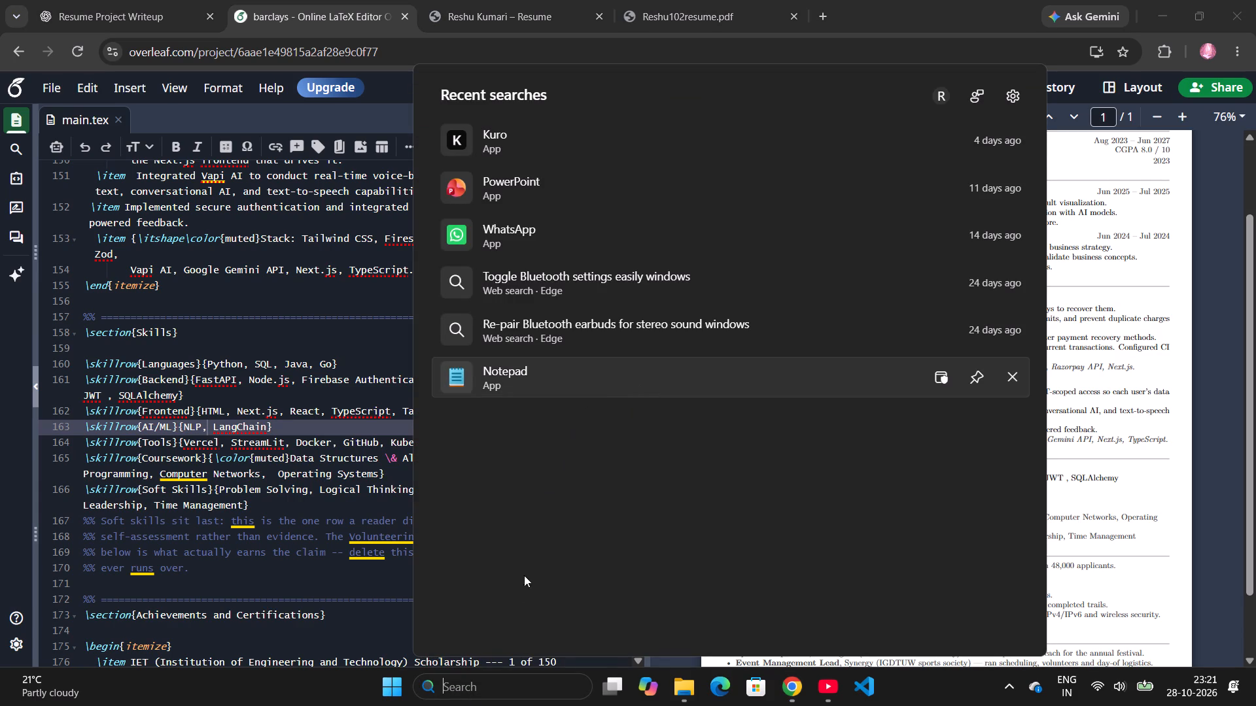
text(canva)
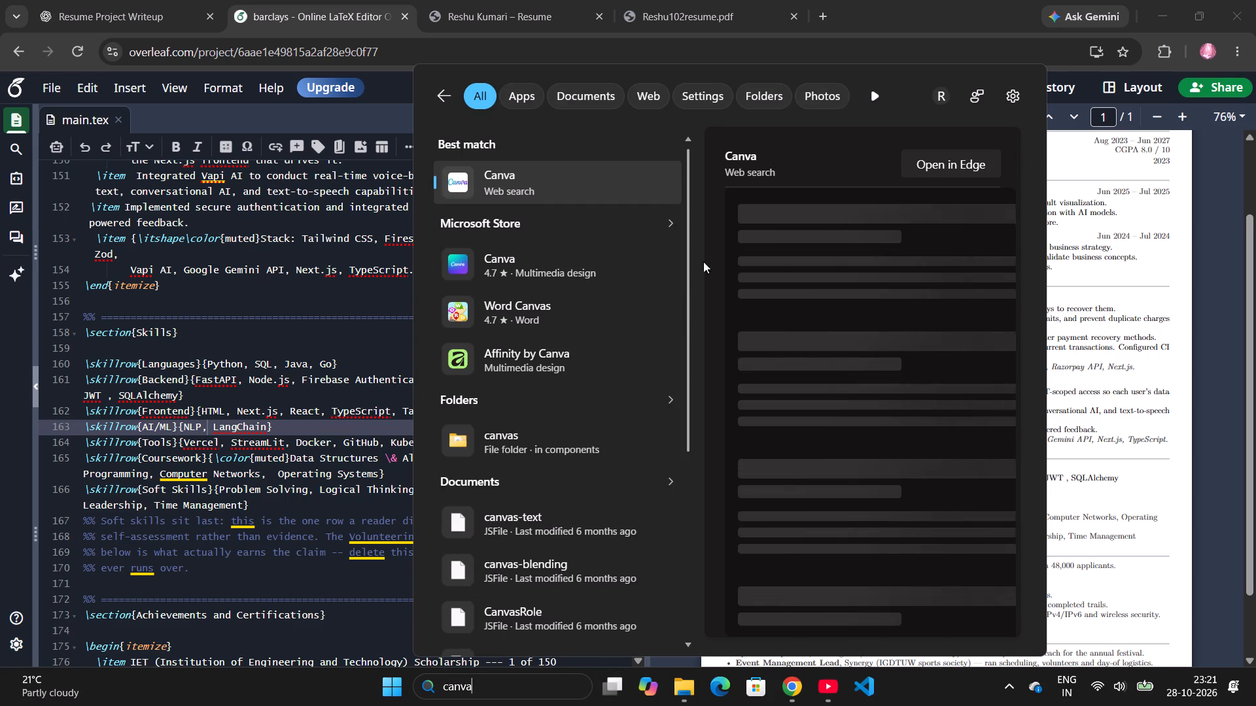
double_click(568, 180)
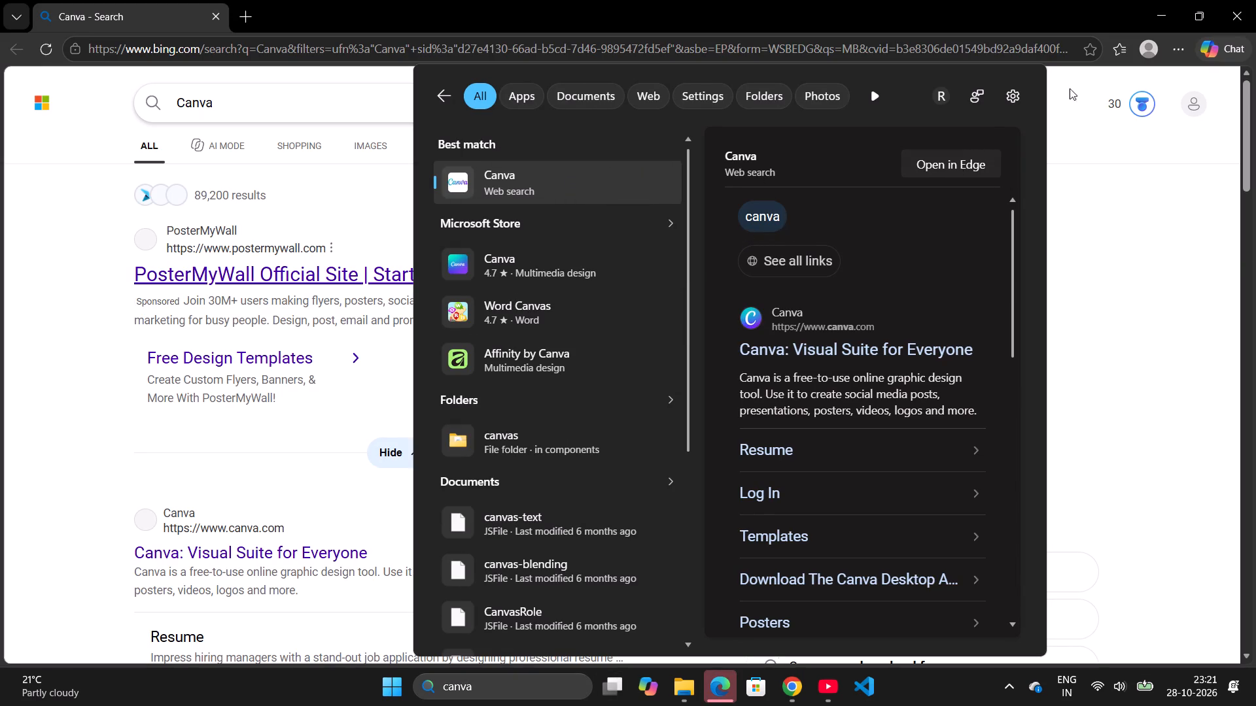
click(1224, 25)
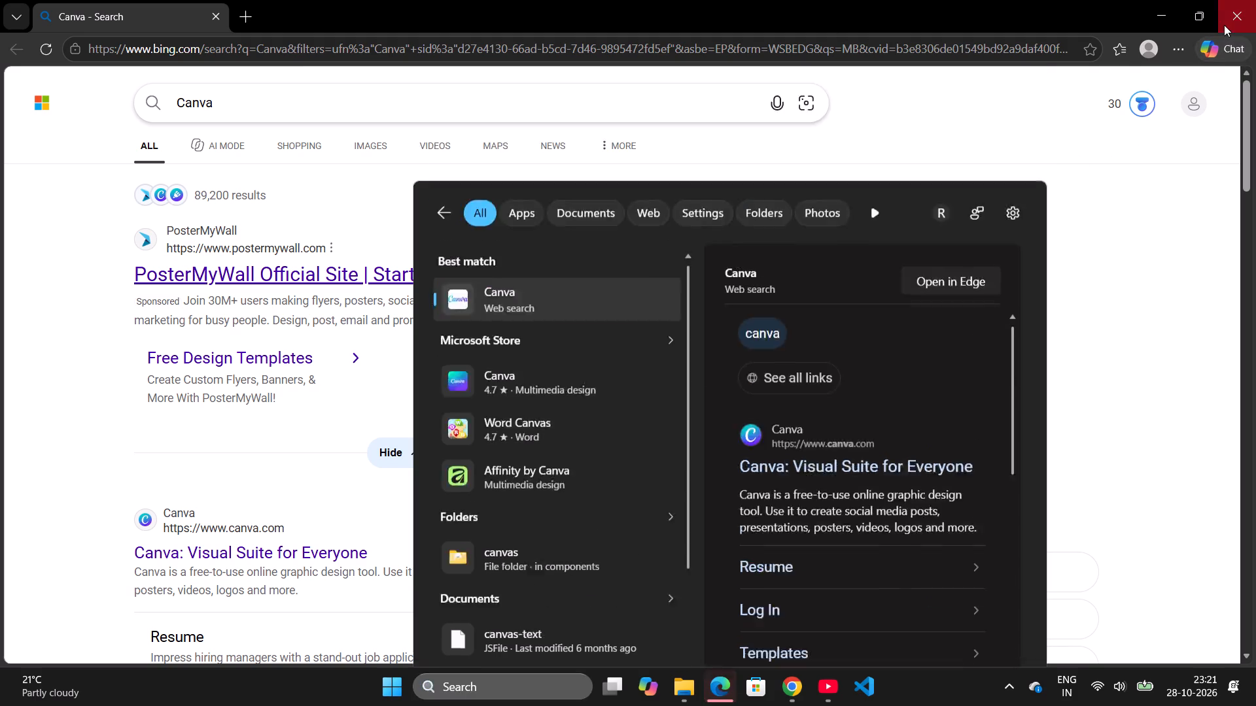
Open the Canva website in a new browser tab and sign in with the first suggested Google account.
click(814, 14)
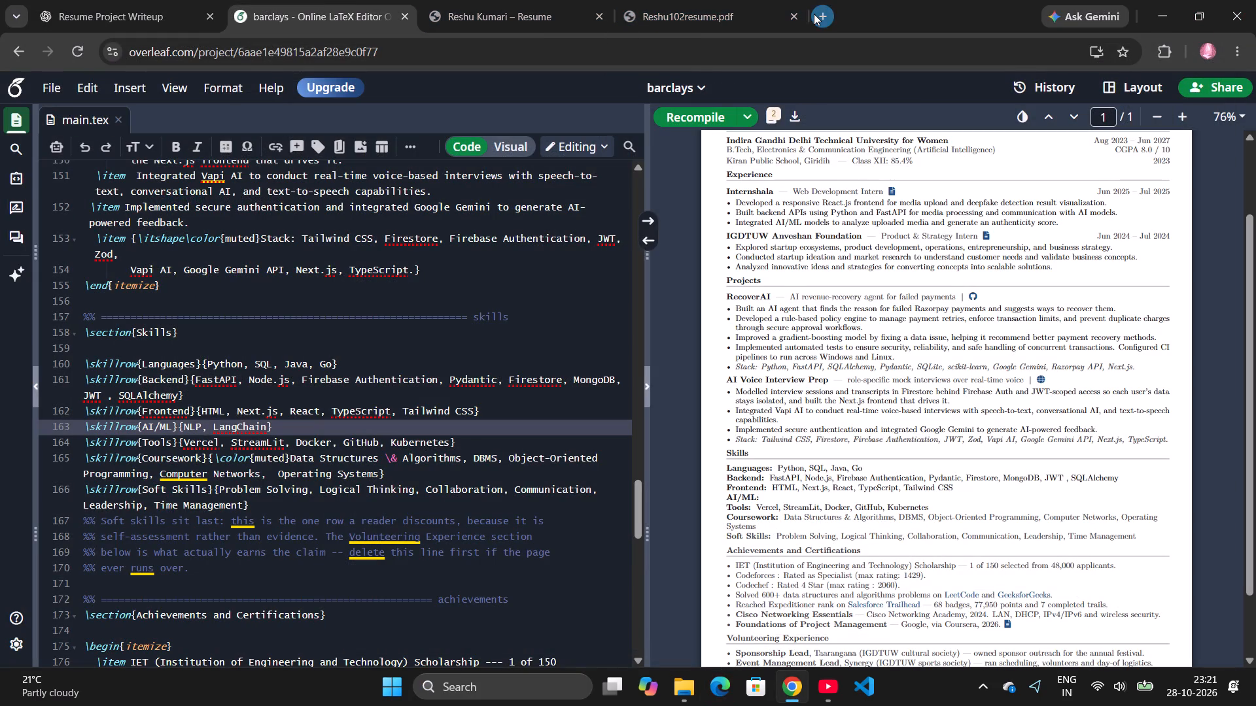
text(canva)
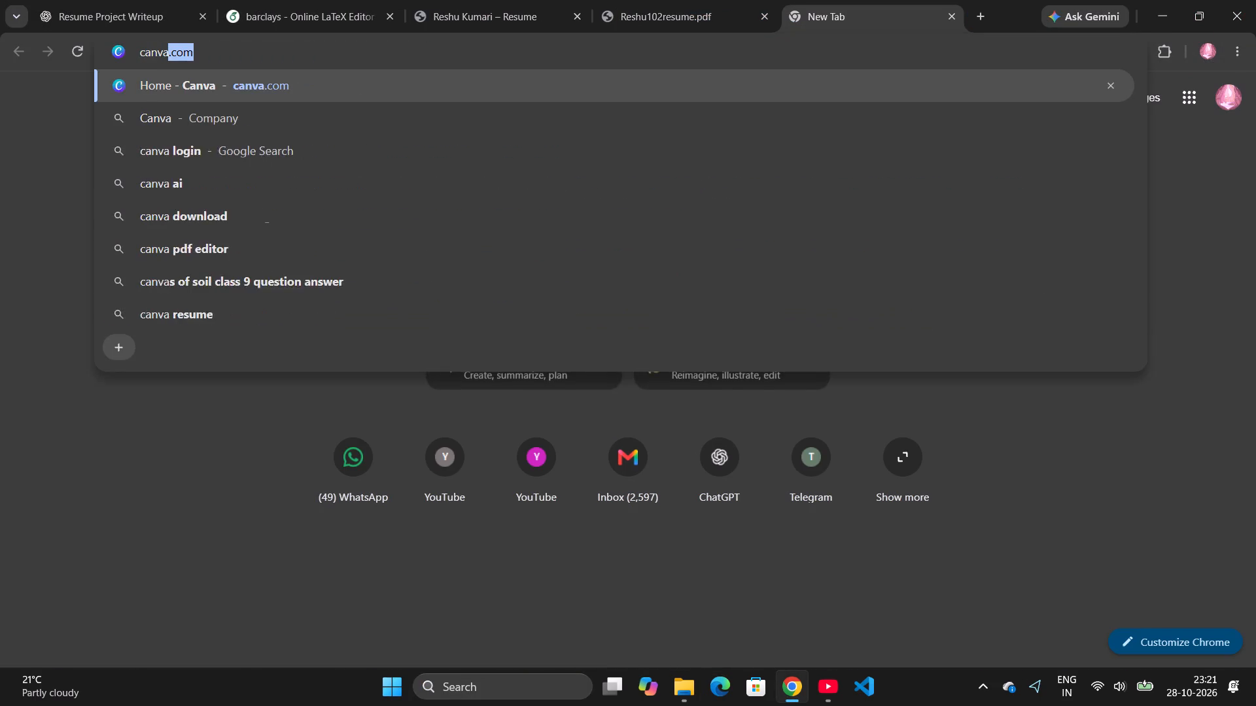
key(Return)
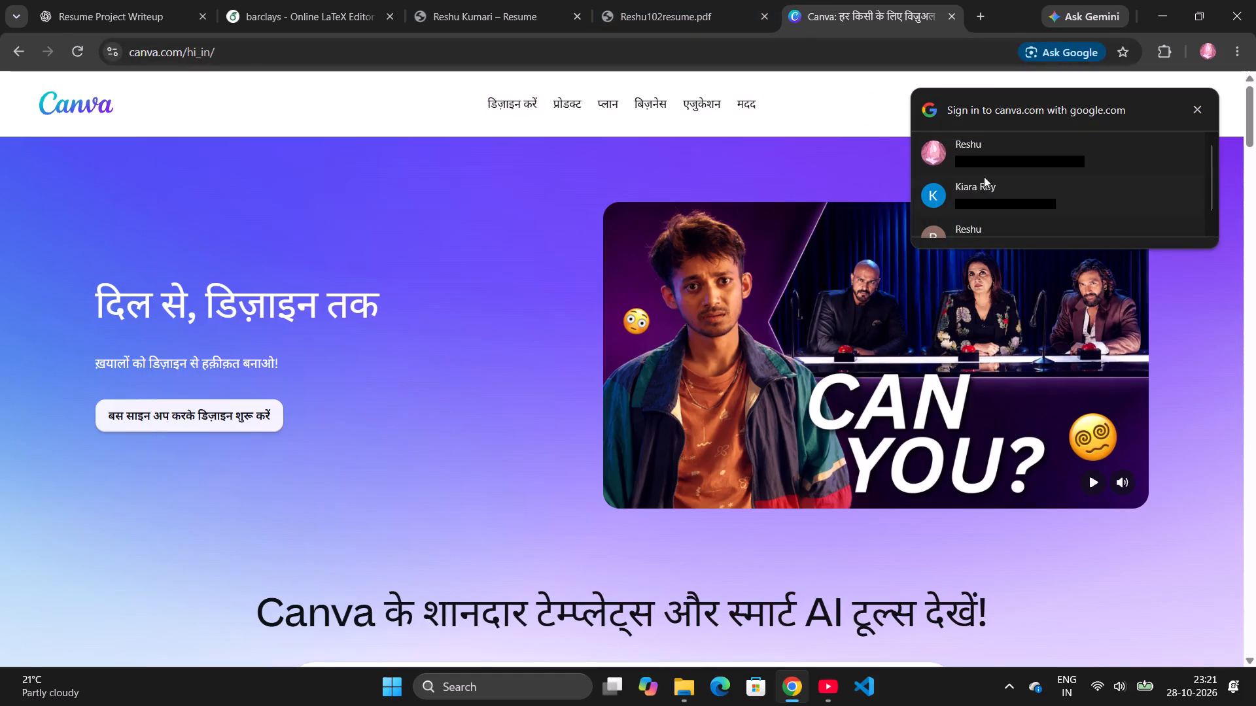
click(983, 152)
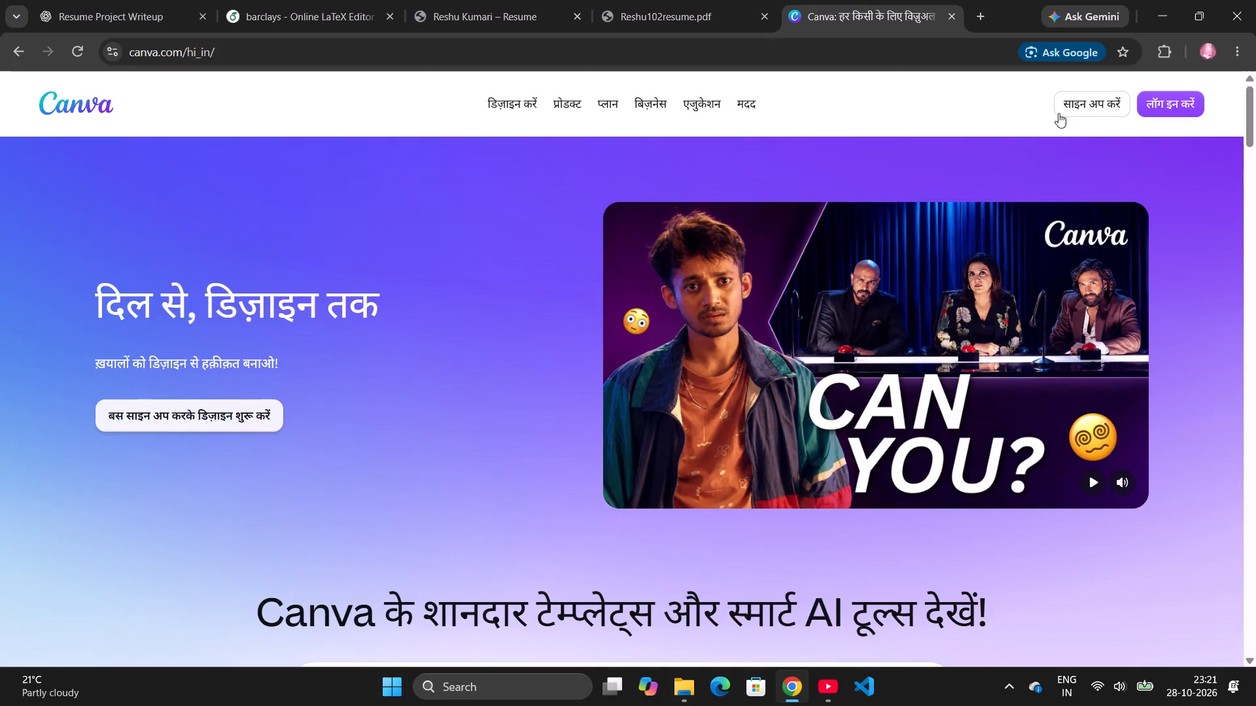
Go back from the Canva landing page and enter canva as the address to reopen the site.
click(9, 48)
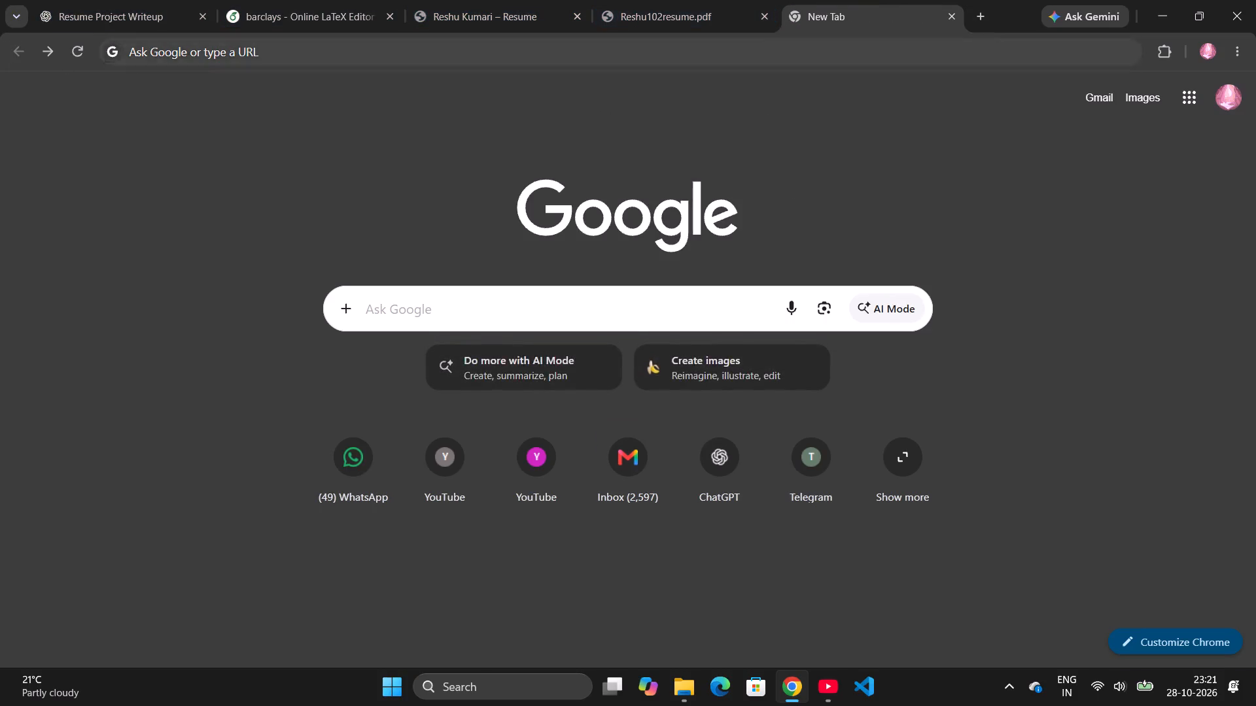
click(614, 55)
text(canva)
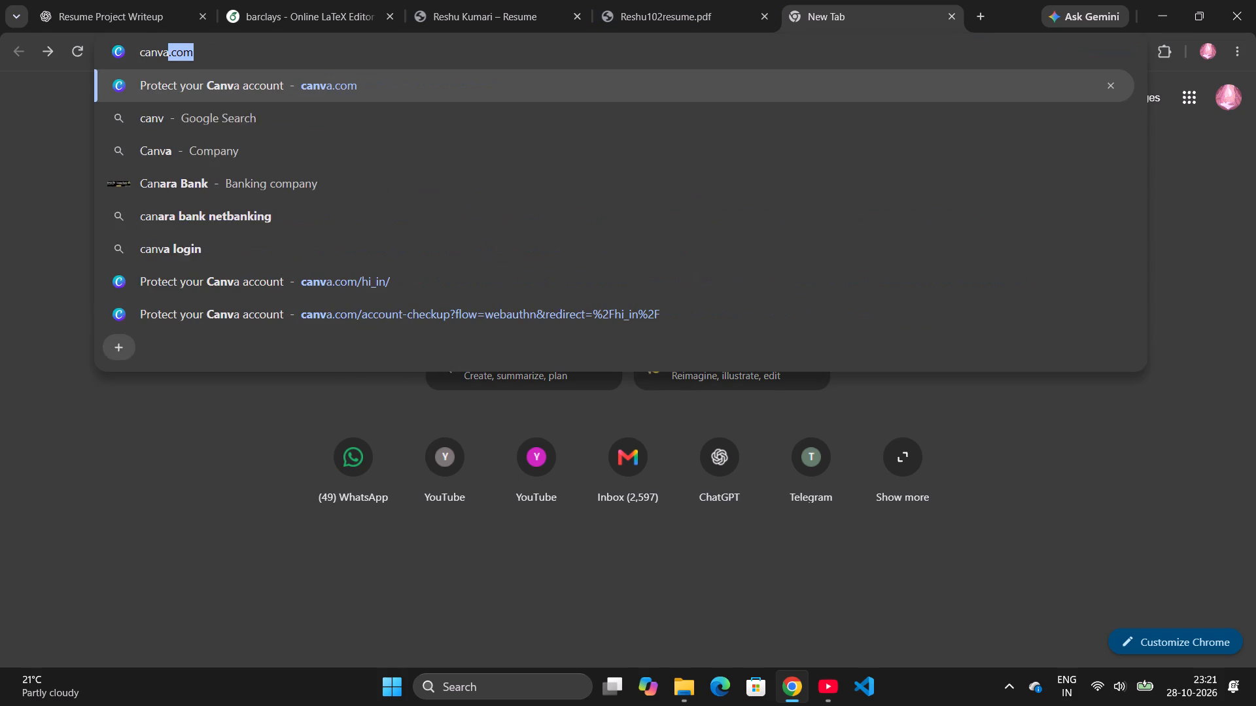
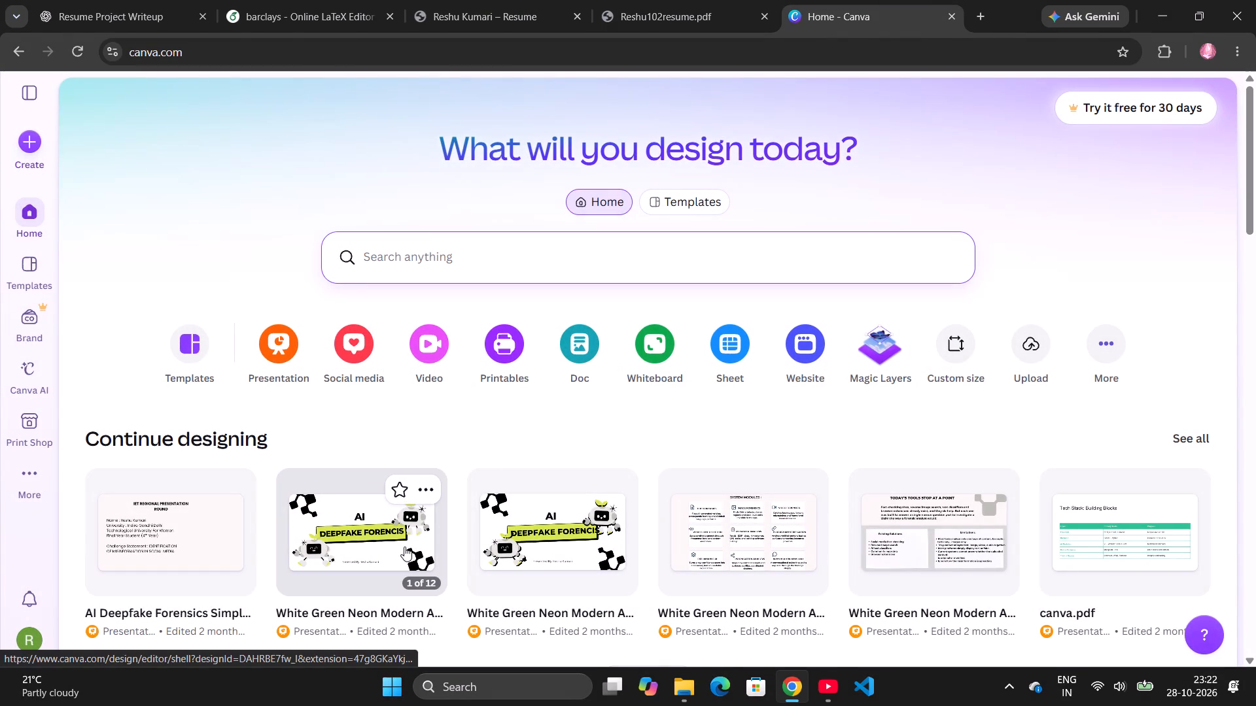
Open the second recent design, the AI deepfake presentation, and look over its system modules, tech stack, working and conclusion slides.
click(404, 546)
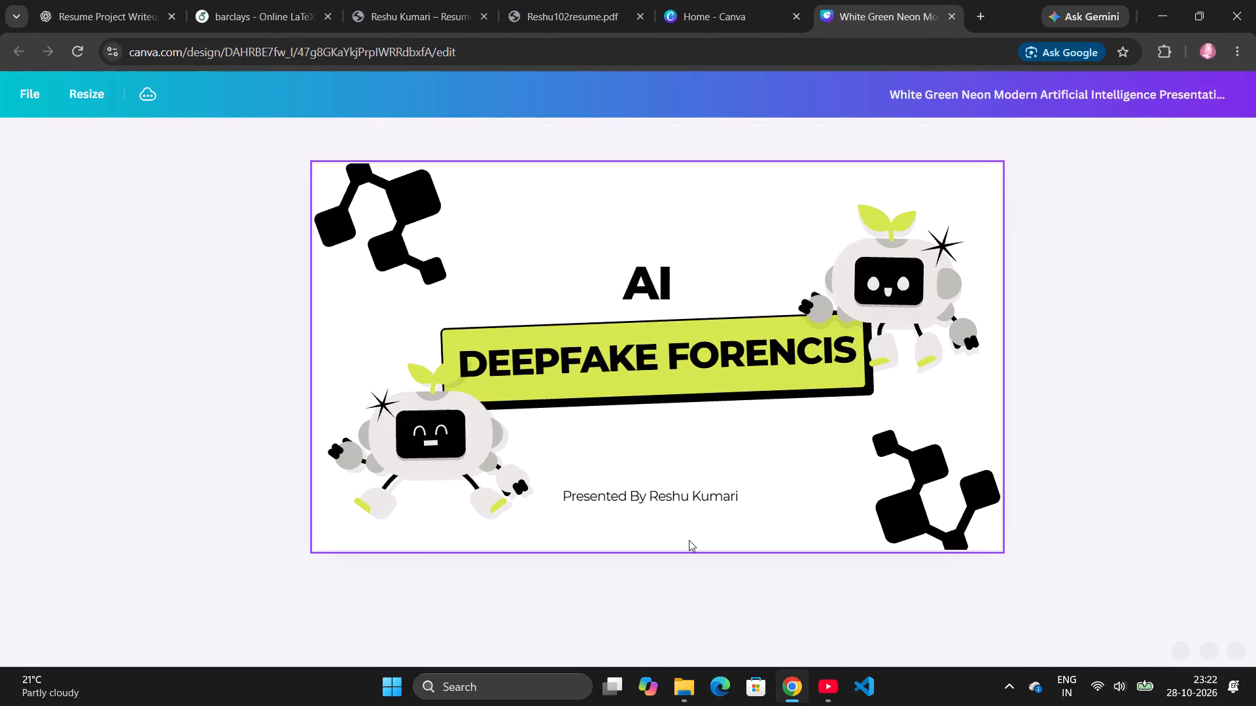
scroll(915, 454, left, 3)
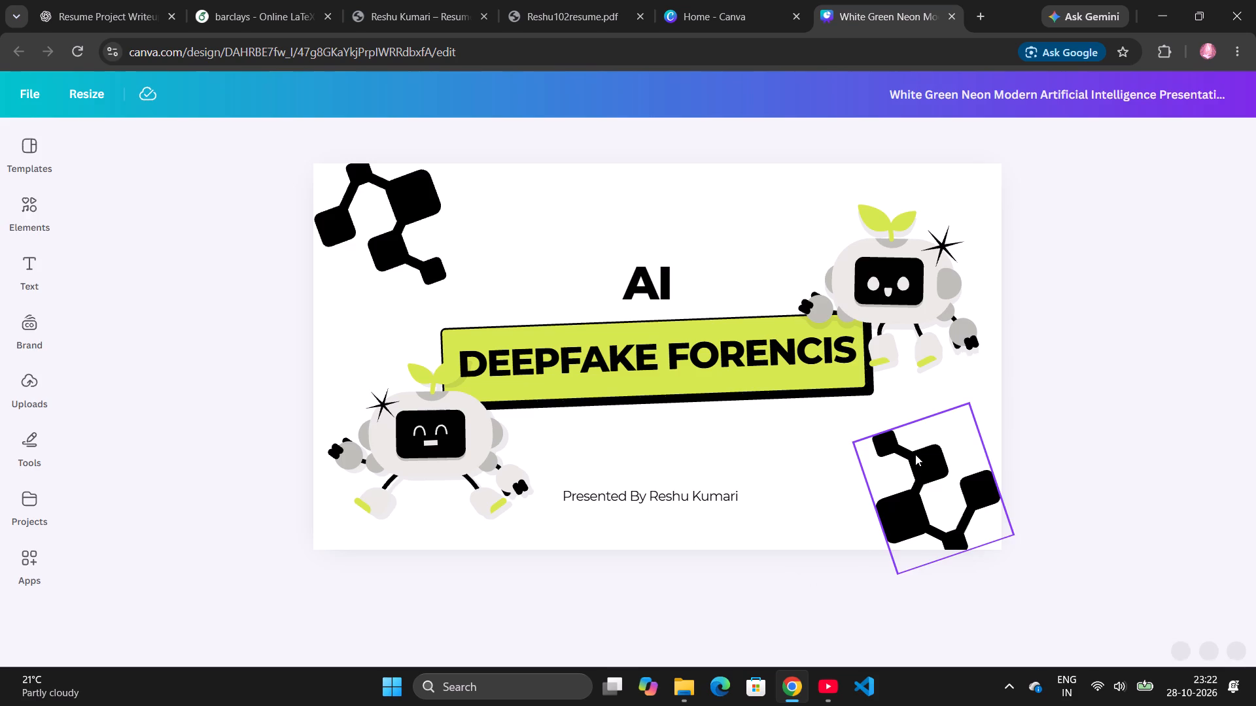
key(Right)
key(Right)
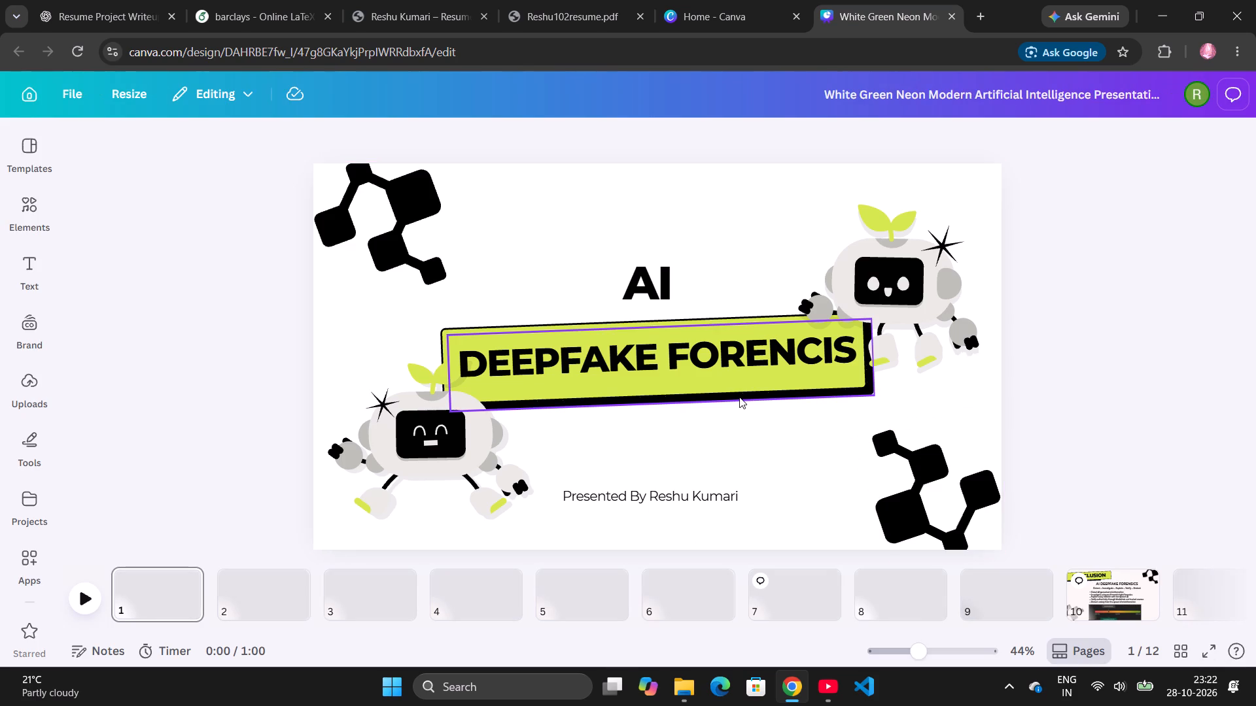
click(769, 614)
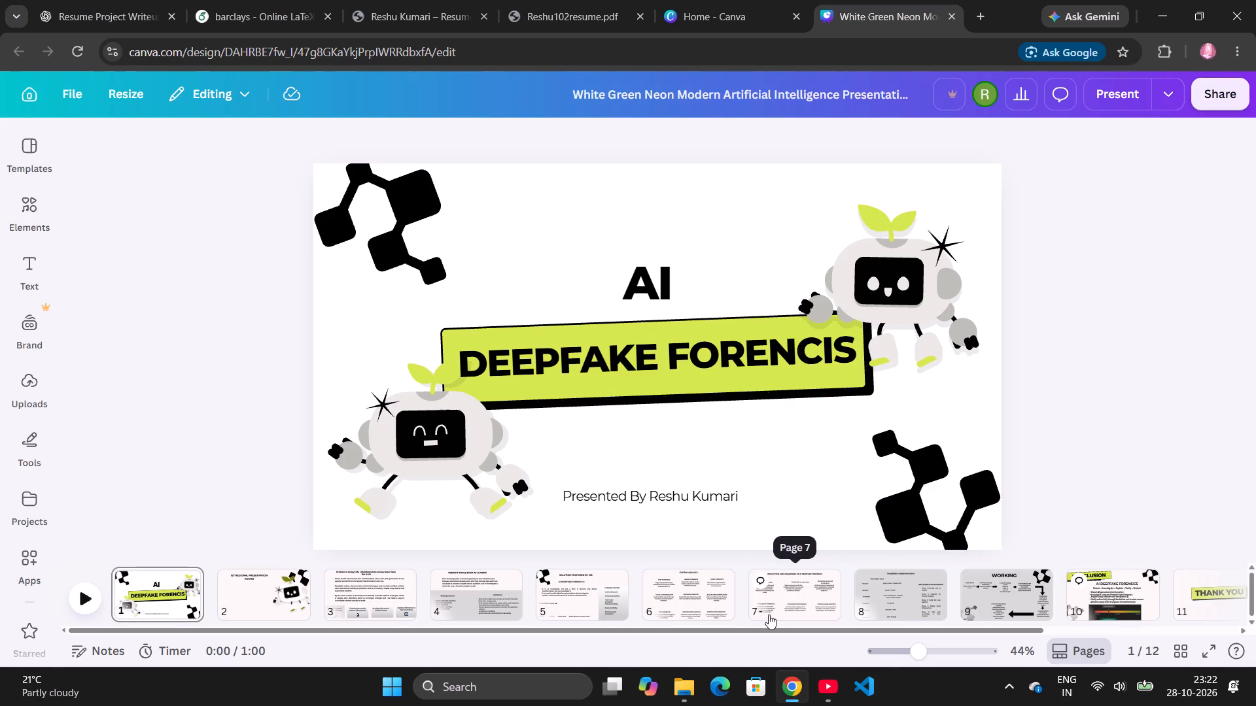
click(695, 592)
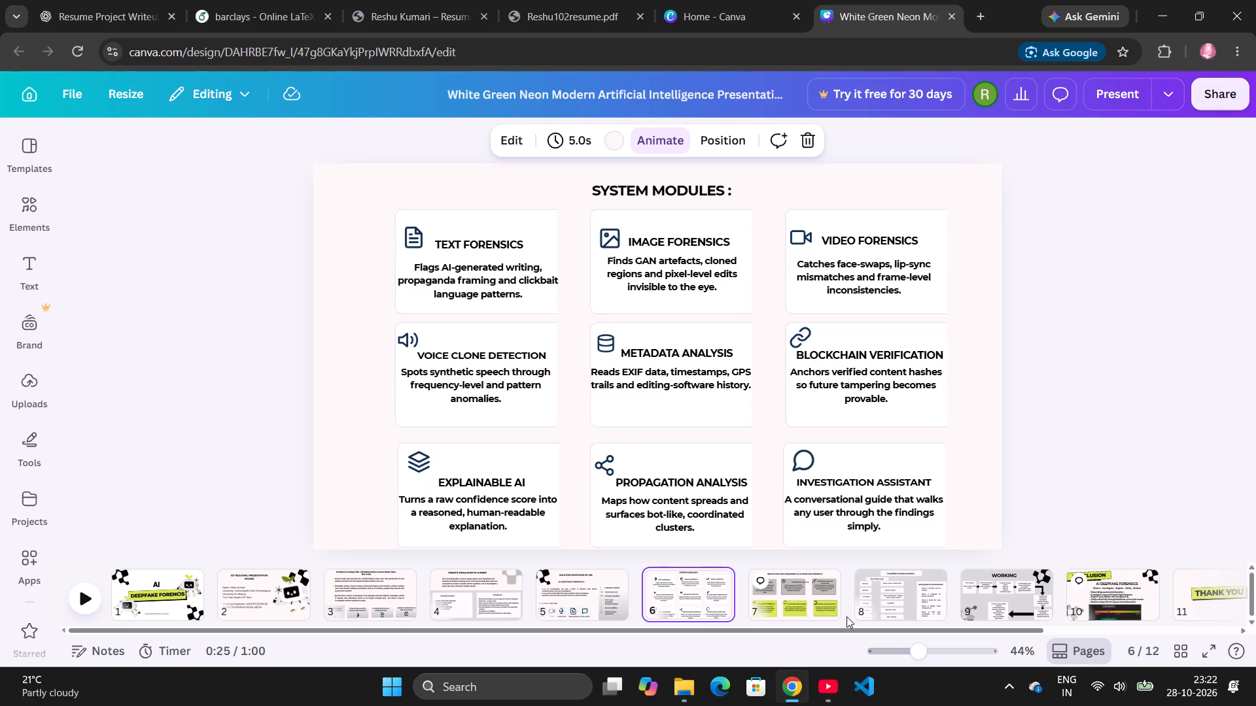
click(884, 592)
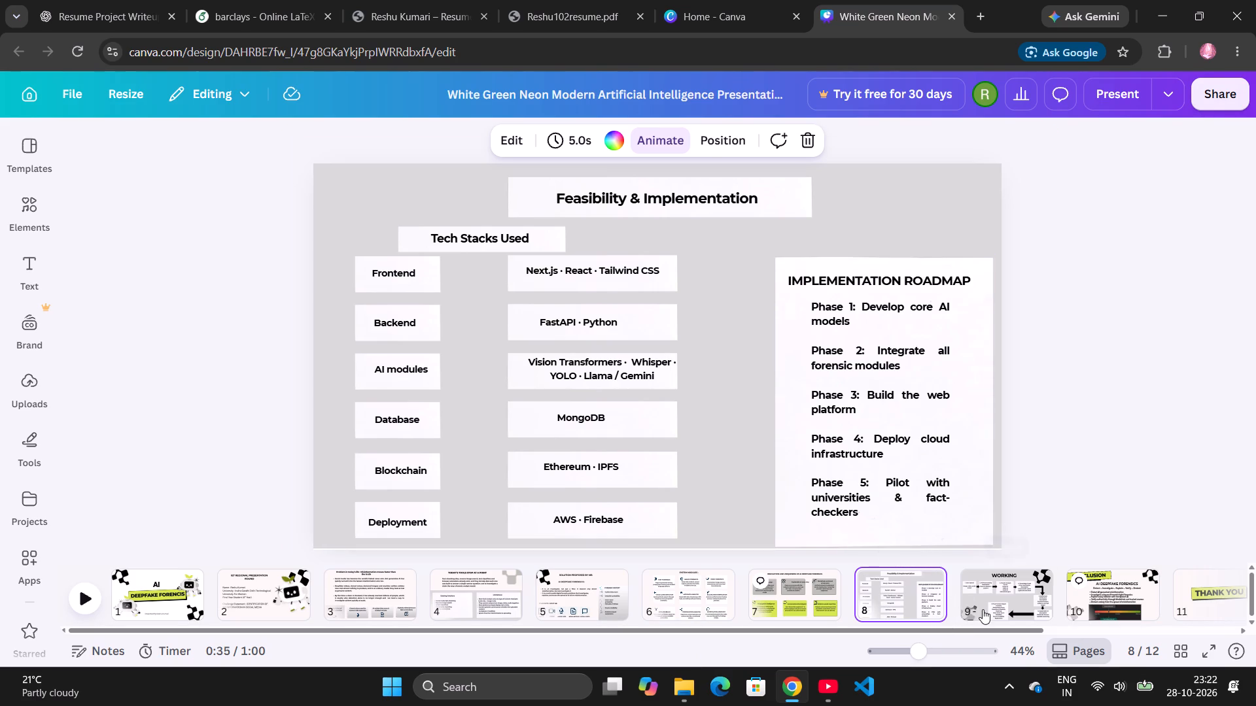
click(981, 592)
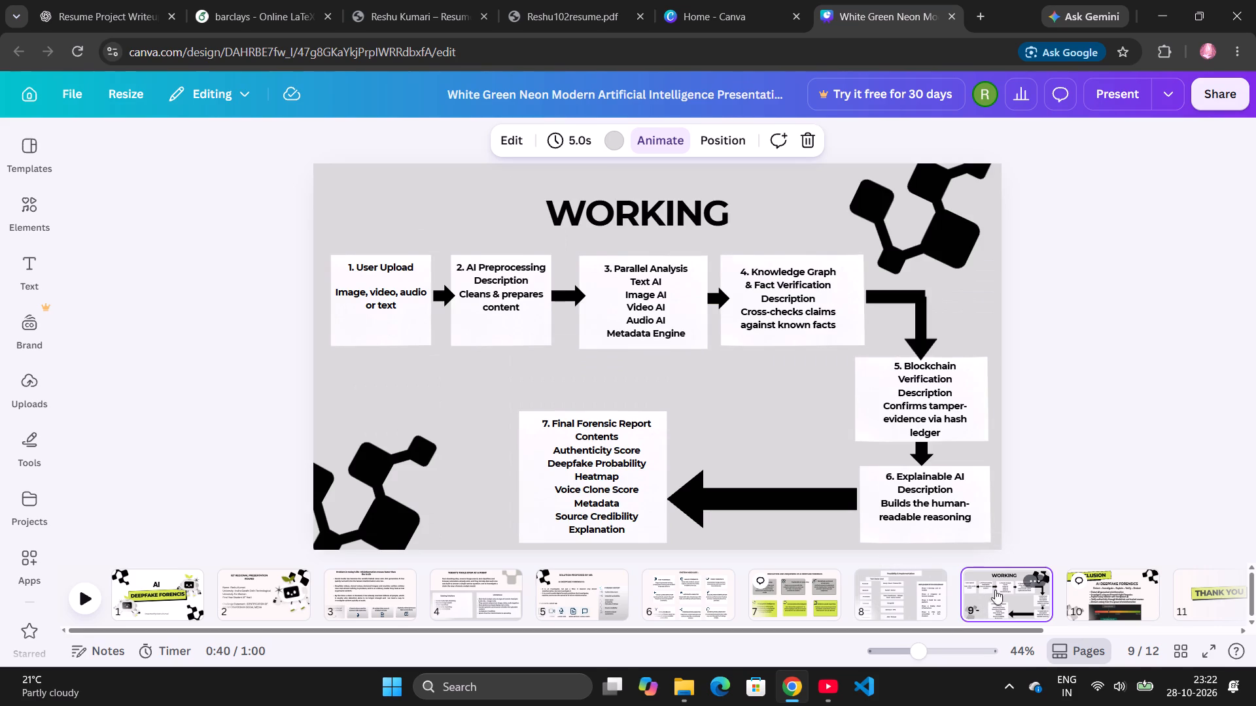
click(1104, 586)
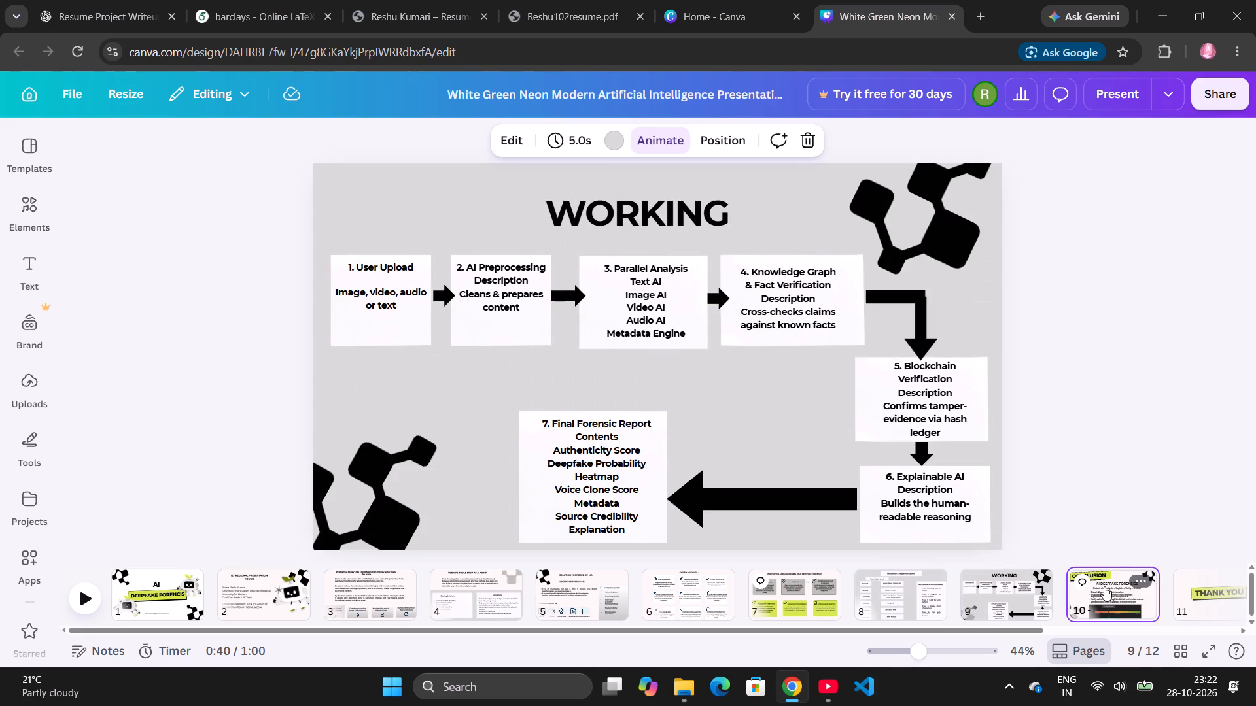
scroll(1104, 586, left, 2)
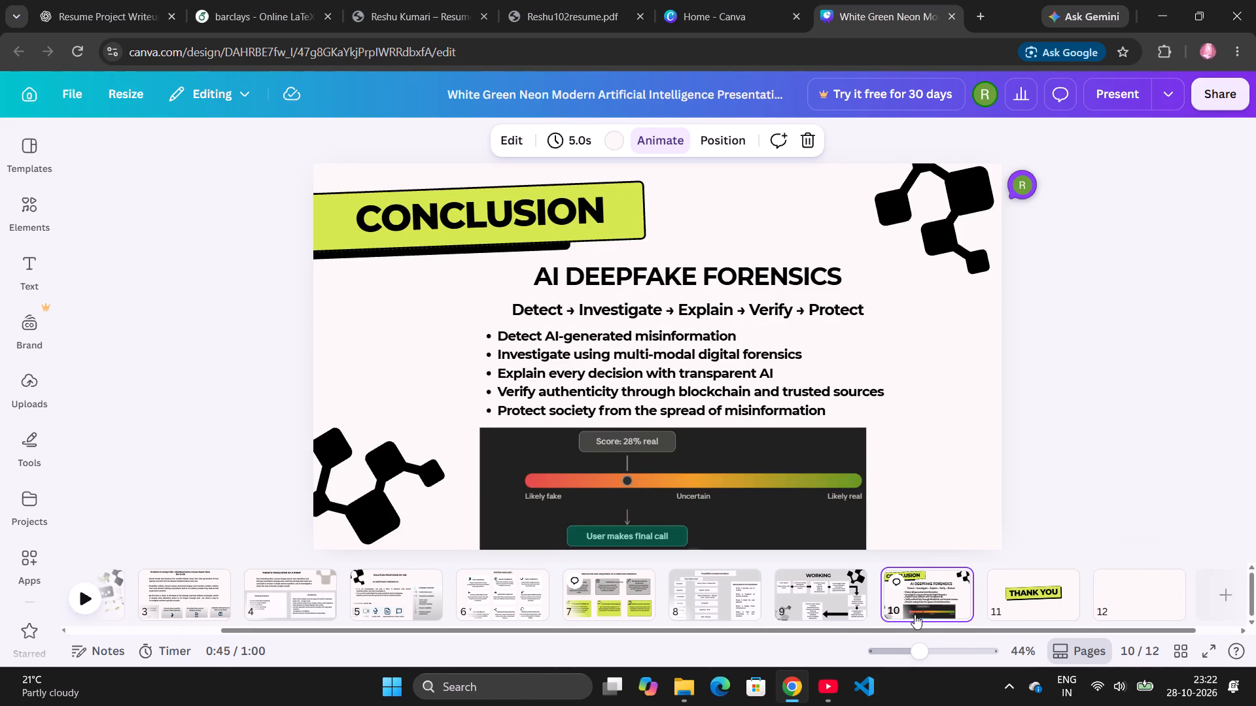
scroll(627, 588, right, 4)
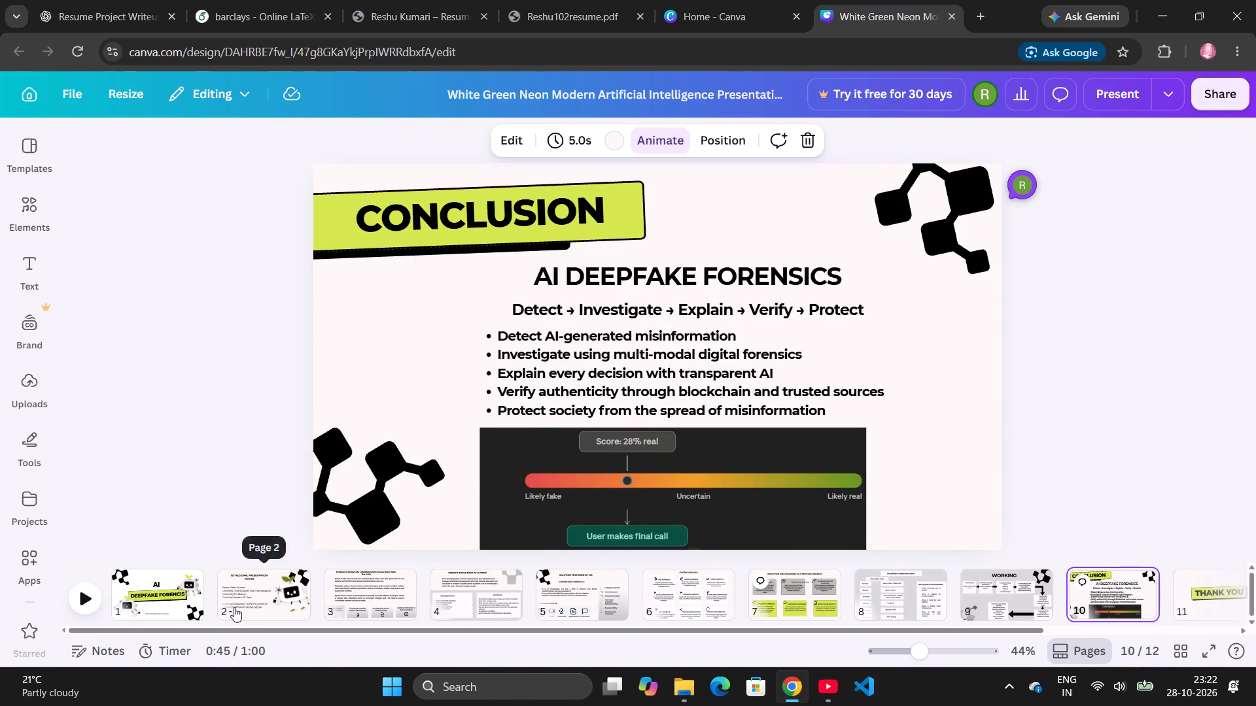
Read the deepfake presentation's slides in order from page 2 through page 10, and close both Canva tabs.
click(234, 607)
click(408, 599)
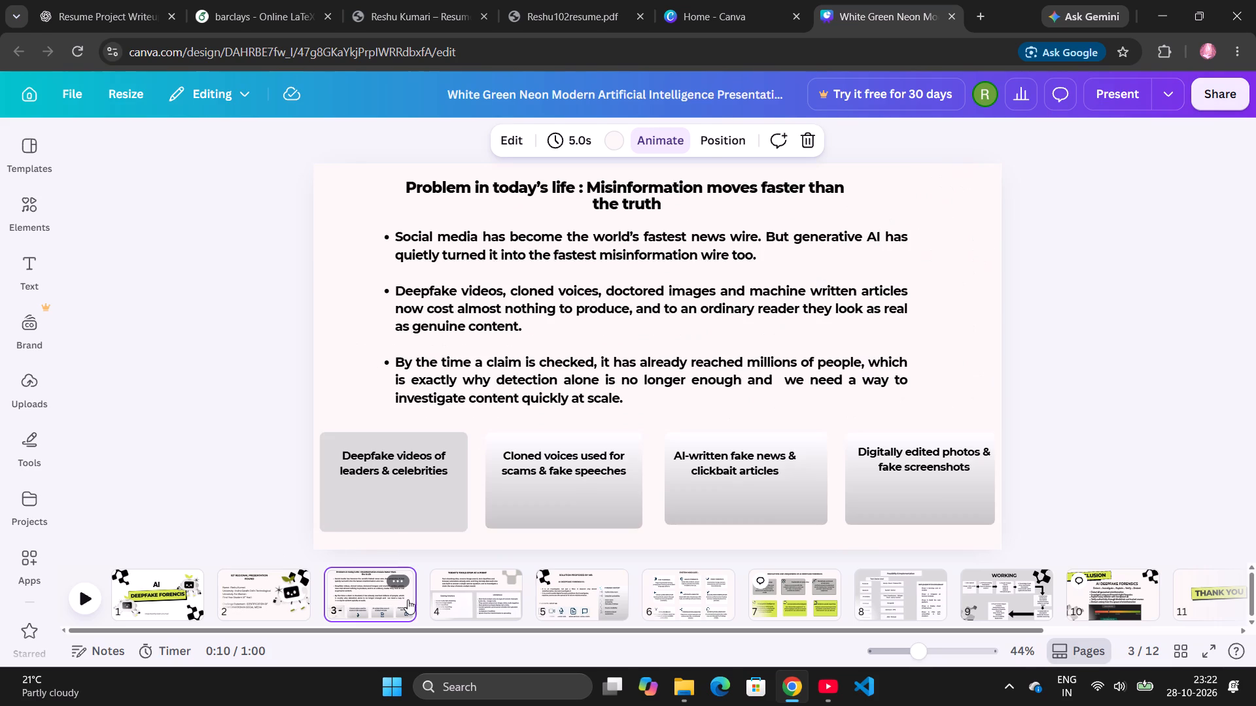
click(485, 608)
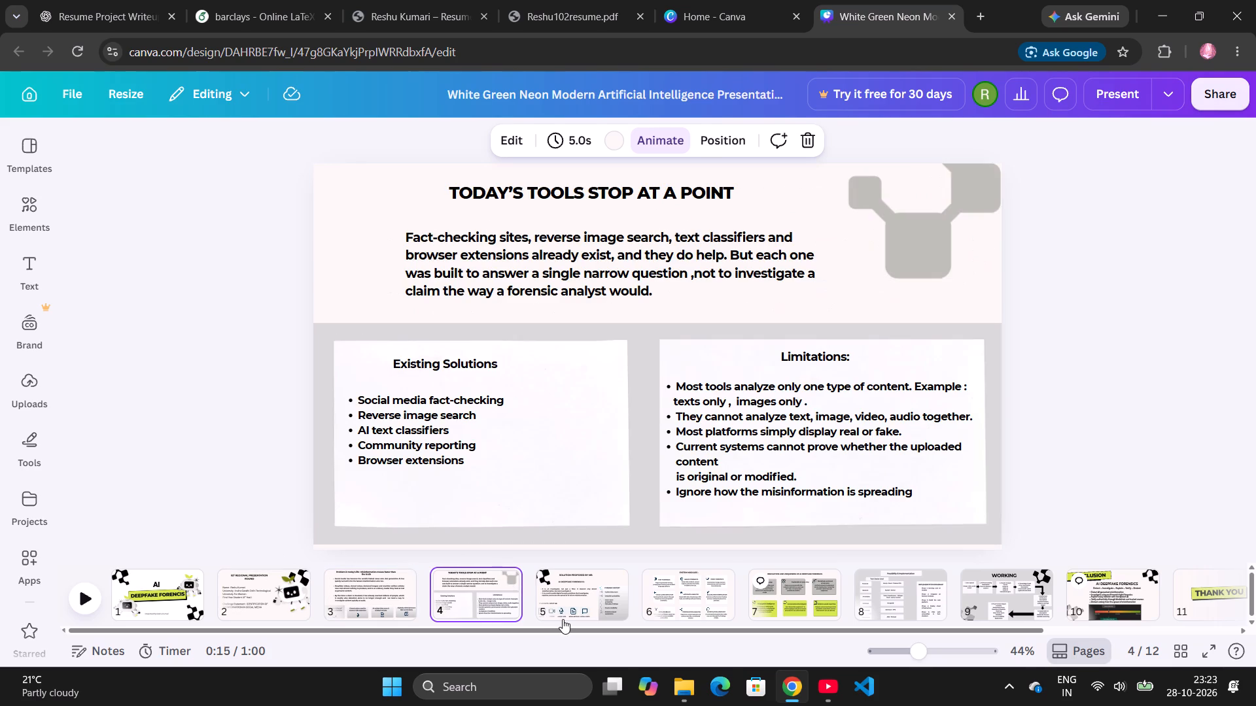
click(563, 619)
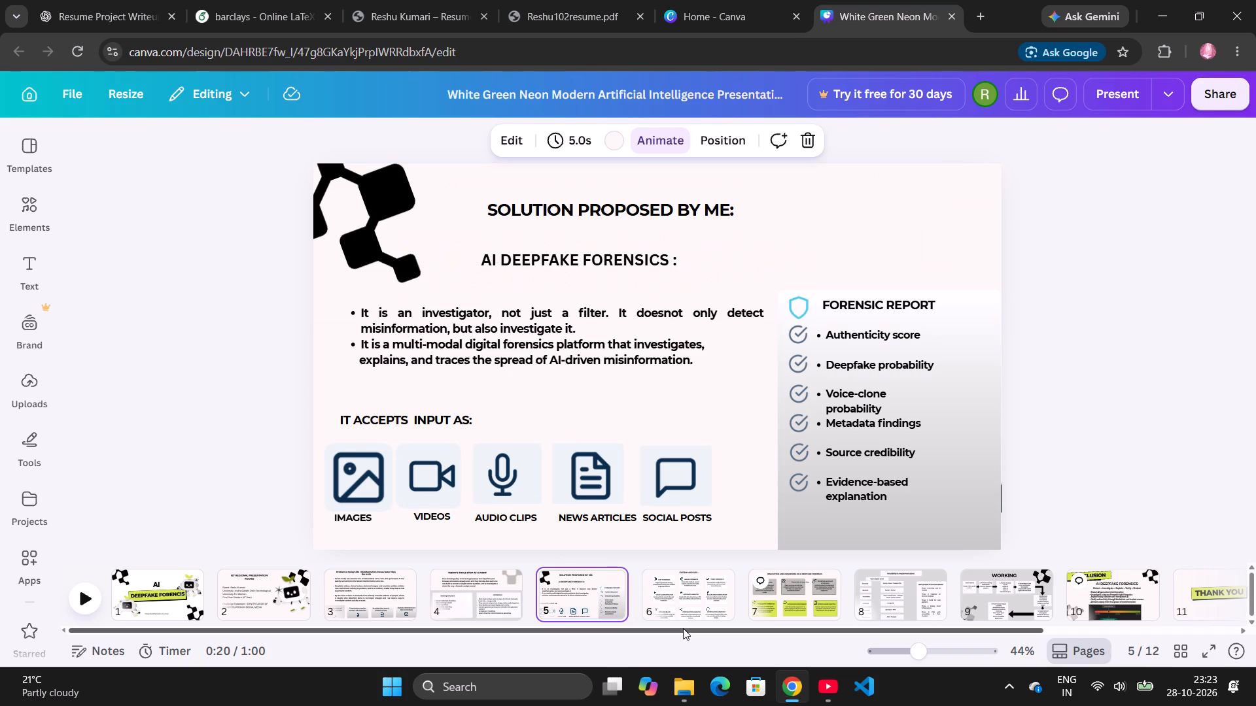
click(688, 602)
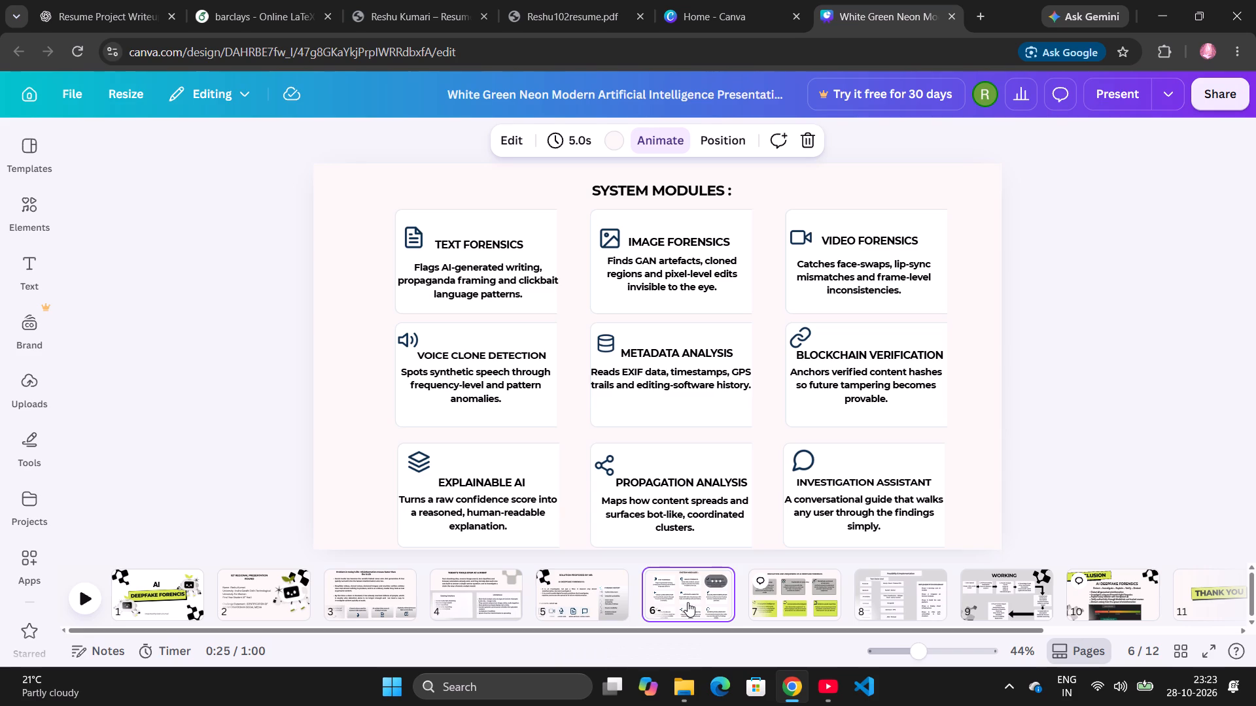
click(773, 609)
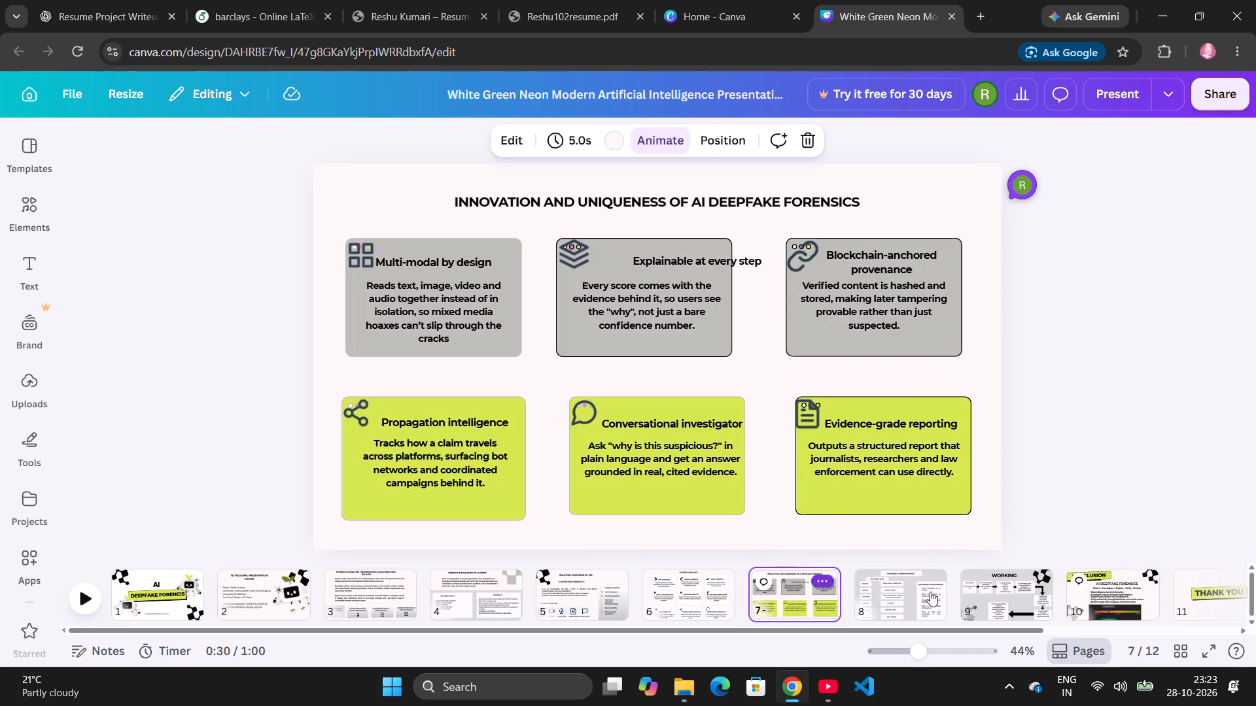
click(930, 592)
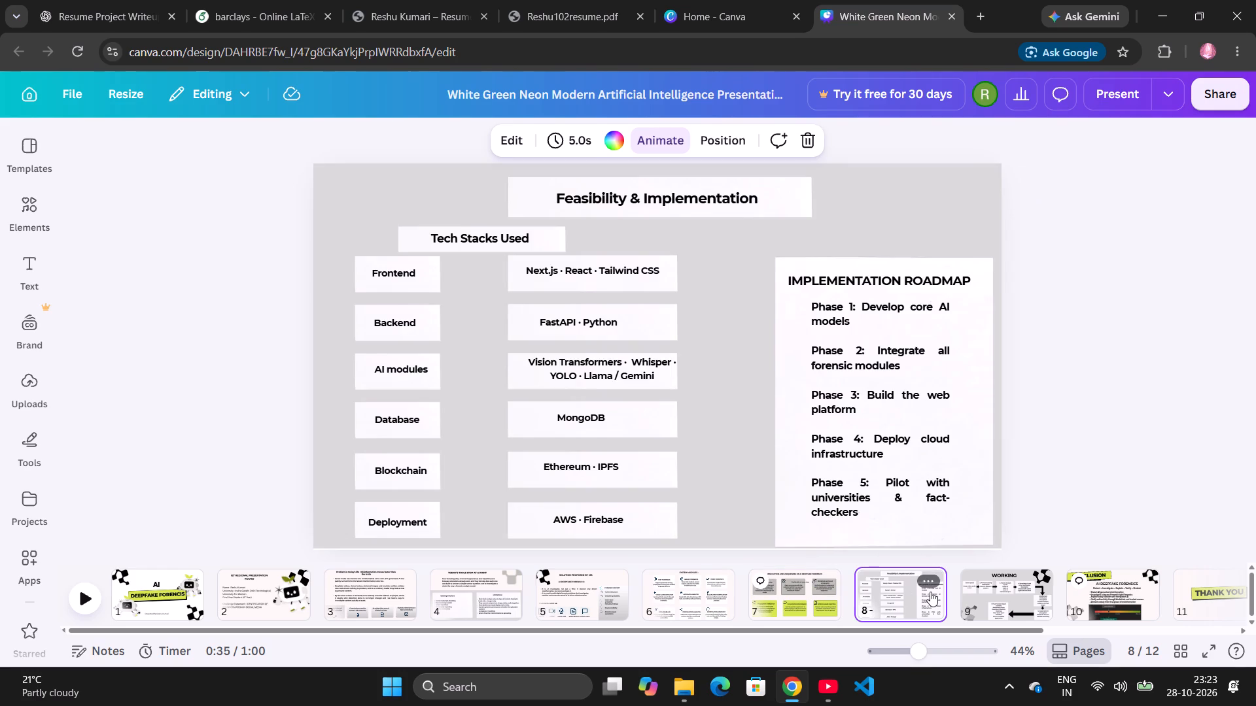
click(988, 602)
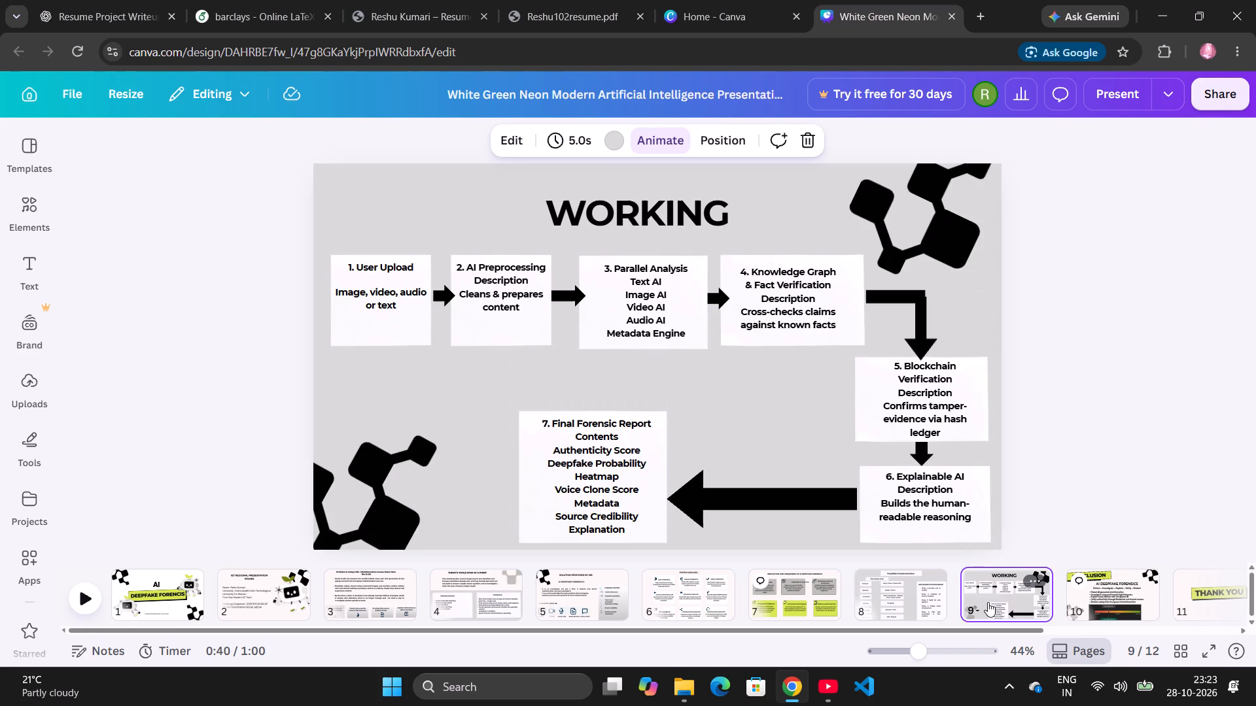
scroll(988, 602, left, 2)
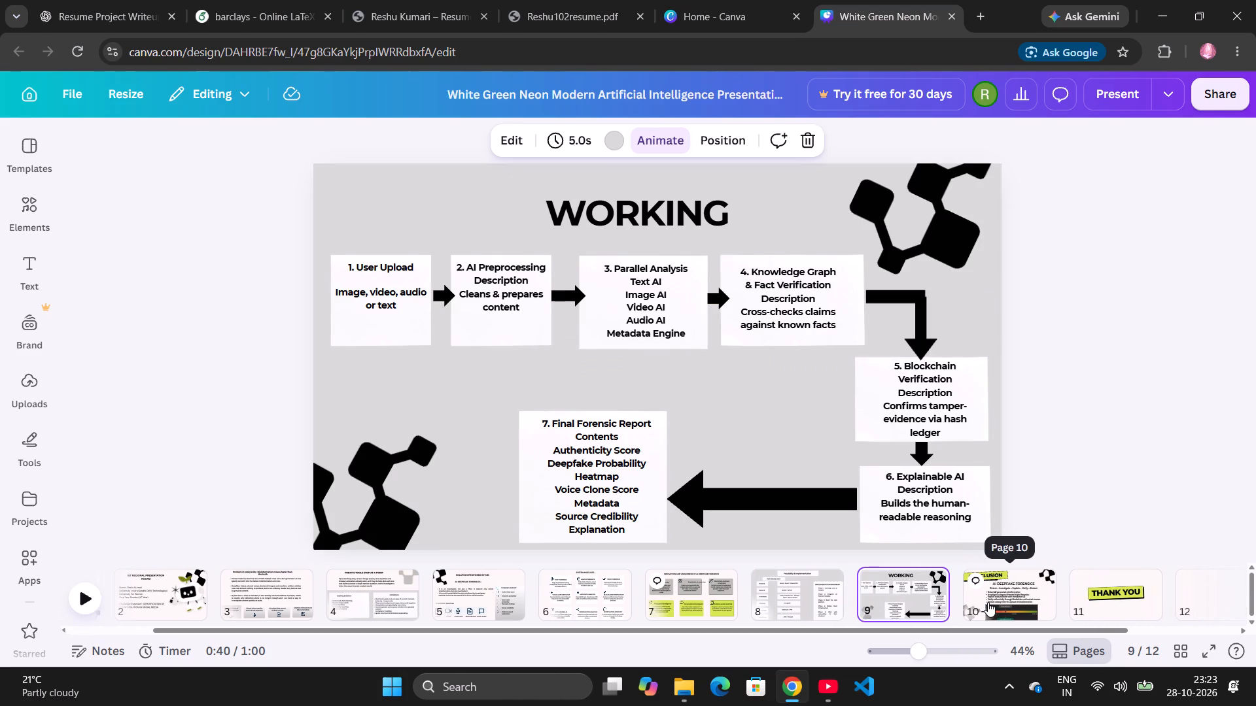
scroll(988, 602, left, 1)
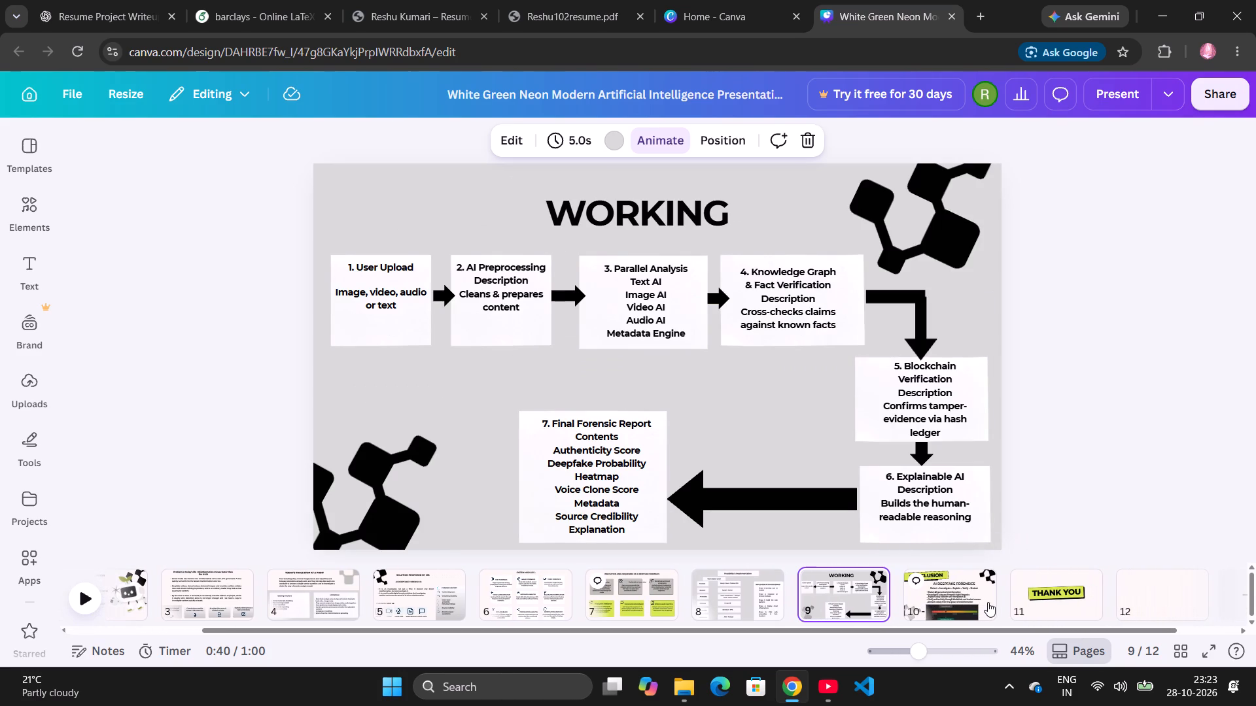
scroll(988, 602, left, 1)
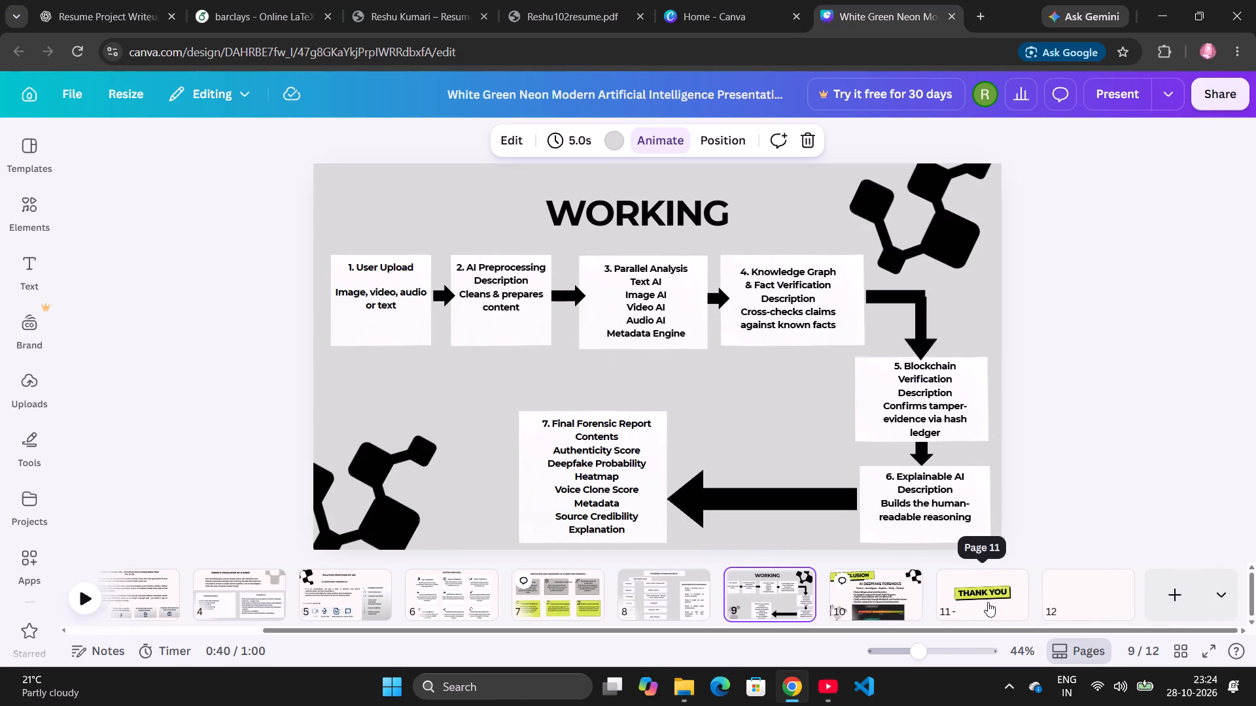
scroll(988, 602, left, 1)
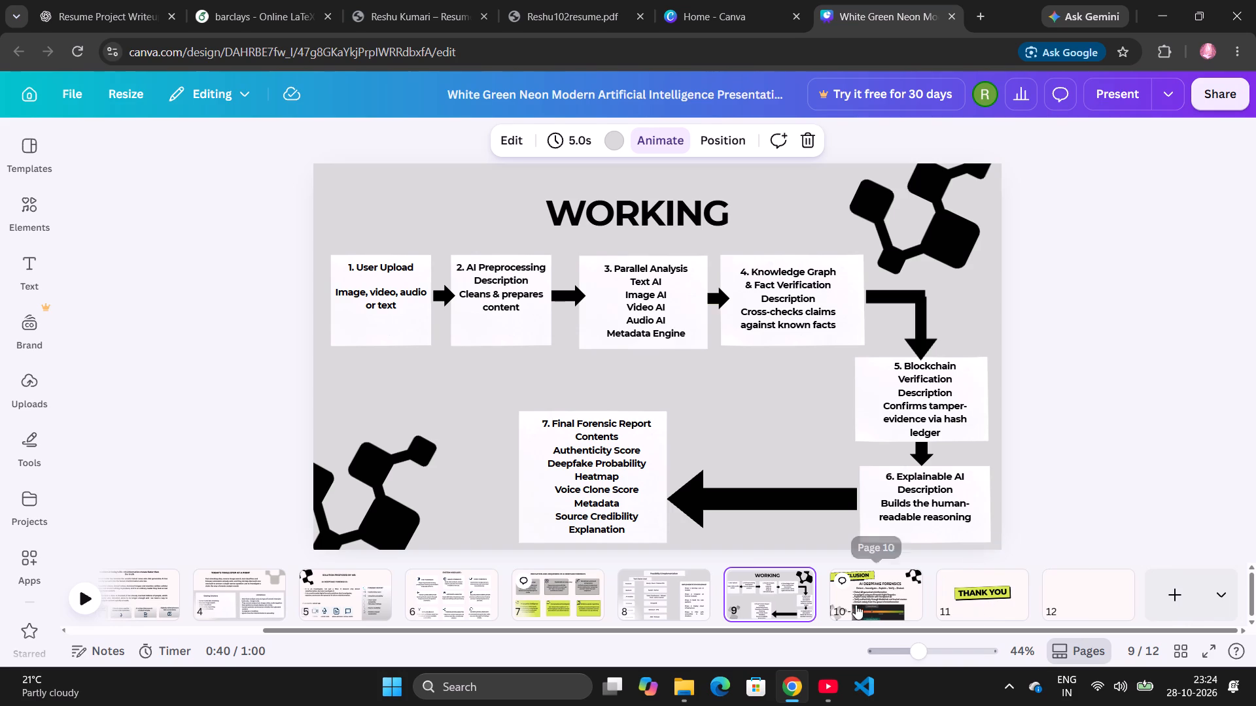
click(868, 601)
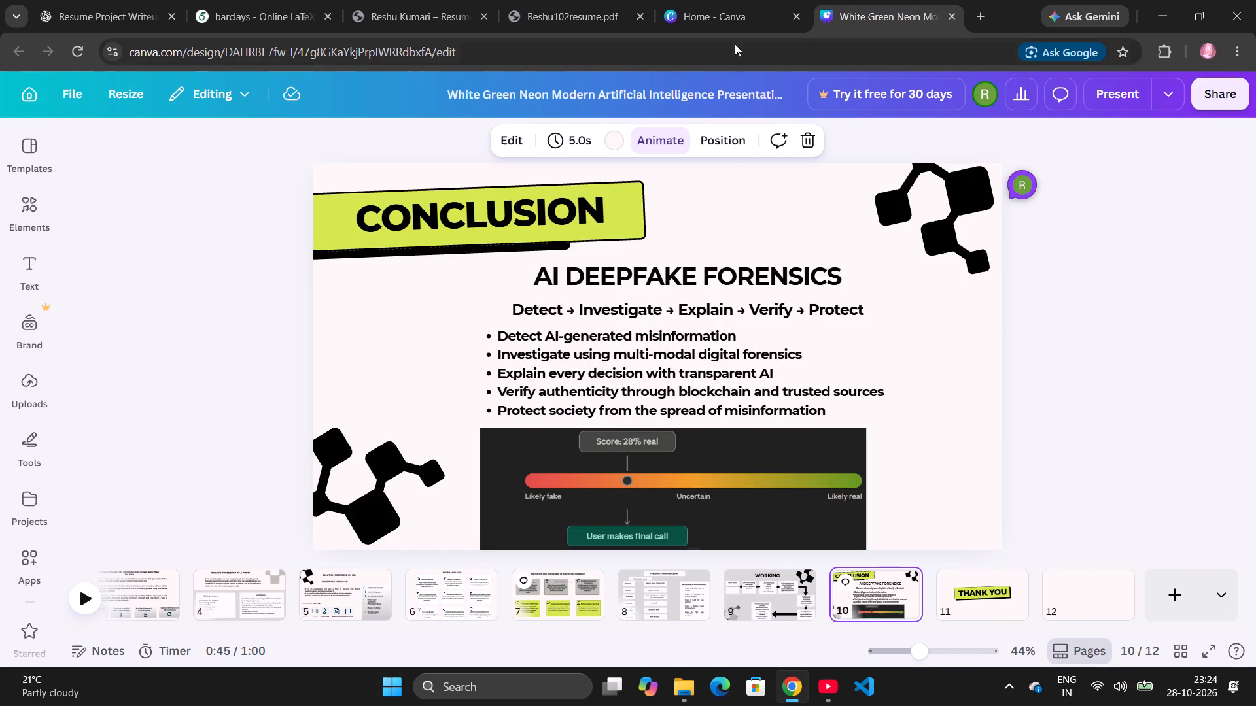
click(950, 14)
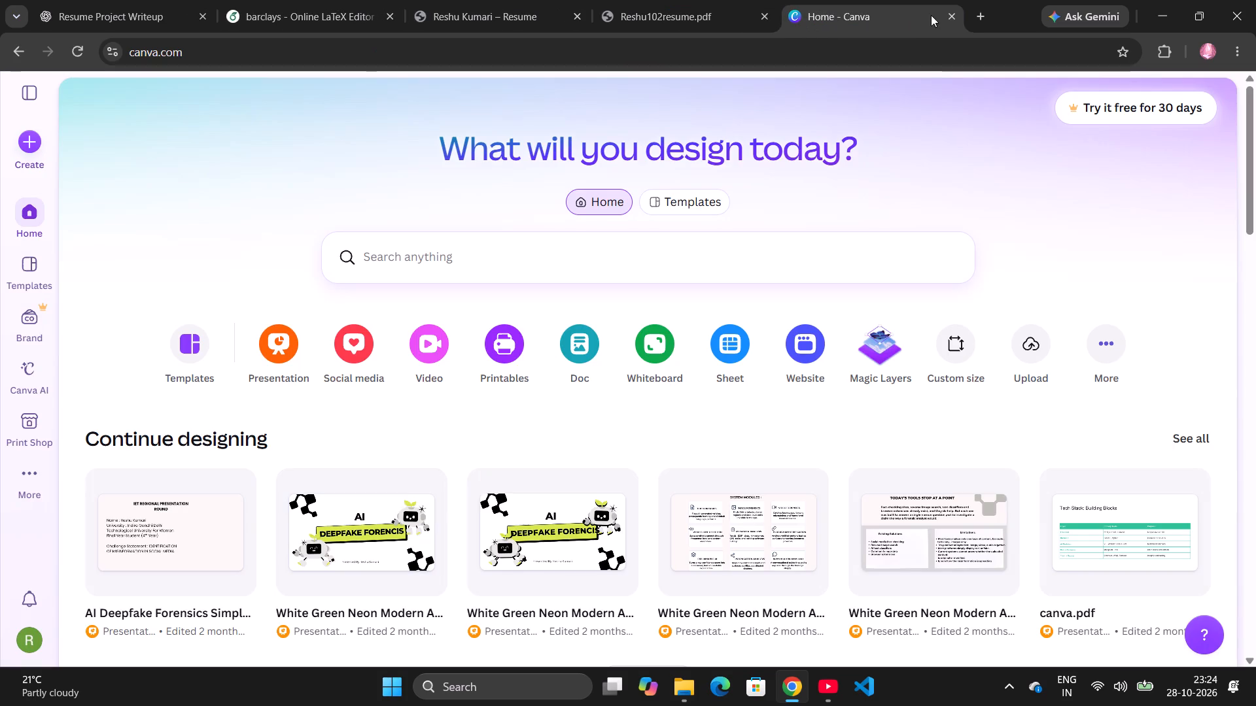
click(953, 11)
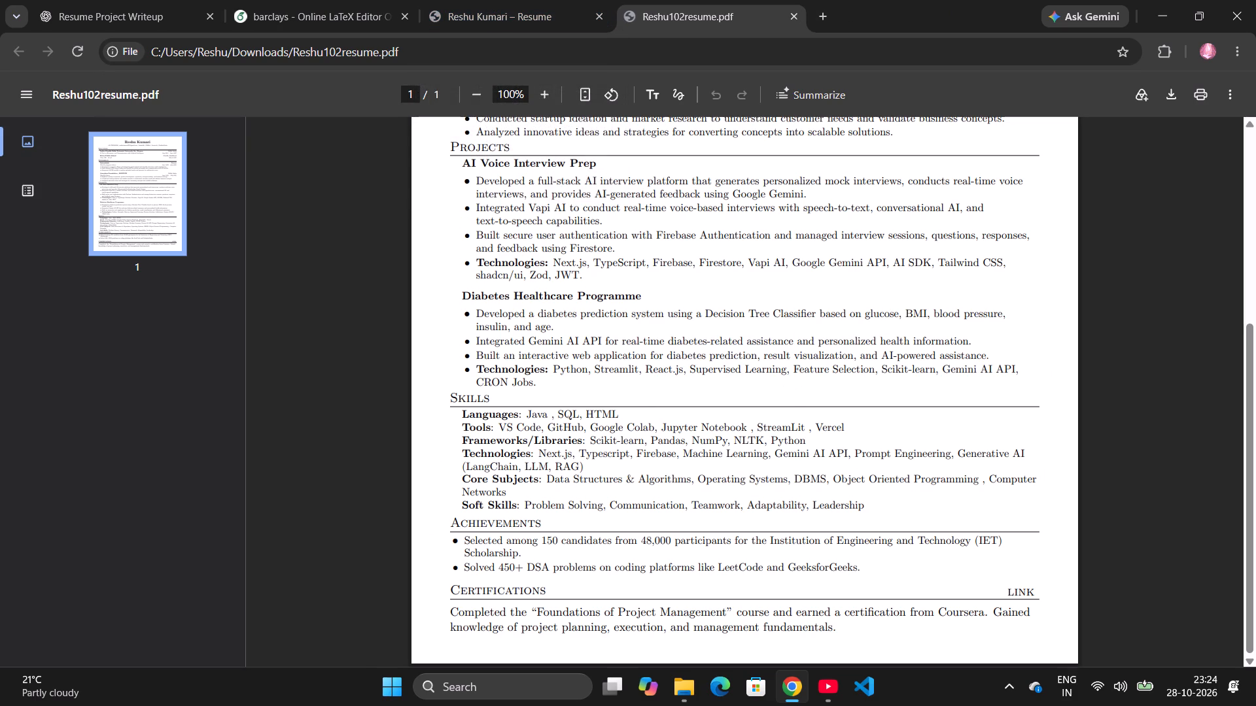
Copy "Feature Selection," from the older resume's diabetes project and insert it between NLP and LangChain in the barclays AI/ML skills row.
drag(792, 370, 886, 367)
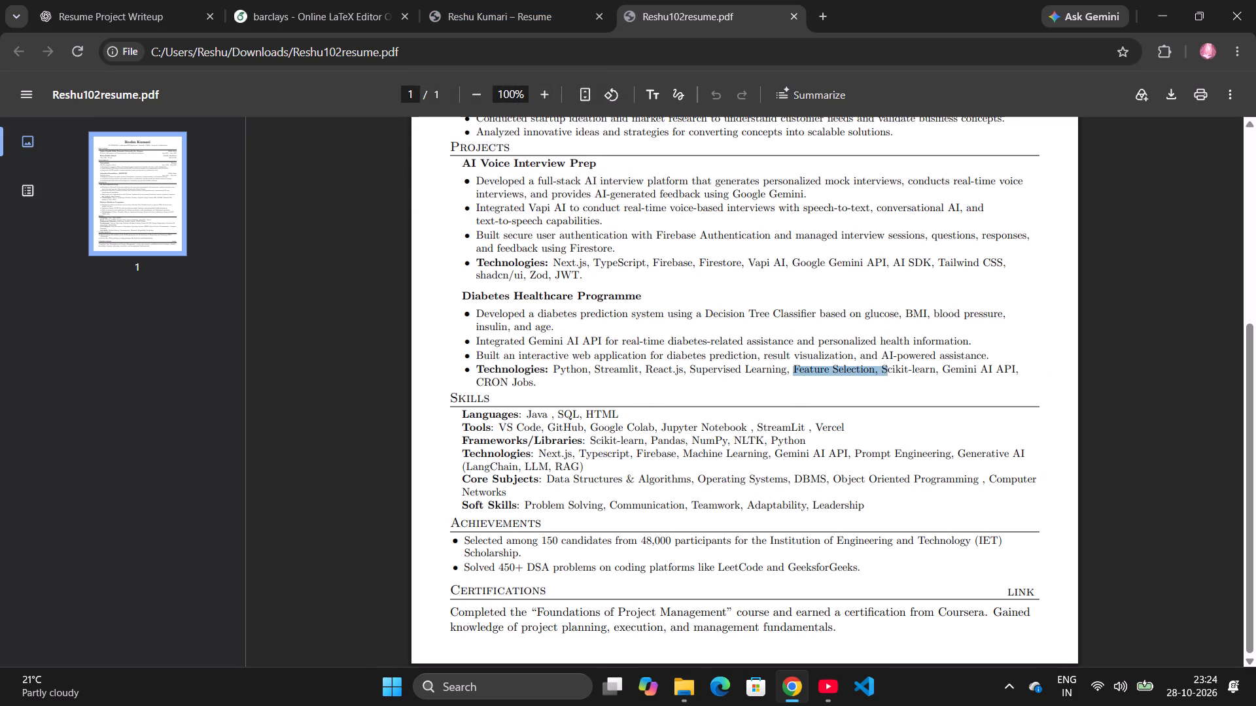
drag(886, 367, 879, 369)
key(ctrl+c)
click(324, 1)
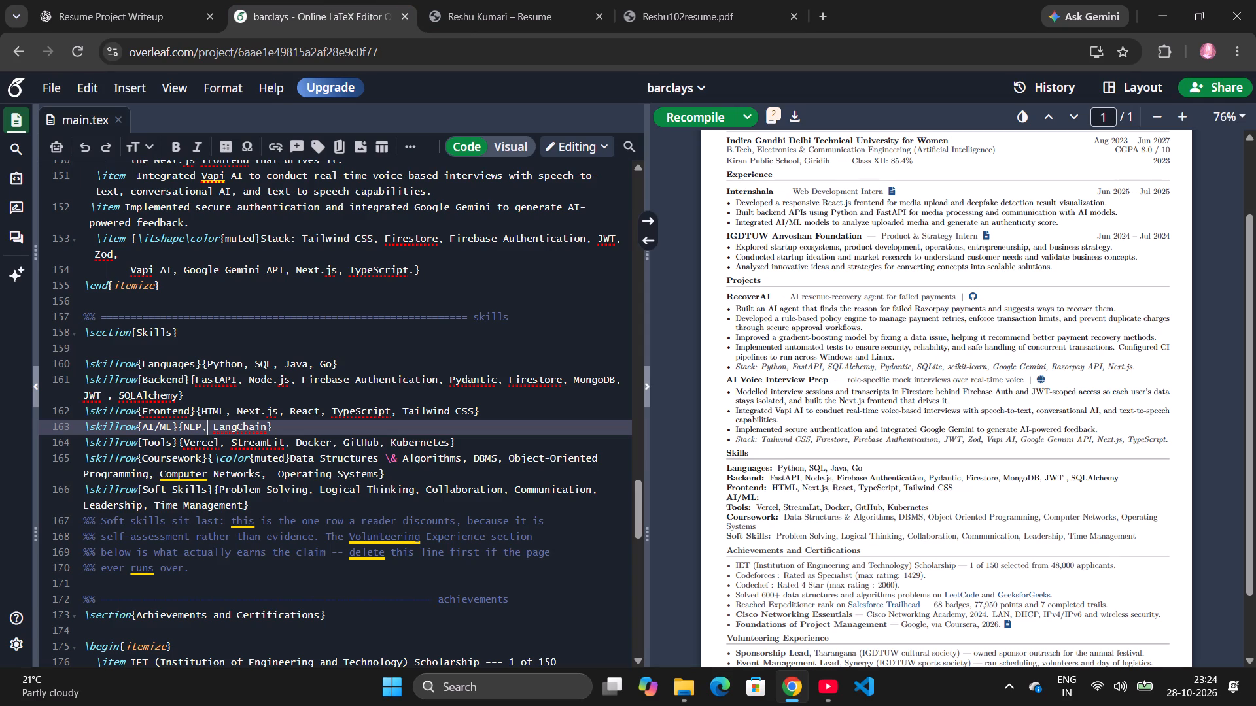
key(ctrl+v)
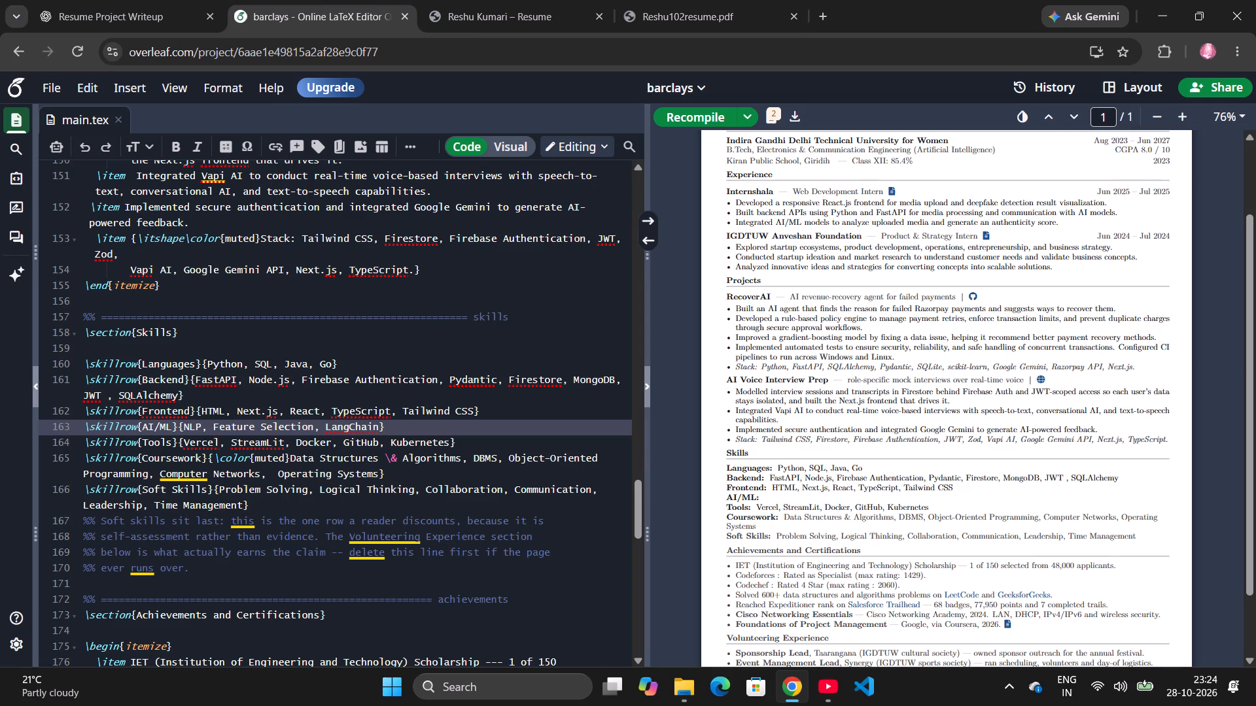
scroll(228, 343, up, 2)
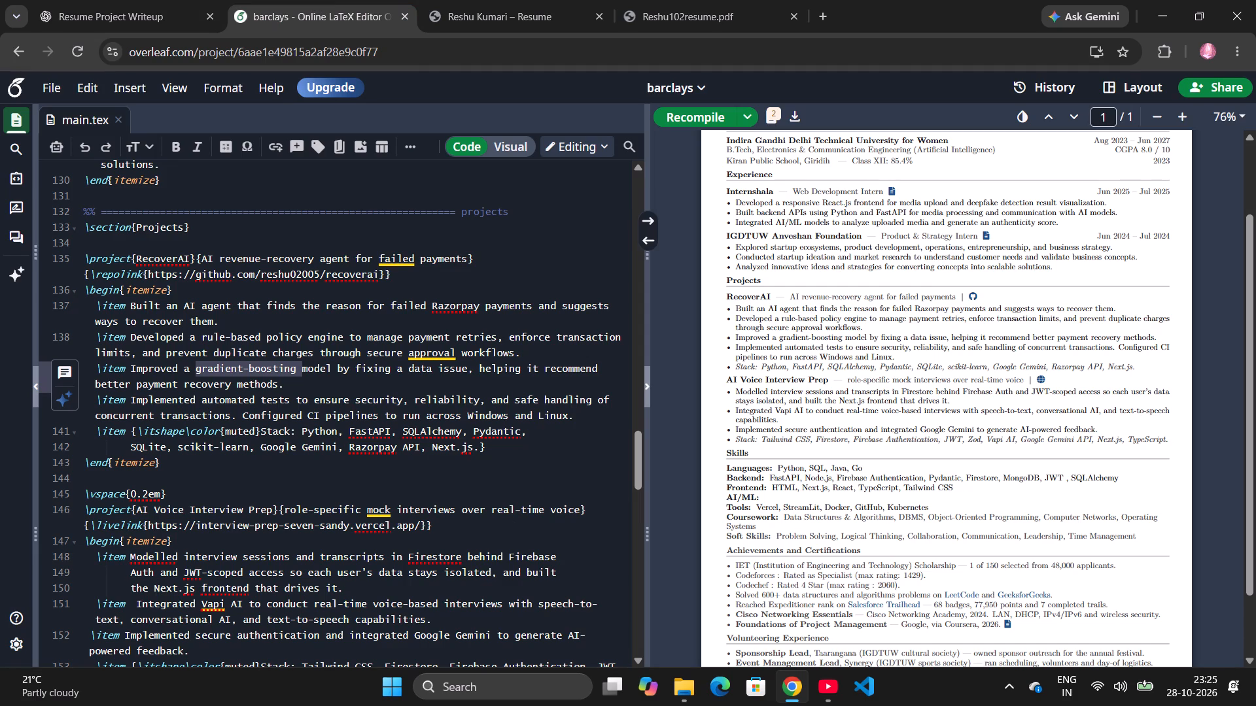
scroll(251, 588, down, 1)
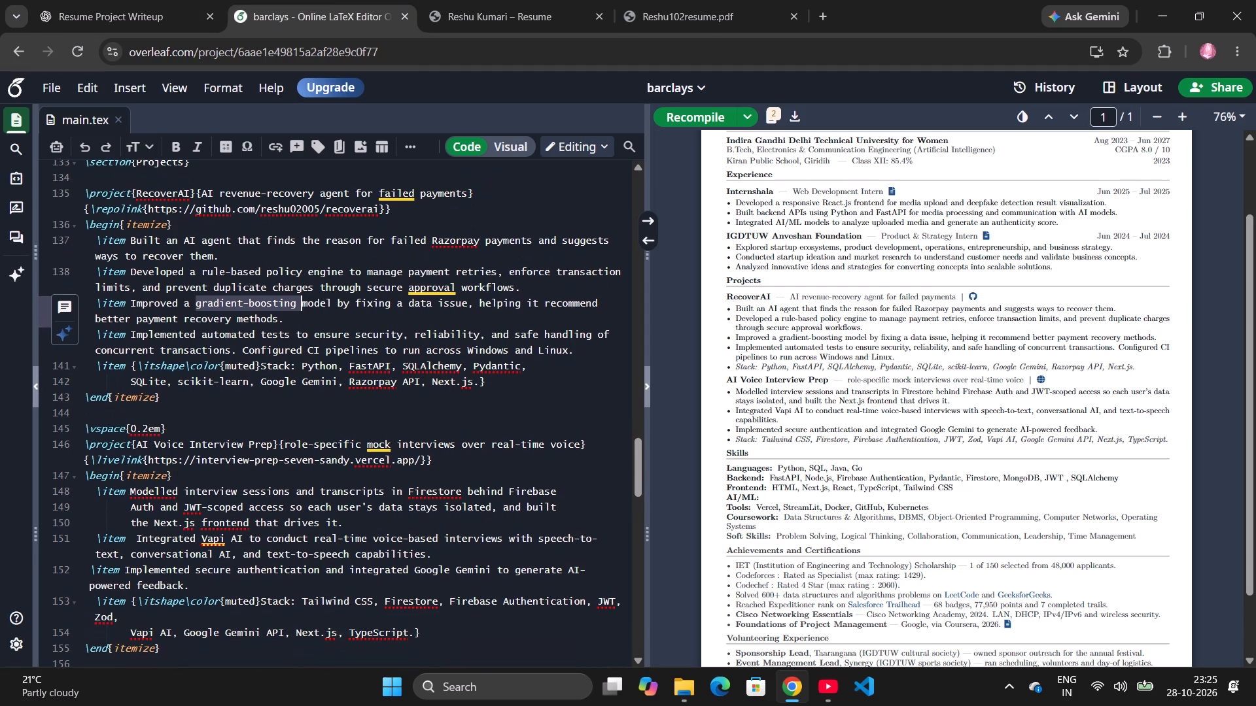
scroll(251, 588, down, 1)
scroll(251, 588, up, 1)
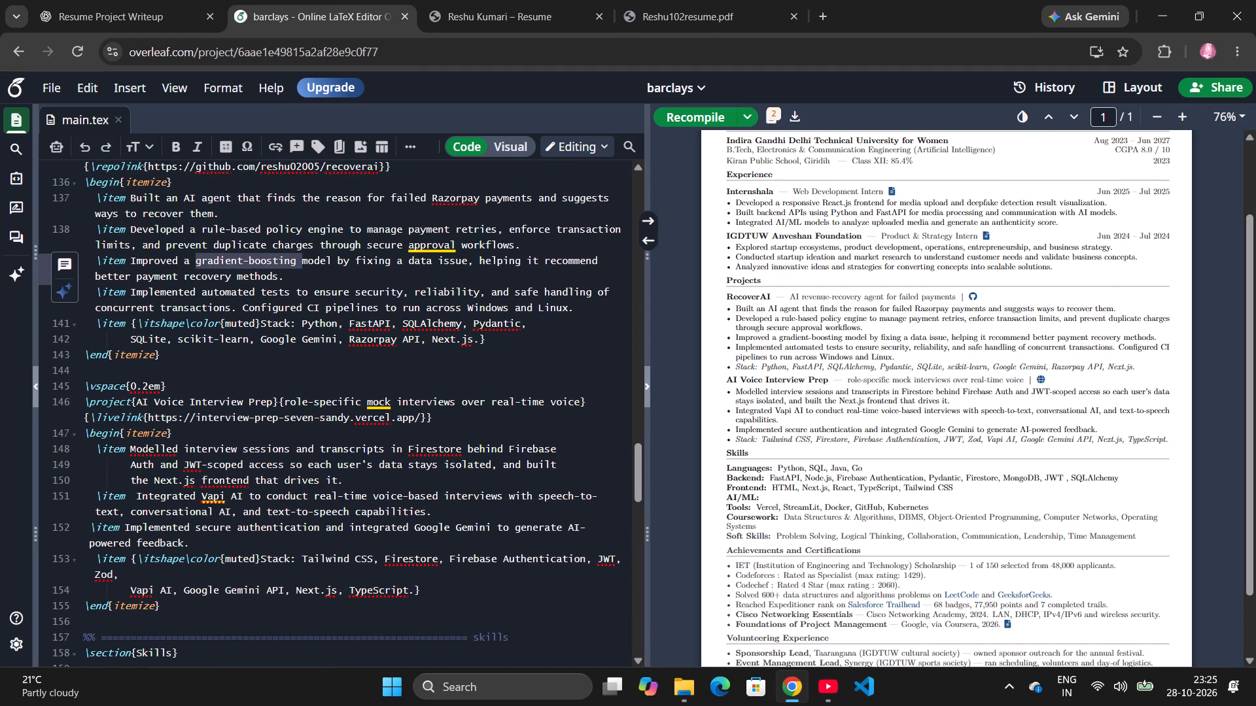
scroll(251, 588, up, 1)
scroll(251, 588, down, 5)
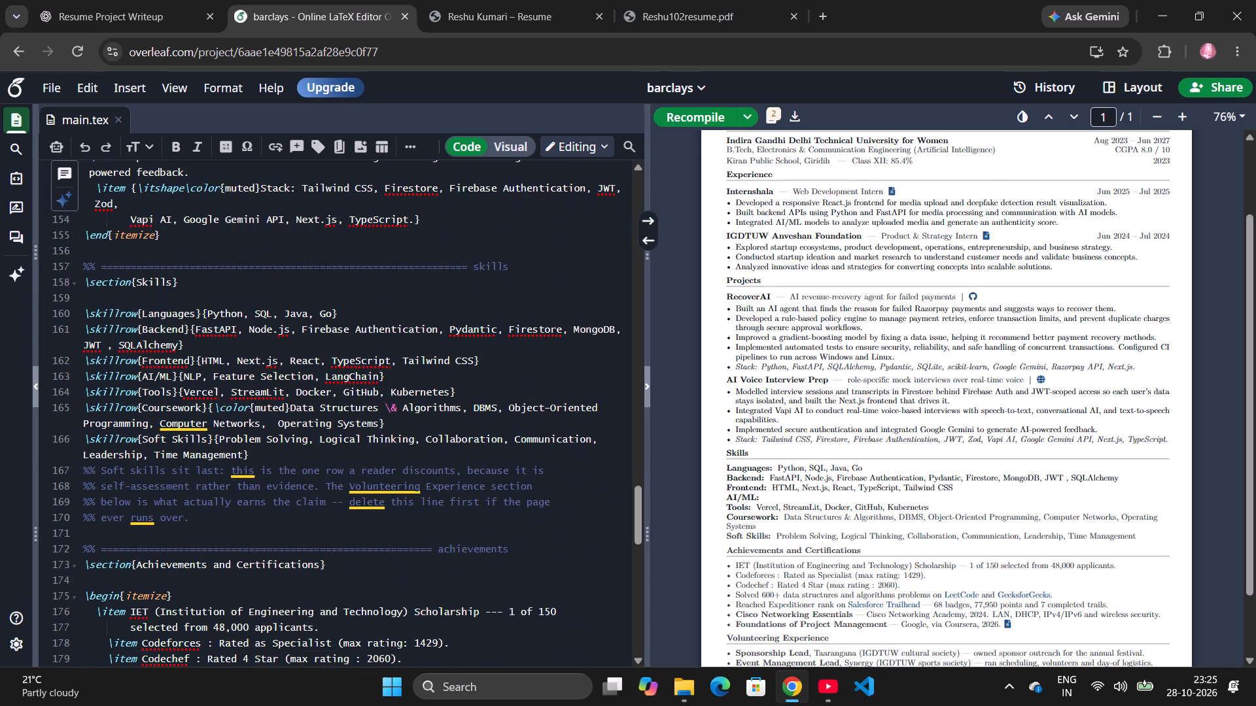
click(379, 377)
key(space)
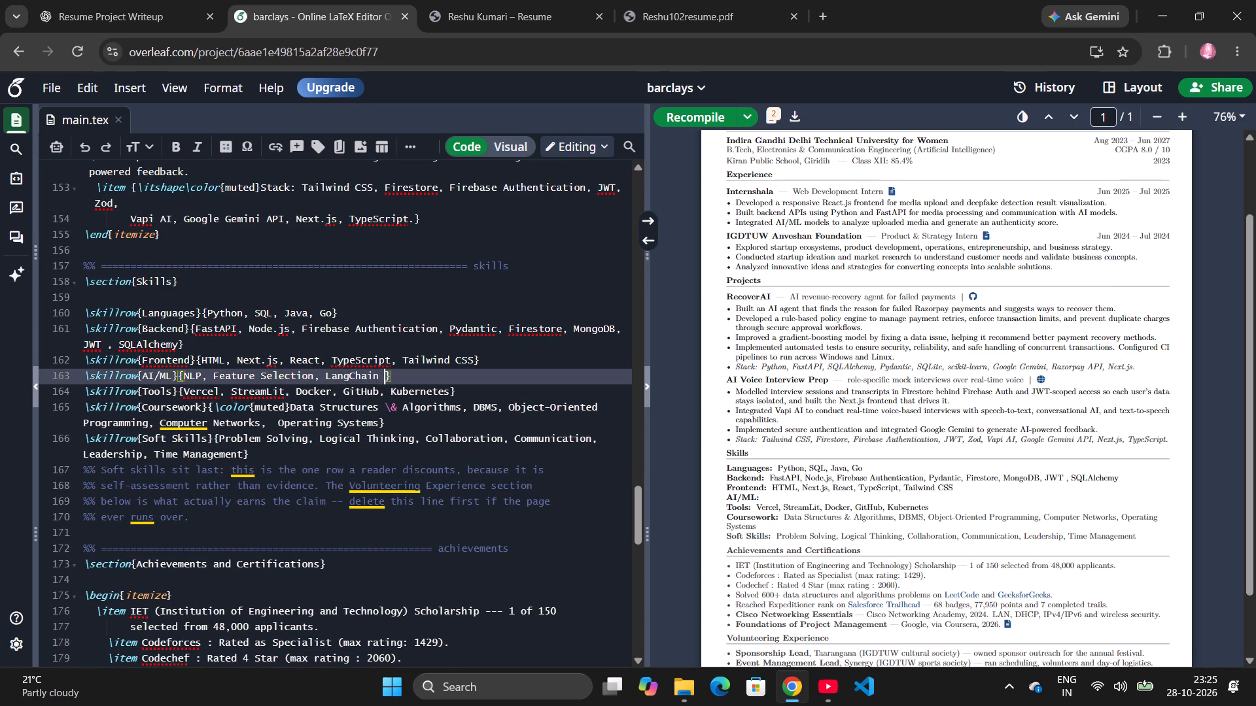
key(BackSpace)
text(,)
key(space)
key(ctrl+v)
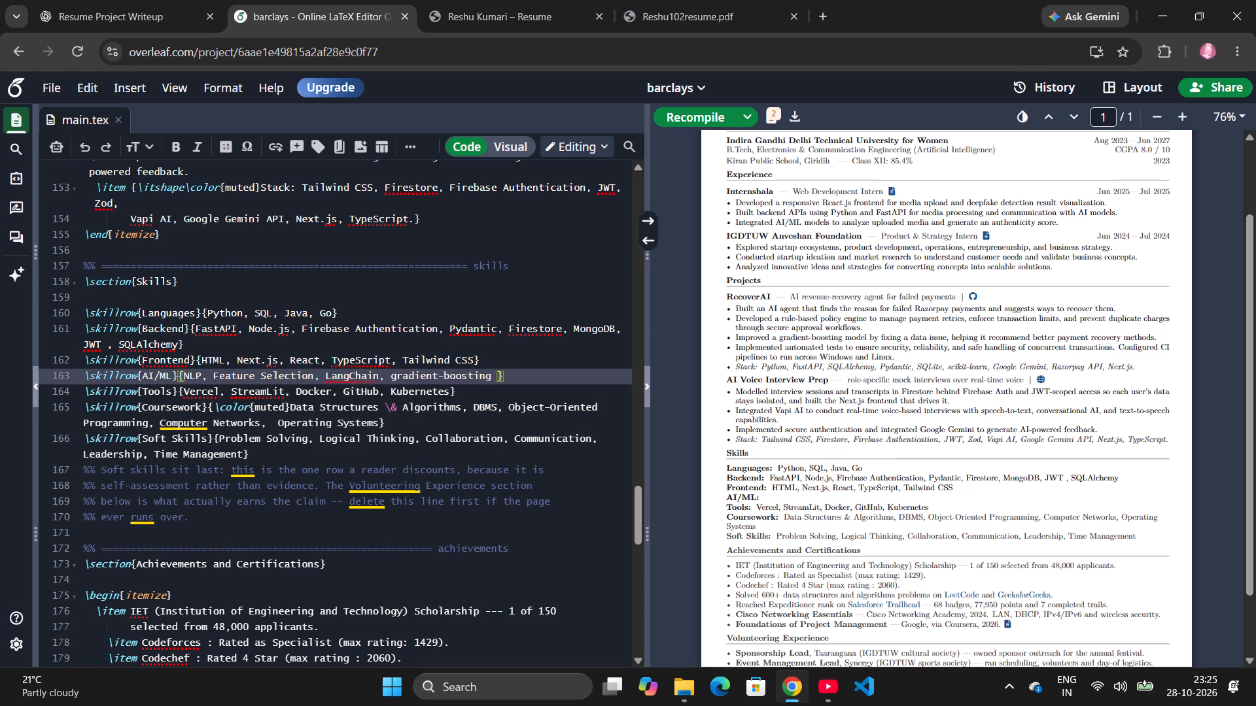
click(398, 375)
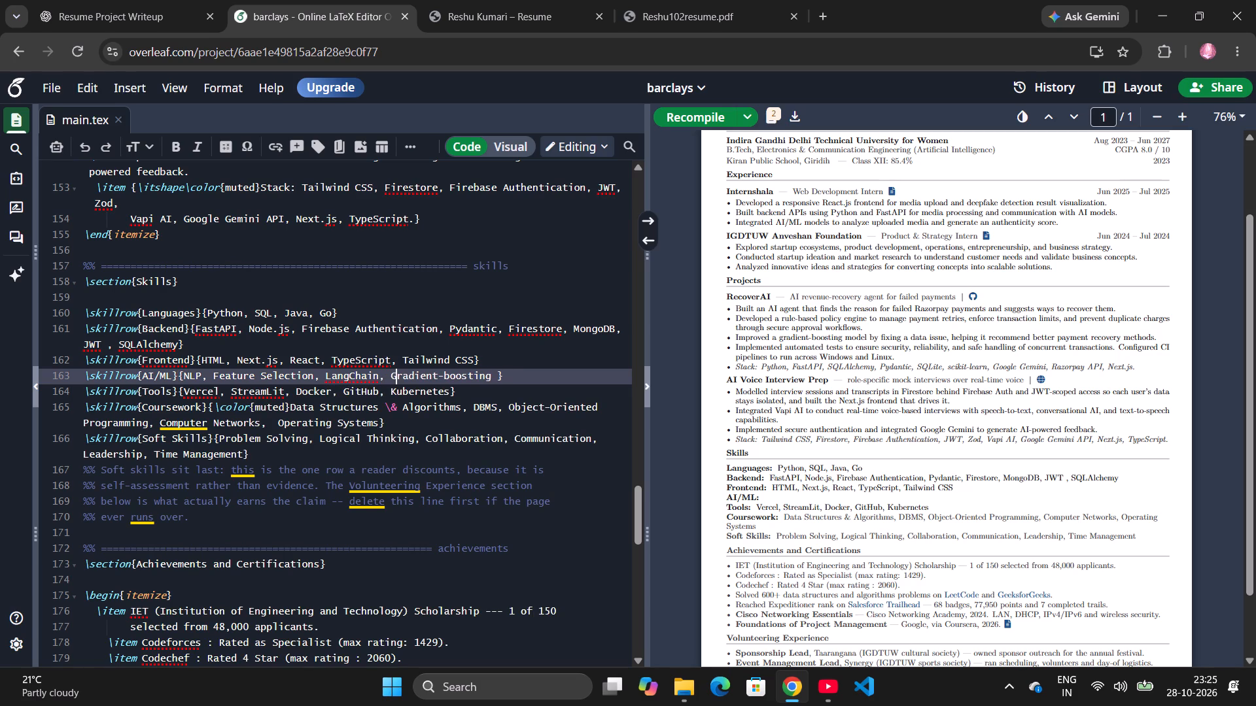
click(691, 112)
Consult the skills in the earlier RecoverAI resume PDF, append ", Prompt Engineering" after Gradient-boosting in the AI/ML row, and recompile.
click(570, 0)
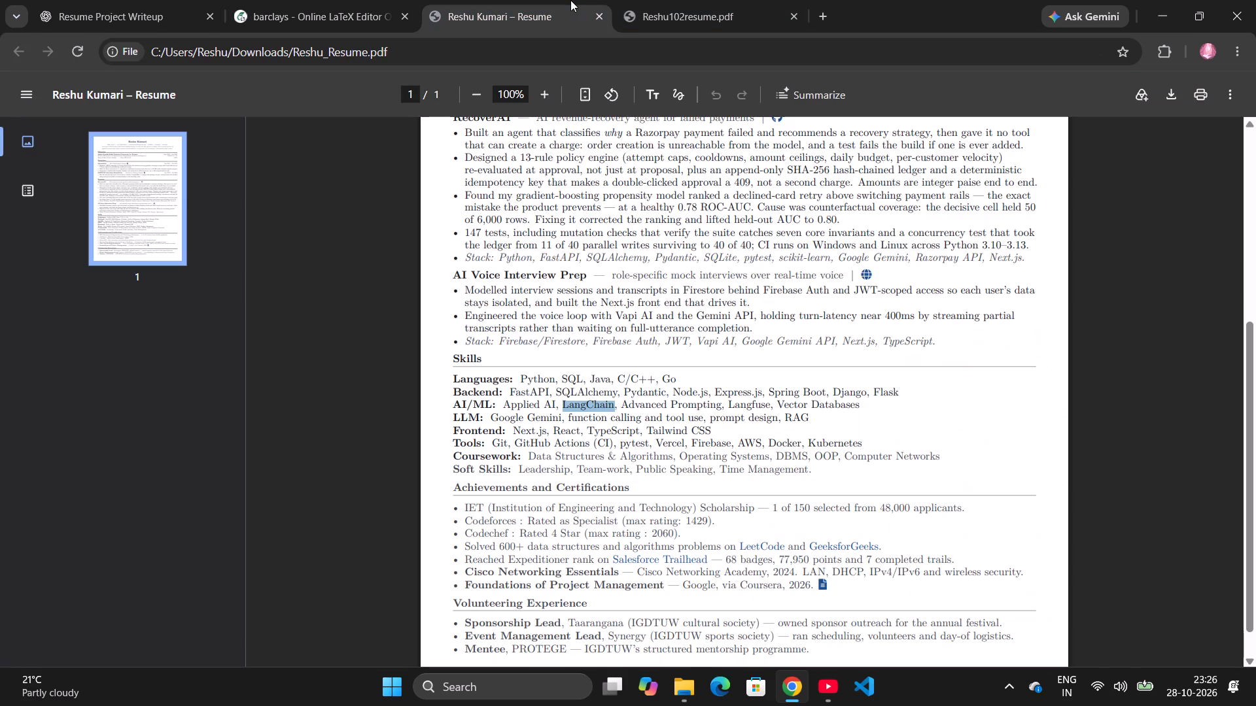
click(582, 346)
click(319, 0)
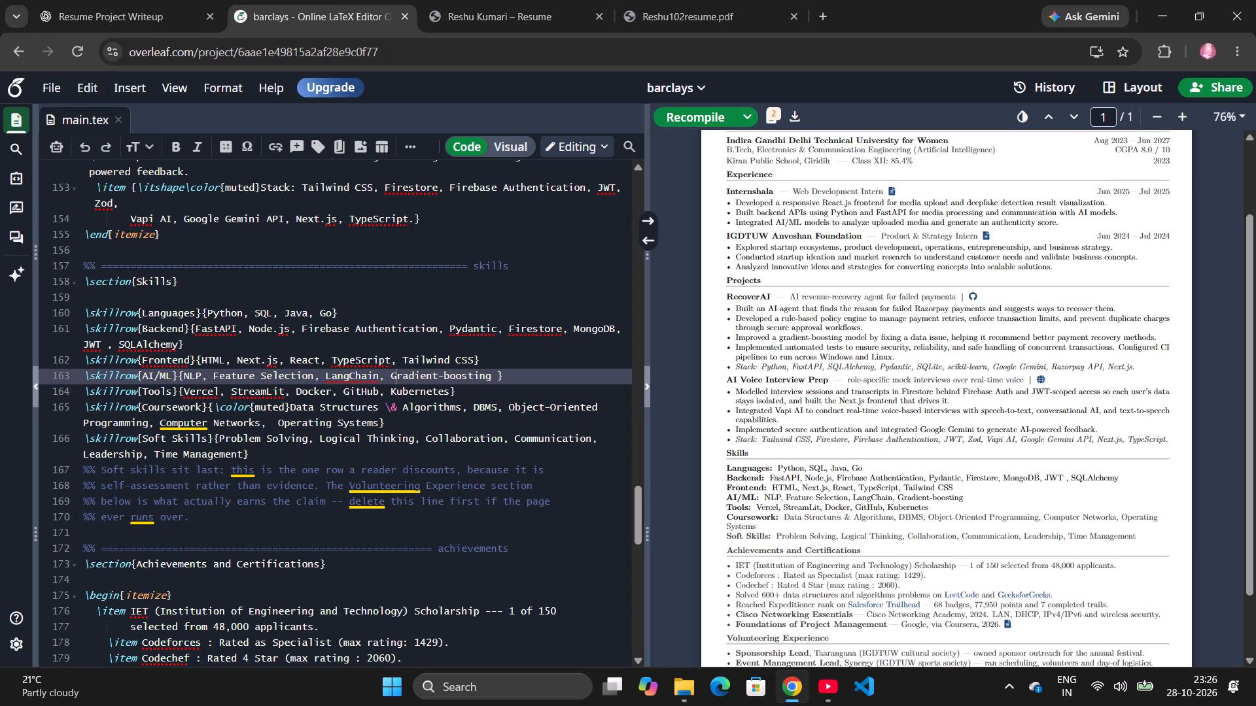
click(497, 370)
key(BackSpace)
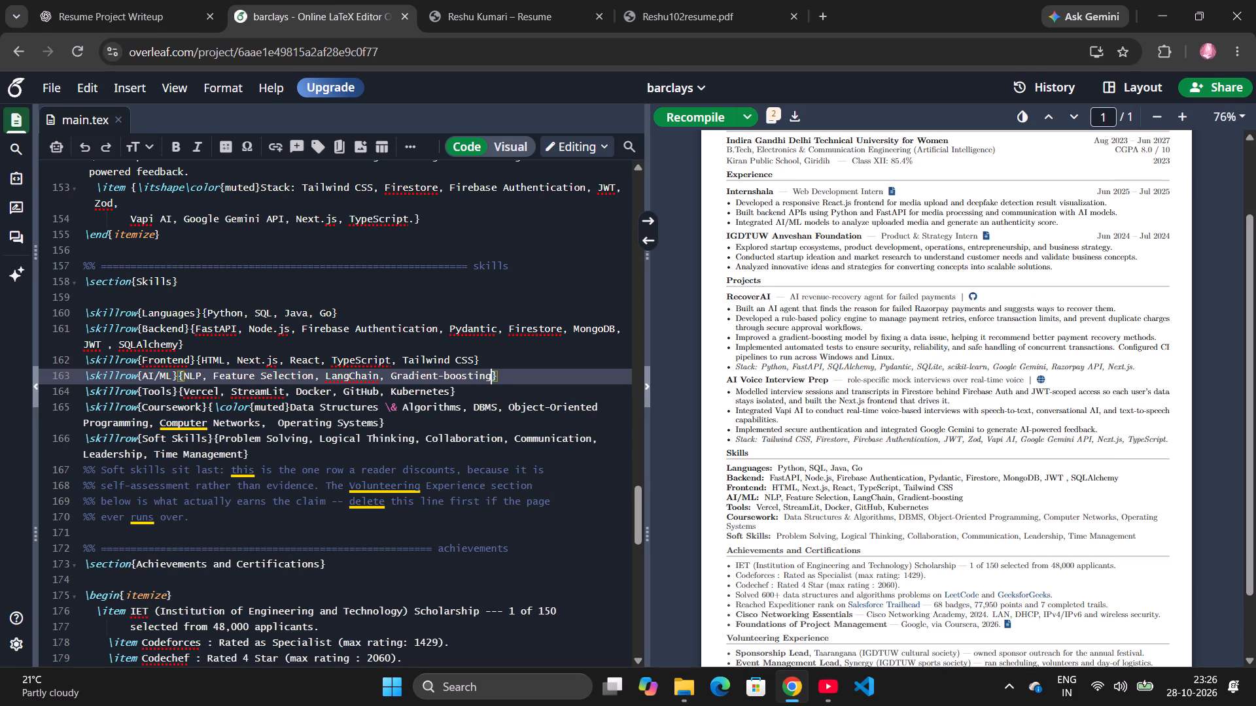
text(,)
key(space)
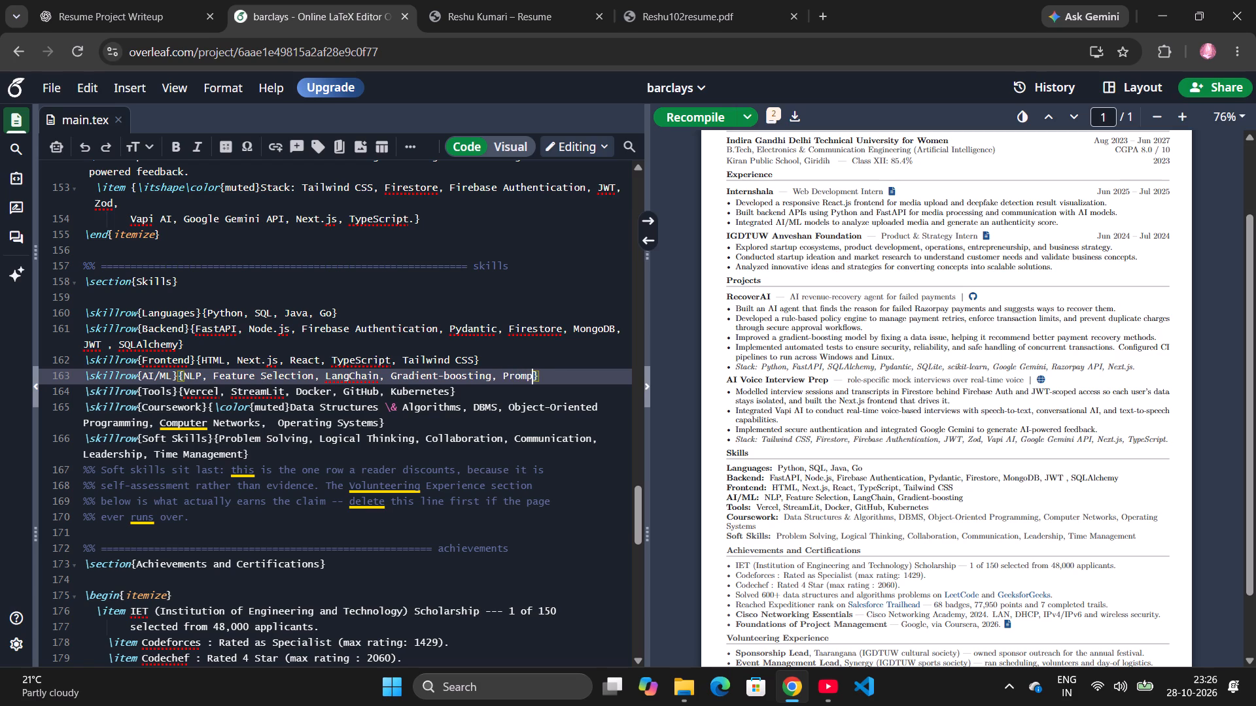
text(ENI)
key(BackSpace)
key(BackSpace)
text(ngineering)
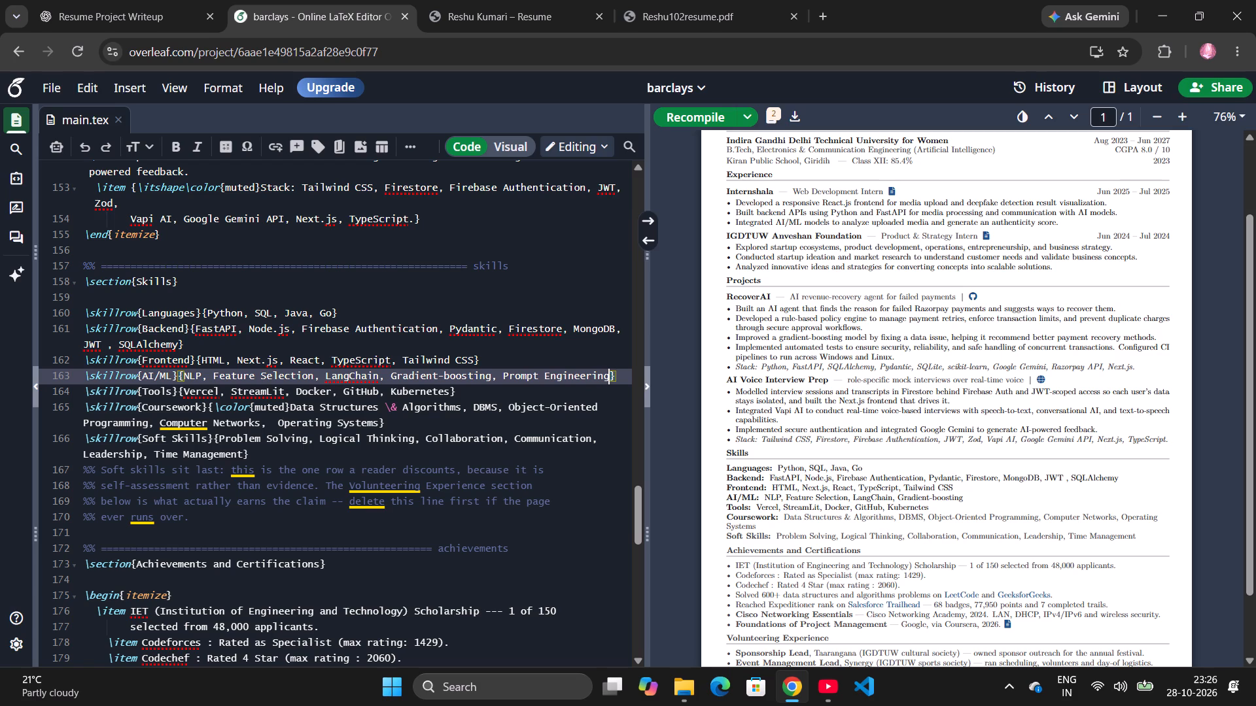
click(697, 118)
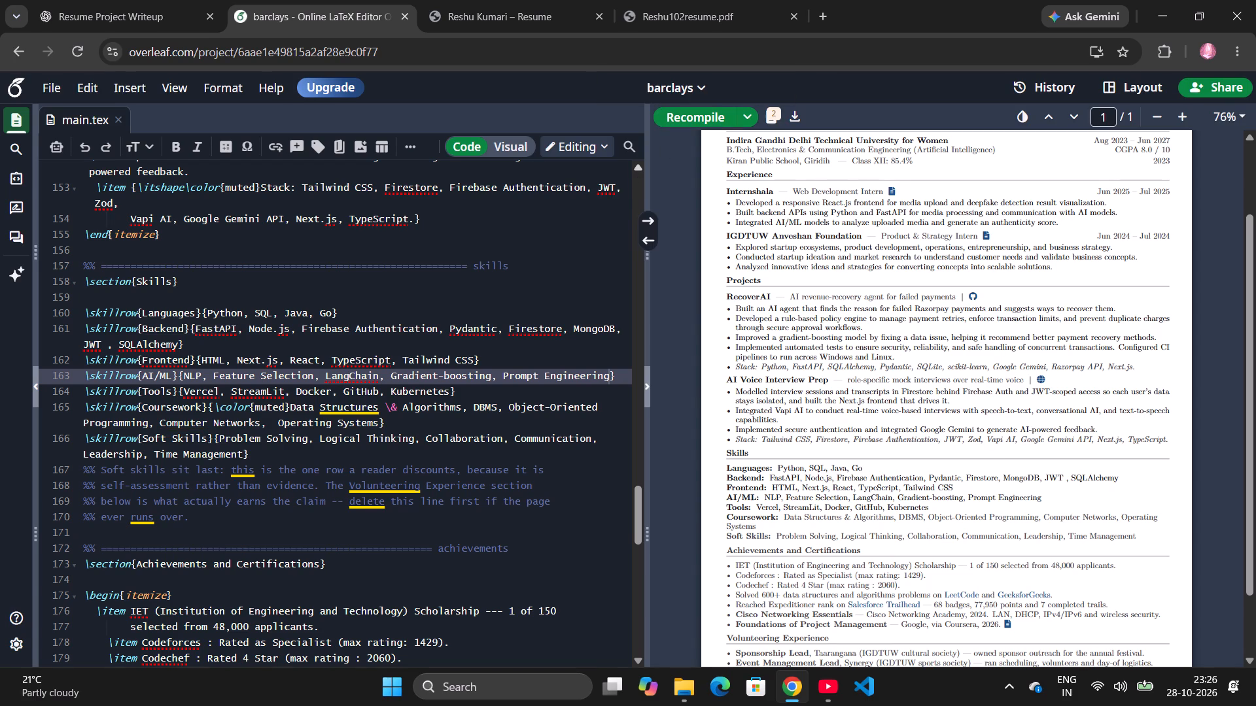
Add "RAG" after Prompt Engineering in the AI/ML row, separated by a comma, and recompile.
click(611, 378)
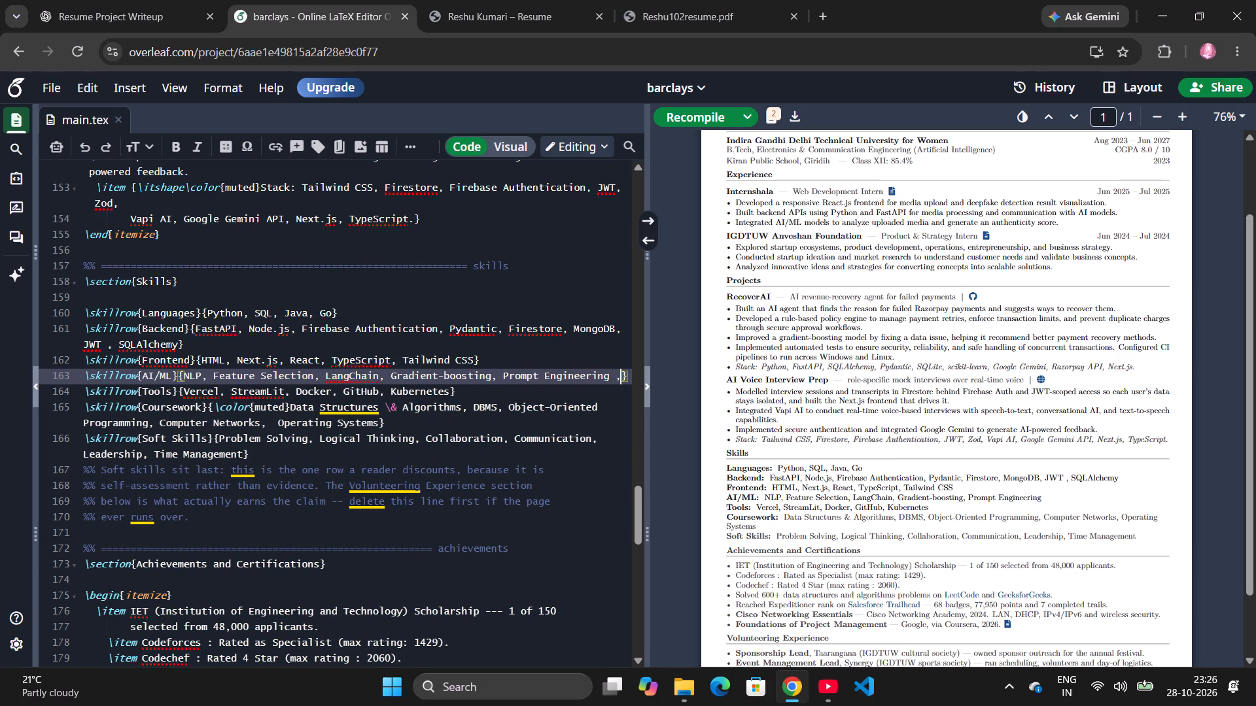
text(RAG)
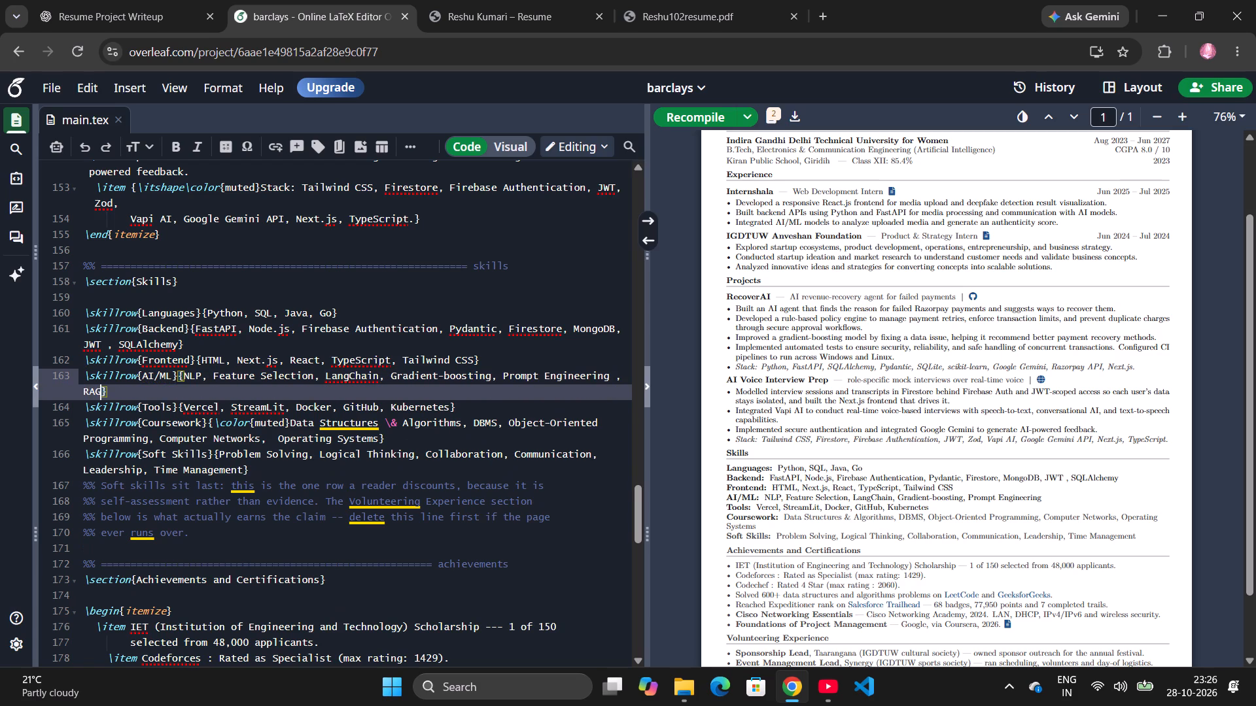
click(716, 114)
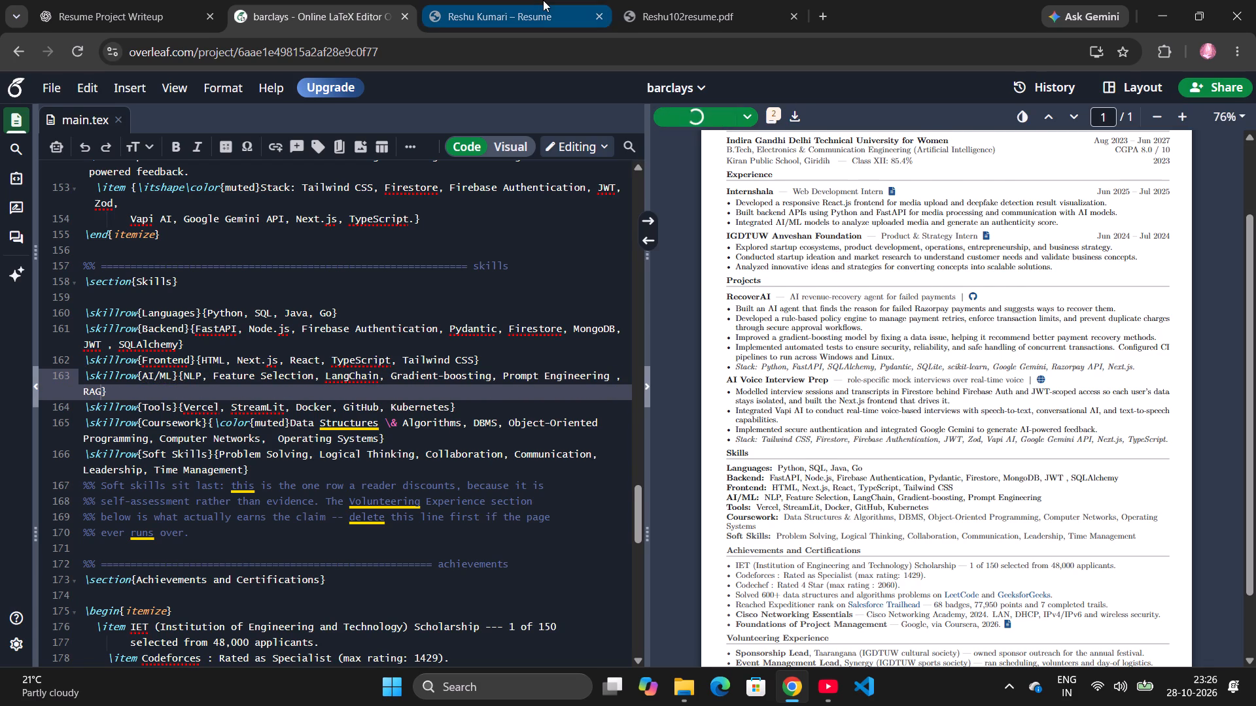
Compare the barclays skills rows with those in the earlier RecoverAI resume PDF, recompiling along the way.
click(543, 0)
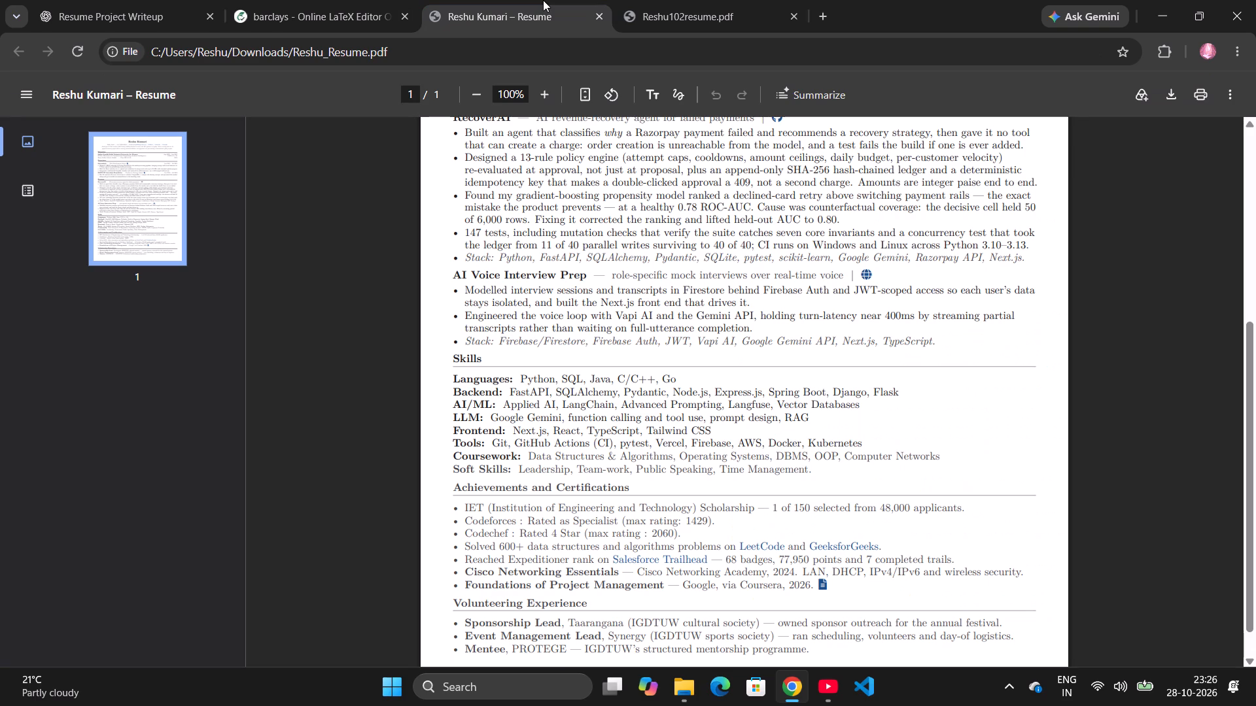
click(352, 0)
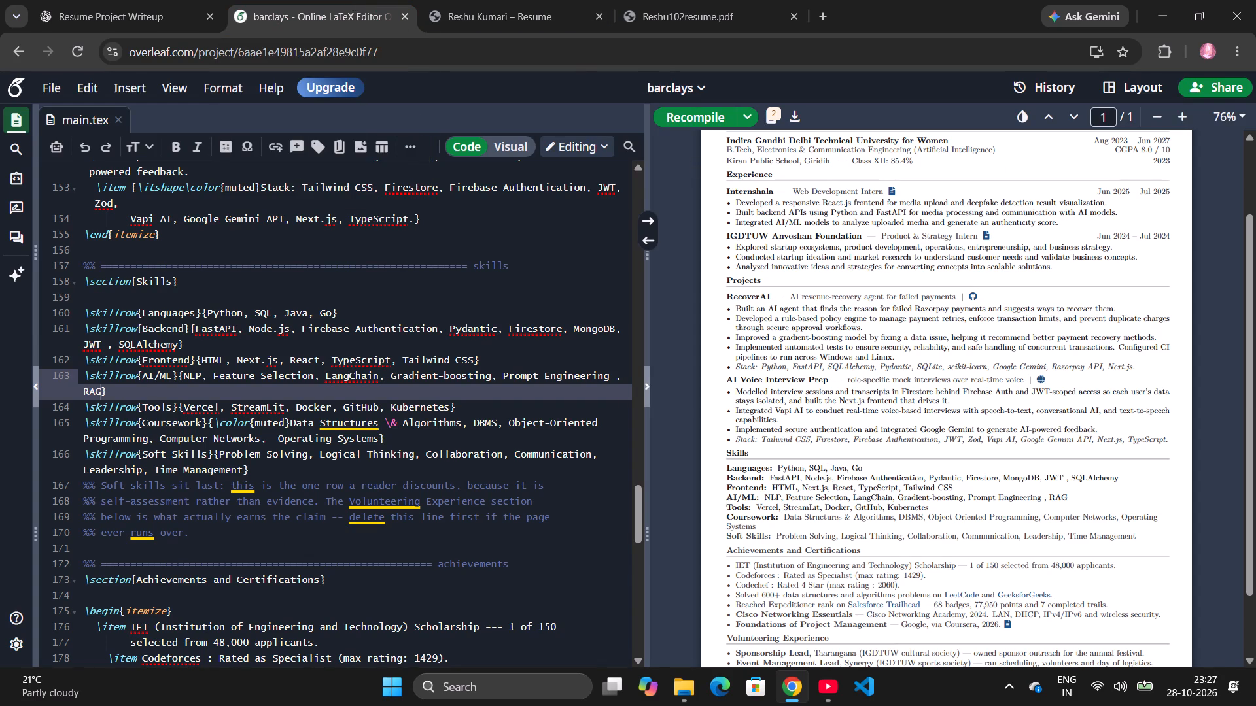
click(503, 453)
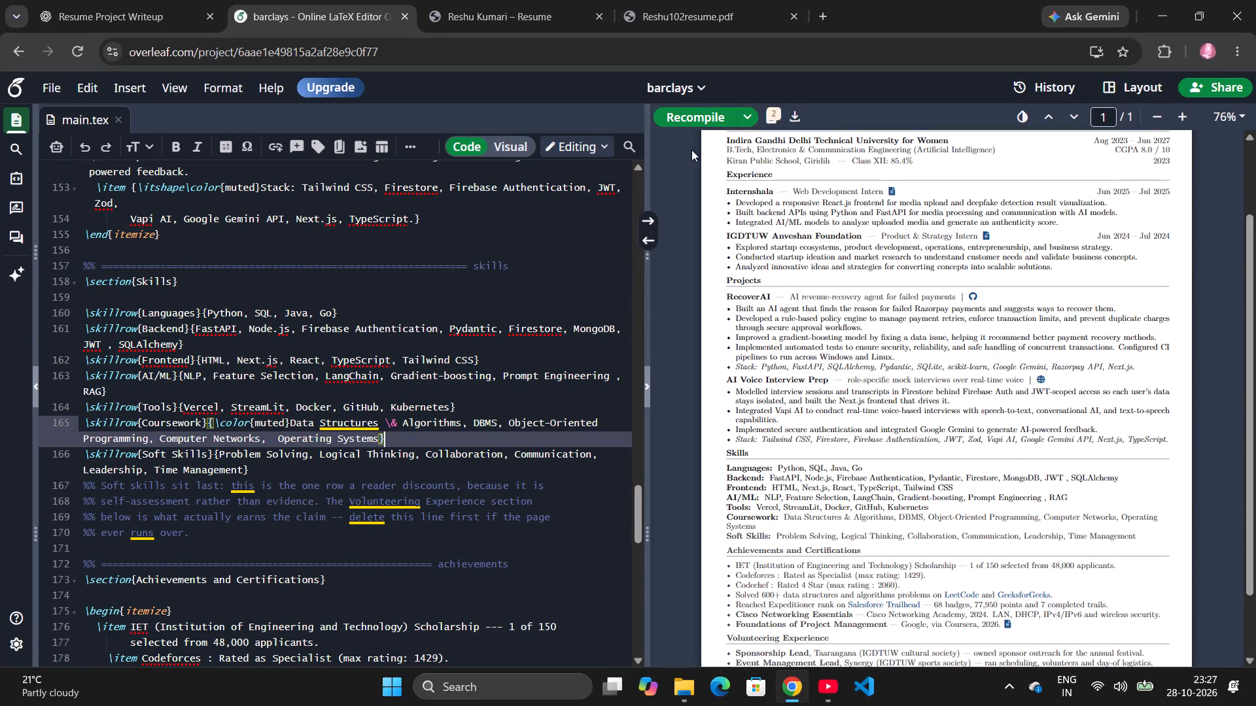
click(692, 112)
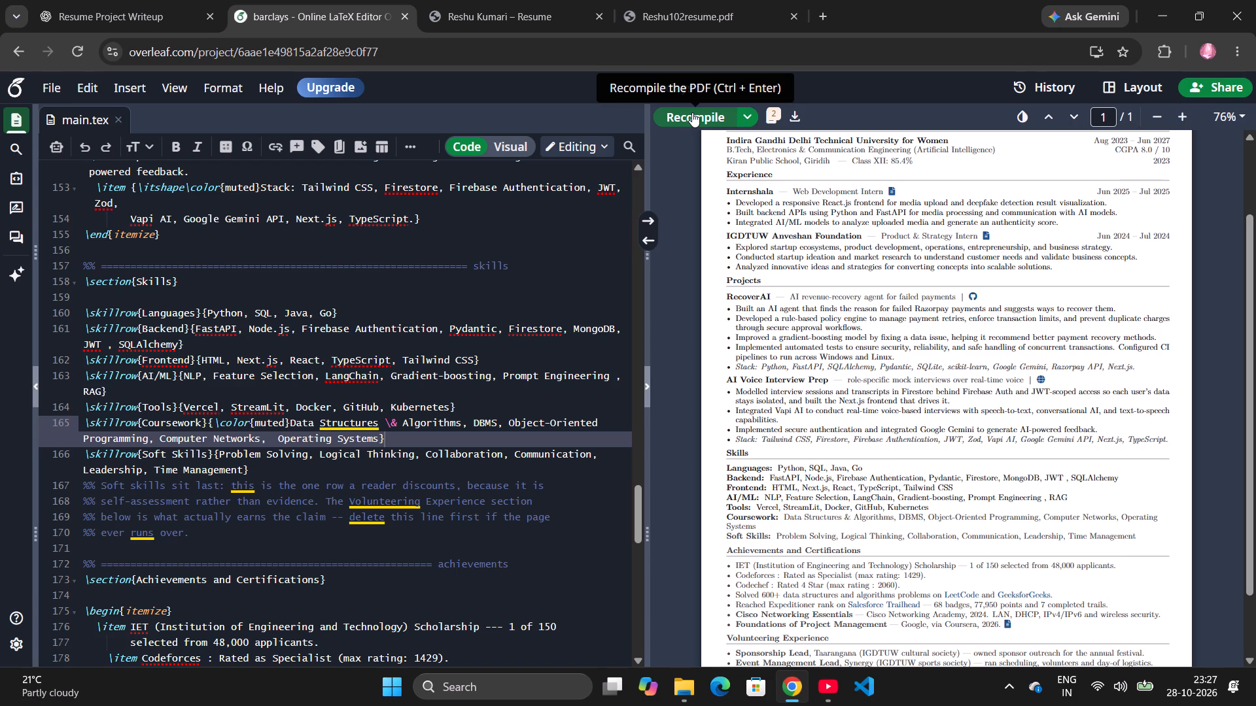
click(534, 1)
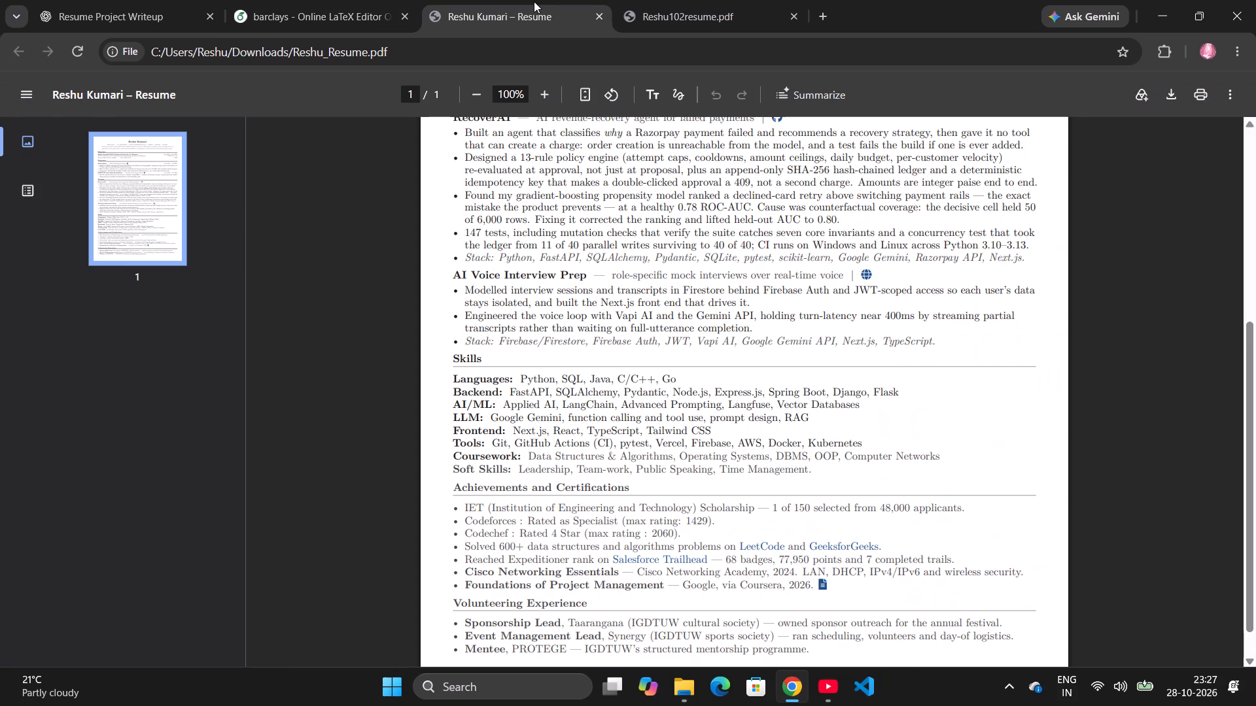
click(362, 0)
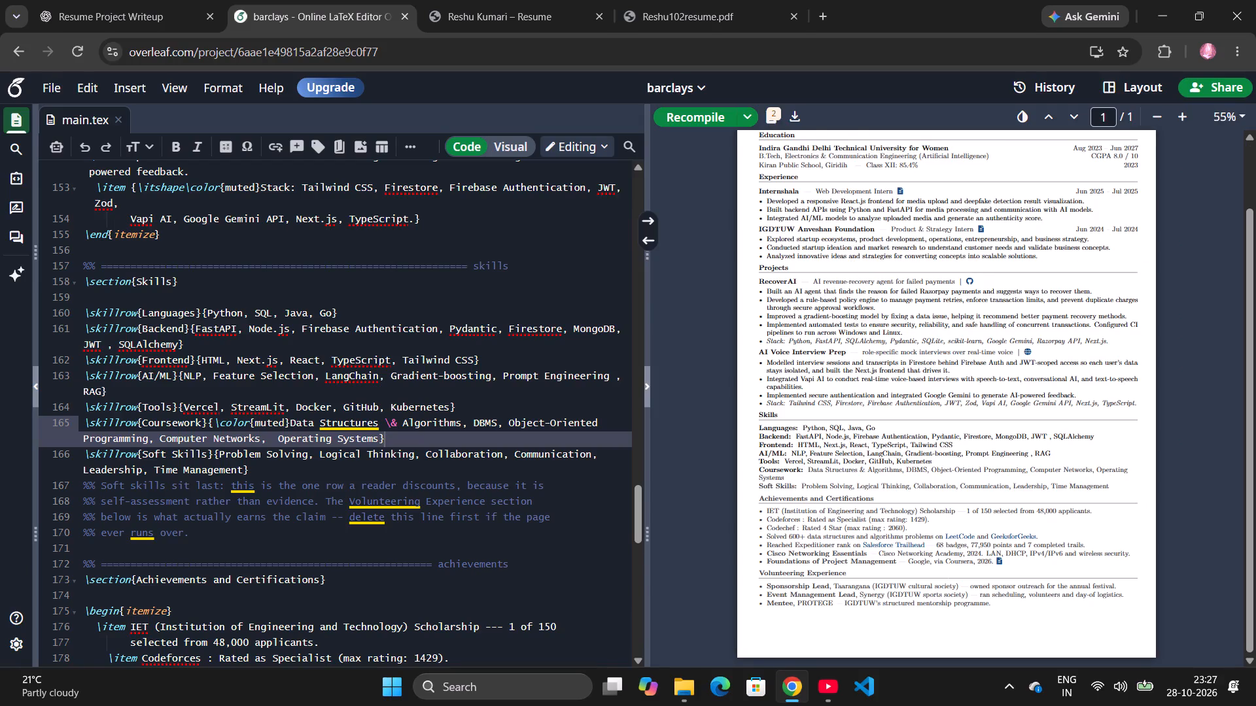
Download the compiled barclays resume as a PDF.
click(796, 118)
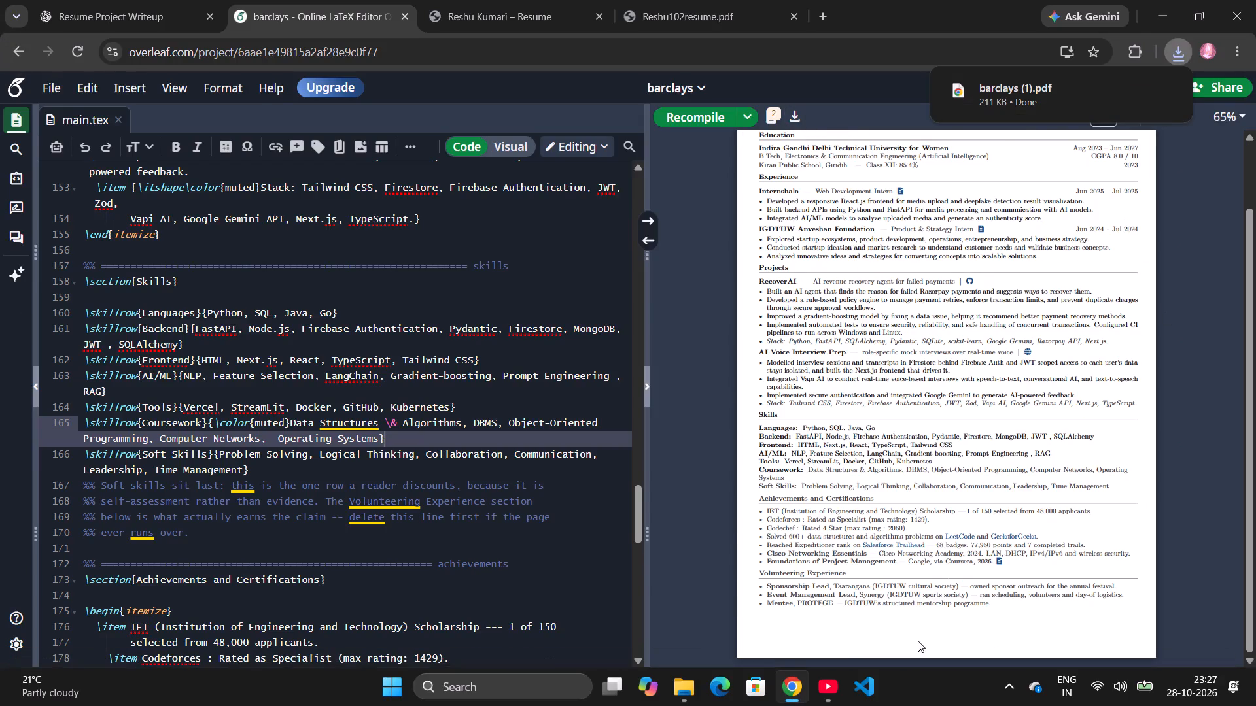
Switch to File Explorer and locate the newly downloaded barclays (1) PDF in the Downloads folder.
click(686, 691)
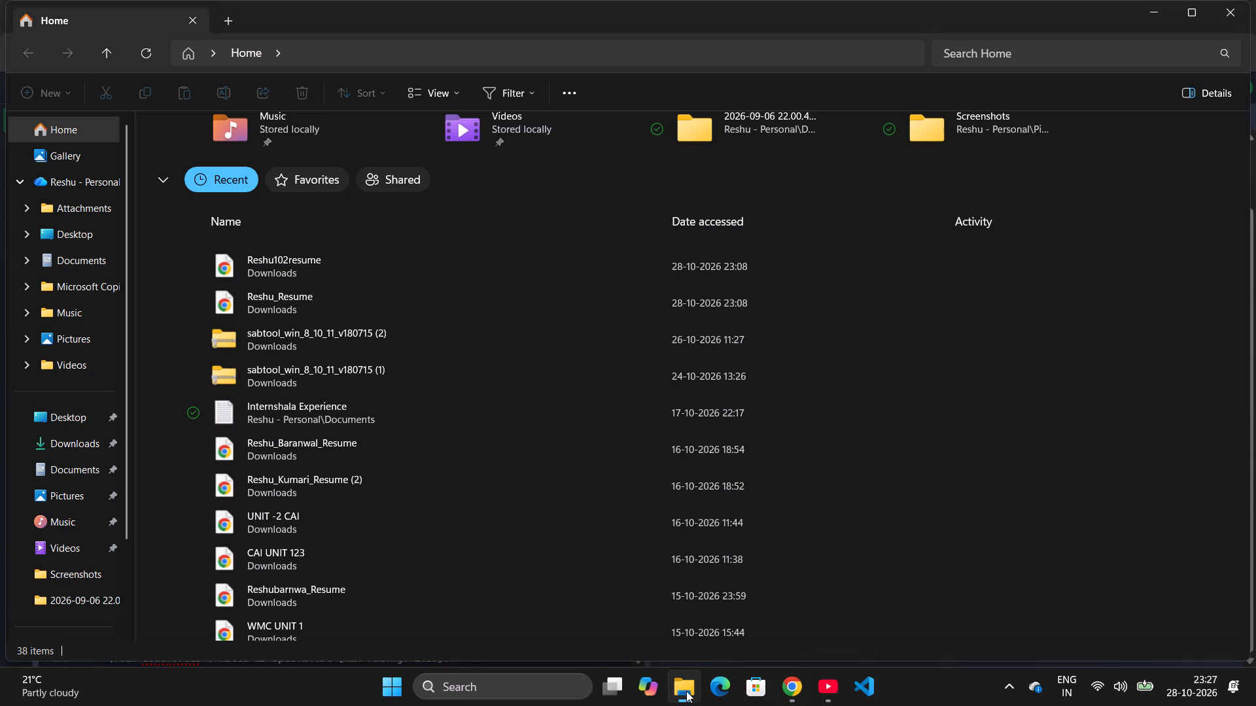
scroll(378, 390, up, 6)
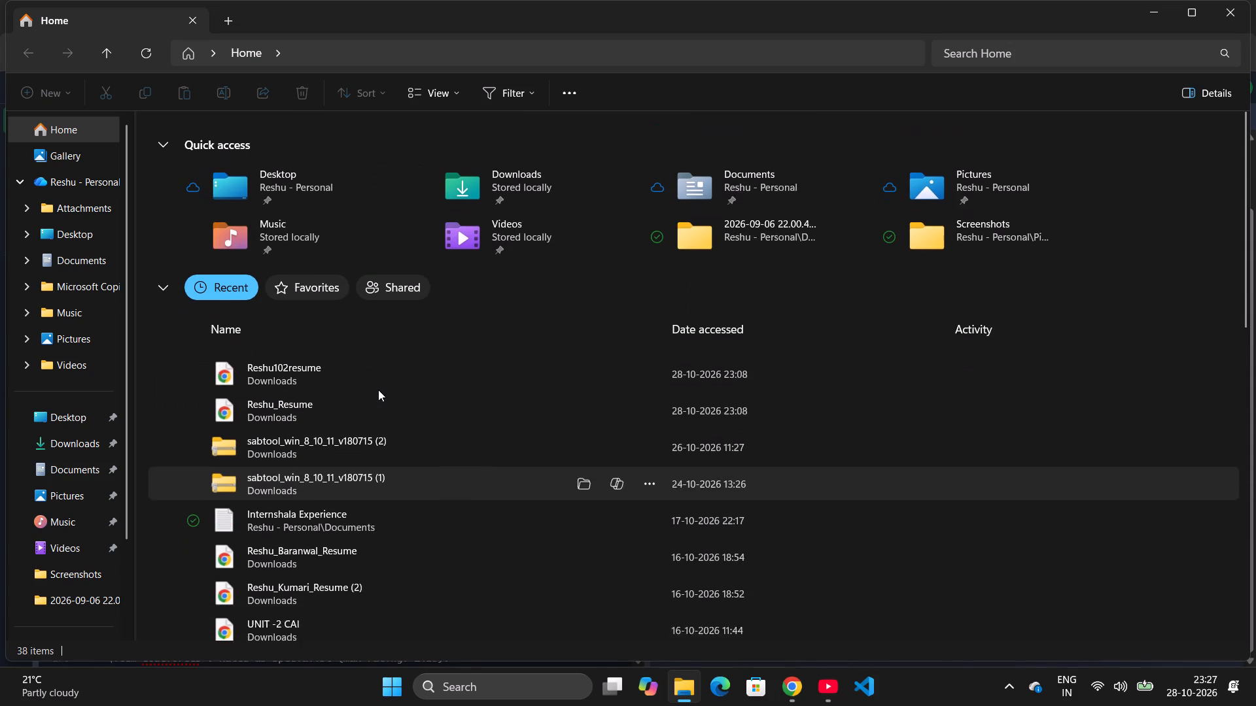
scroll(303, 513, down, 9)
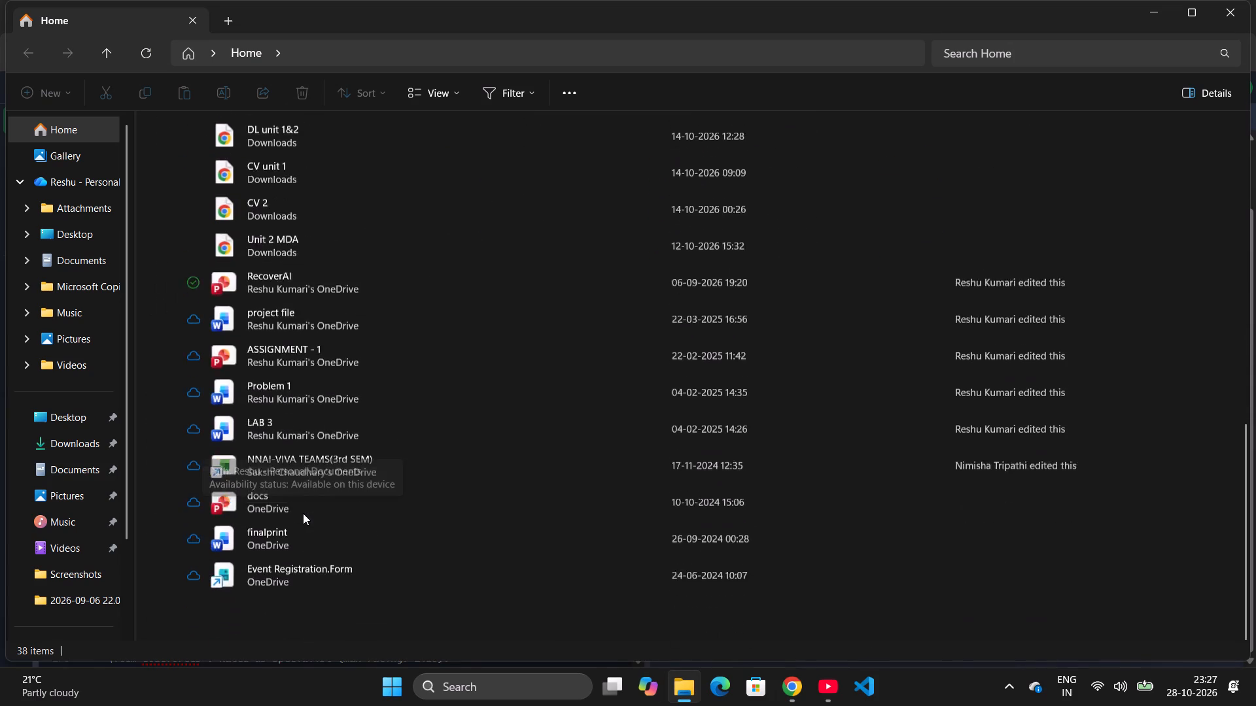
double_click(57, 439)
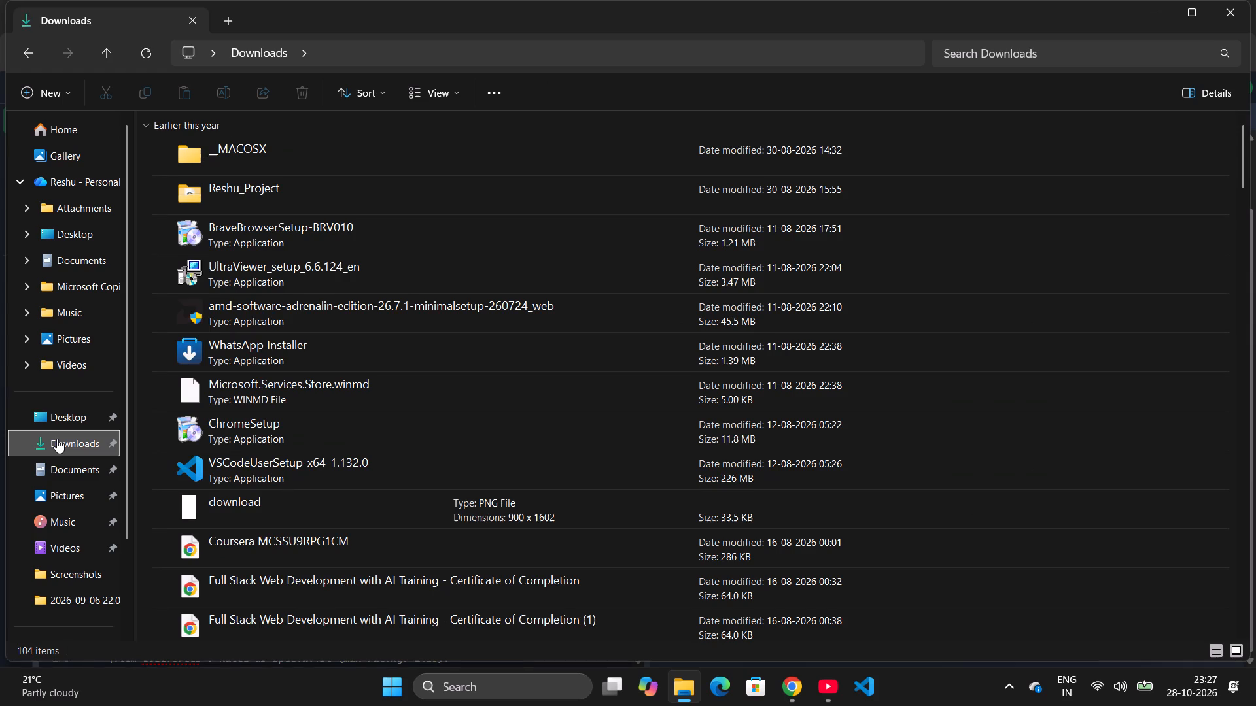
scroll(338, 438, down, 17)
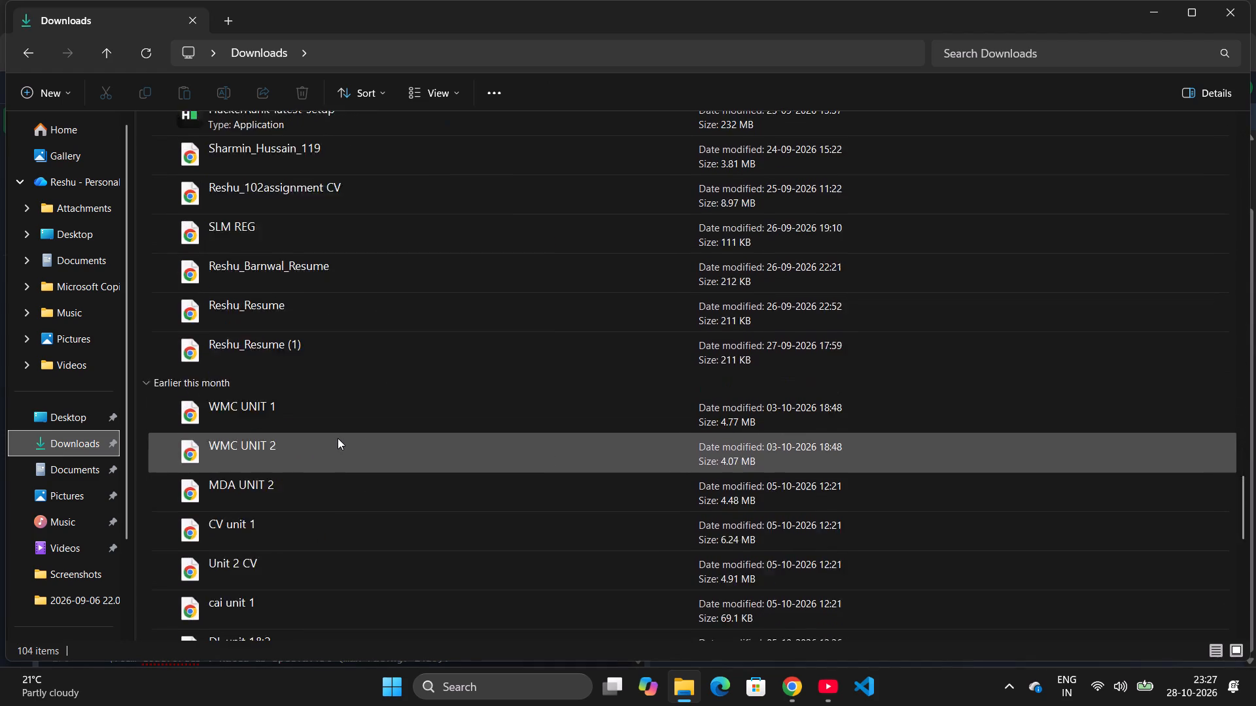
scroll(338, 438, down, 3)
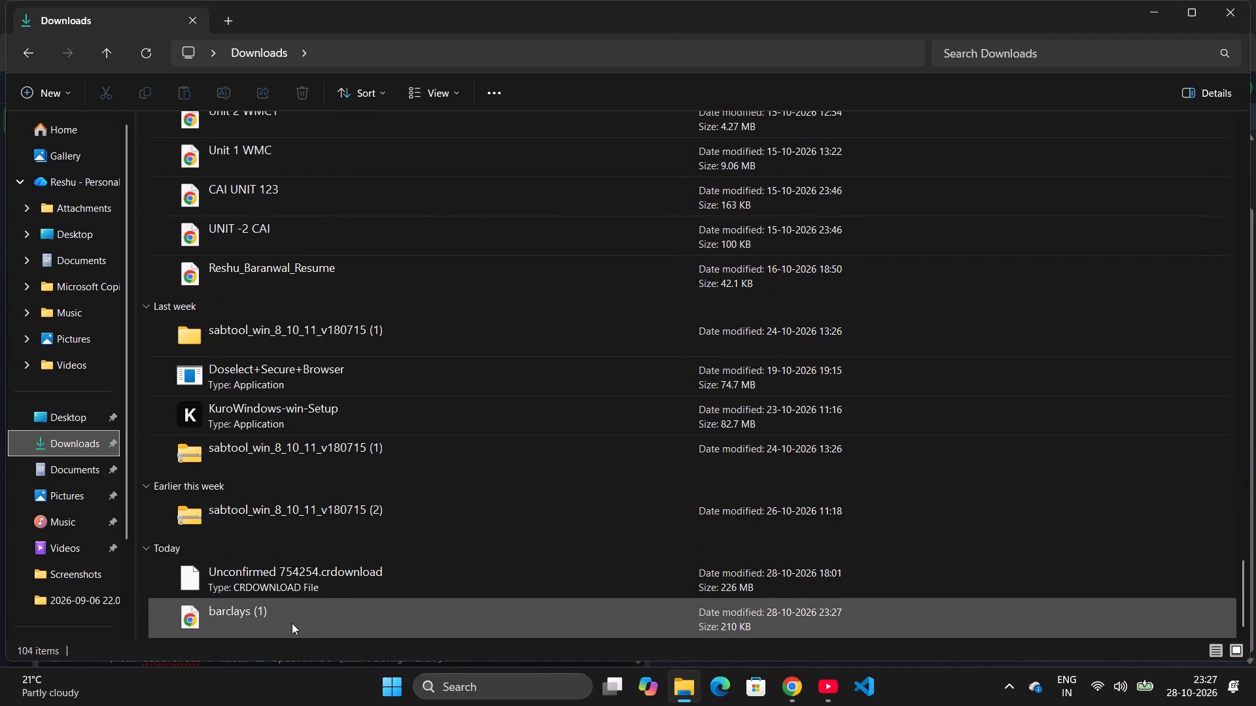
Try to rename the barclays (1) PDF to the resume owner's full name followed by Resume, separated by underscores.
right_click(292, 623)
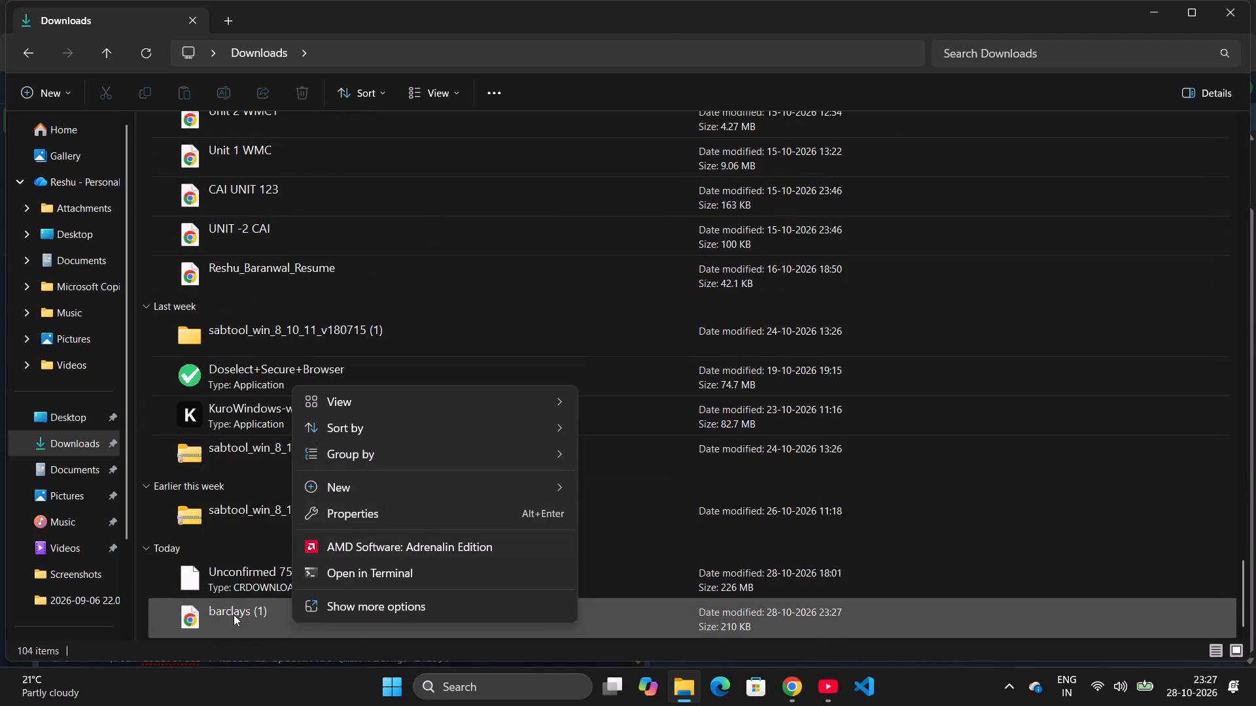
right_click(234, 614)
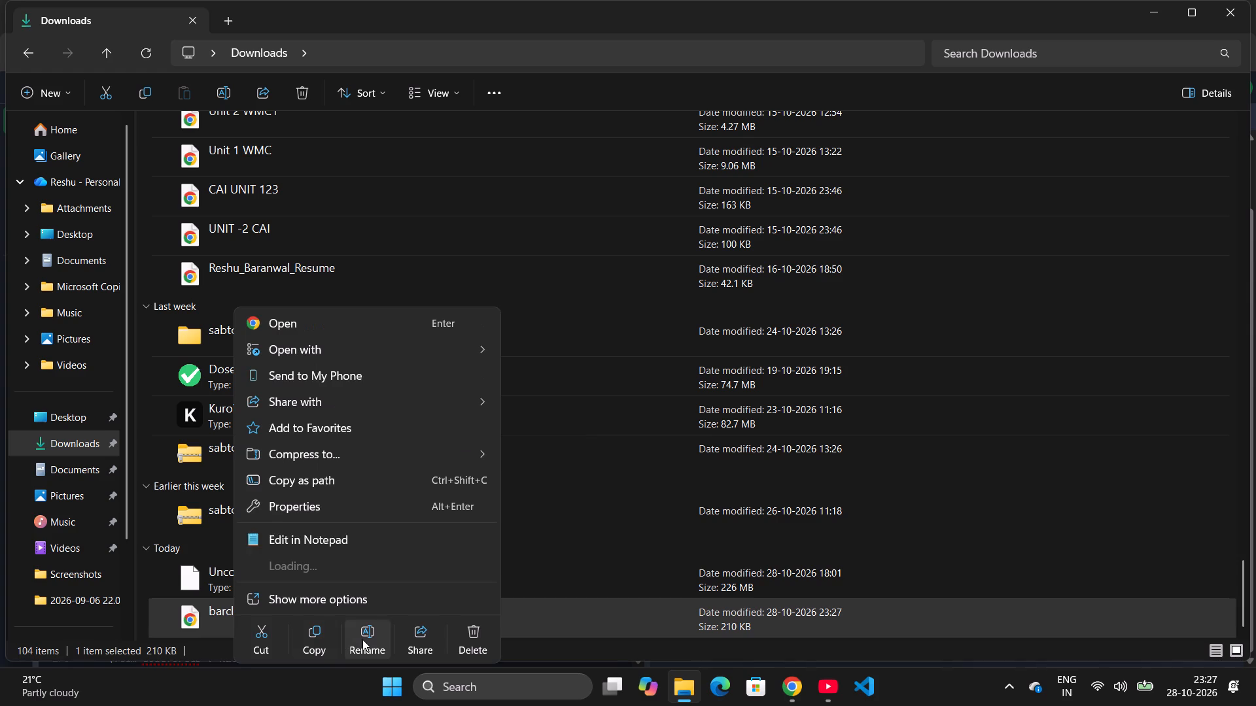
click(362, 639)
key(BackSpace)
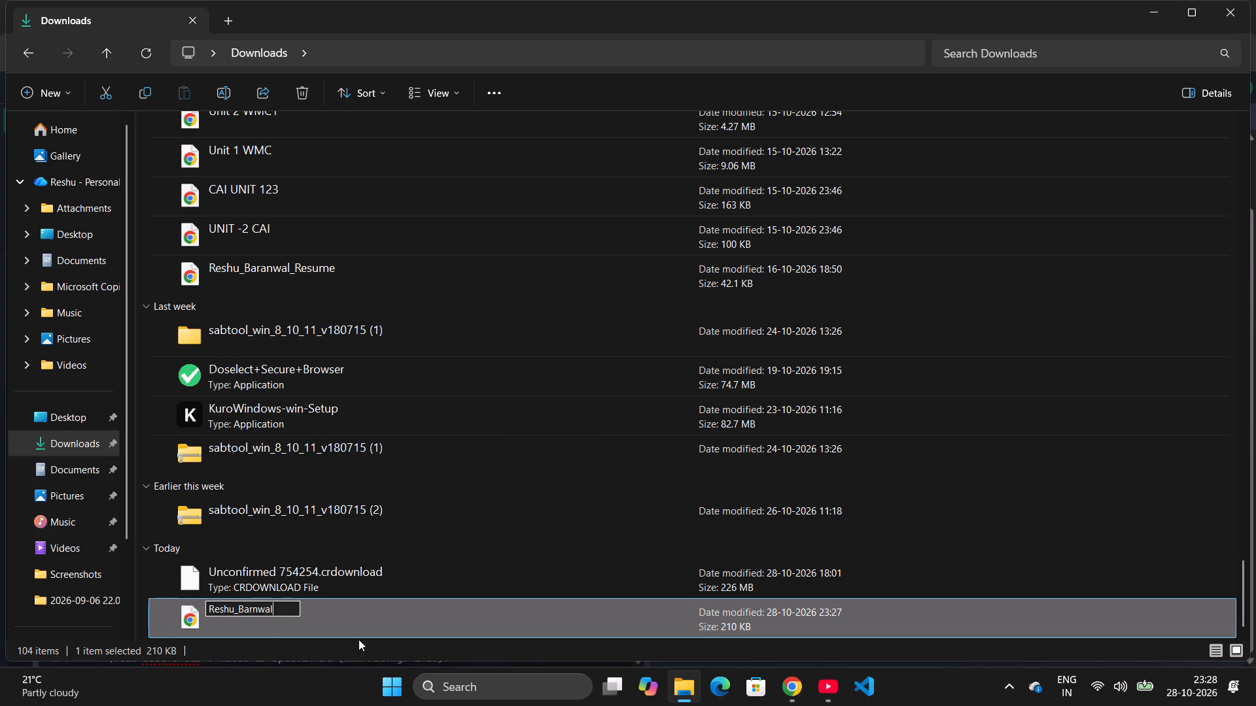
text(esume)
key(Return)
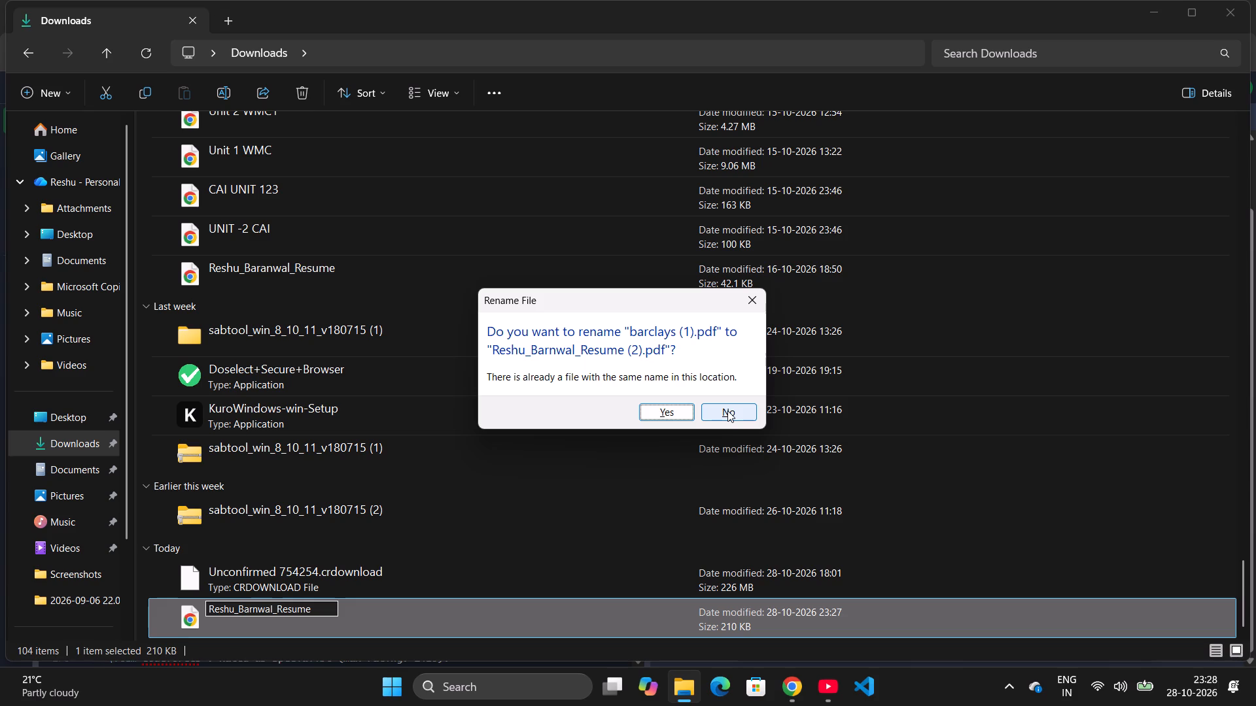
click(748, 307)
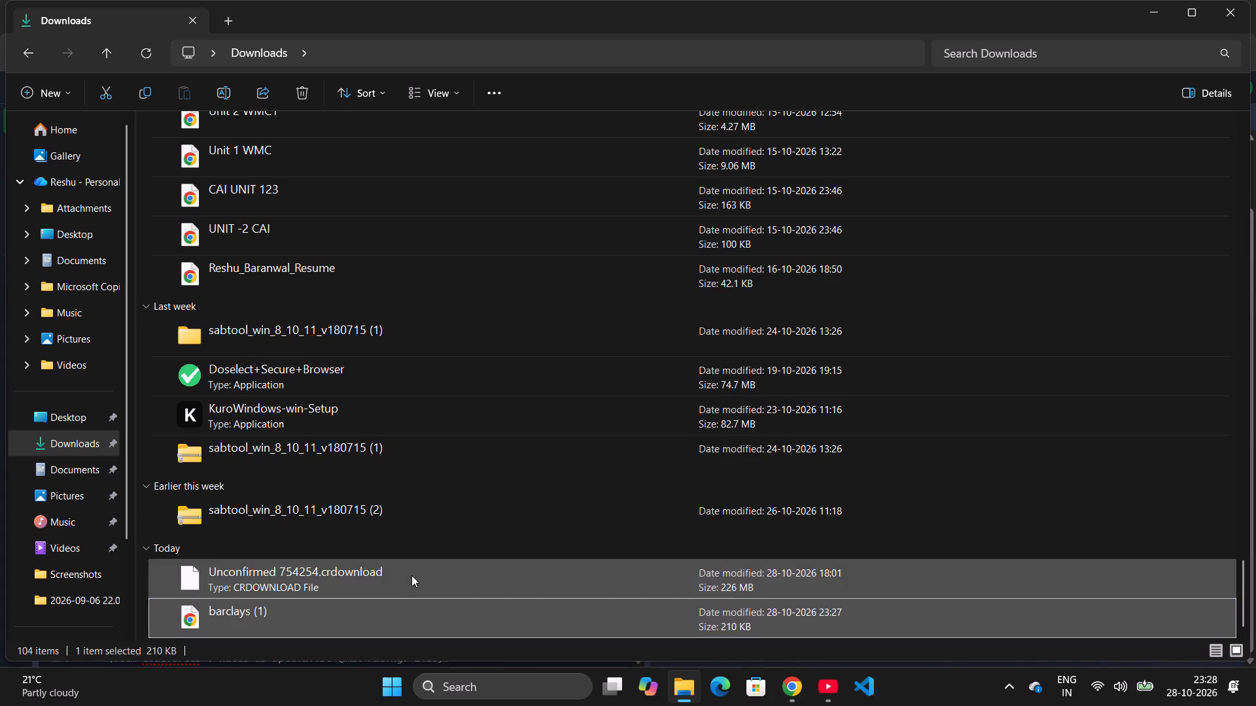
Rename the barclays (1) PDF in the Downloads folder as Reshu_CV.
right_click(364, 627)
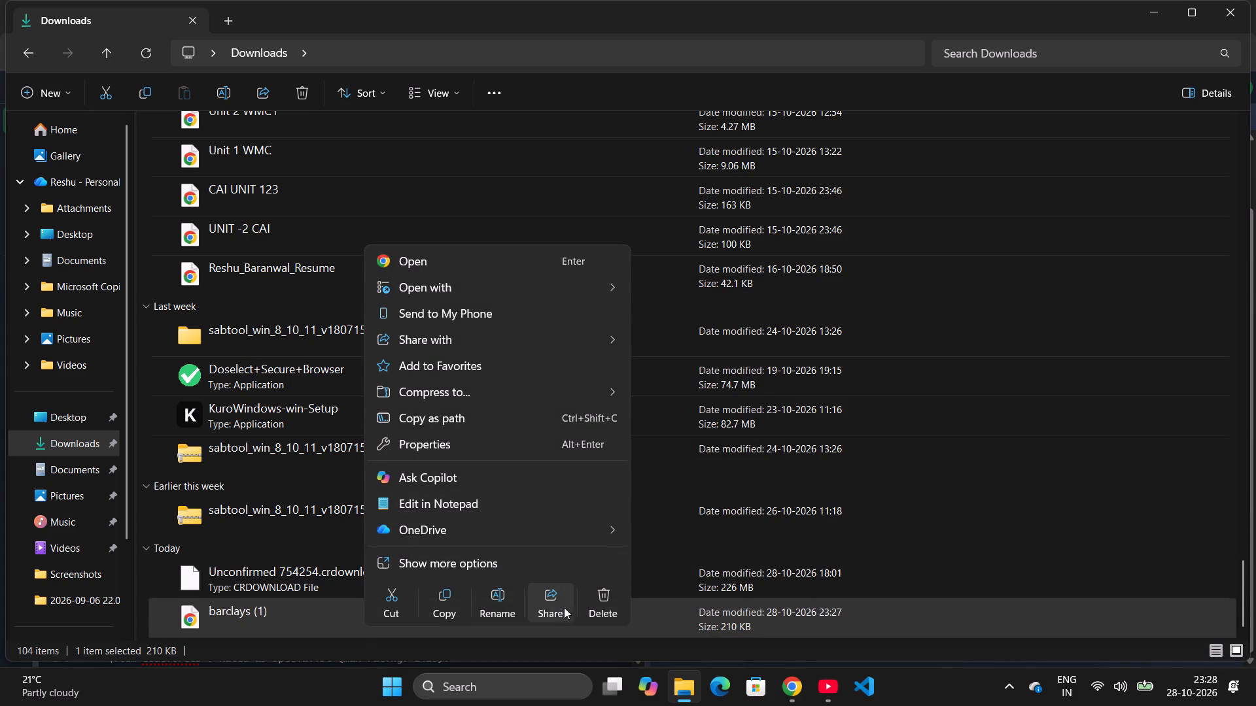
click(504, 601)
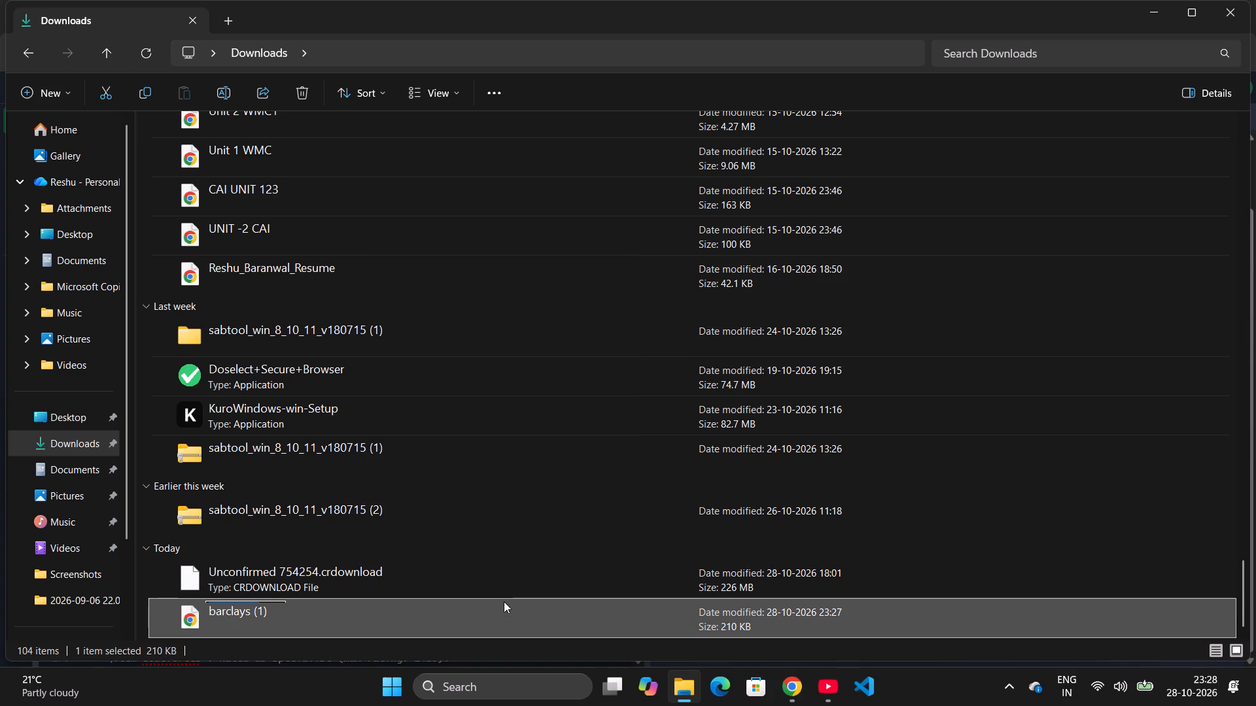
key(BackSpace)
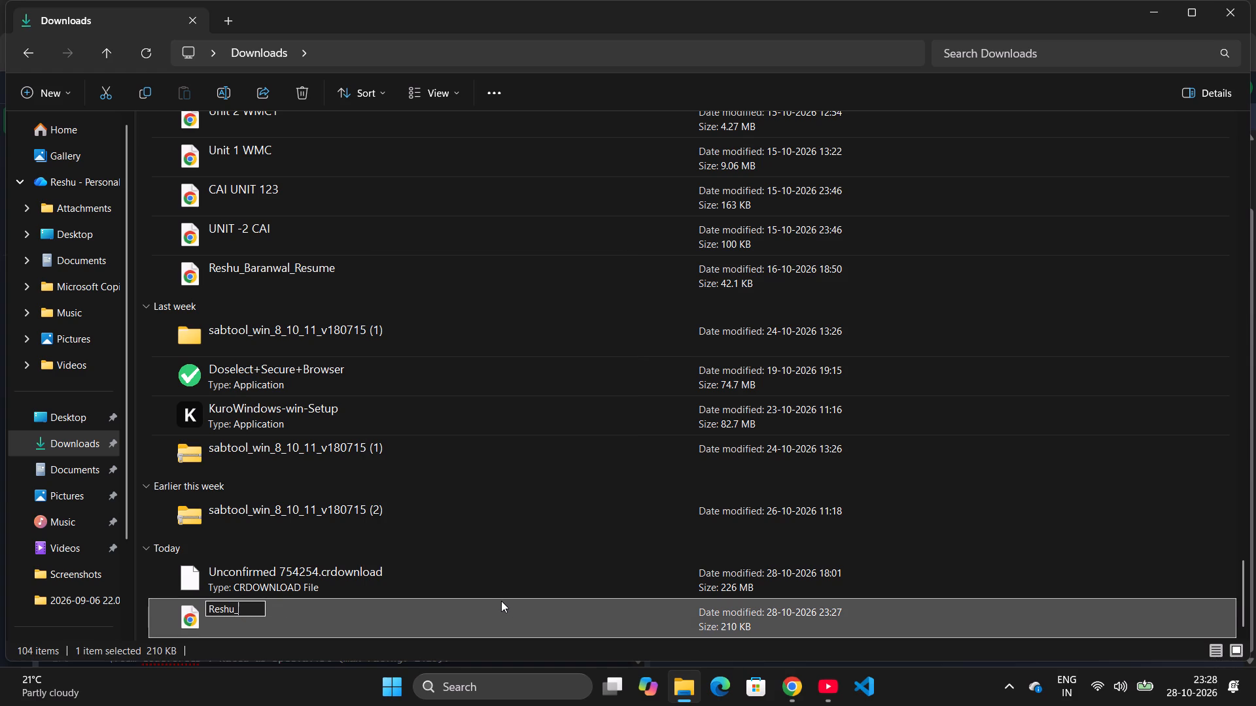
key(c)
key(y)
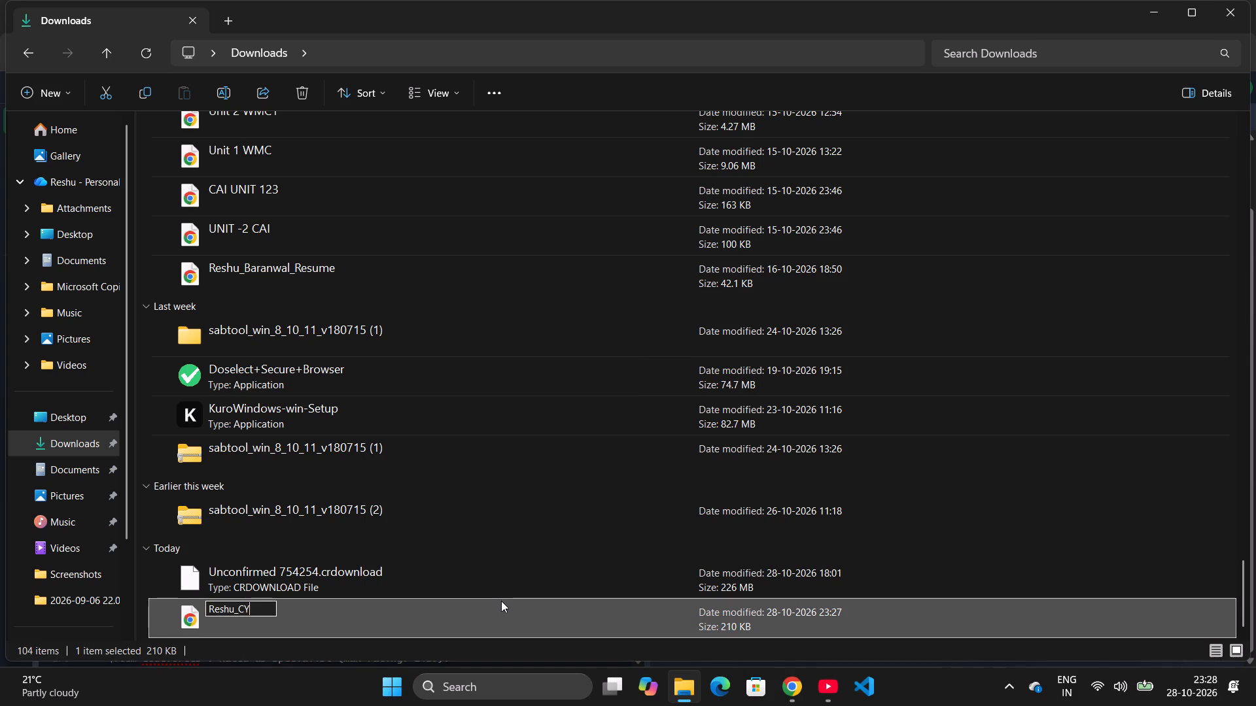
key(BackSpace)
key(v)
key(Return)
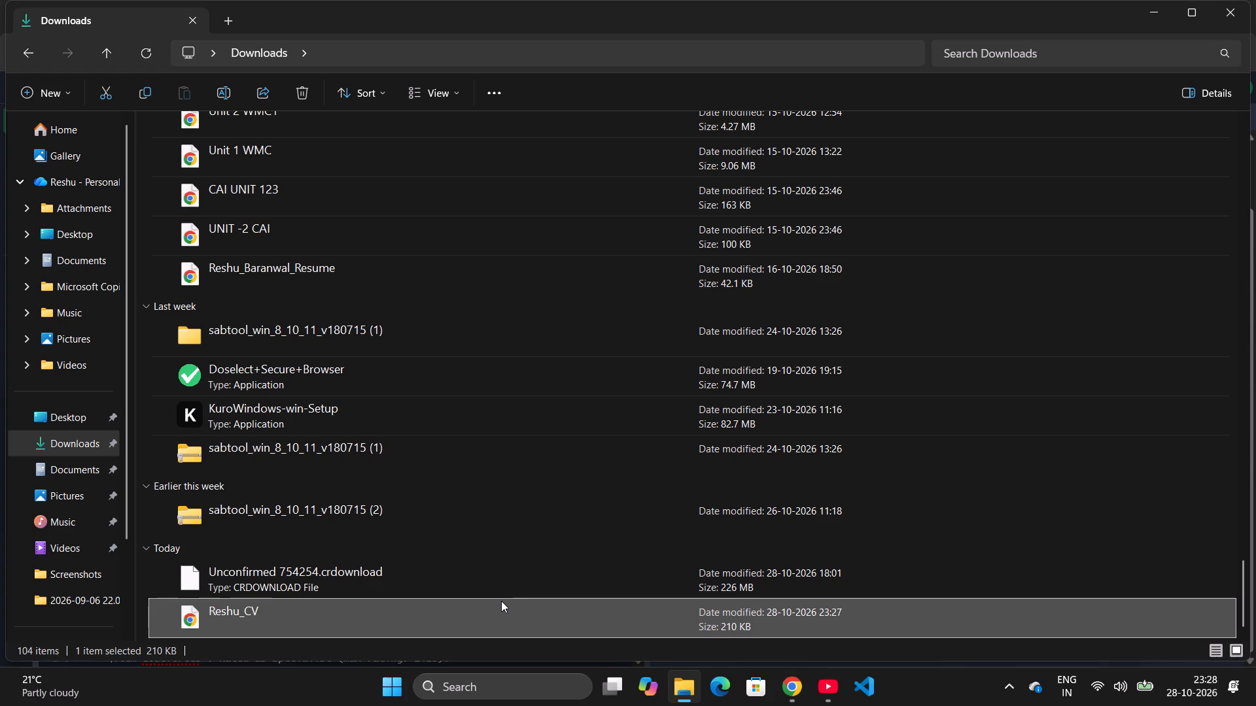
Open the renamed Reshu_CV PDF from the Downloads folder to check the resume.
double_click(249, 618)
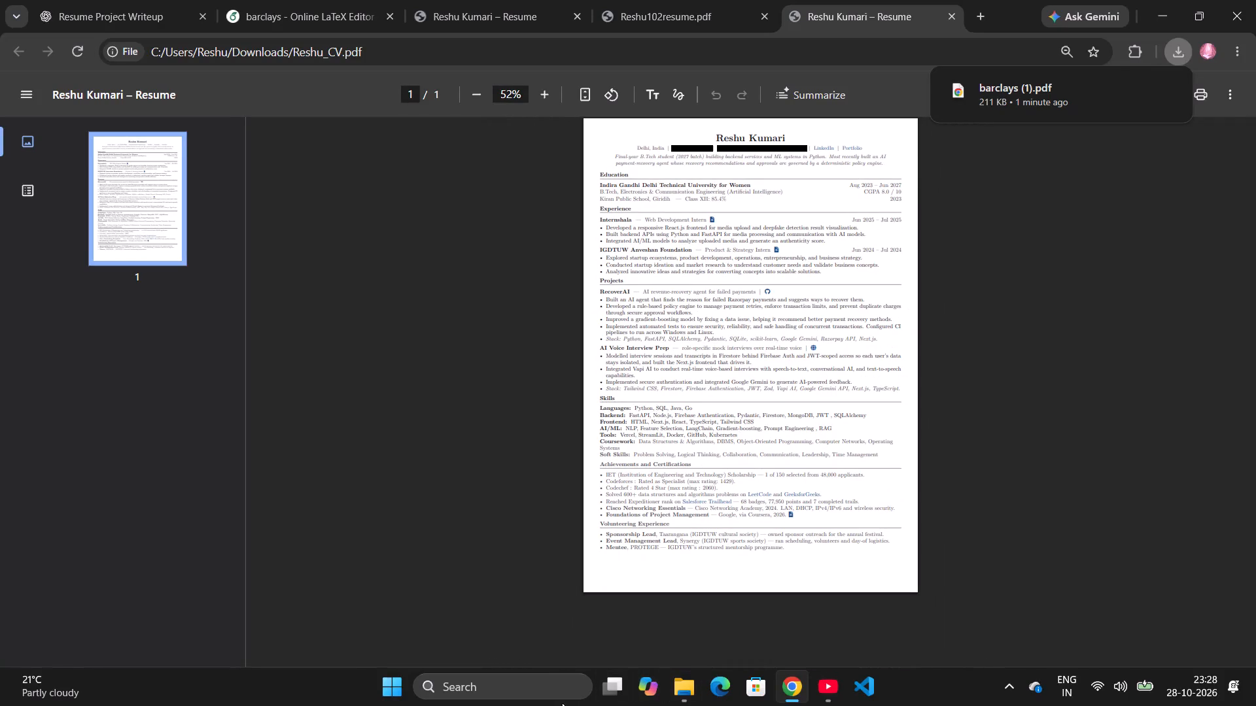
Open Windows Search to launch another app.
click(546, 696)
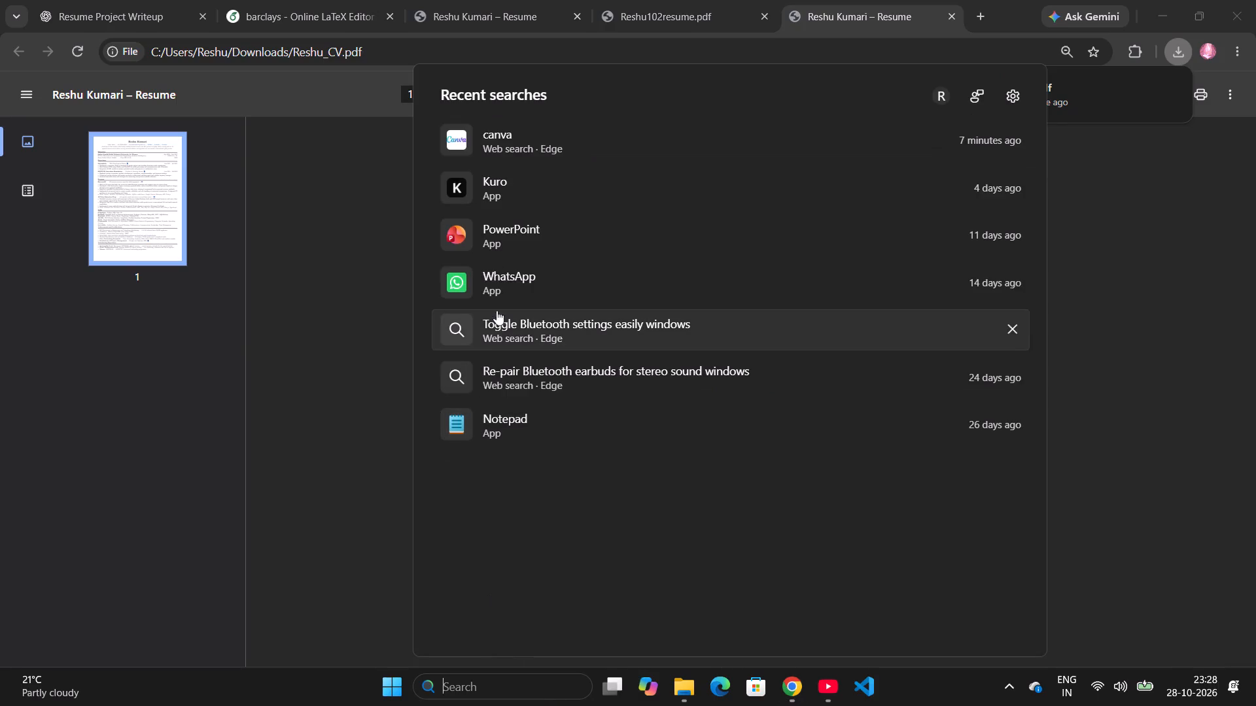
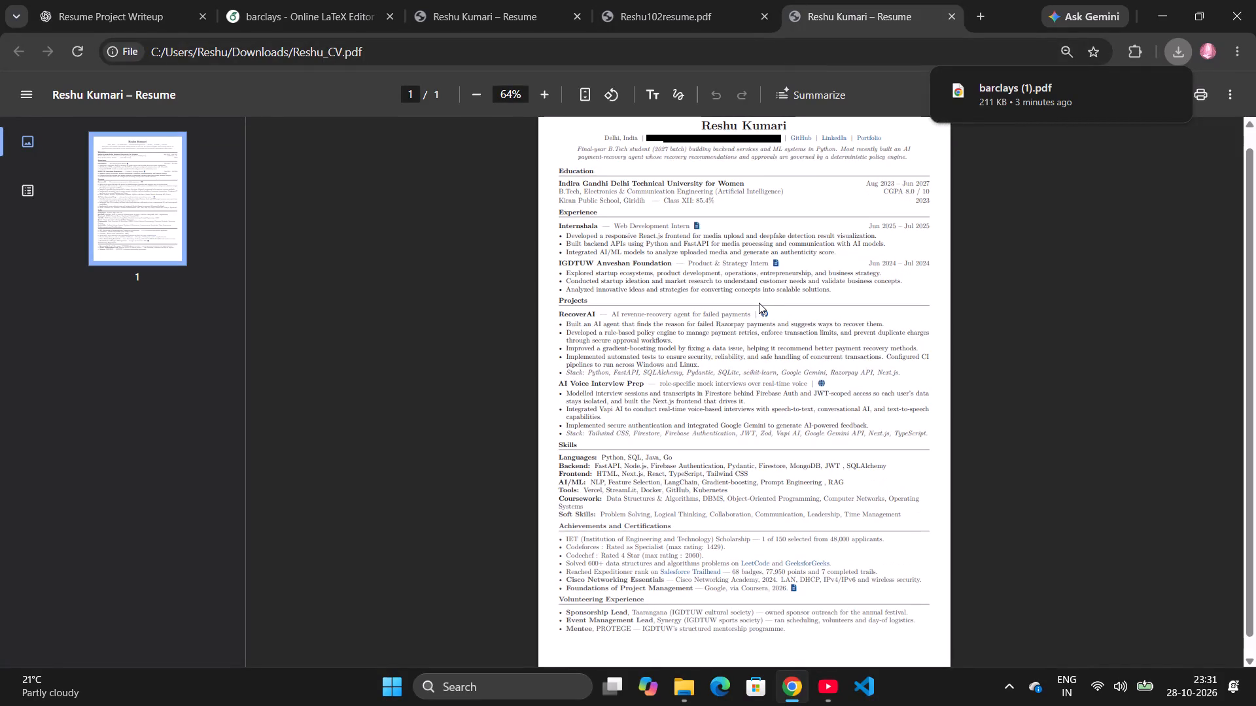
Review the Reshu_CV PDF at a readable size, from the projects down to the volunteering experience at the end.
scroll(759, 303, right, 1)
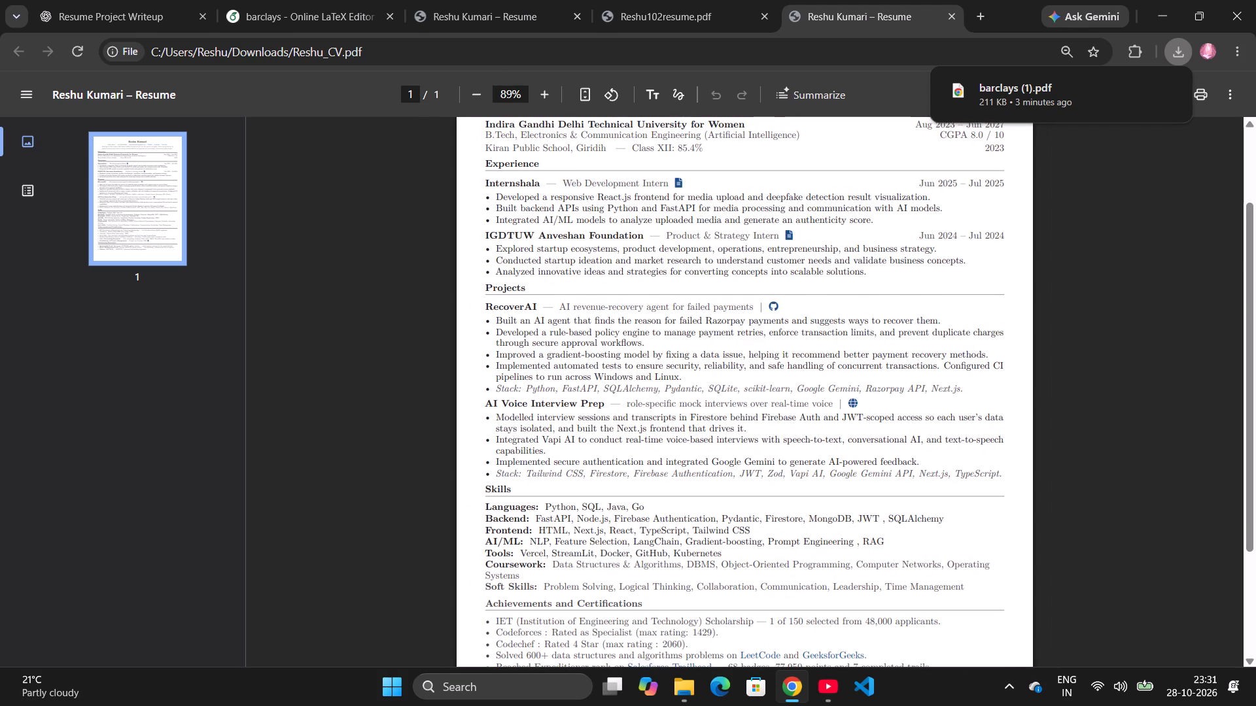
scroll(710, 462, down, 2)
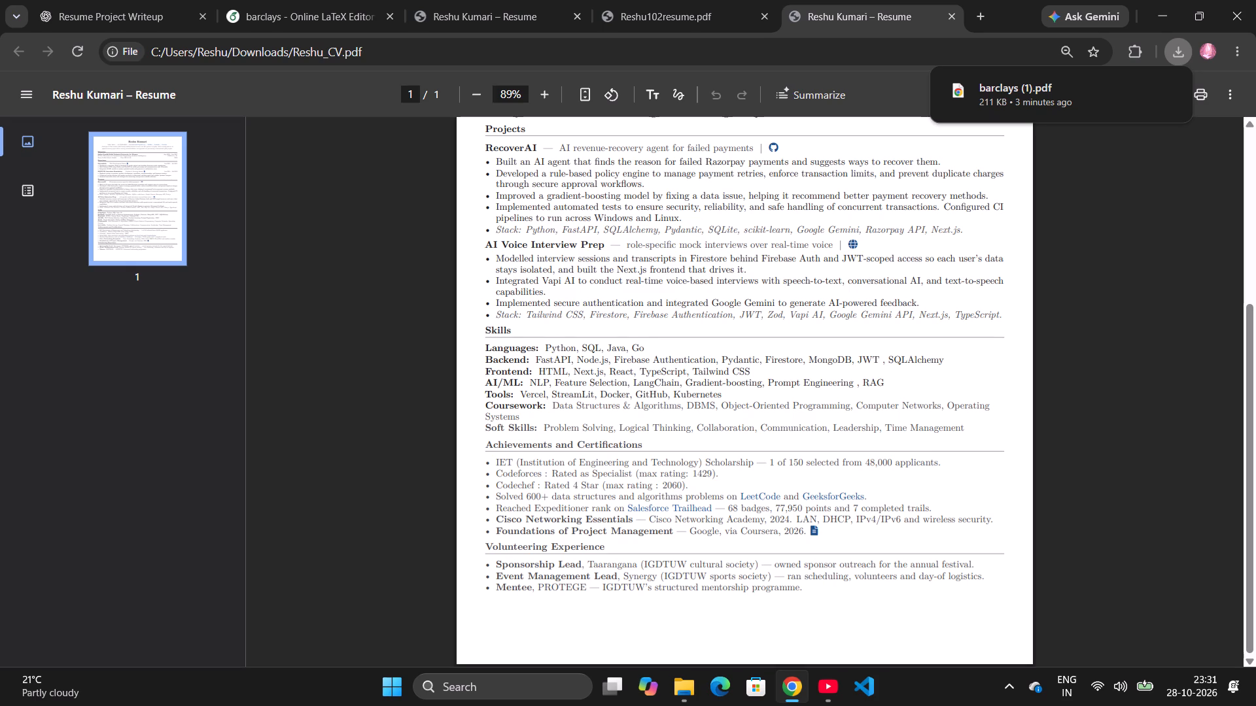
In the barclays Overleaf project, delete the Cisco Networking Essentials item from Achievements and Certifications, and recompile.
click(260, 3)
scroll(364, 496, down, 2)
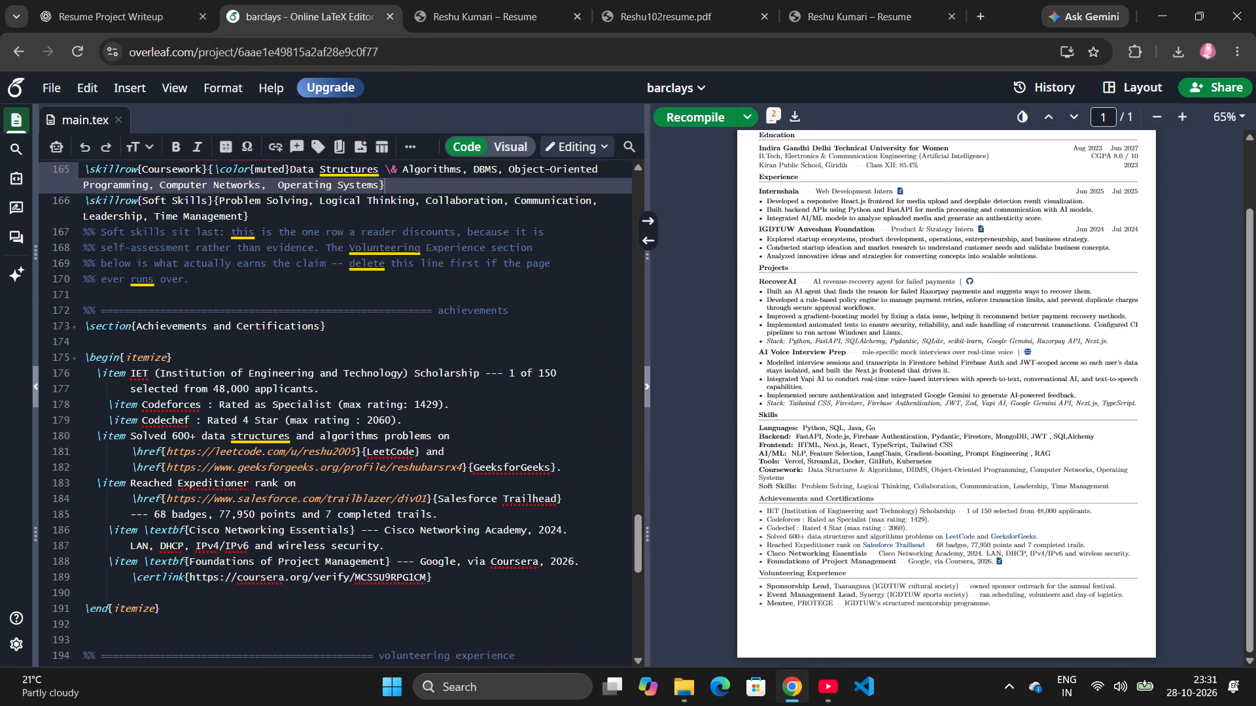
scroll(364, 496, down, 2)
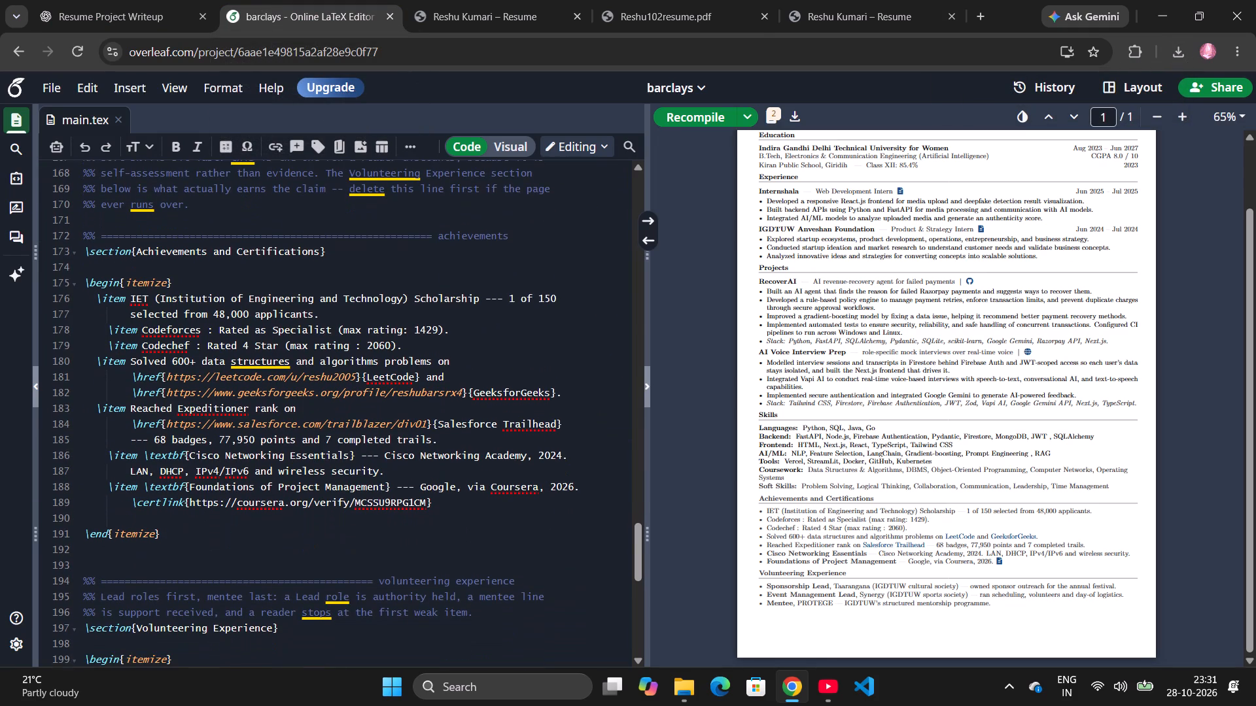
scroll(364, 496, down, 1)
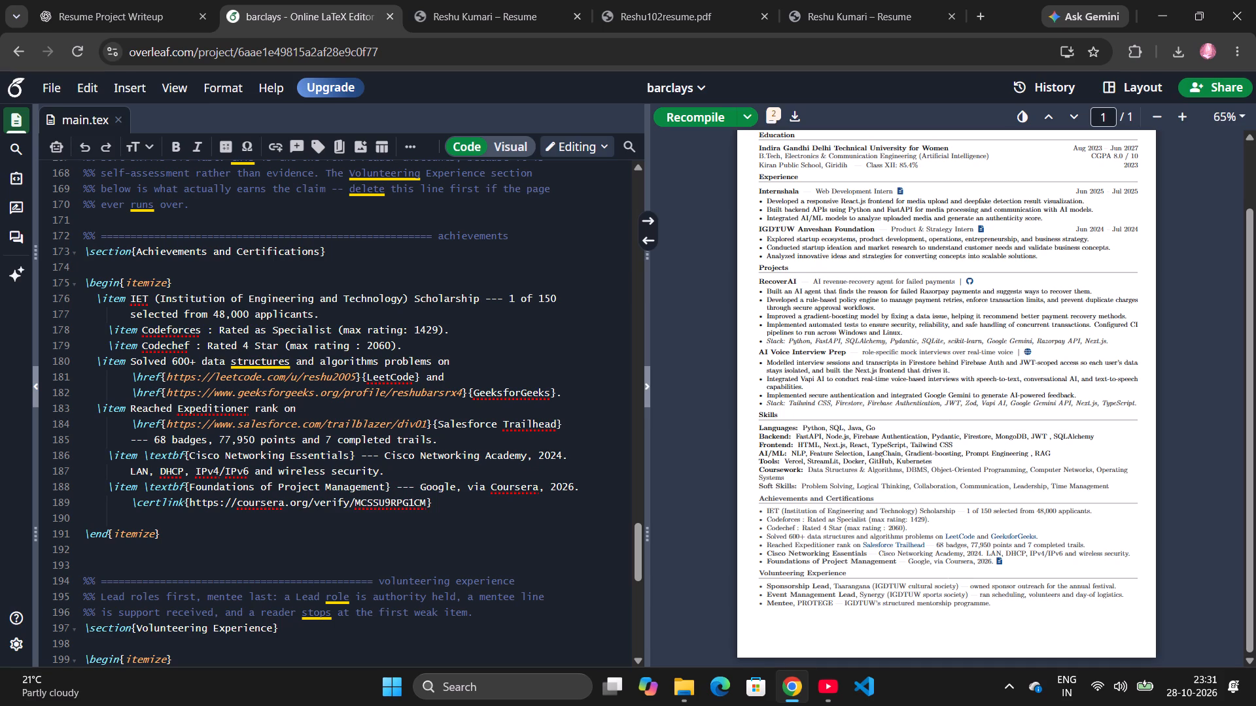
drag(107, 455, 394, 468)
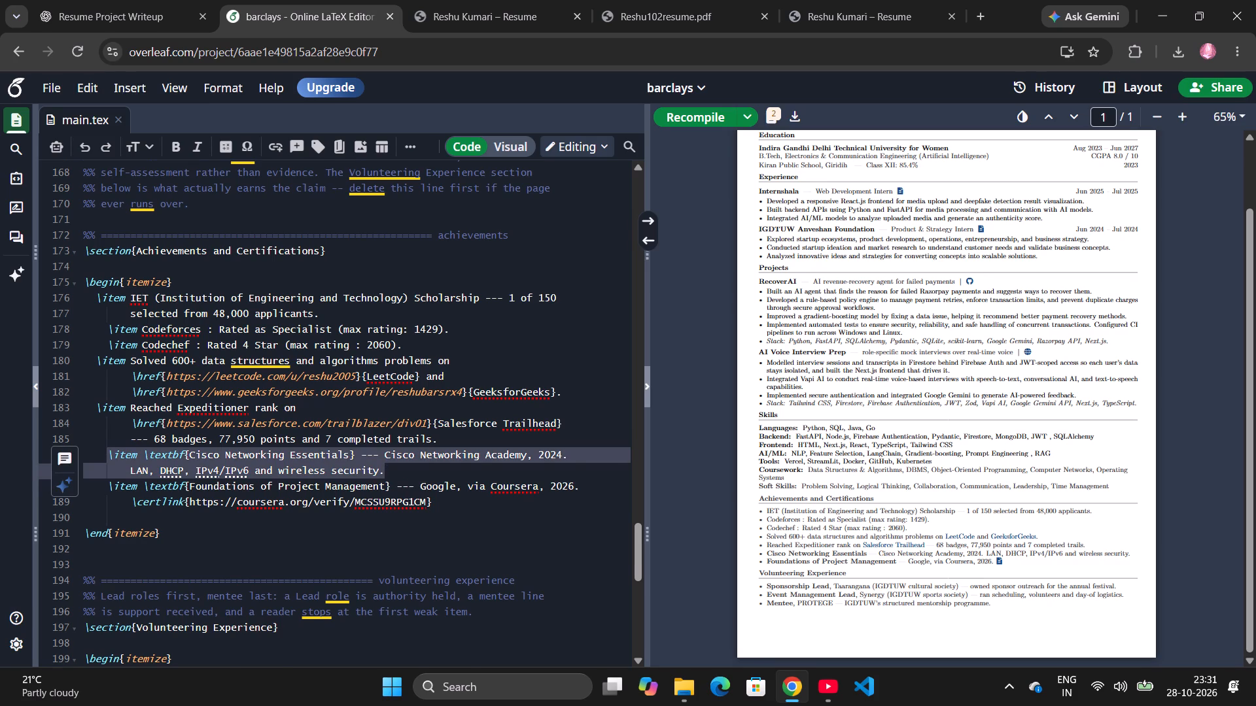
key(BackSpace)
key(BackSpace)
key(BackSpace)
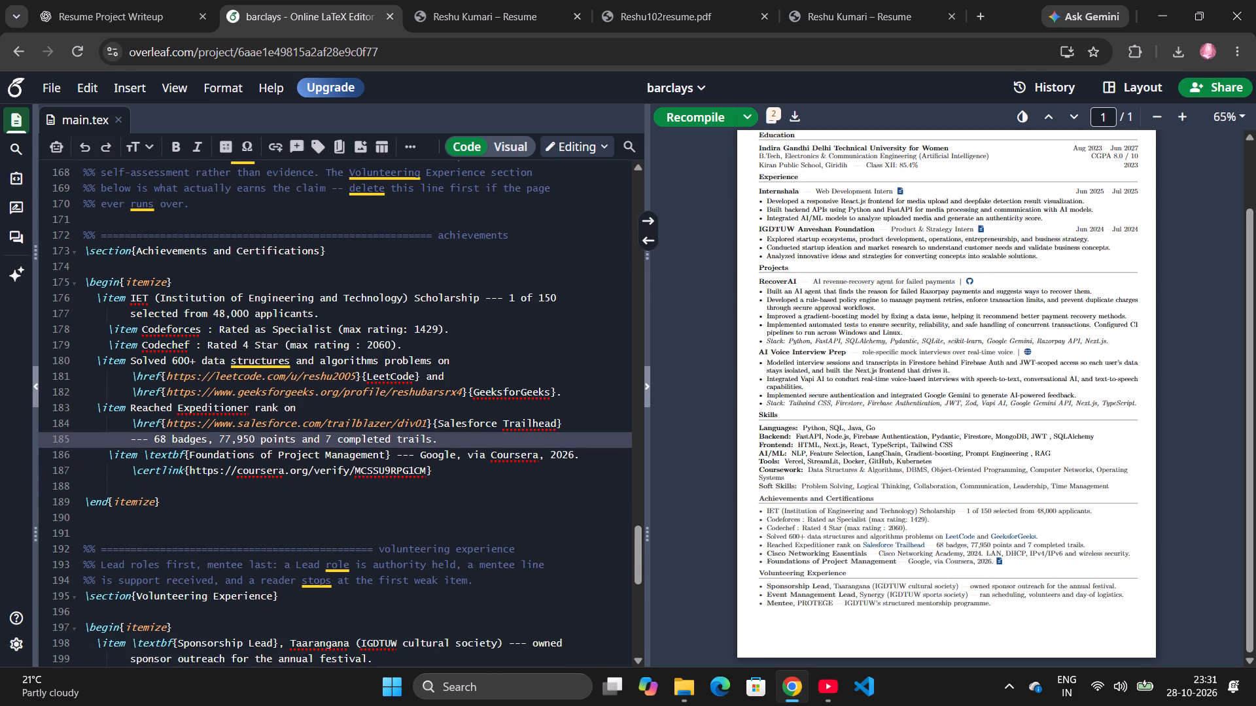
click(690, 120)
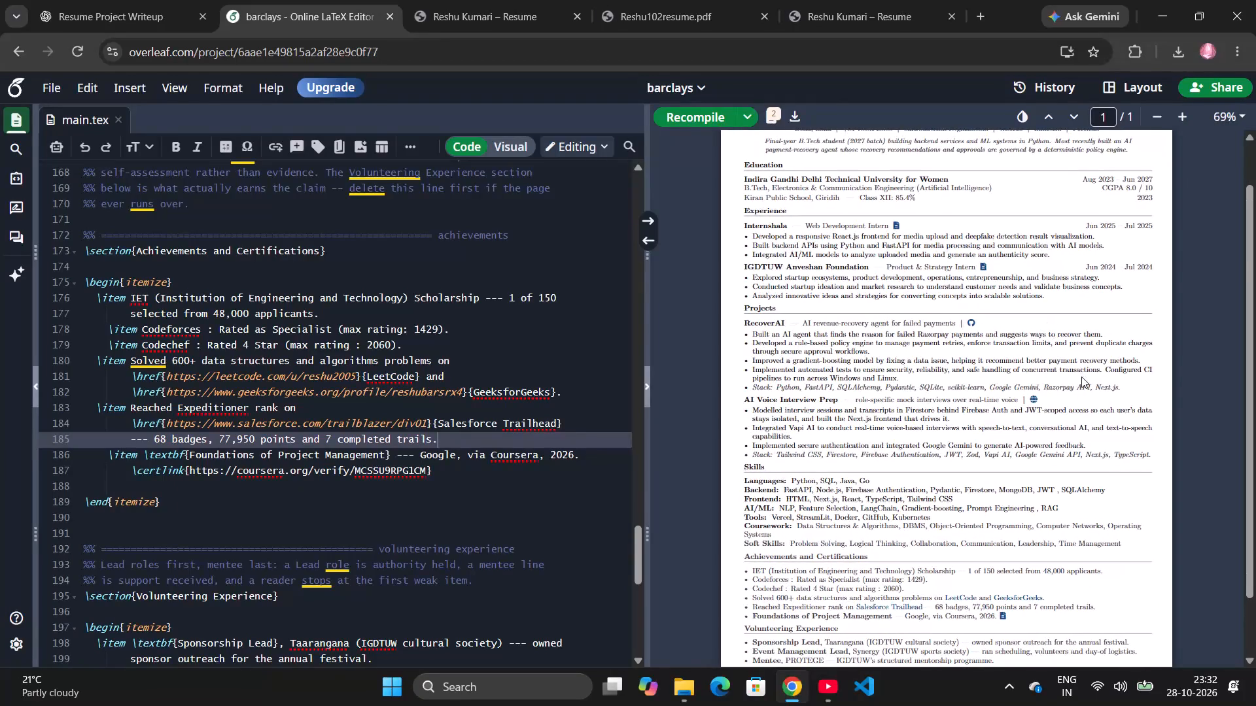
Replace "Scholarship" with "Regionalist" in the IET achievement item and recompile the resume.
scroll(1081, 377, down, 2)
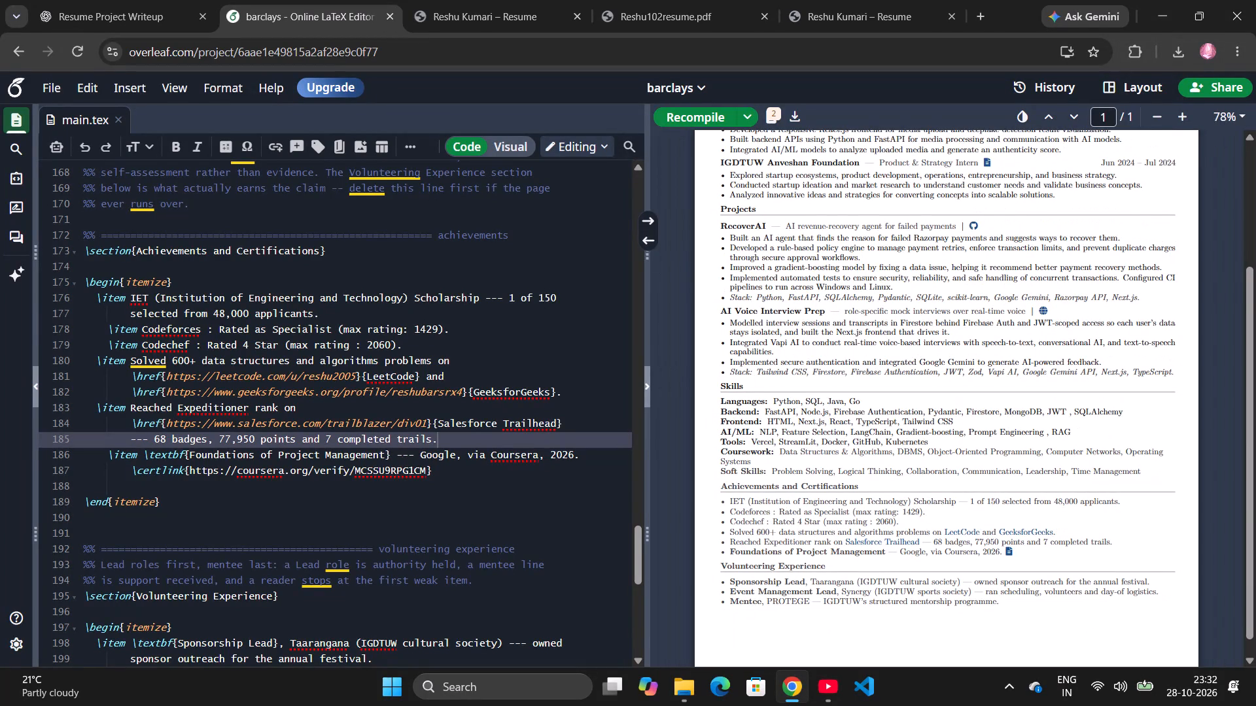
scroll(580, 307, down, 4)
scroll(580, 307, up, 4)
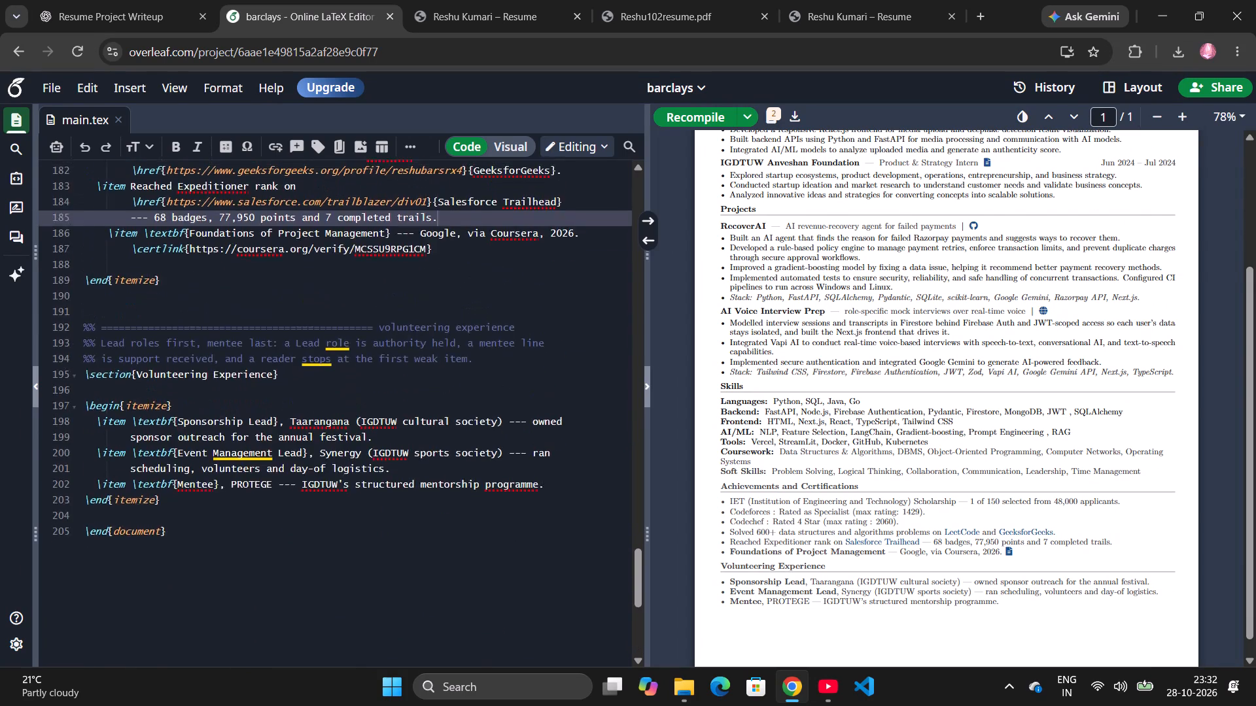
scroll(580, 307, up, 3)
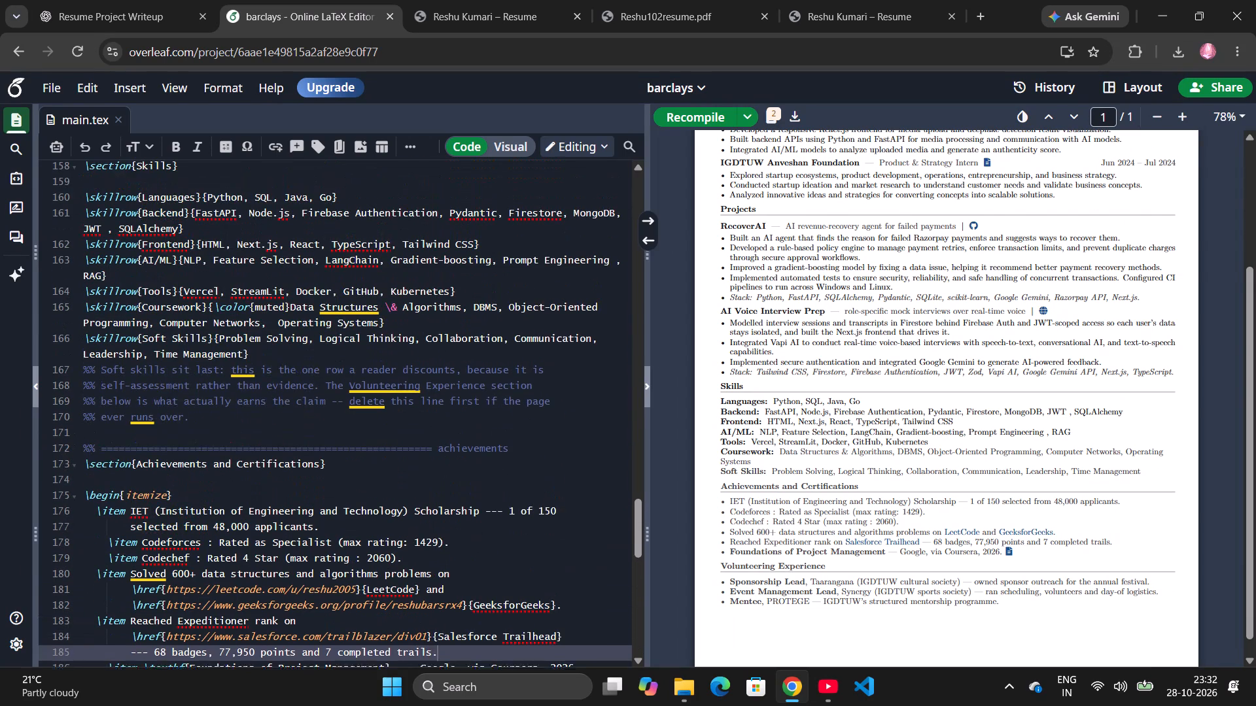
scroll(580, 307, up, 1)
scroll(580, 307, down, 1)
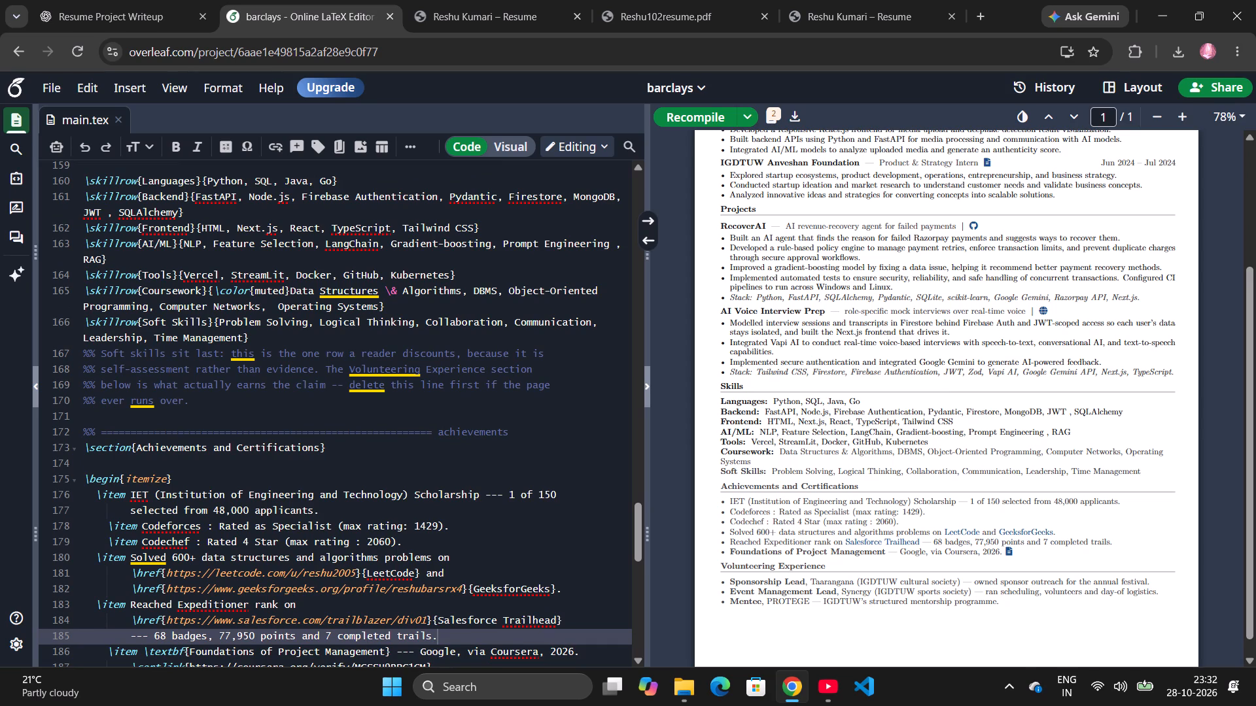
click(480, 495)
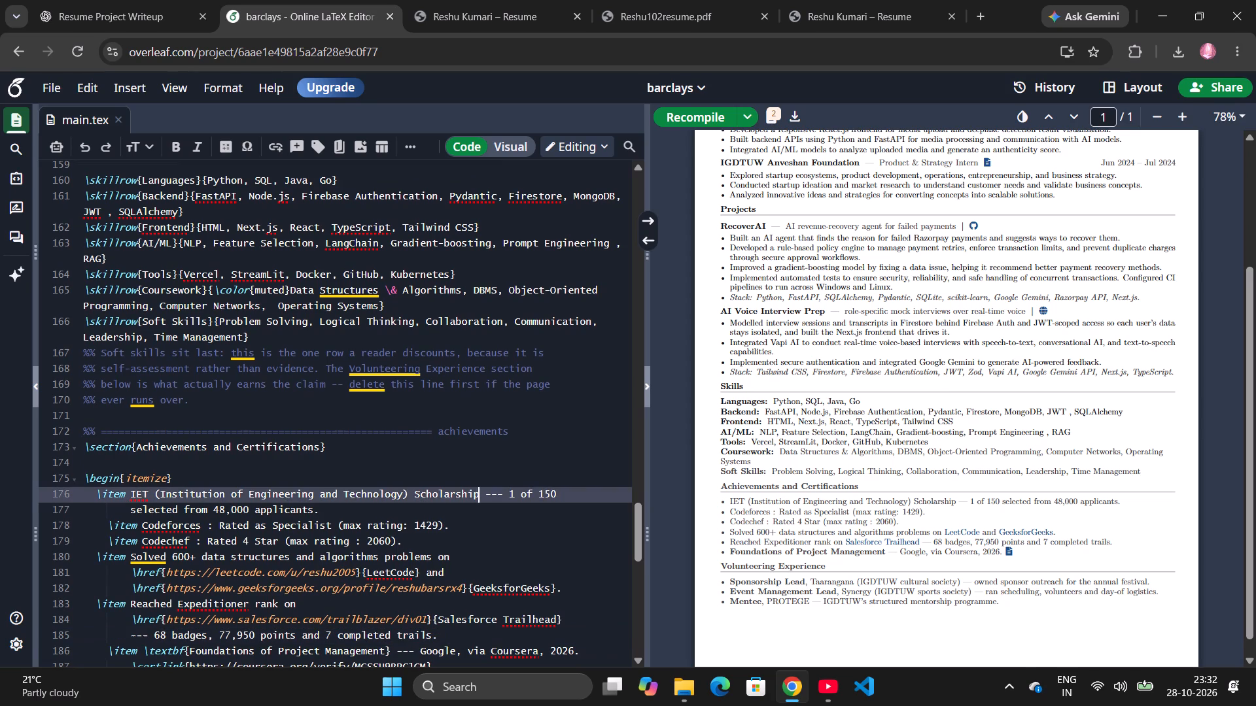
key(BackSpace)
key(BackSpace)
key(BackSpace)
key(BackSpace)
key(BackSpace)
key(BackSpace)
key(BackSpace)
key(BackSpace)
key(BackSpace)
key(BackSpace)
key(BackSpace)
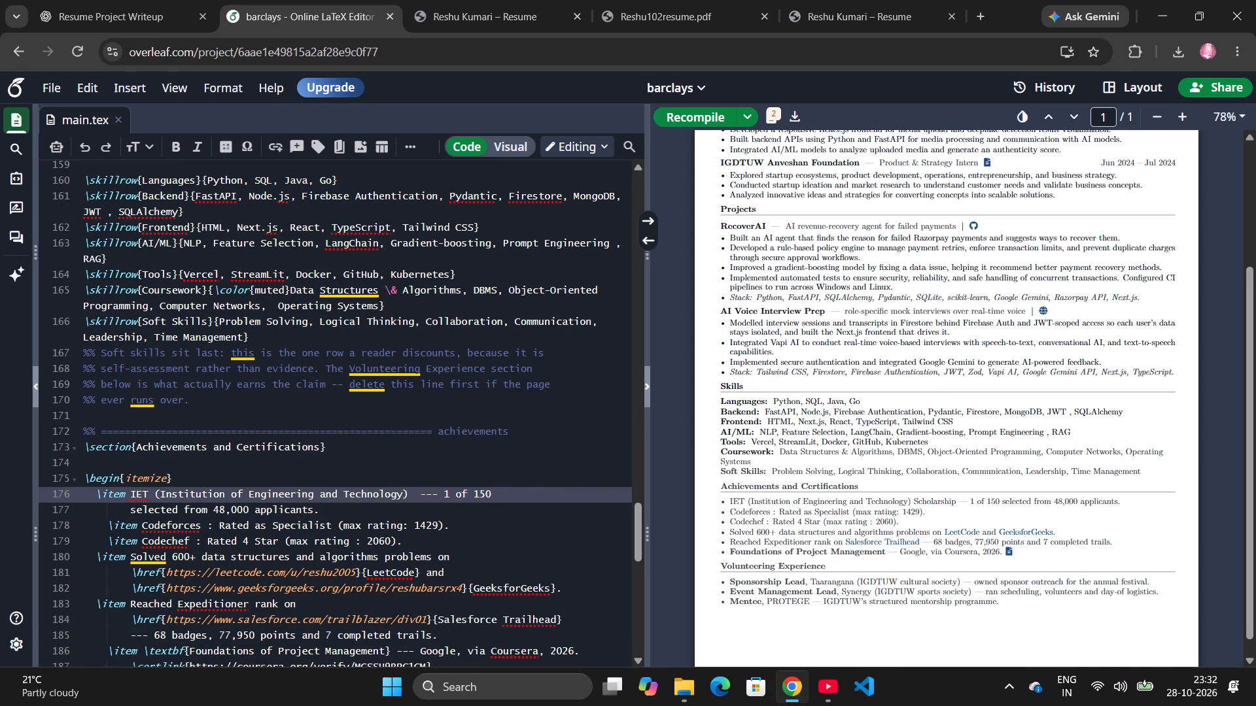
text(gionalist)
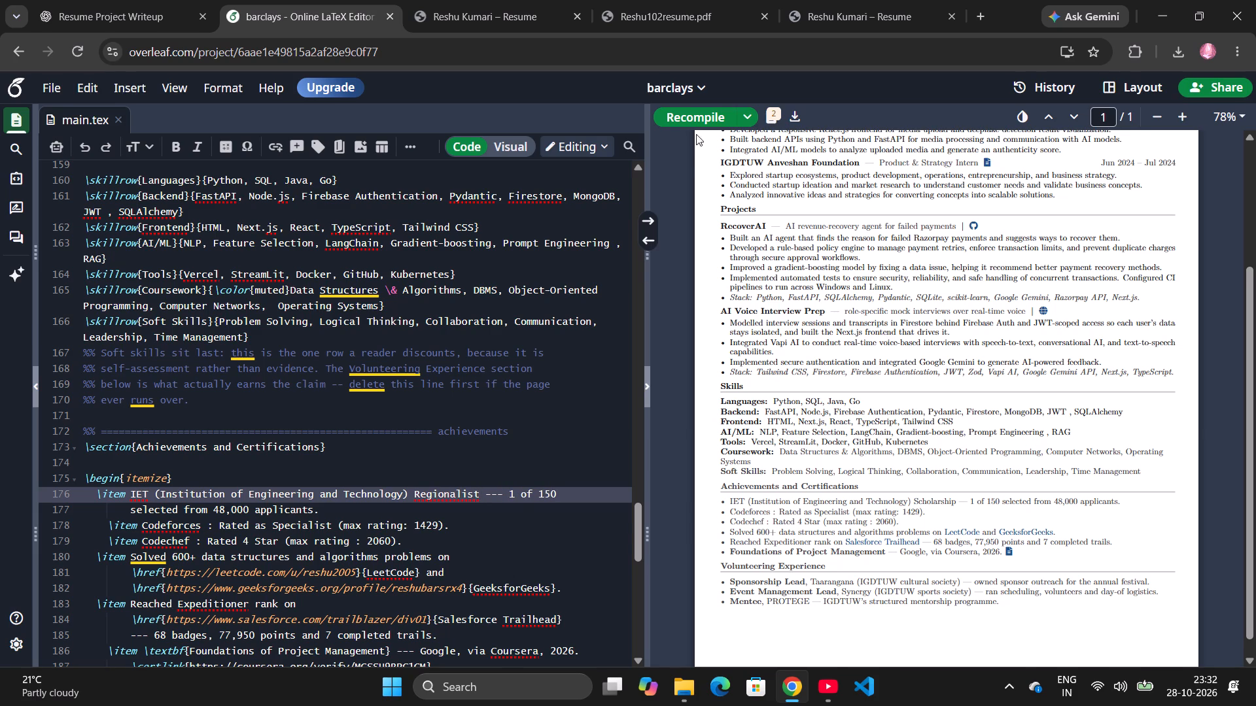
click(695, 110)
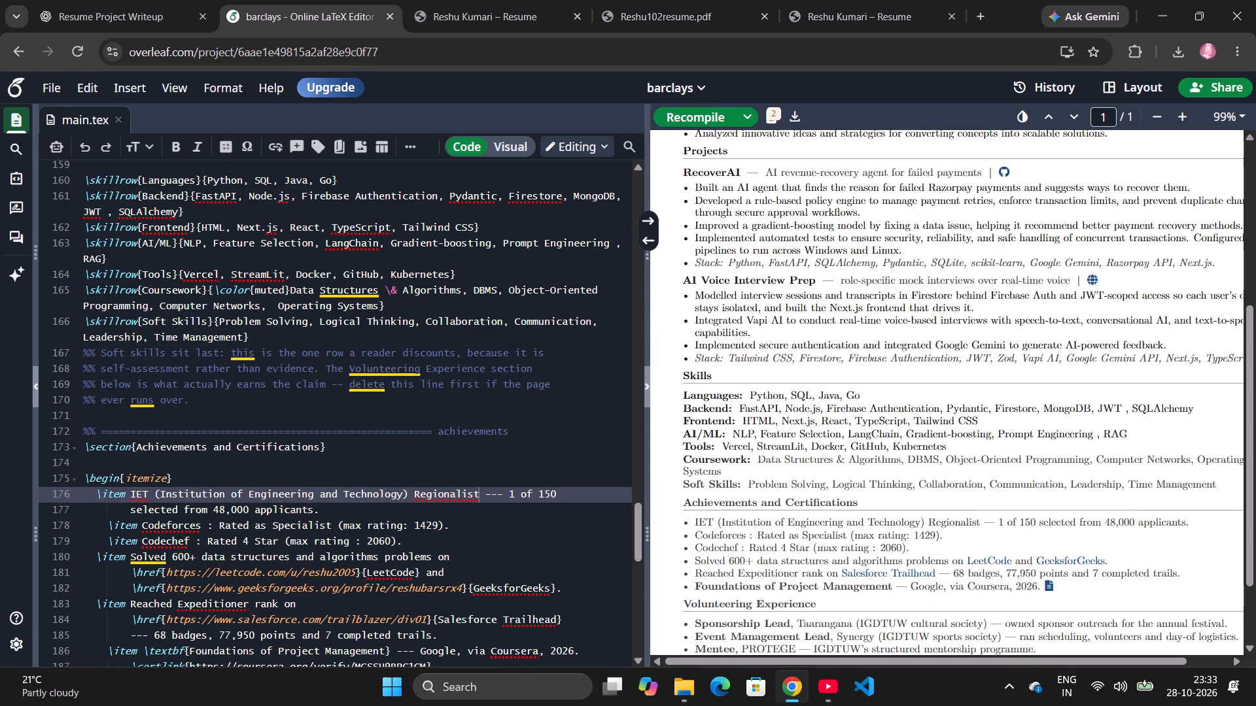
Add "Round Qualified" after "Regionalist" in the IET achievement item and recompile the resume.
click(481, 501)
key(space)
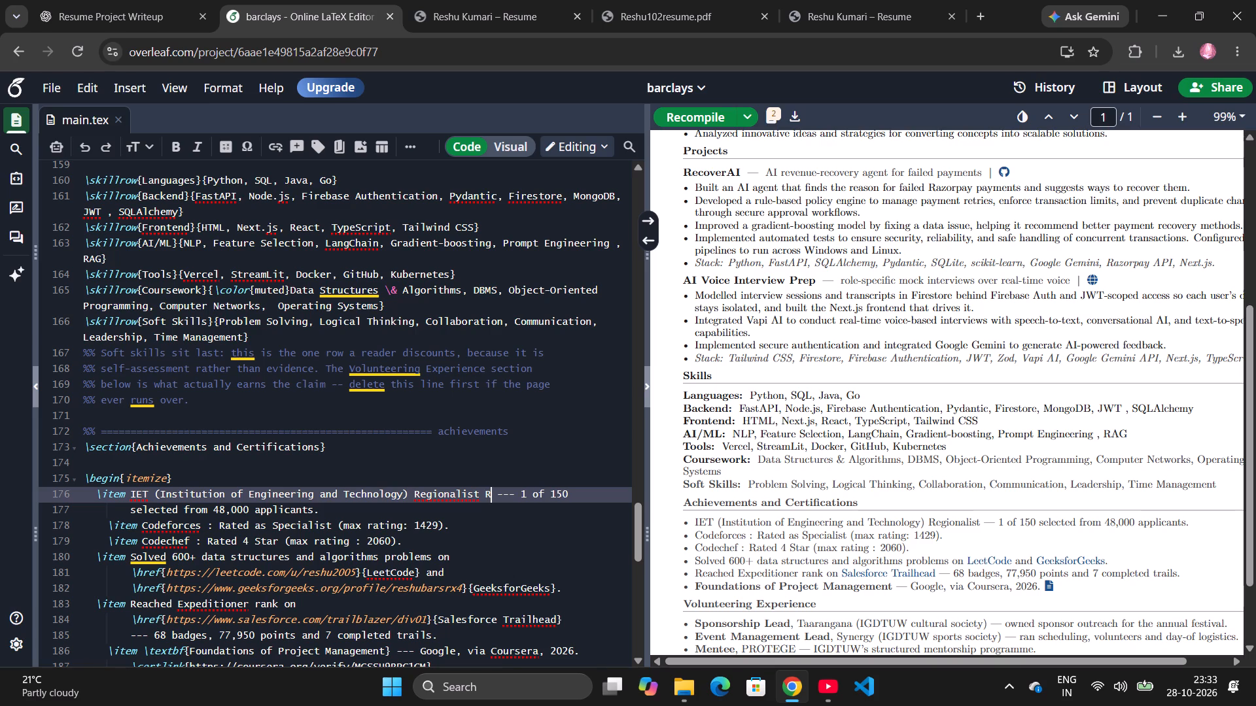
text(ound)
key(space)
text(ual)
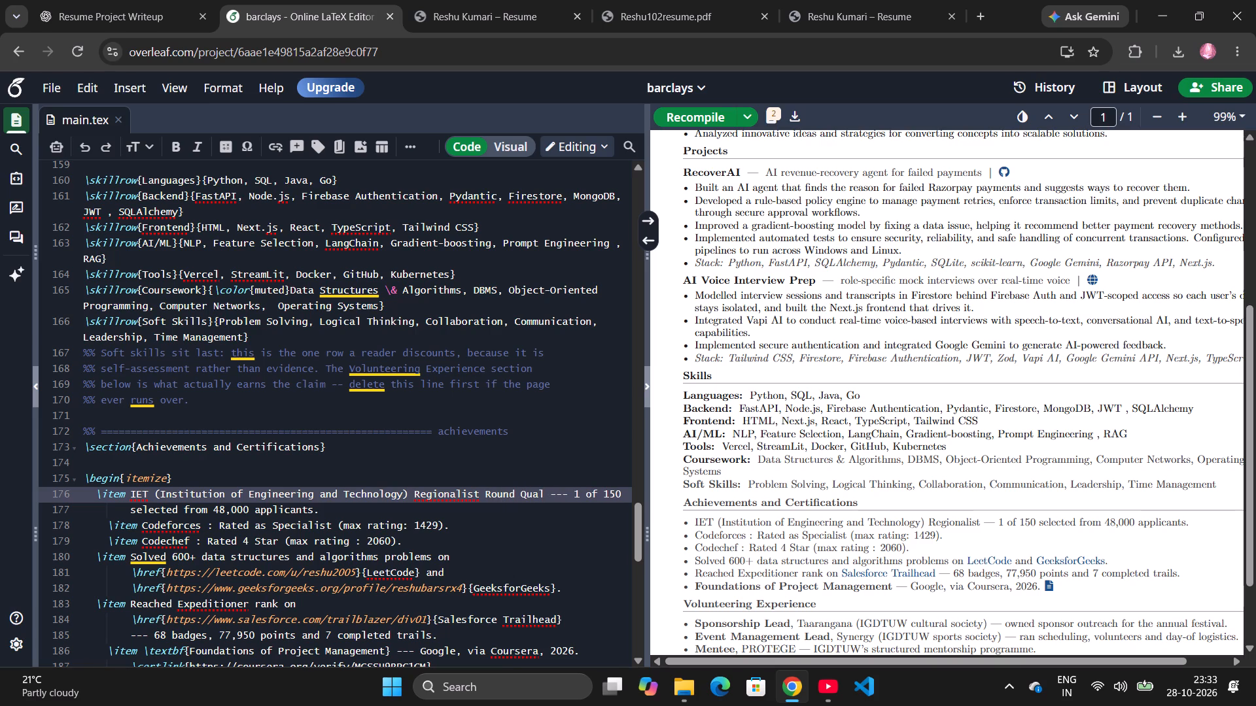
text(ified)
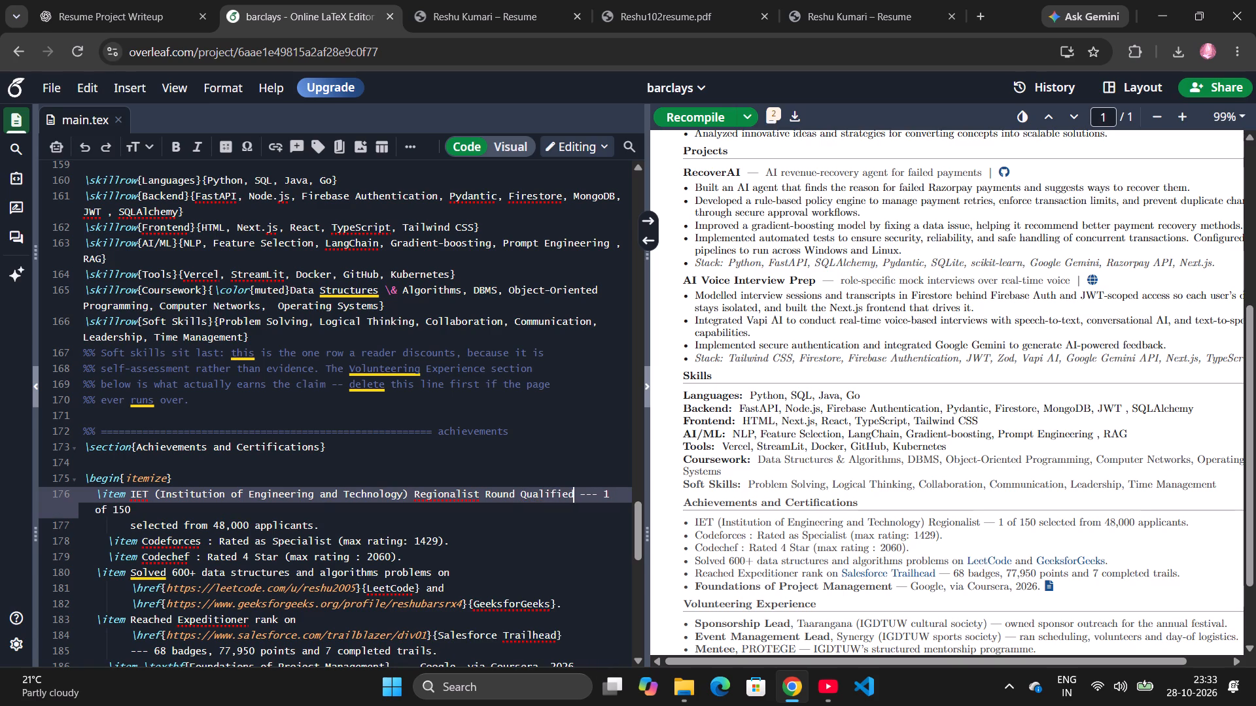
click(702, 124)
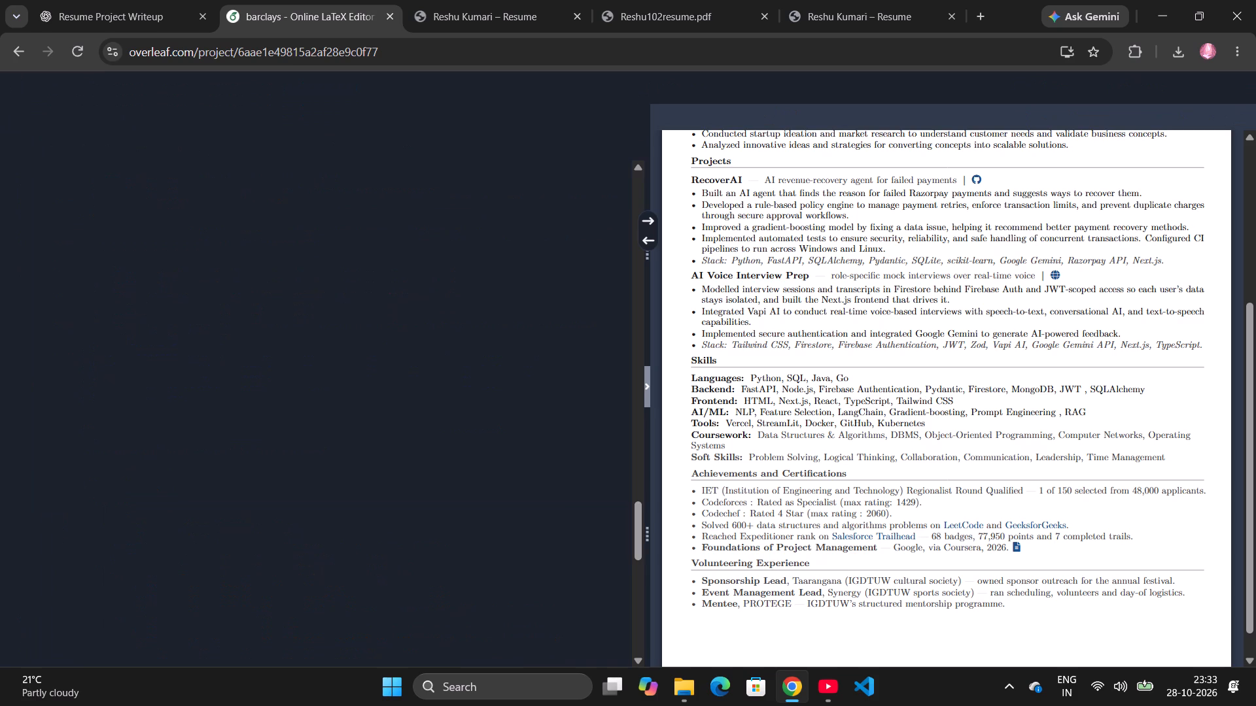
Replace "Round Qualified --- 1 of" in the IET item with ", got selected among" after "Regionalist".
click(618, 496)
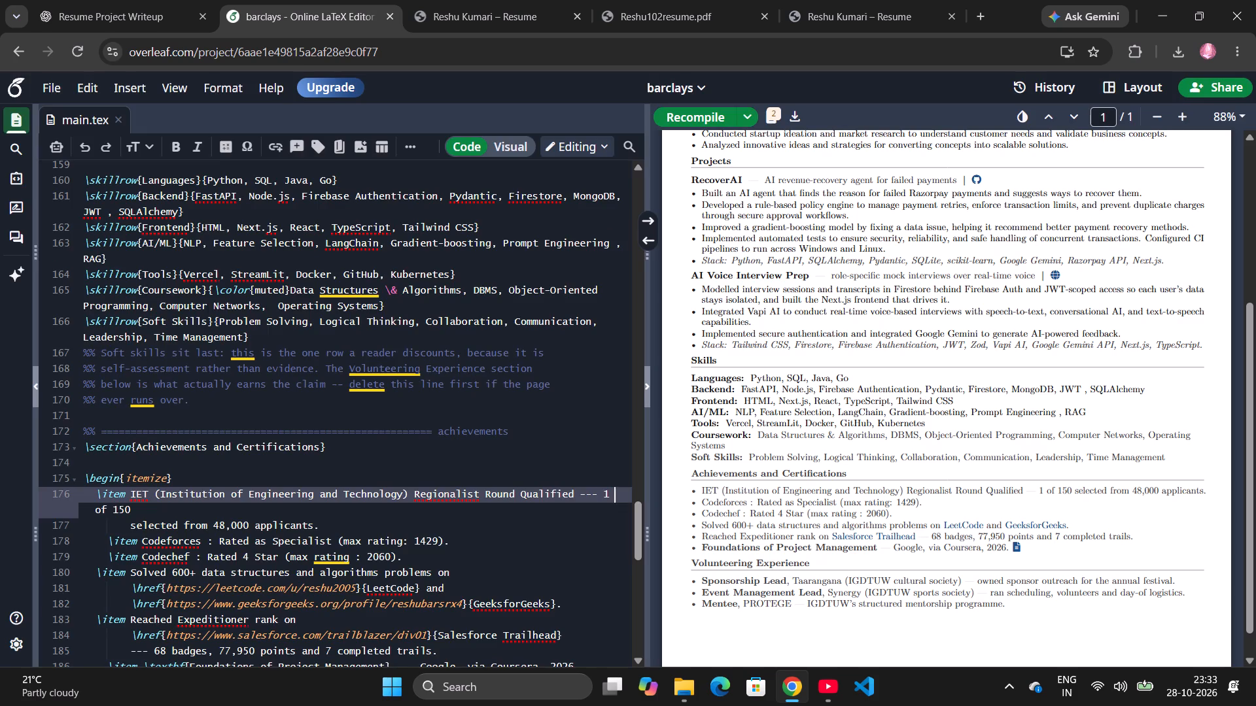
key(BackSpace)
key(BackSpace)
key(BackSpace)
key(BackSpace)
key(BackSpace)
key(BackSpace)
key(BackSpace)
key(BackSpace)
key(BackSpace)
key(BackSpace)
key(BackSpace)
key(BackSpace)
key(BackSpace)
key(BackSpace)
key(BackSpace)
key(BackSpace)
key(BackSpace)
key(BackSpace)
key(BackSpace)
key(BackSpace)
key(BackSpace)
key(BackSpace)
key(BackSpace)
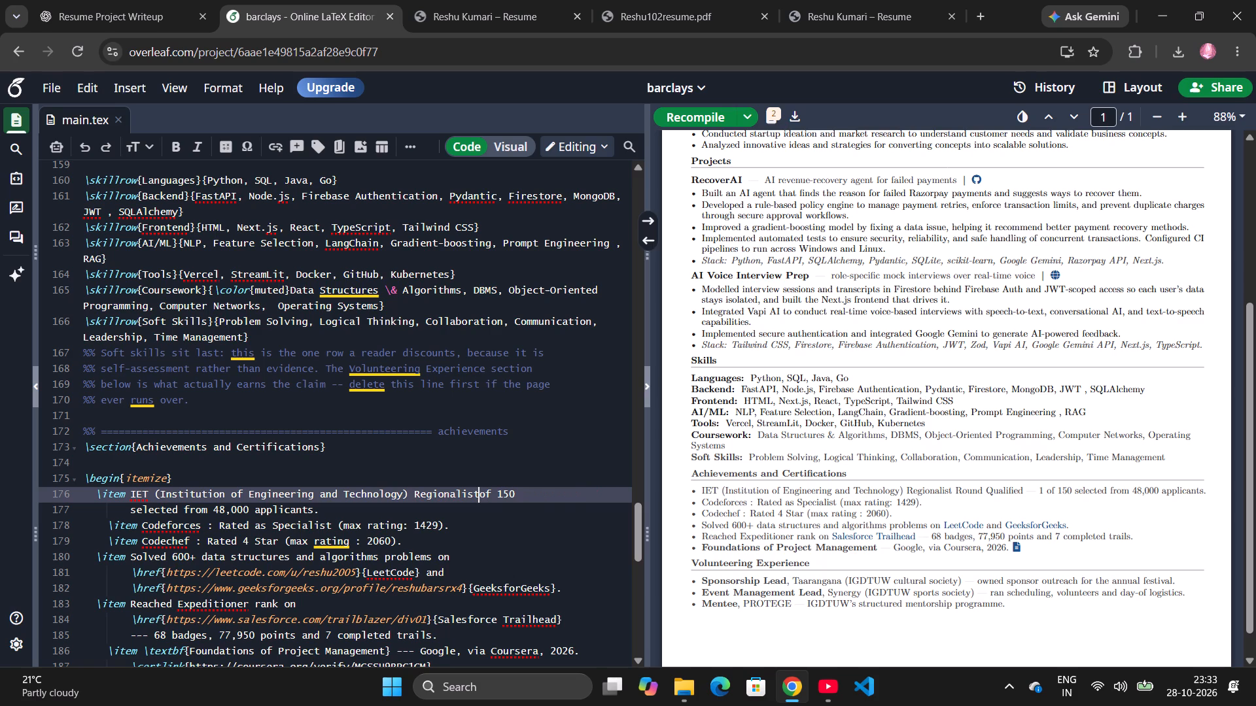
key(space)
text(,)
key(space)
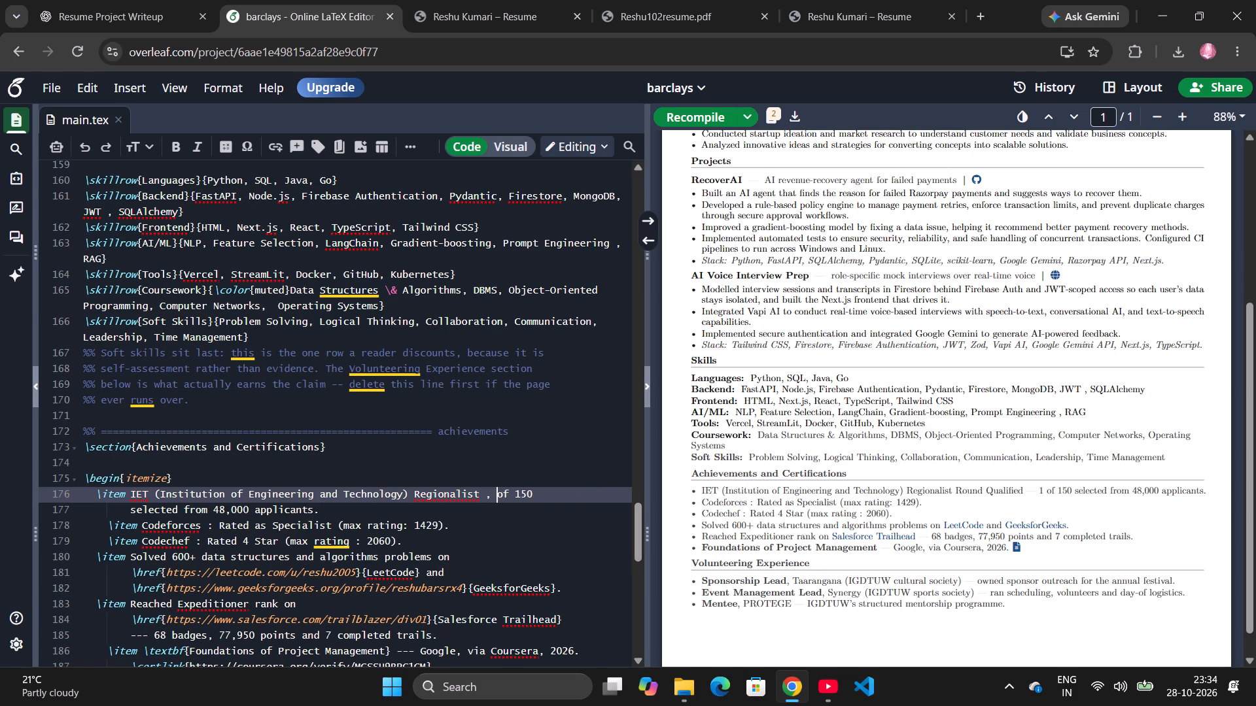
text(get)
key(space)
key(BackSpace)
key(BackSpace)
key(BackSpace)
text(ot selected)
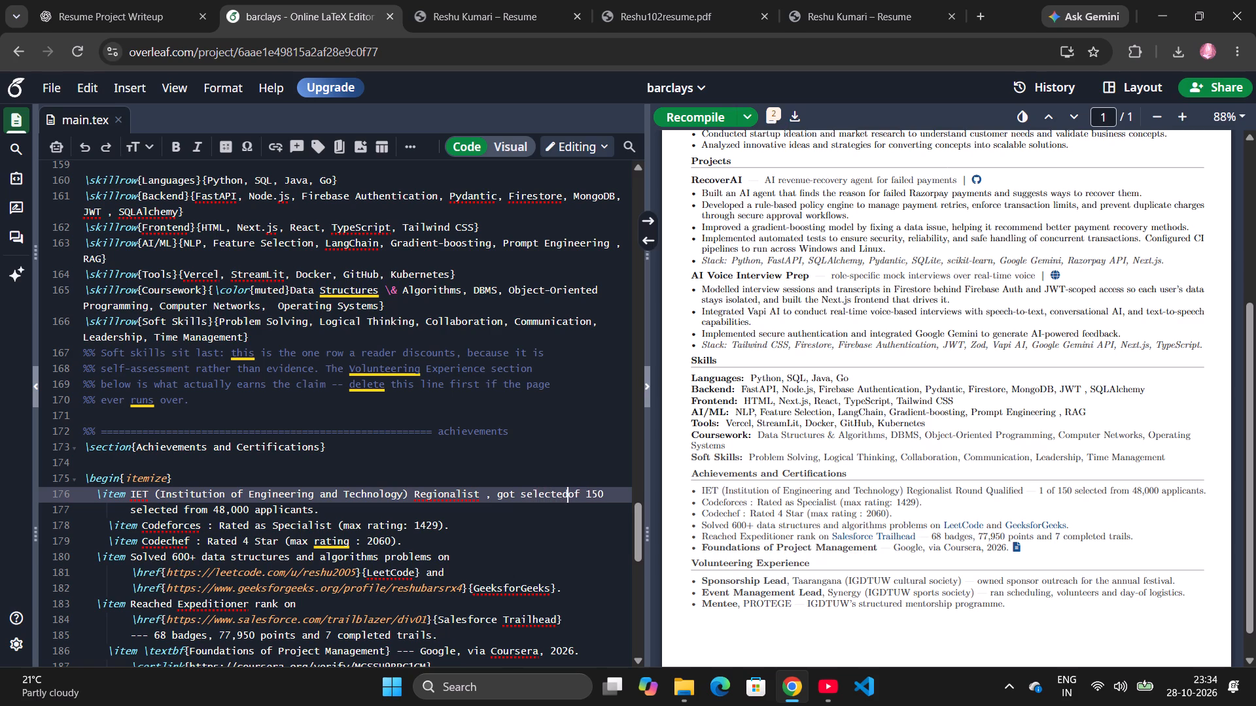
key(space)
text(amo)
text(ng)
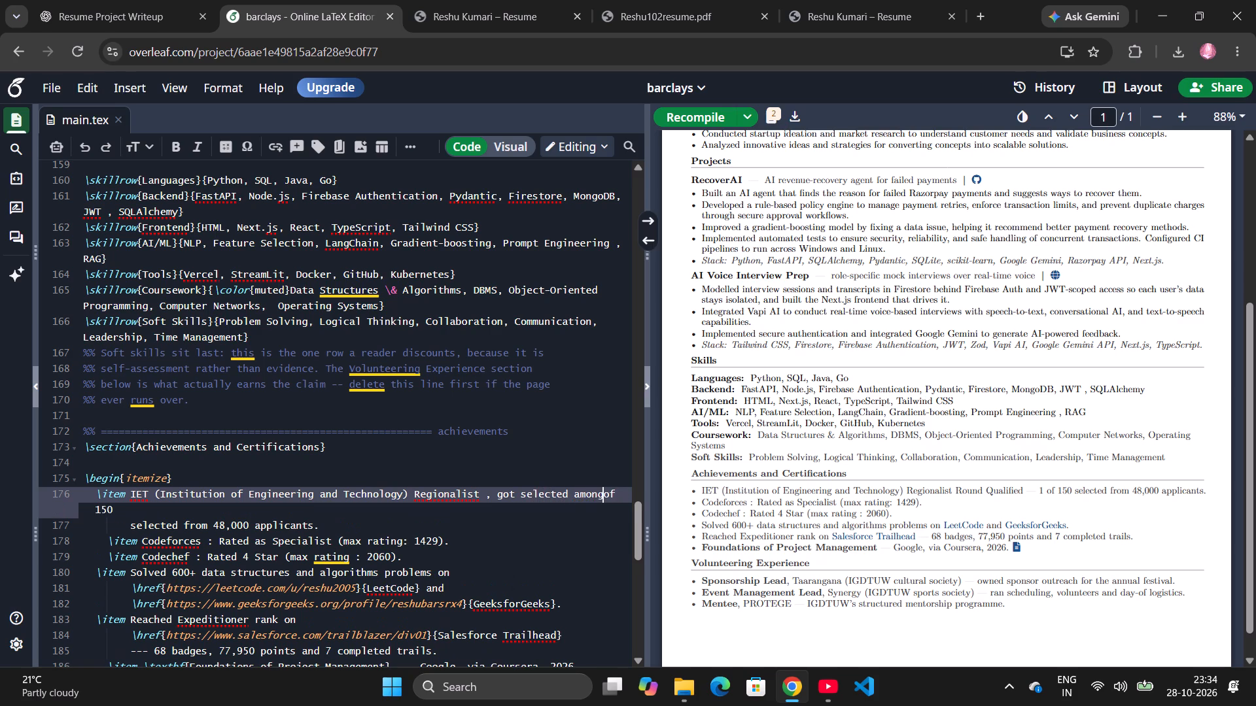
key(space)
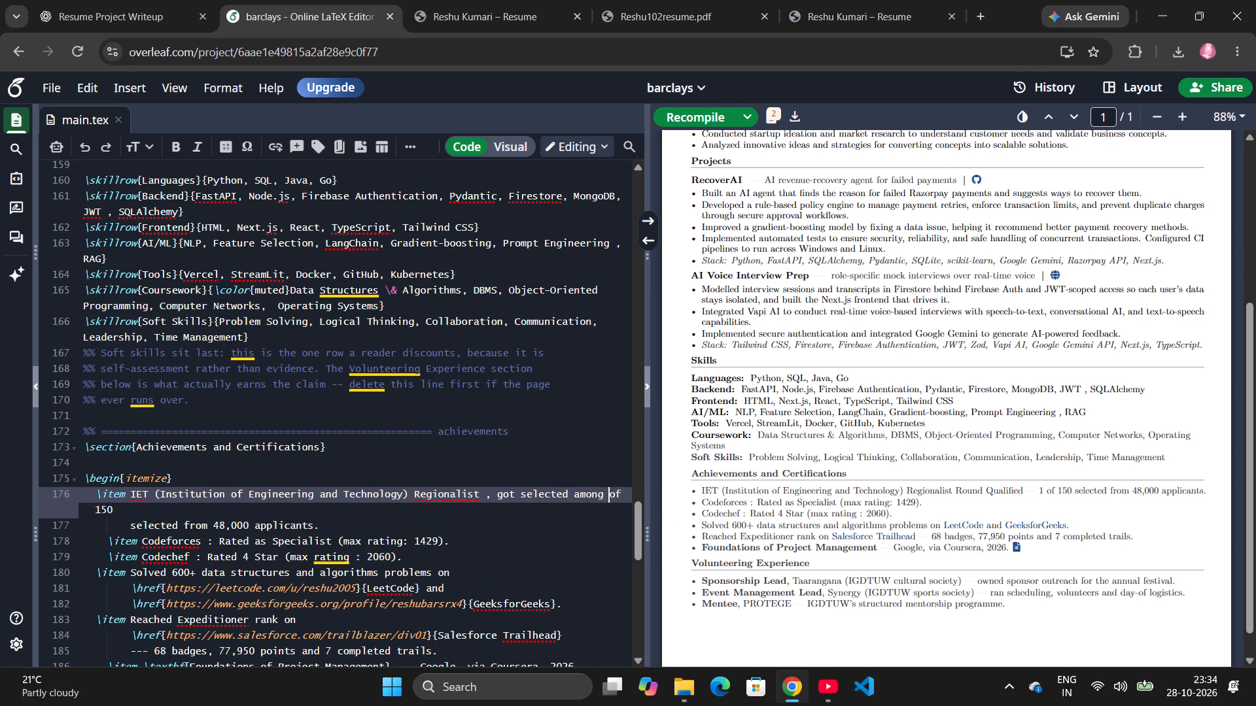
click(620, 496)
key(BackSpace)
key(BackSpace)
Remove the second "selected" and the line break in the IET item, making it read "150 from 48,000 applicants".
click(213, 526)
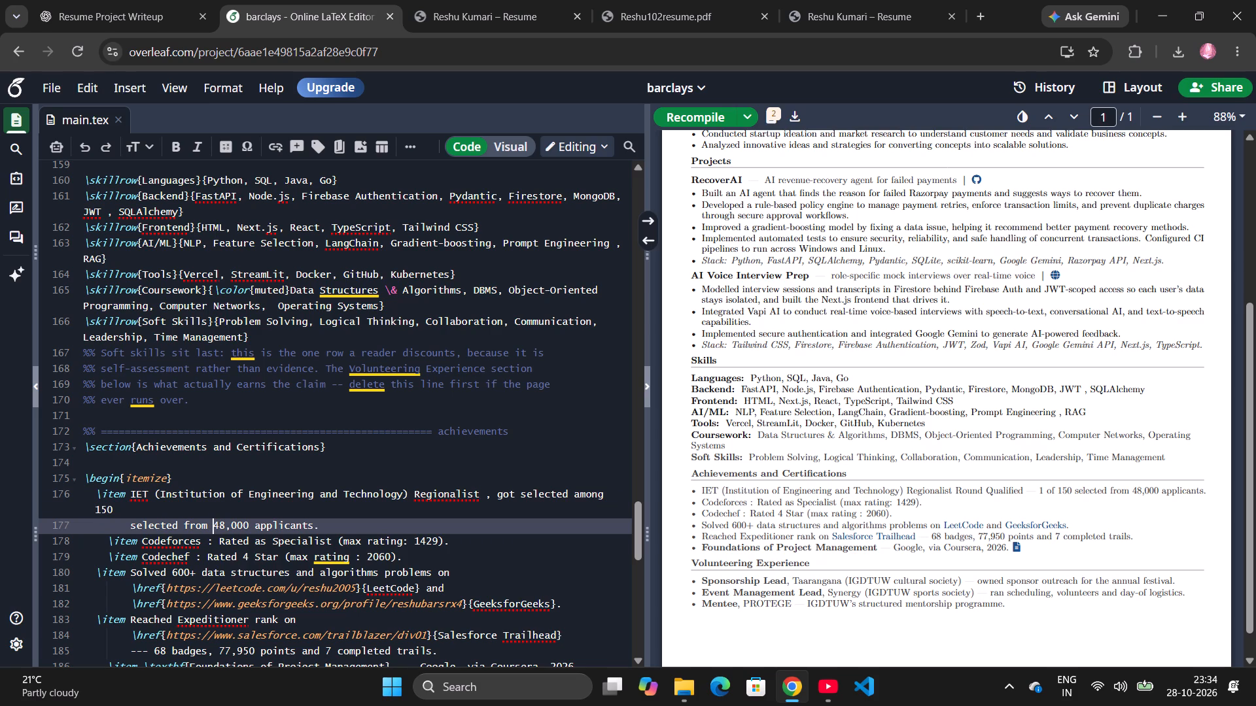
click(183, 525)
key(BackSpace)
key(BackSpace)
key(BackSpace)
key(BackSpace)
key(BackSpace)
key(BackSpace)
key(BackSpace)
key(BackSpace)
key(BackSpace)
key(BackSpace)
key(BackSpace)
key(BackSpace)
key(BackSpace)
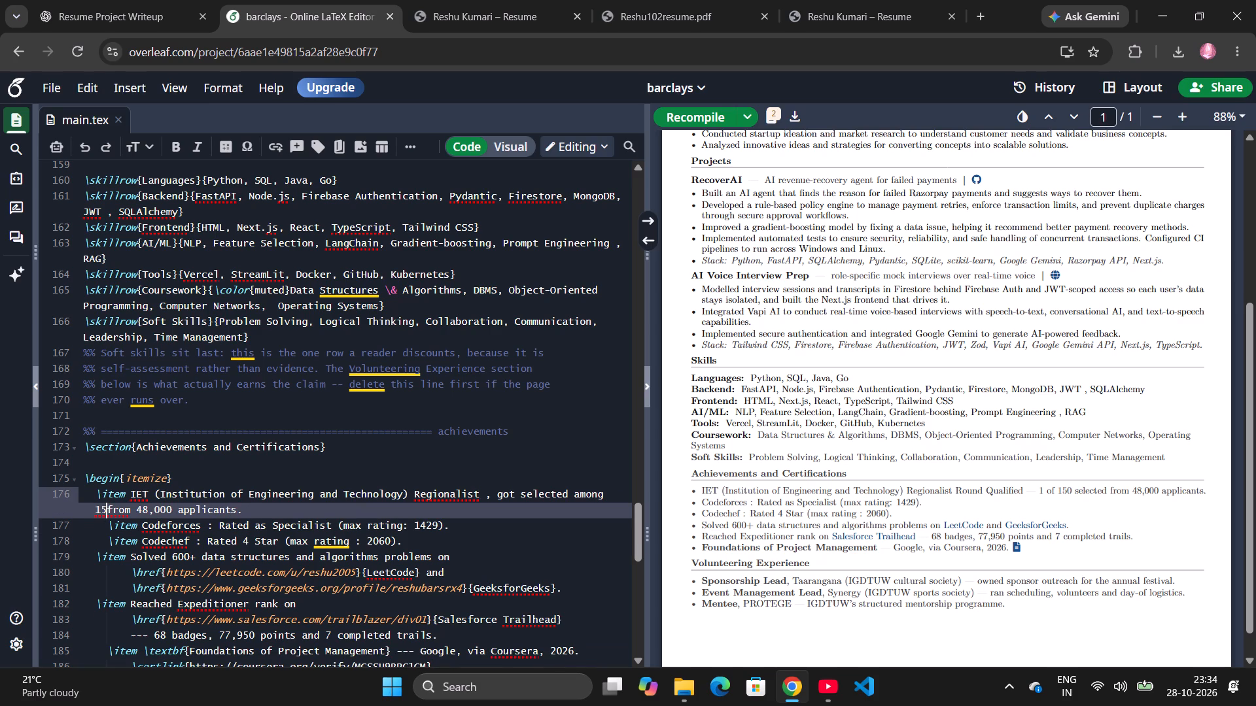
text(0)
key(space)
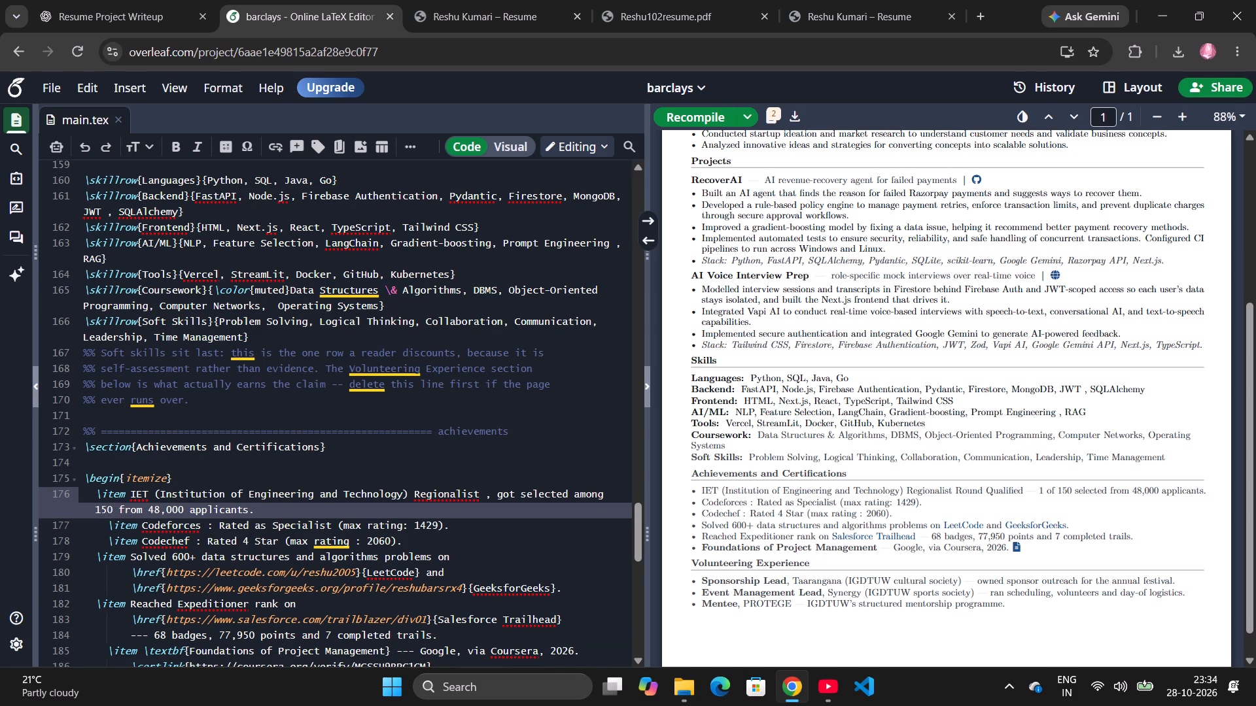
Add "participated" after "48,000 applicants" in the IET achievement item and recompile the resume.
click(247, 509)
key(space)
text(part)
text(cu)
key(BackSpace)
text(iapte)
key(BackSpace)
key(BackSpace)
key(BackSpace)
key(BackSpace)
key(BackSpace)
key(BackSpace)
text(icipated)
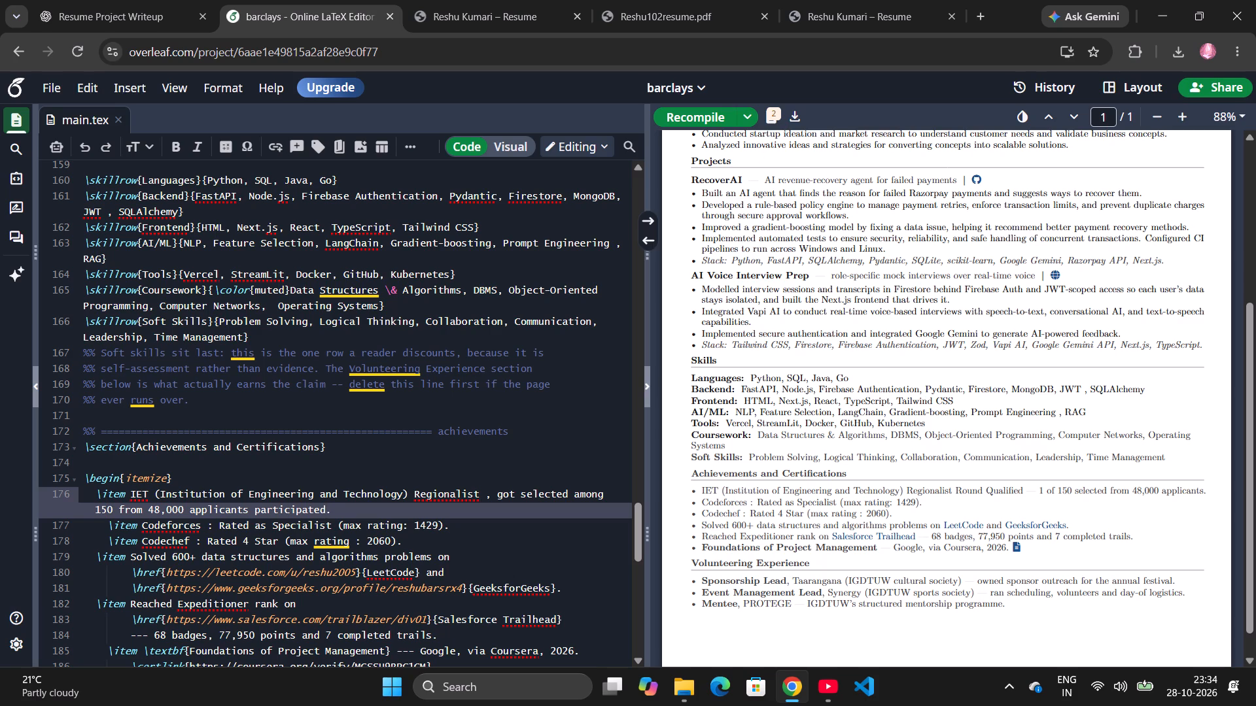
click(699, 126)
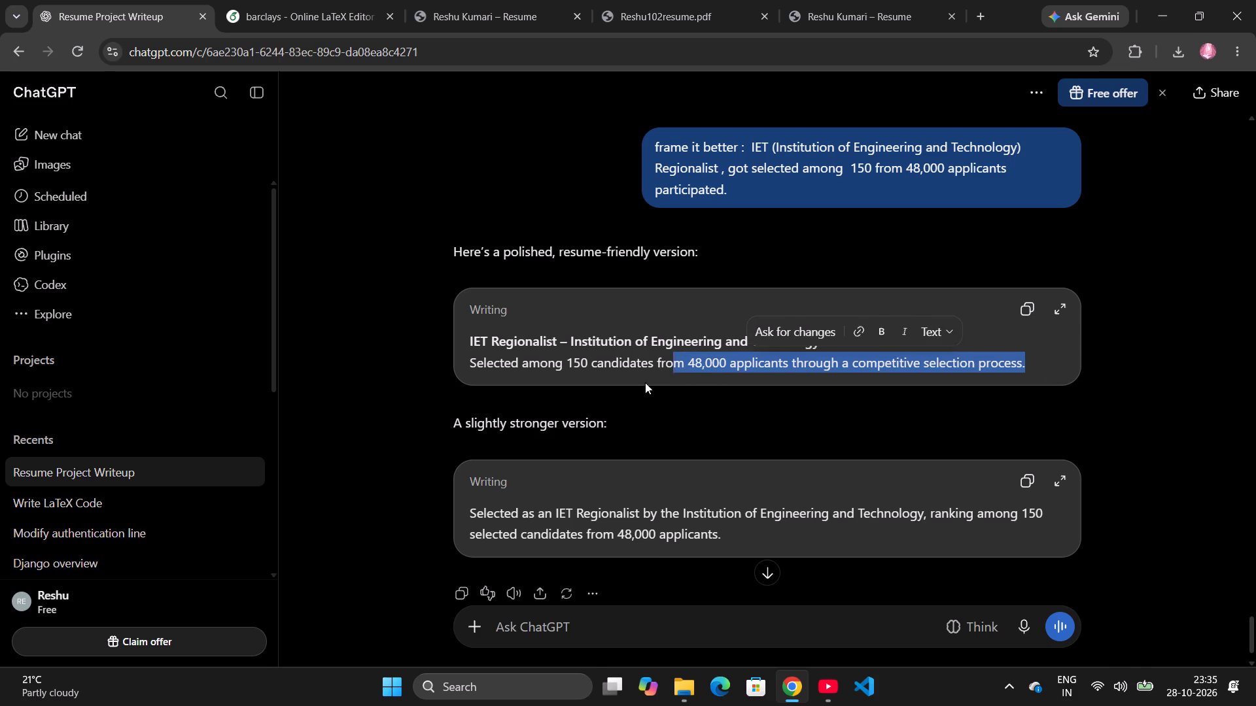
drag(645, 382, 468, 354)
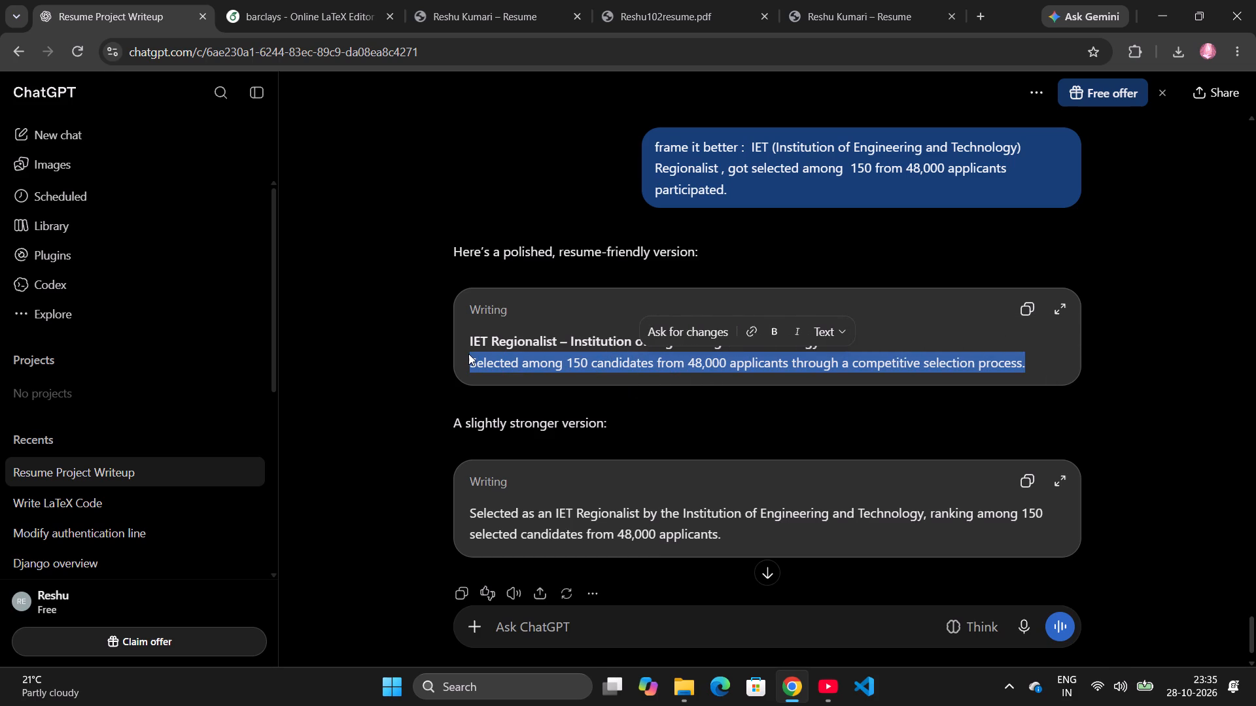
key(ctrl+c)
Back in Overleaf, replace the IET item's text after "Regionalist ," with the copied "Selected among 150 candidates…" sentence and recompile the resume.
click(288, 1)
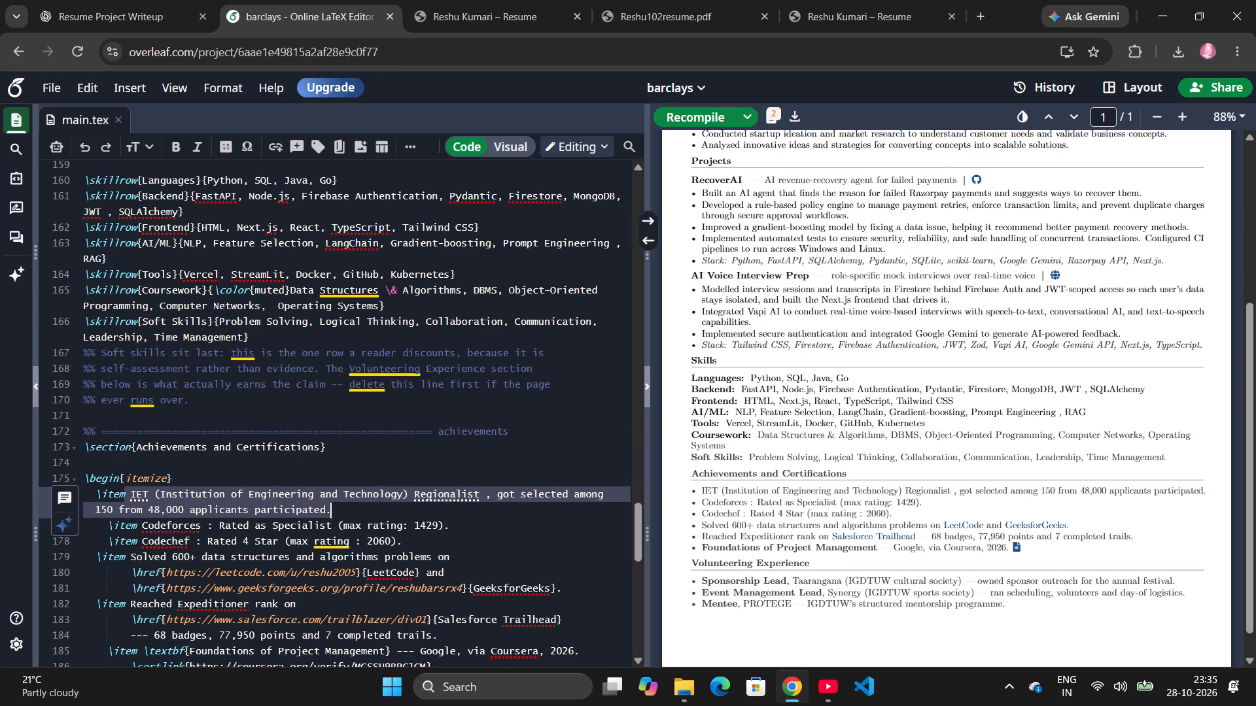
drag(496, 495, 511, 501)
drag(499, 494, 501, 505)
key(BackSpace)
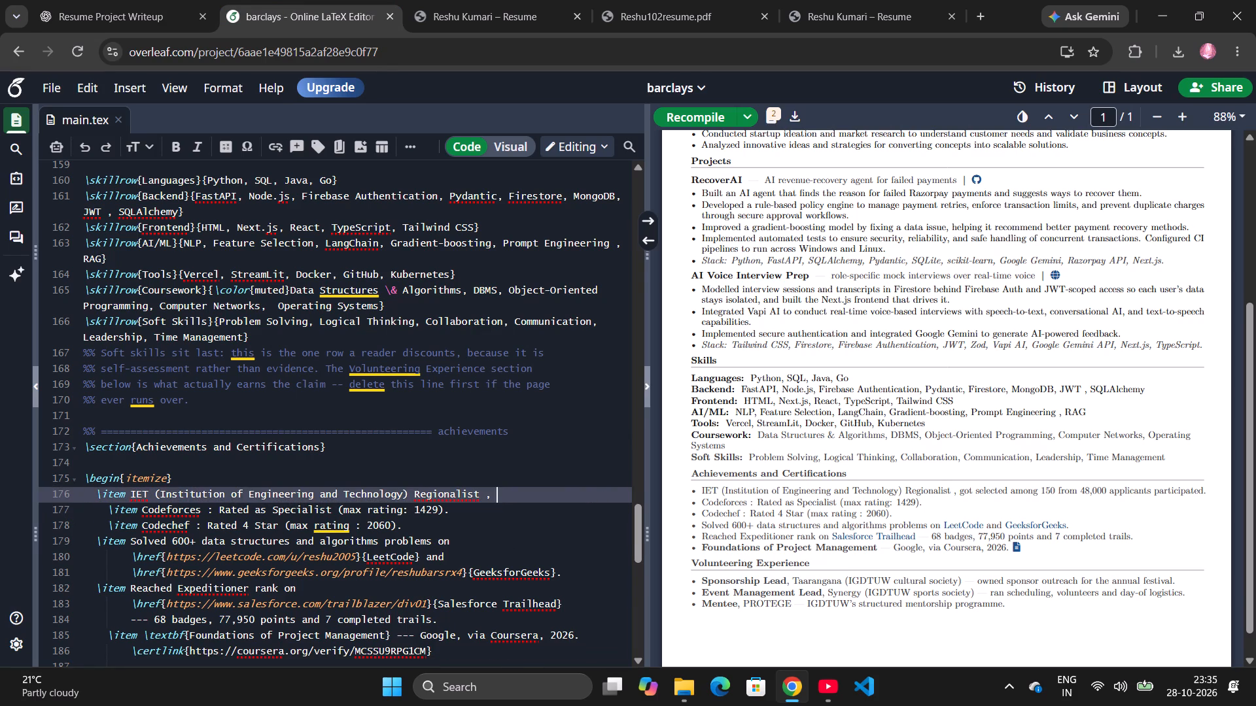
key(BackSpace)
key(BackSpace)
key(BackSpace)
key(space)
text(,)
key(space)
key(ctrl+v)
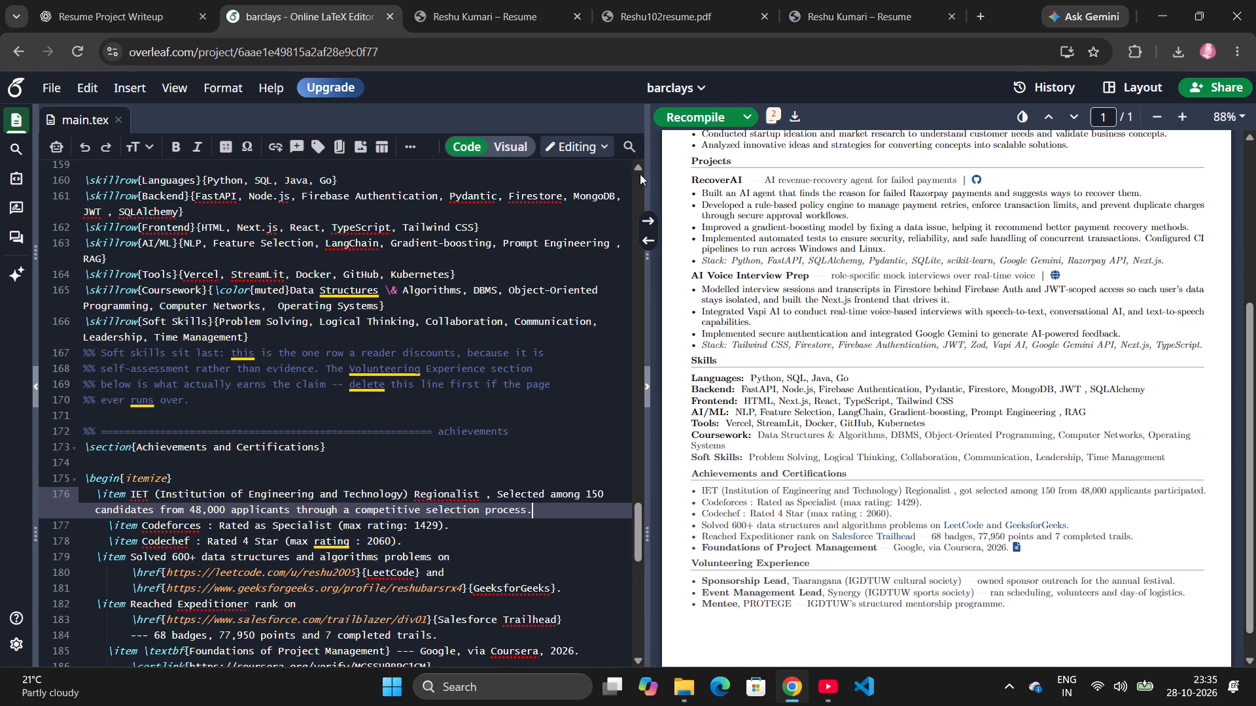
click(695, 109)
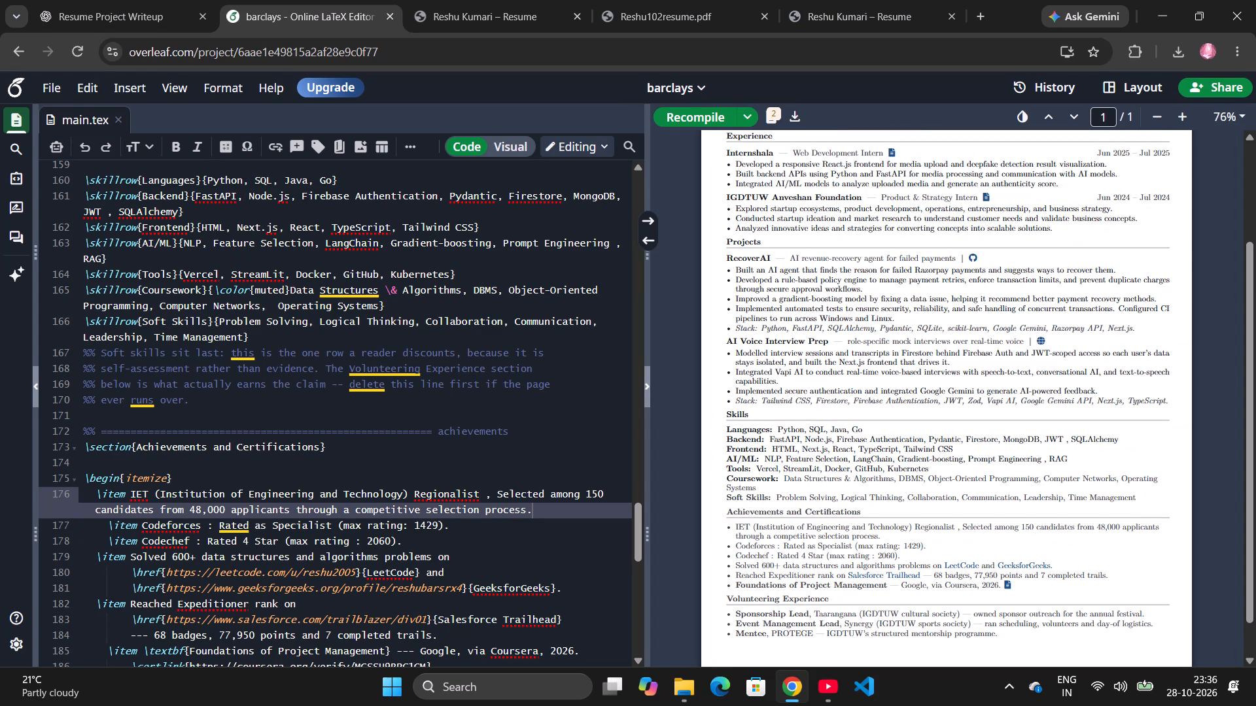
Delete the Codeforces and Codechef rating items from the Achievements and Certifications list and recompile the resume.
scroll(447, 520, down, 1)
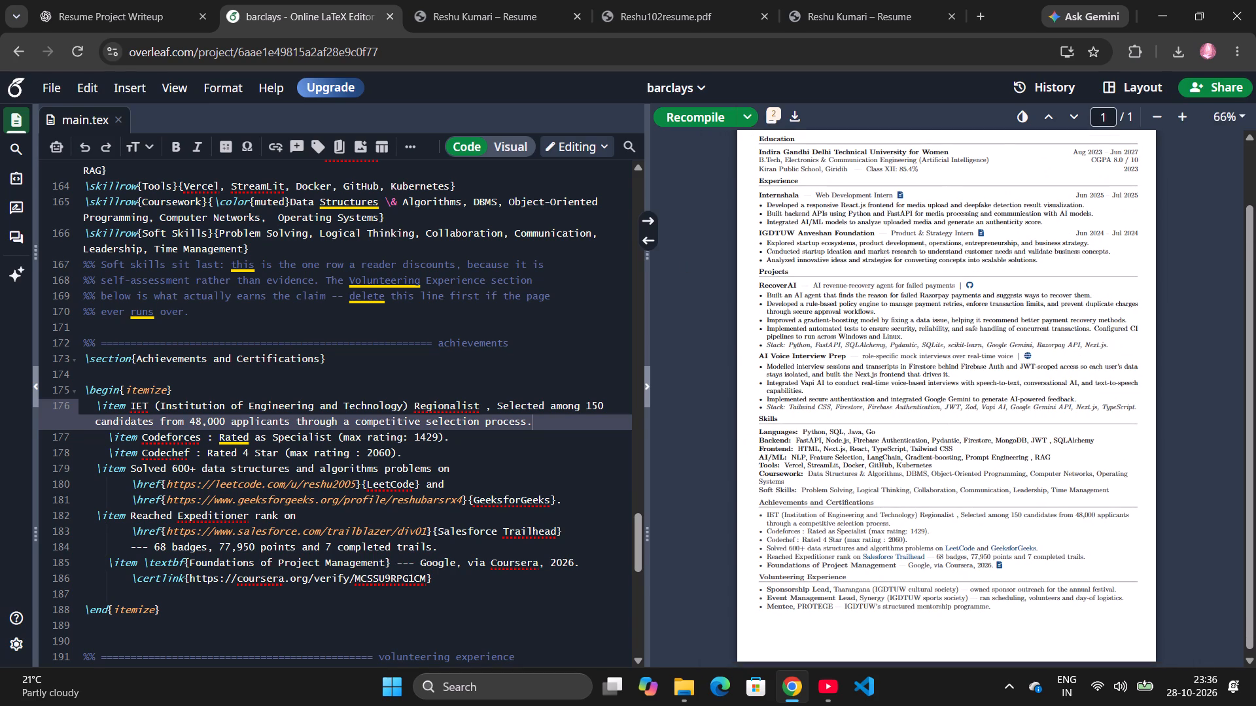
drag(104, 436, 296, 451)
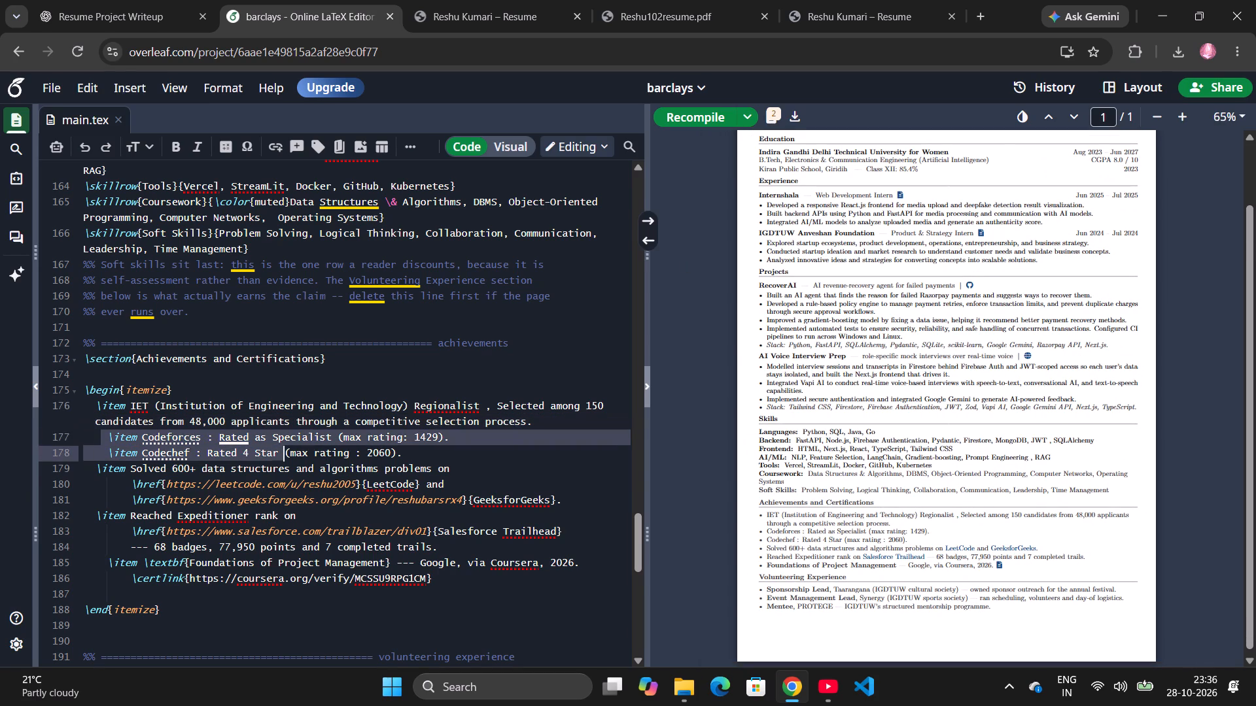
drag(296, 451, 424, 456)
key(BackSpace)
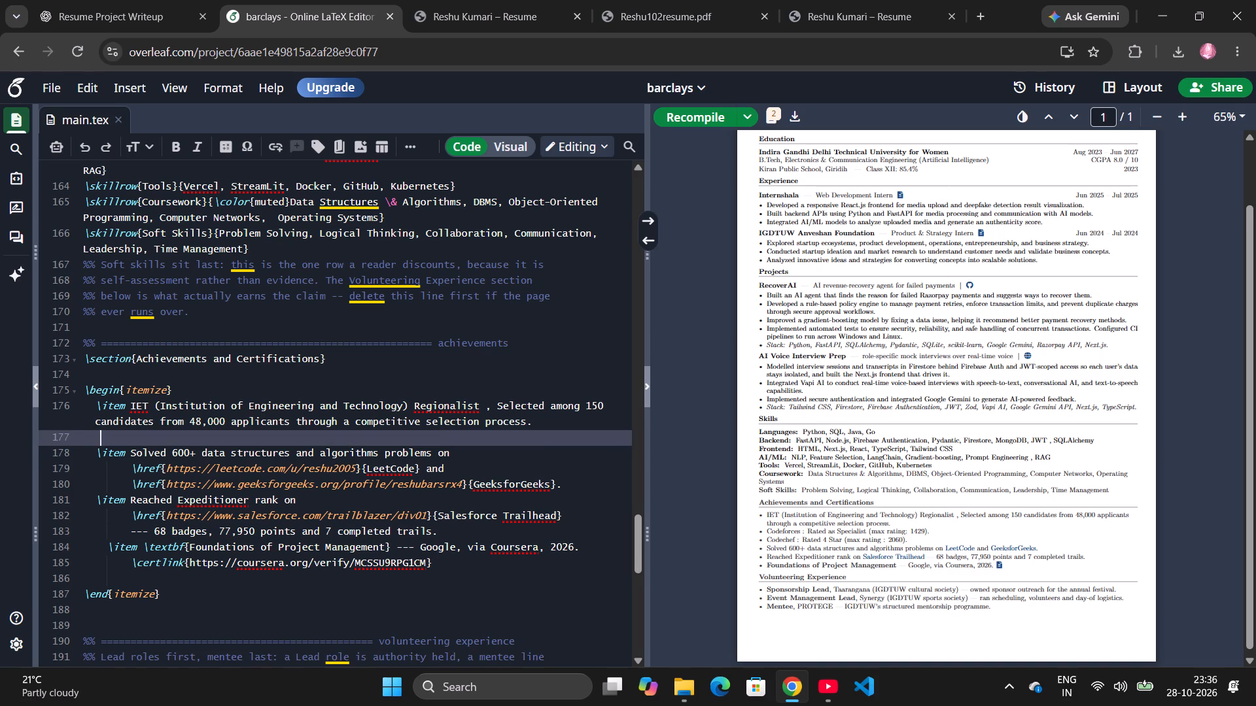
key(BackSpace)
key(BackSpace)
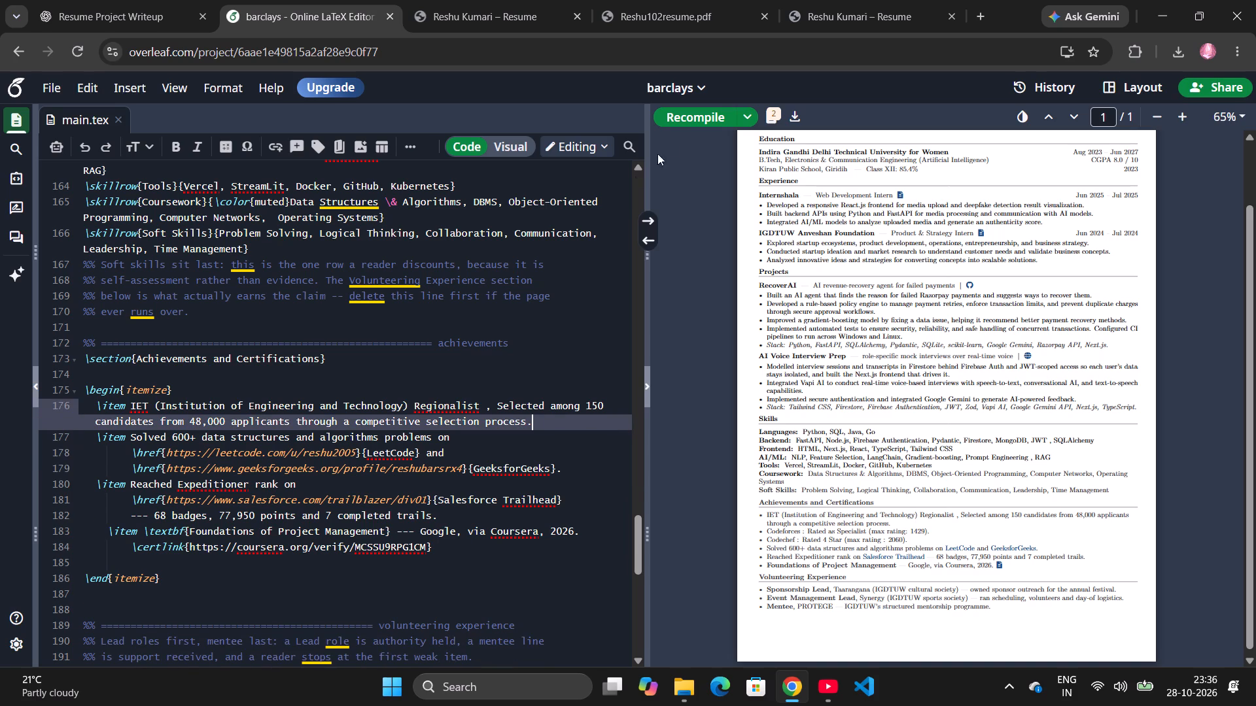
click(687, 124)
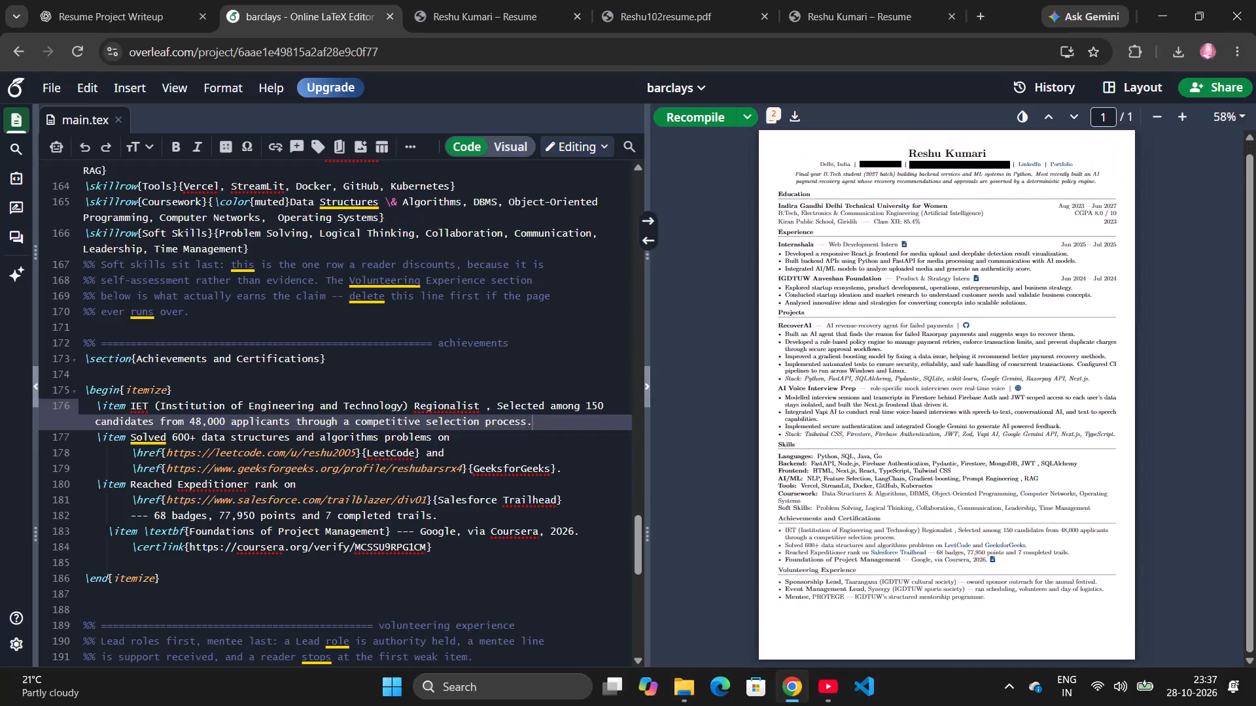
Set the vertical spacing between the header's contact line and the summary paragraph to 0.145em.
scroll(898, 316, up, 5)
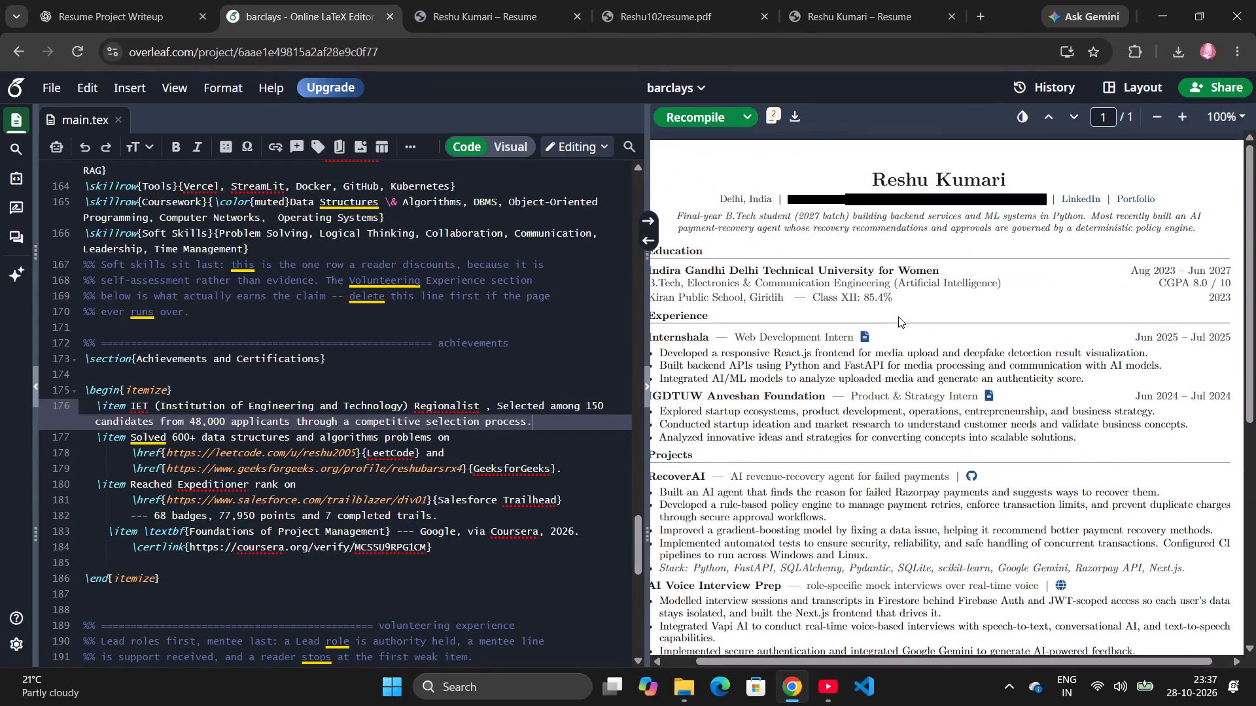
scroll(292, 171, up, 10)
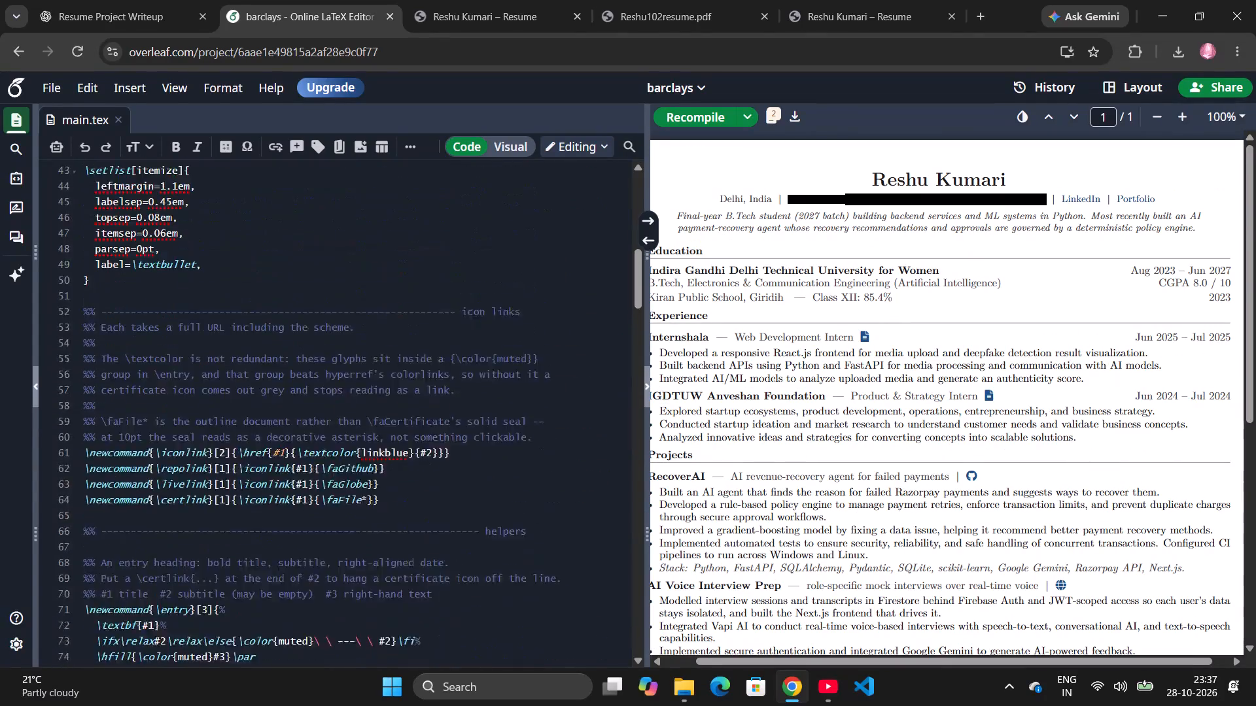
scroll(292, 171, up, 6)
scroll(267, 301, down, 1)
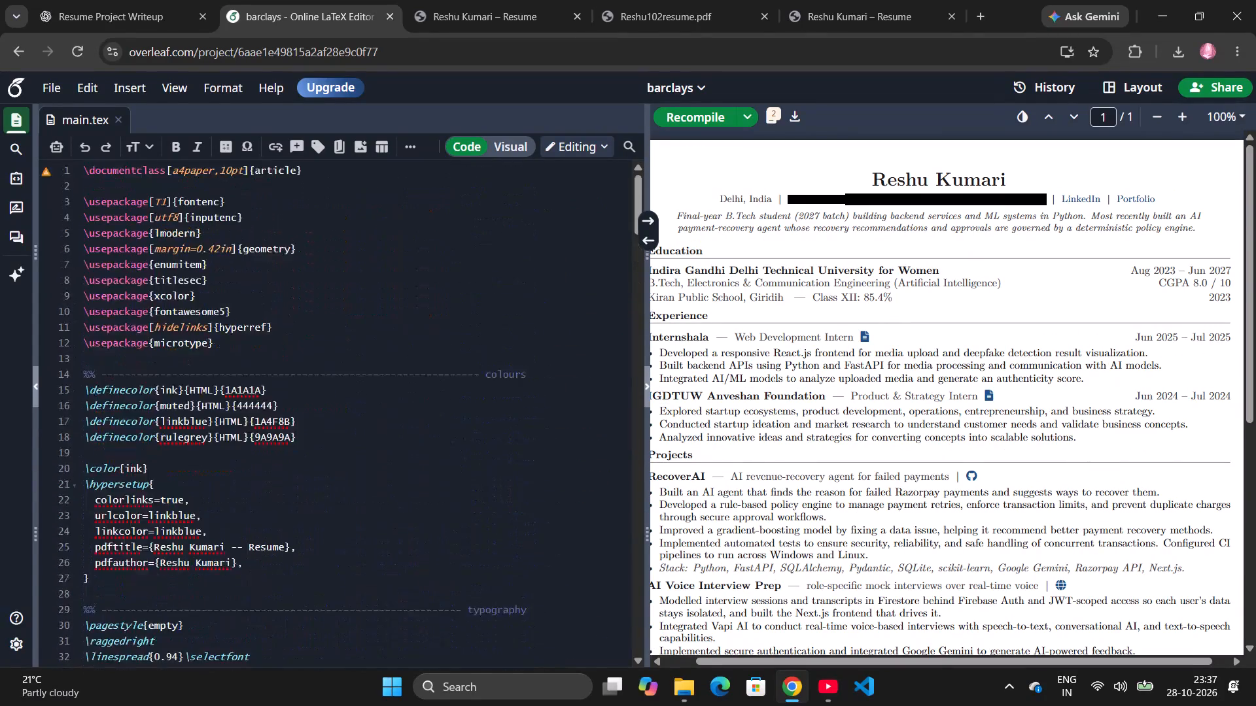
scroll(267, 301, down, 11)
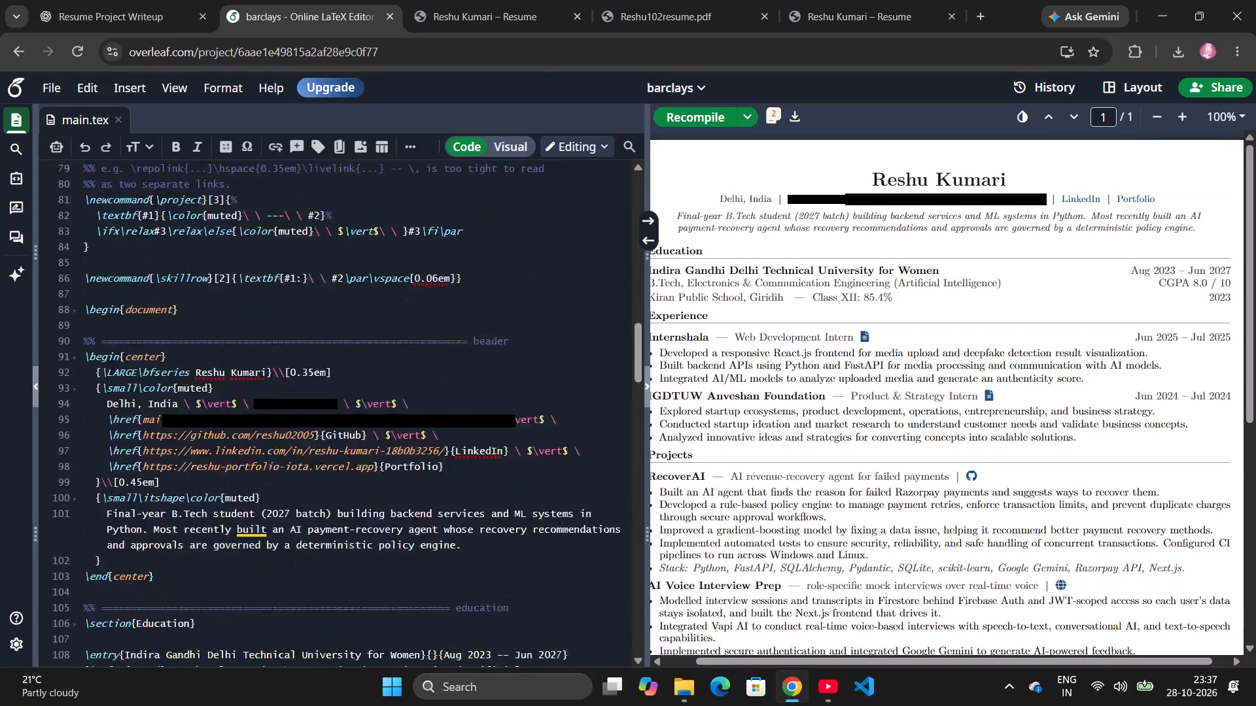
scroll(267, 301, down, 1)
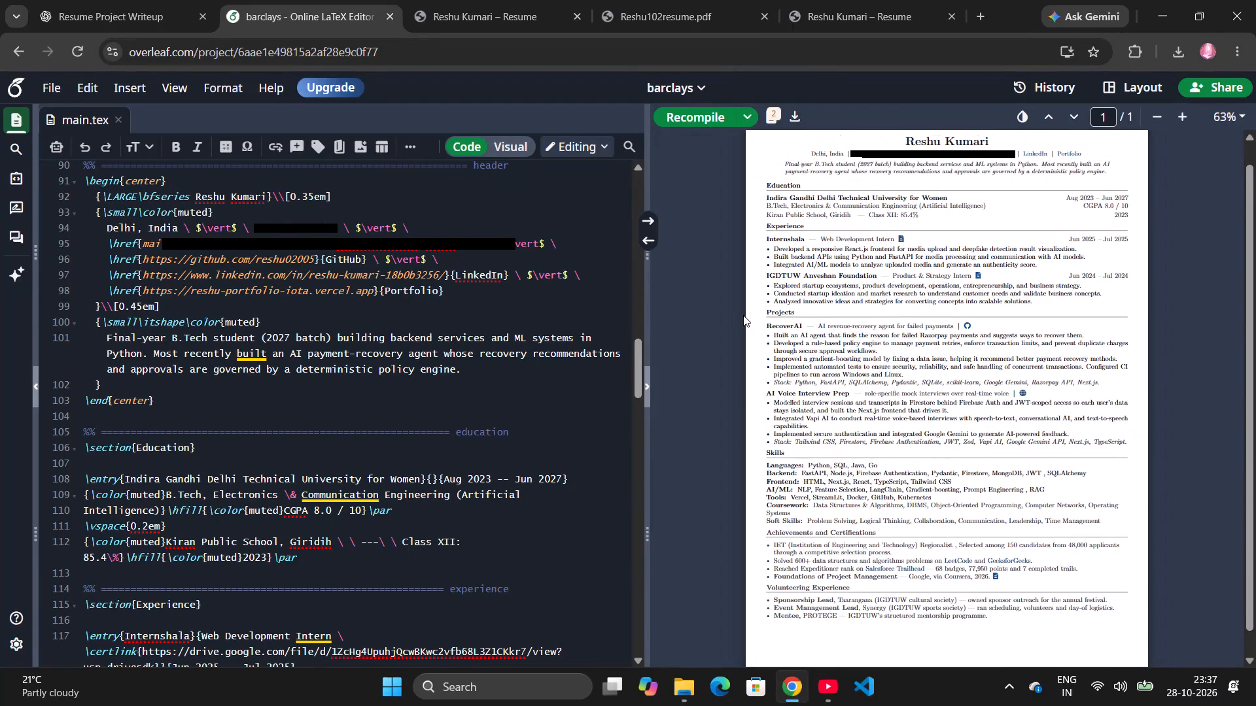
click(141, 312)
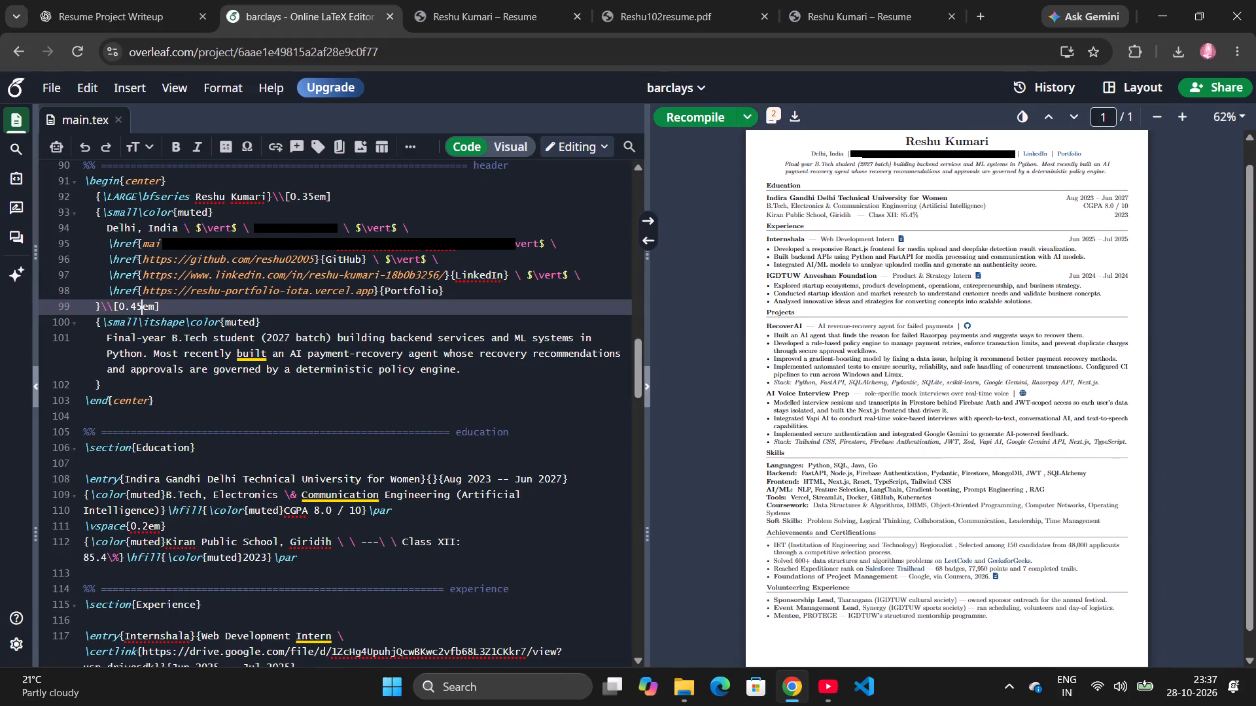
click(138, 312)
click(134, 312)
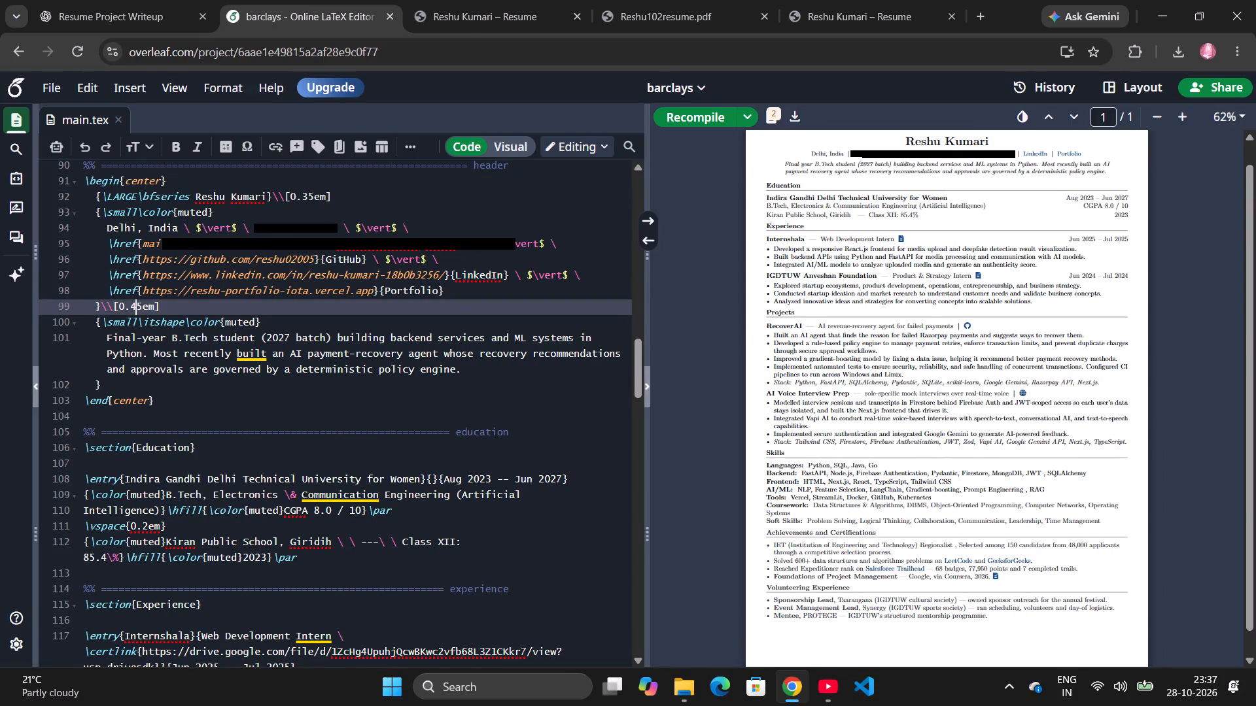
click(131, 310)
key(1)
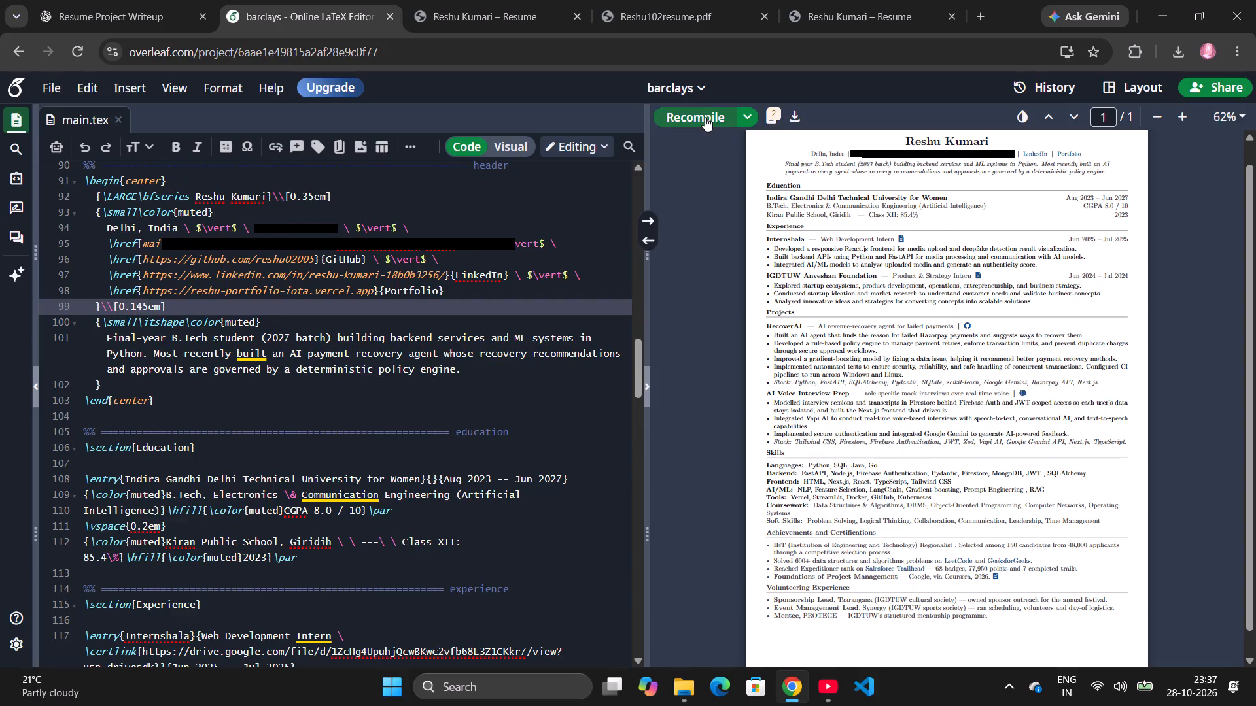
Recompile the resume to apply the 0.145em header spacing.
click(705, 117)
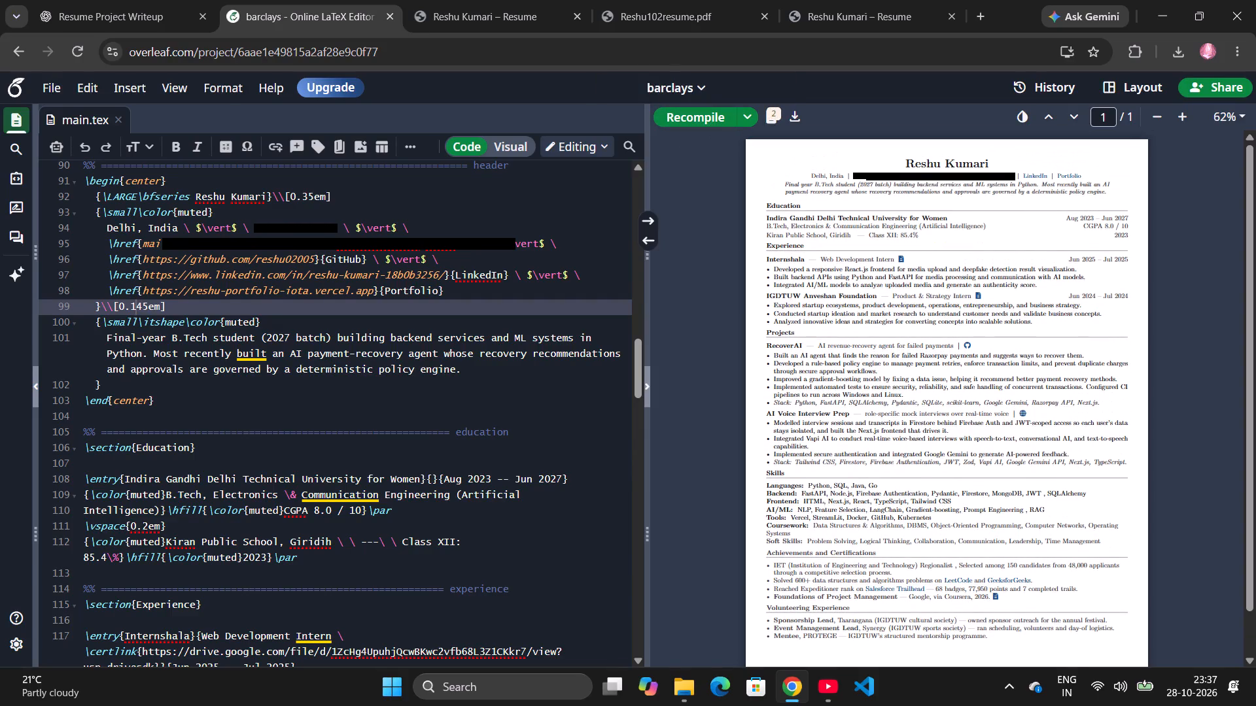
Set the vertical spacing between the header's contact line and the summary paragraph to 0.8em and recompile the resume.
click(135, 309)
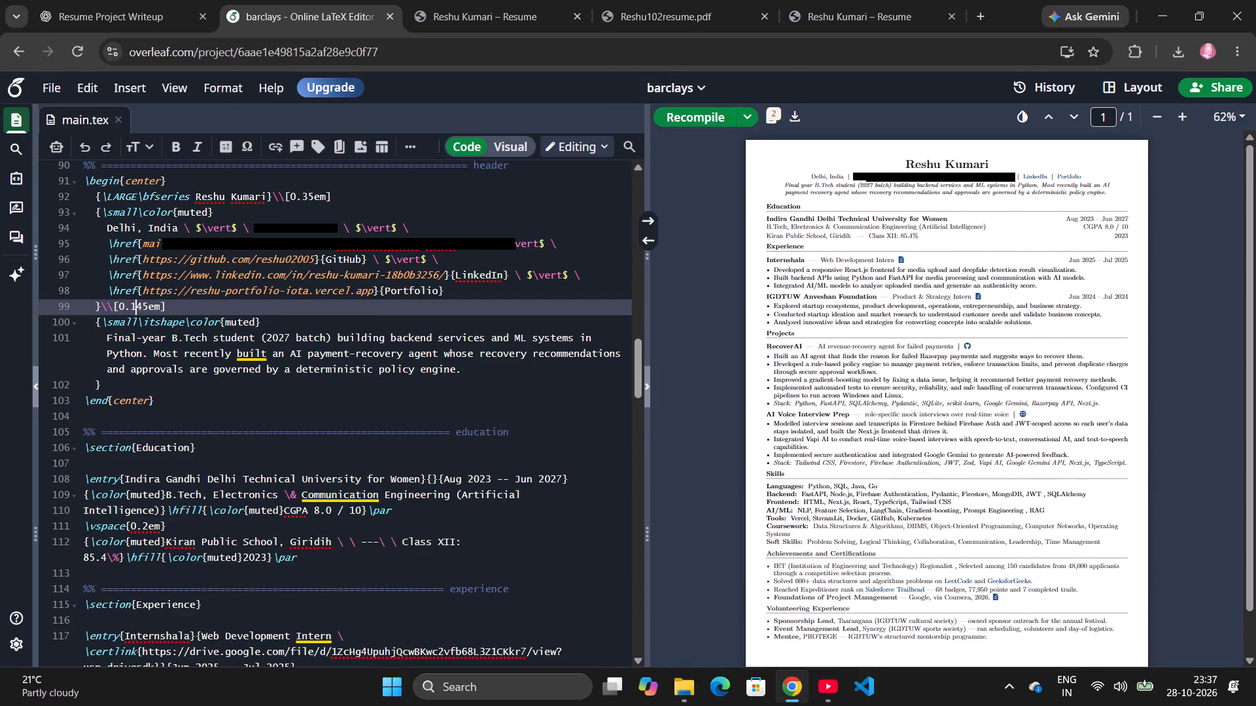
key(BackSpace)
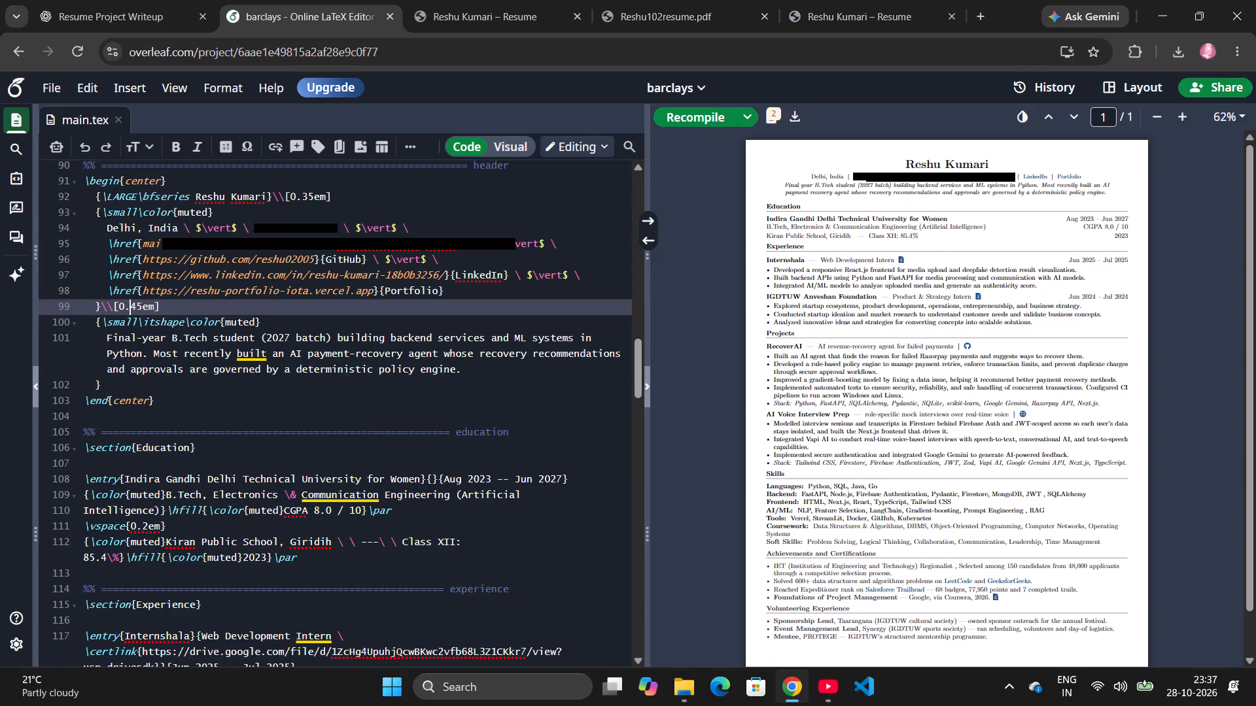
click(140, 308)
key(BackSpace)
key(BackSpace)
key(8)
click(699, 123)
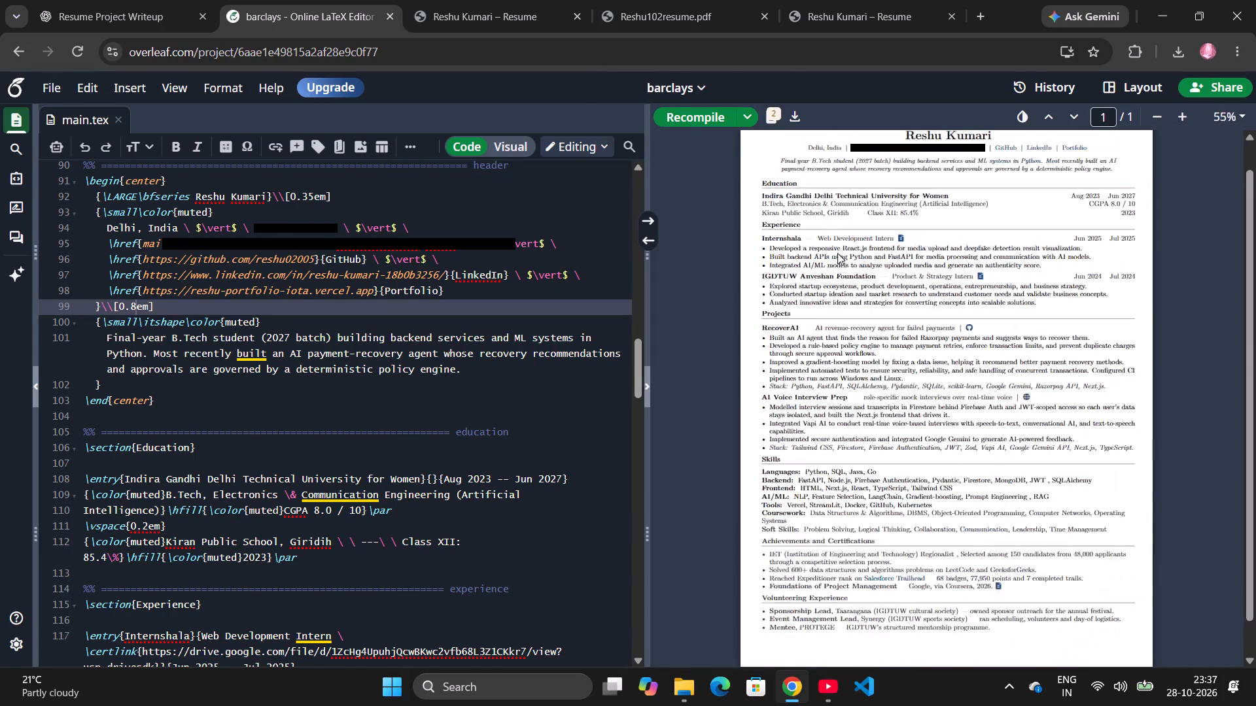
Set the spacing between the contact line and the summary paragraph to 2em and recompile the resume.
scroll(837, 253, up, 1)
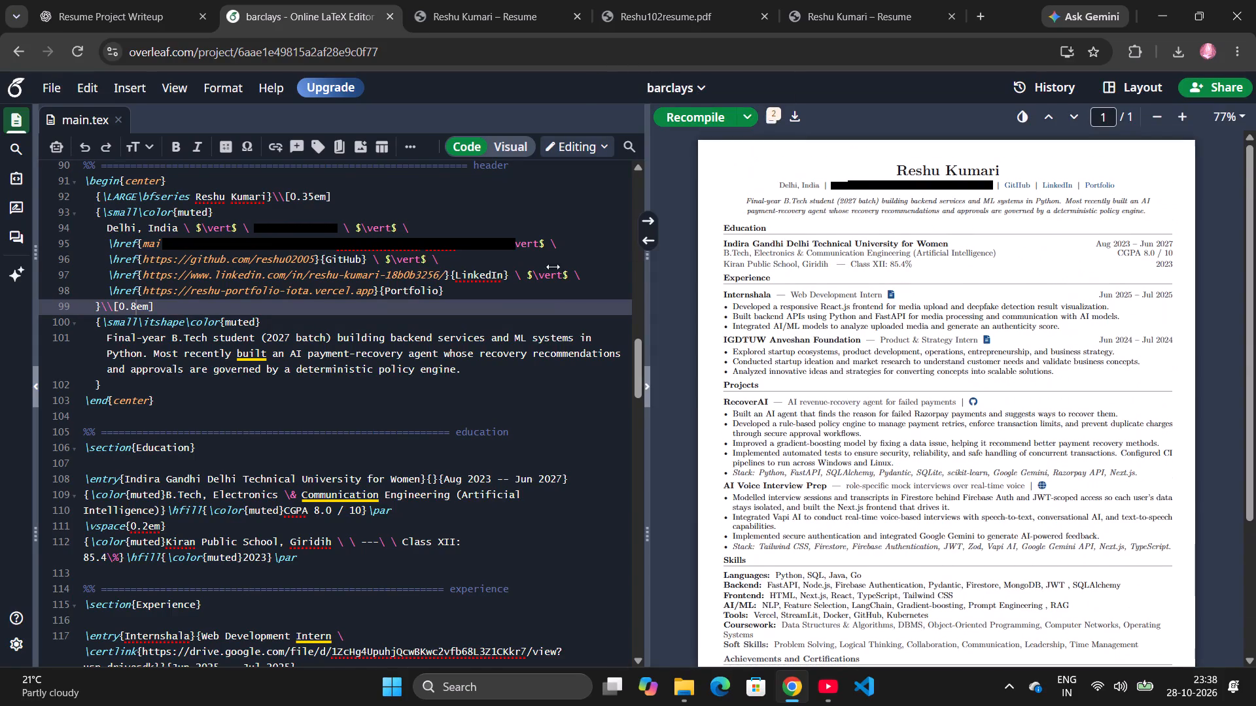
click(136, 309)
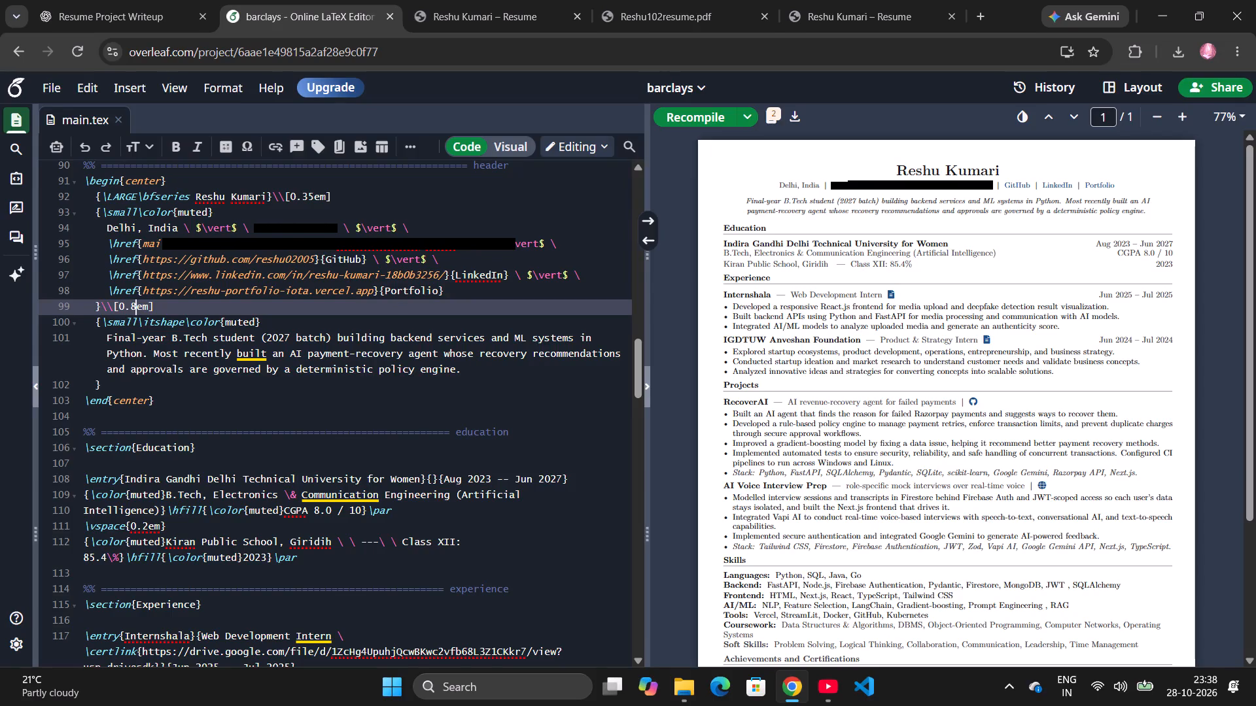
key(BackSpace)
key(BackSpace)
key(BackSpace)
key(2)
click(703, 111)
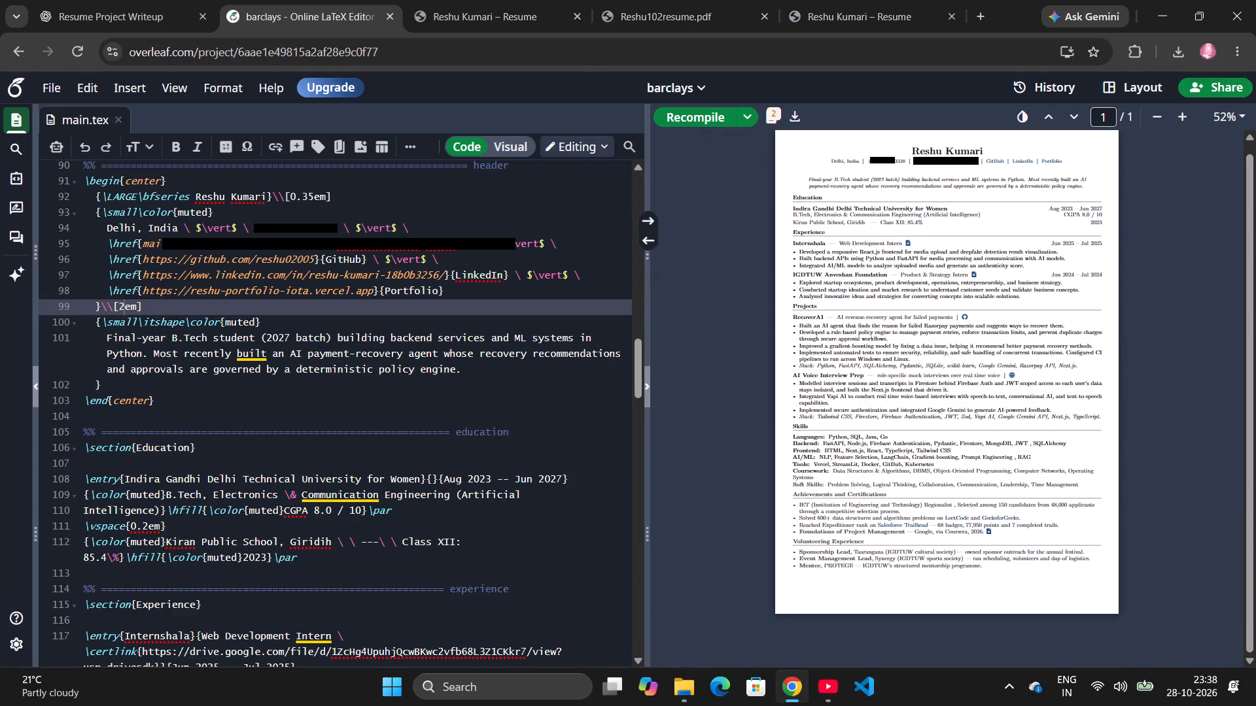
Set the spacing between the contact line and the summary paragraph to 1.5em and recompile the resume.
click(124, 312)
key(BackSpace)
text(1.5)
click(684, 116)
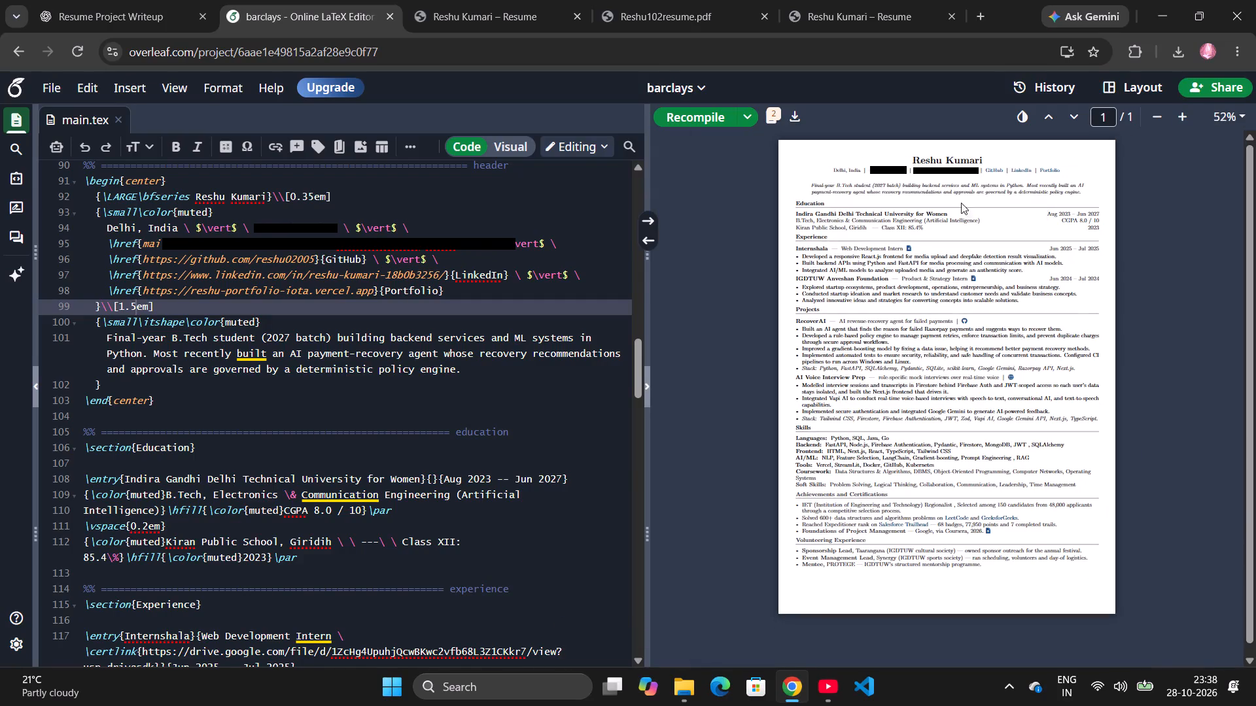
Set the spacing between the header's contact line and the summary paragraph to 1em.
click(139, 310)
key(BackSpace)
key(BackSpace)
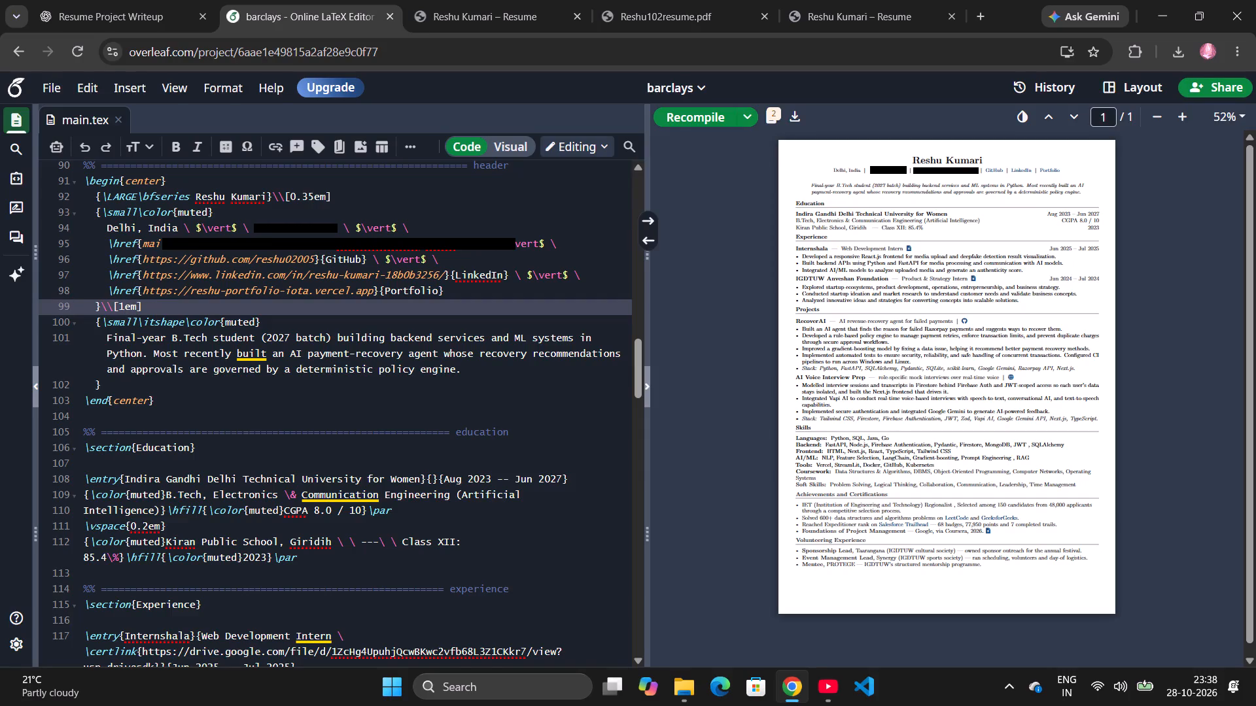
Recompile the resume to apply the new spacing between the header's contact line and the summary paragraph.
click(697, 114)
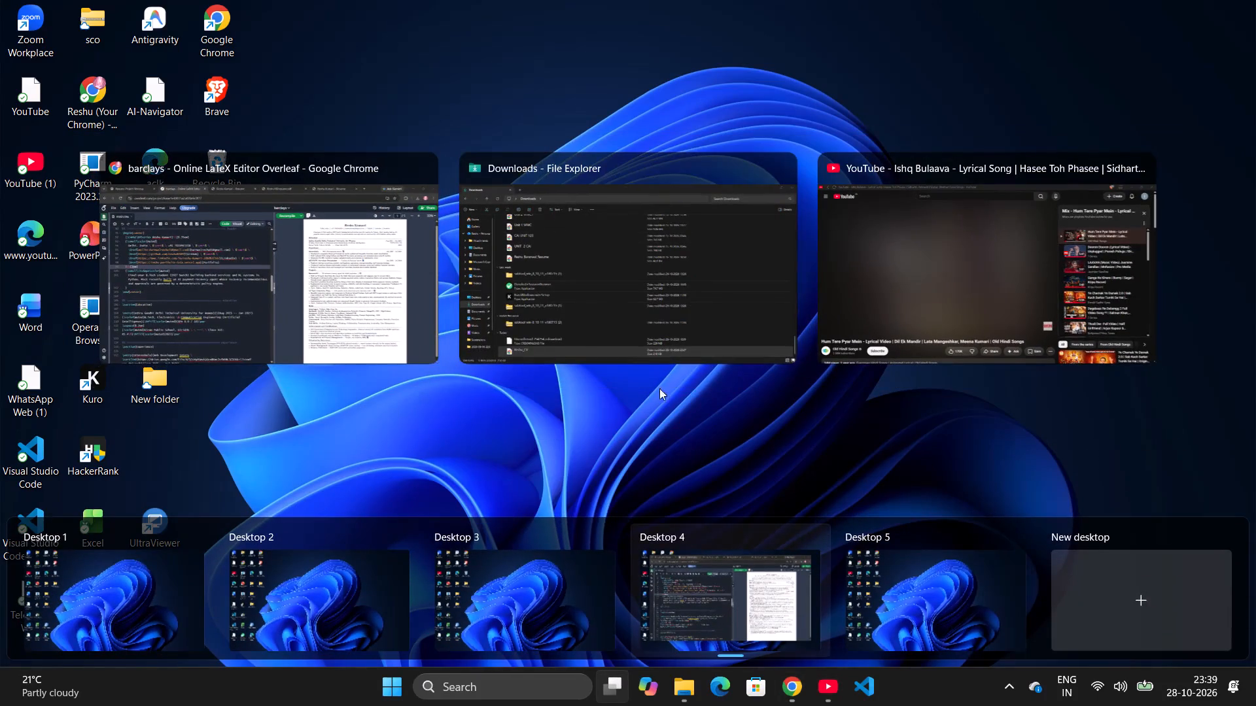
Open the Windows search.
click(521, 690)
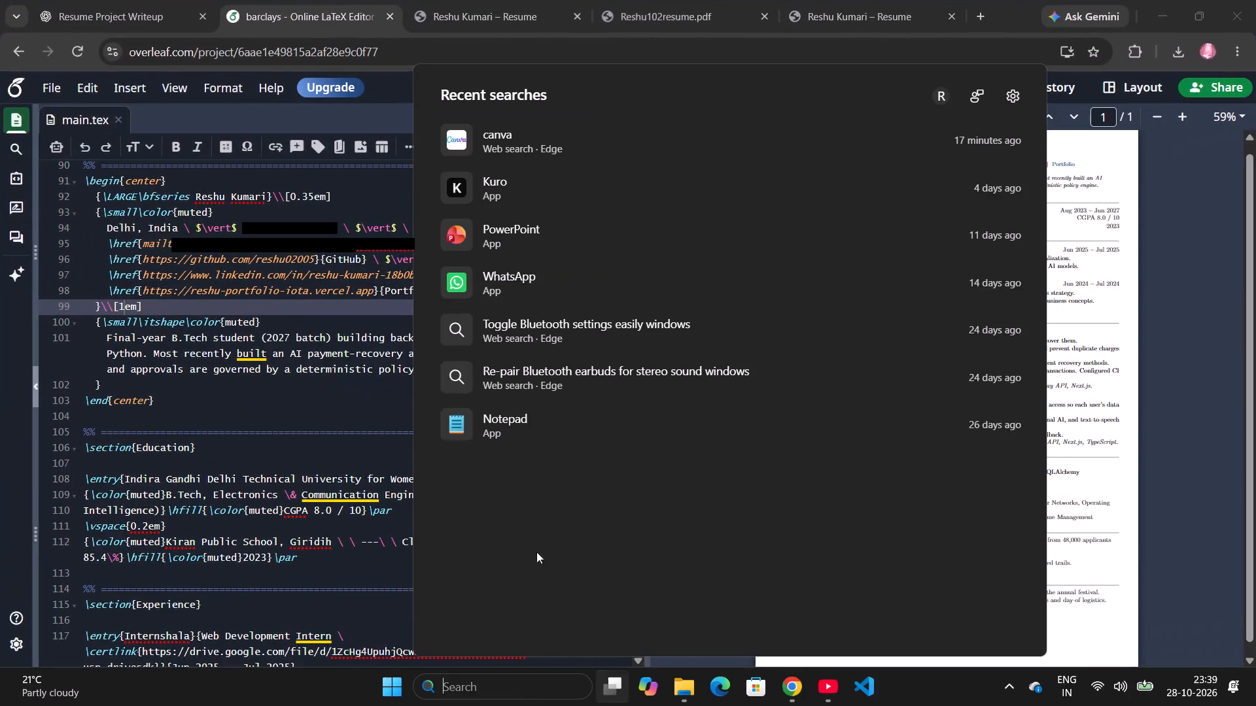
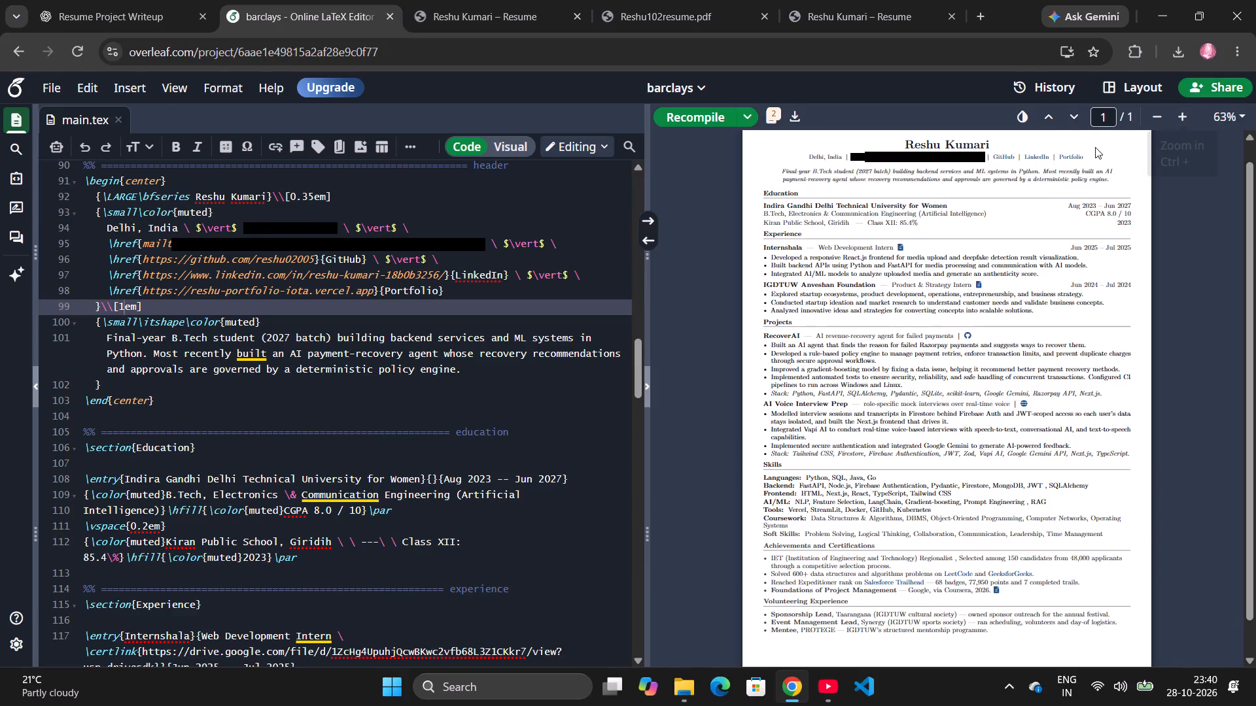
Download the compiled barclays resume as a PDF.
click(799, 110)
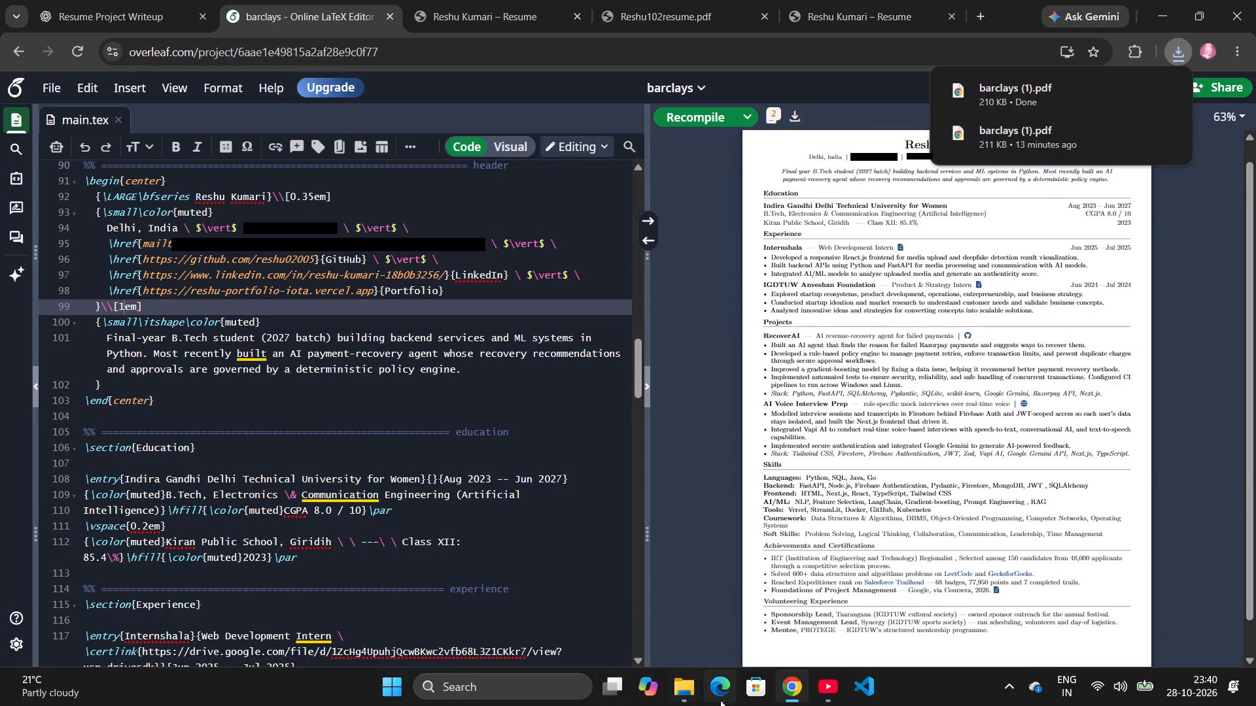
Switch to File Explorer and start renaming the newly downloaded "barclays (1)" PDF in the Downloads folder.
click(681, 696)
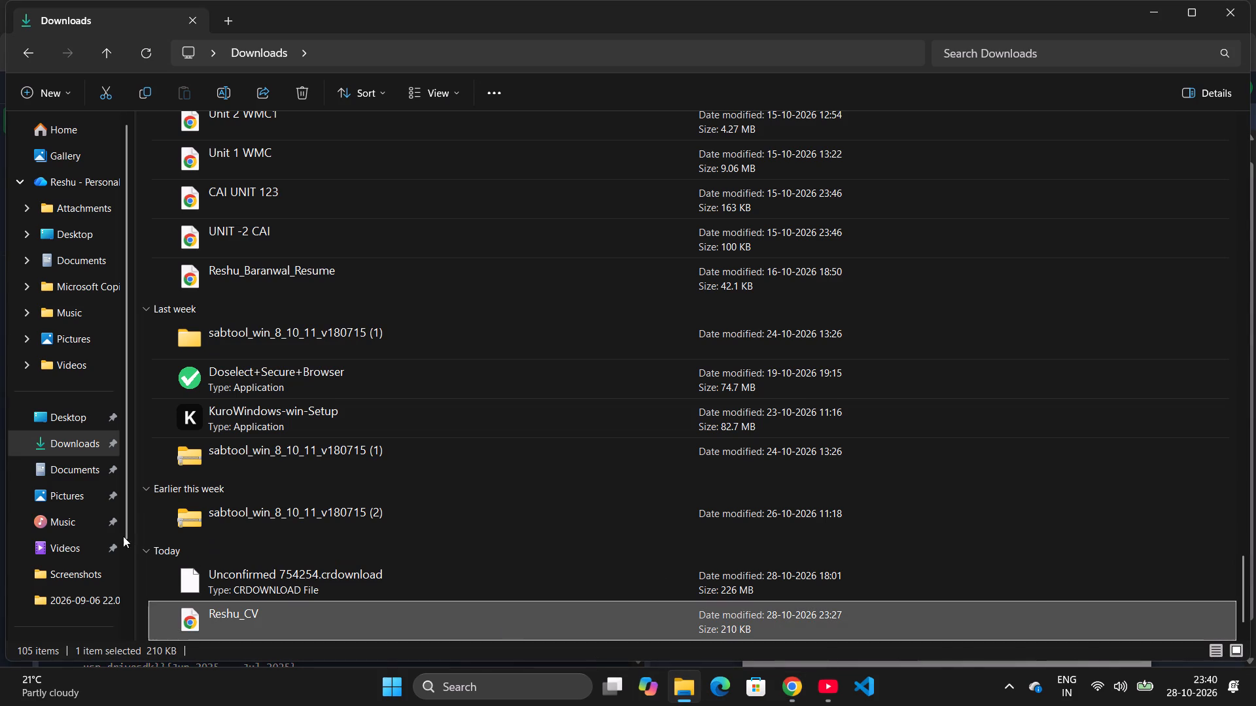
scroll(327, 577, down, 5)
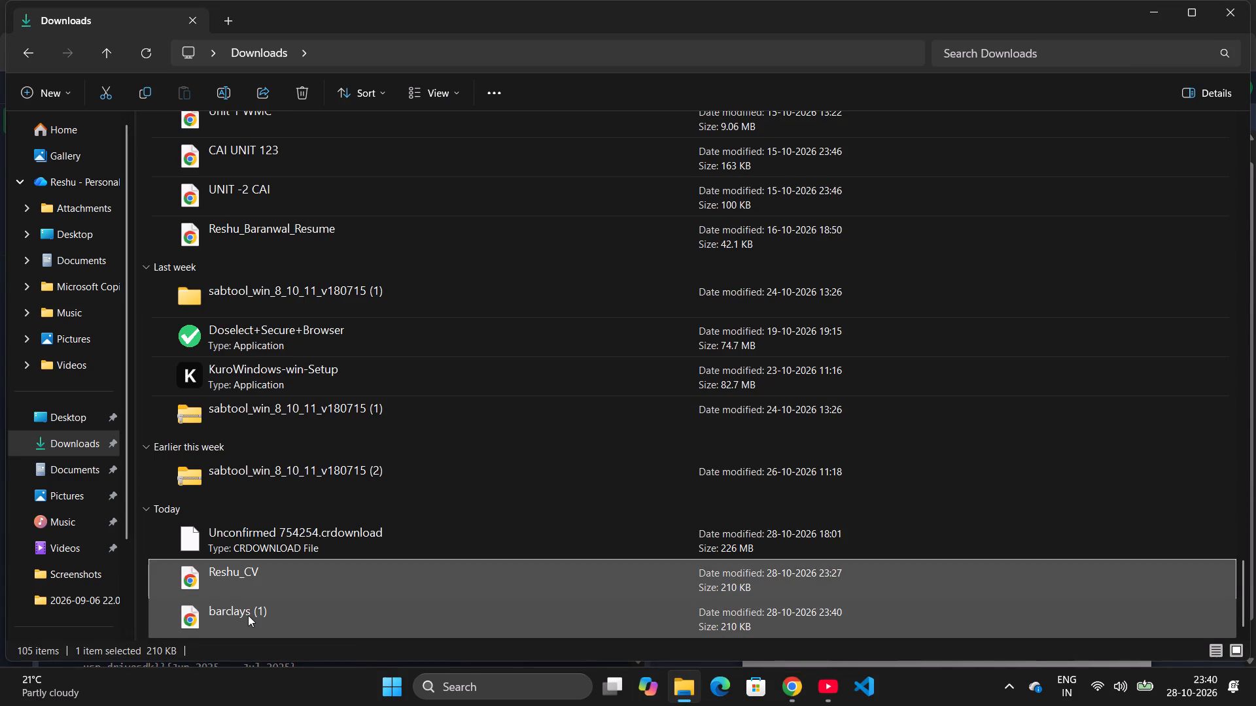
right_click(248, 615)
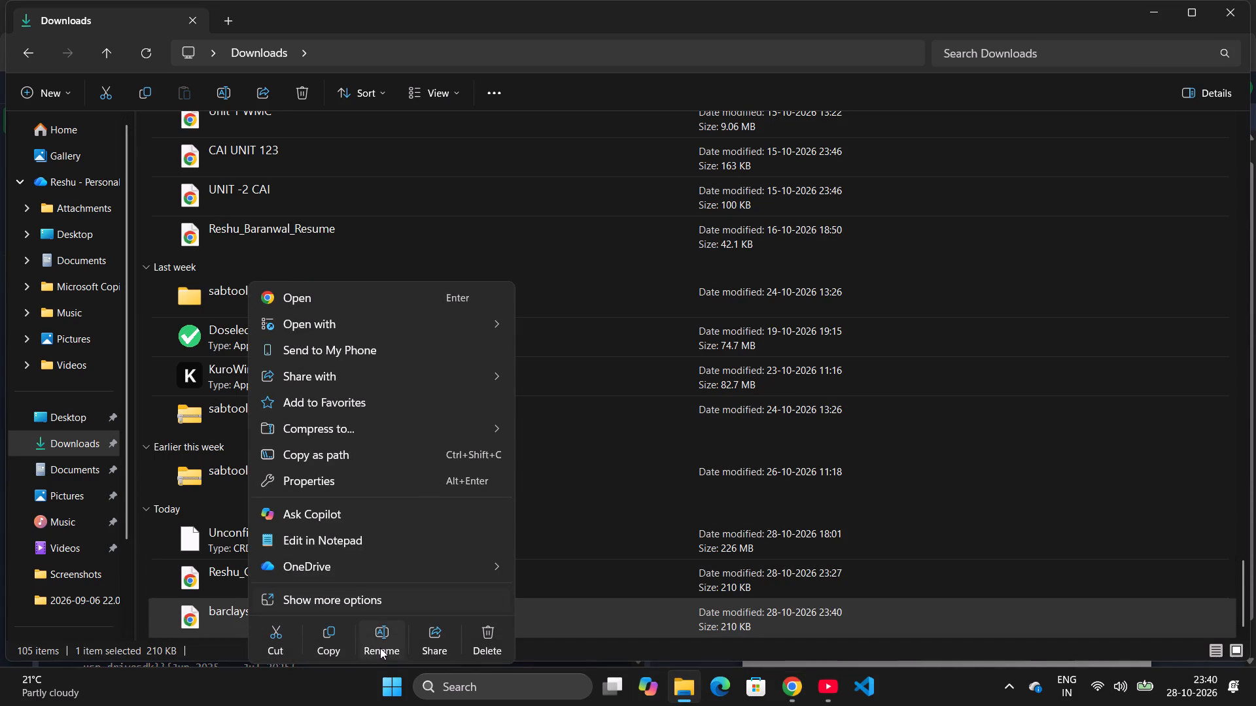
Rename the newly downloaded barclays PDF with the resume owner's full name followed by _CV, using underscores between the words.
click(380, 648)
key(BackSpace)
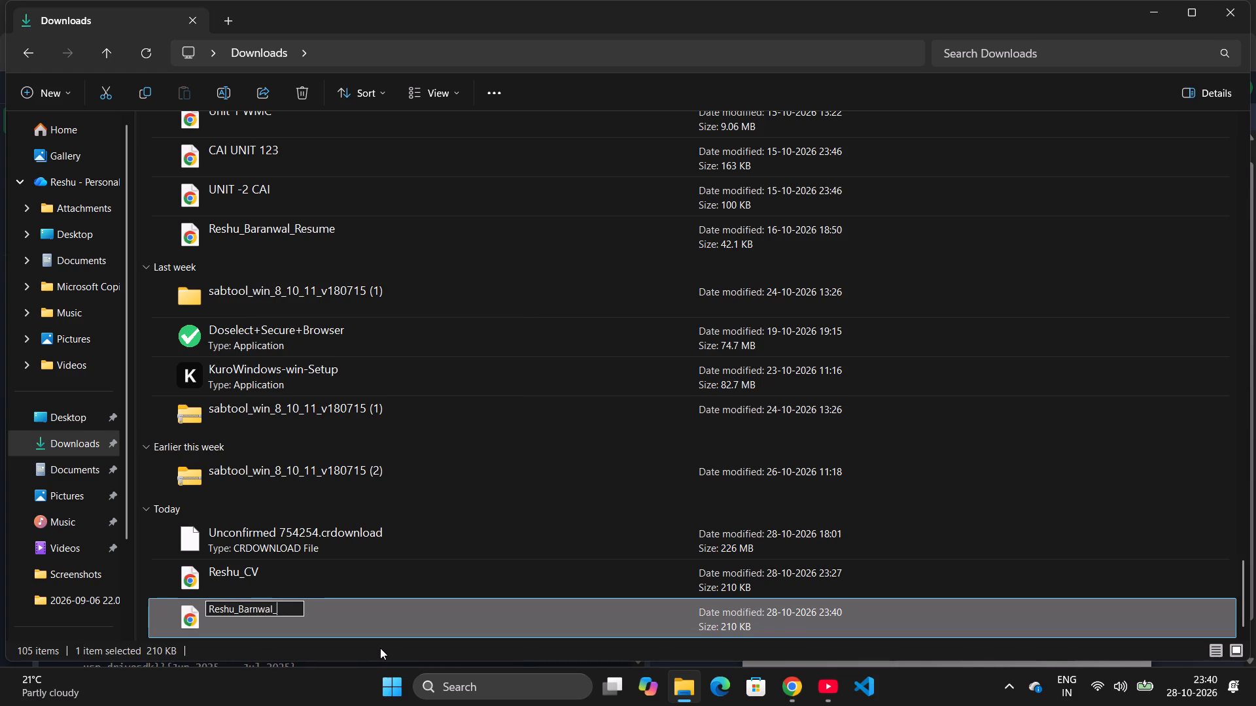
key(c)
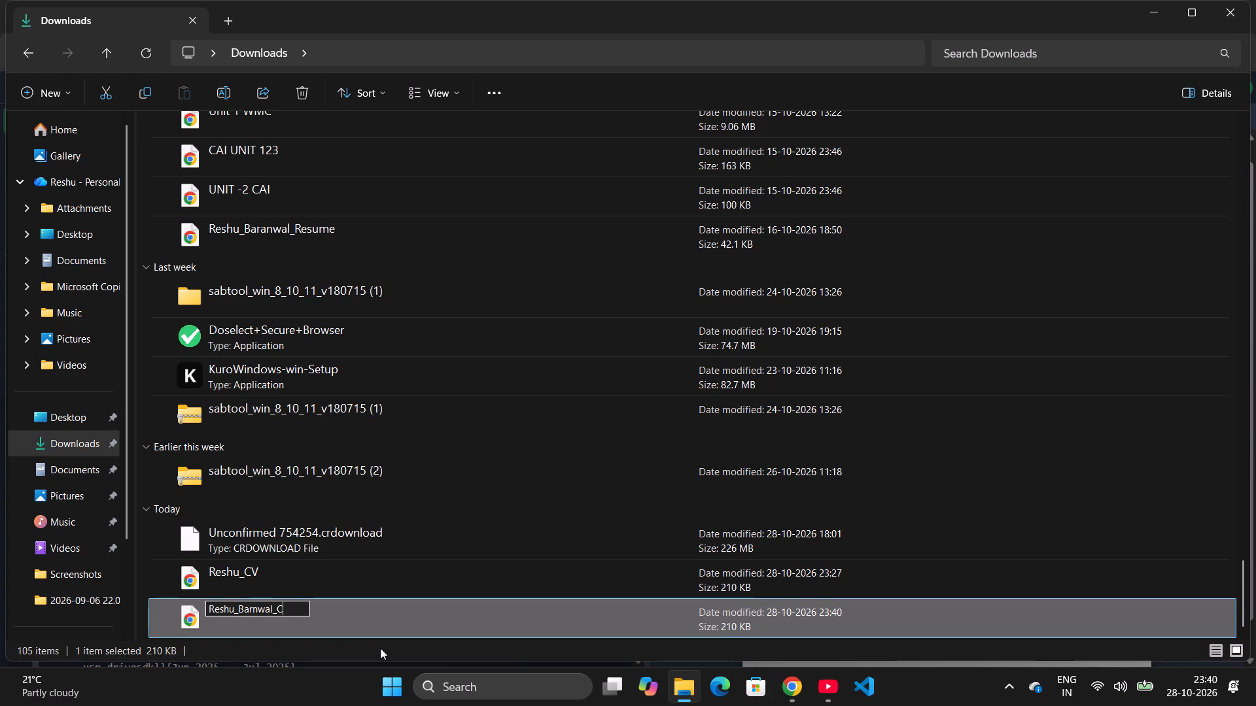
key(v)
key(shift+Return)
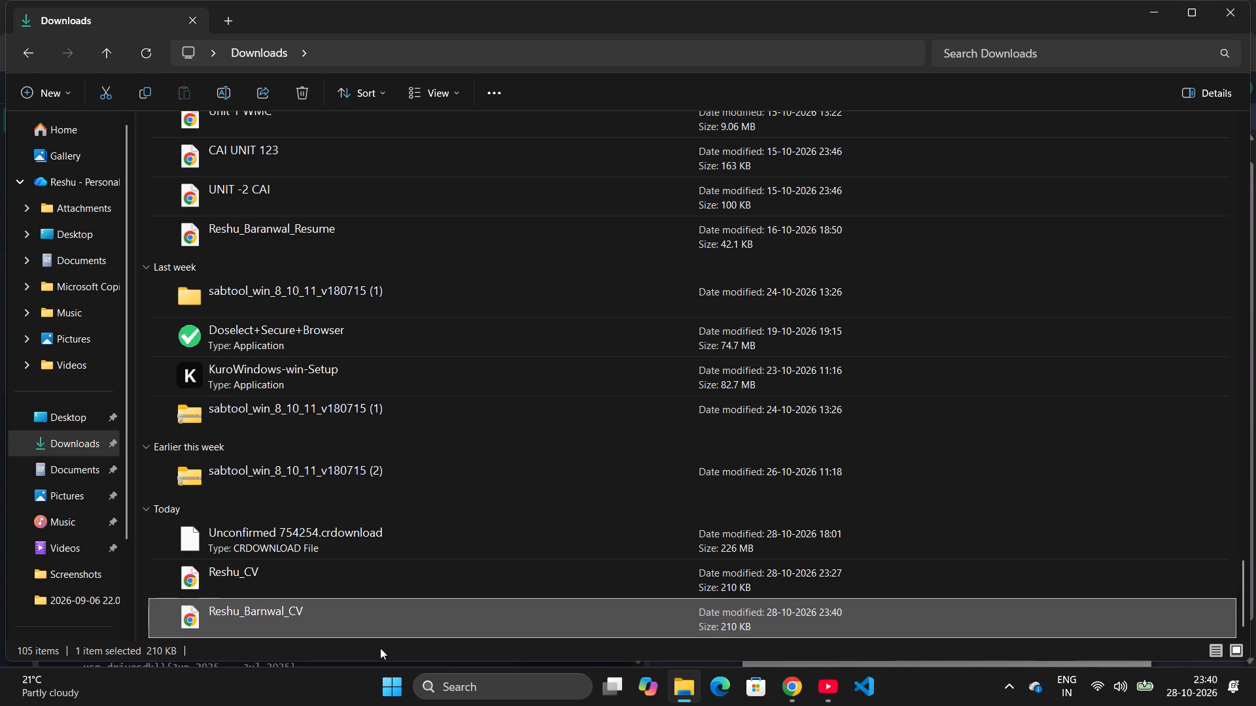
Share the renamed CV PDF from the Downloads folder through WhatsApp.
right_click(281, 609)
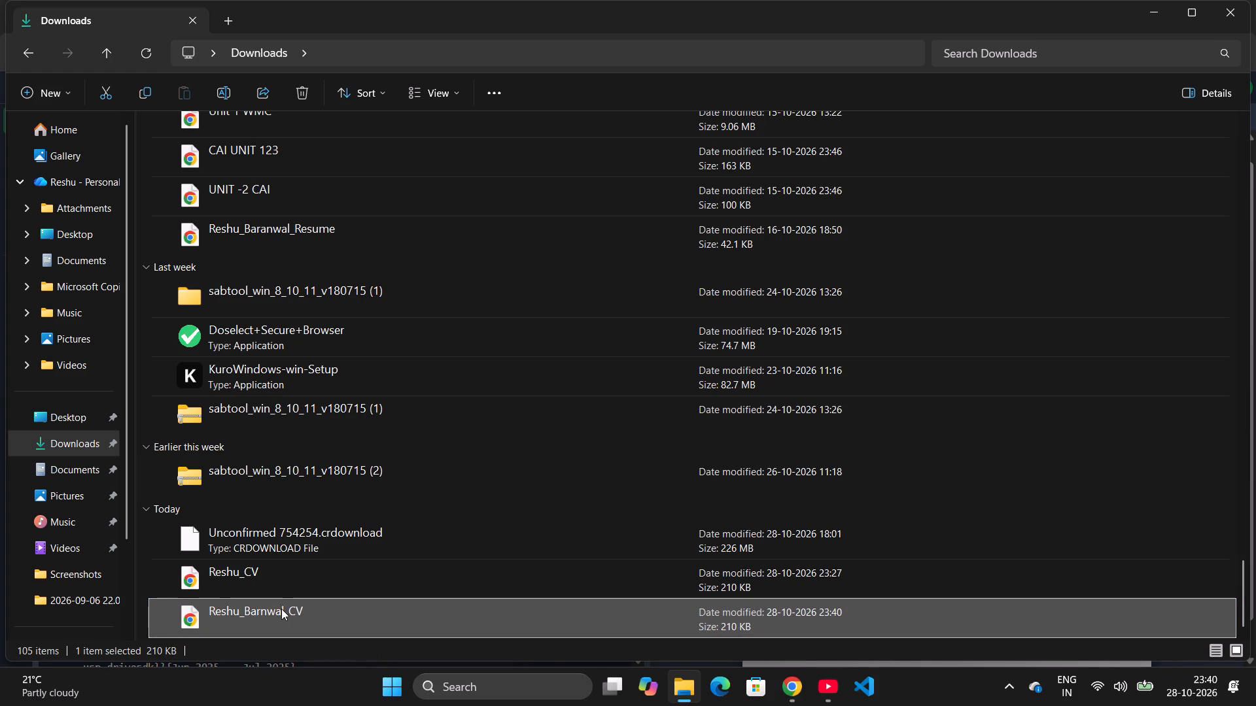
click(468, 643)
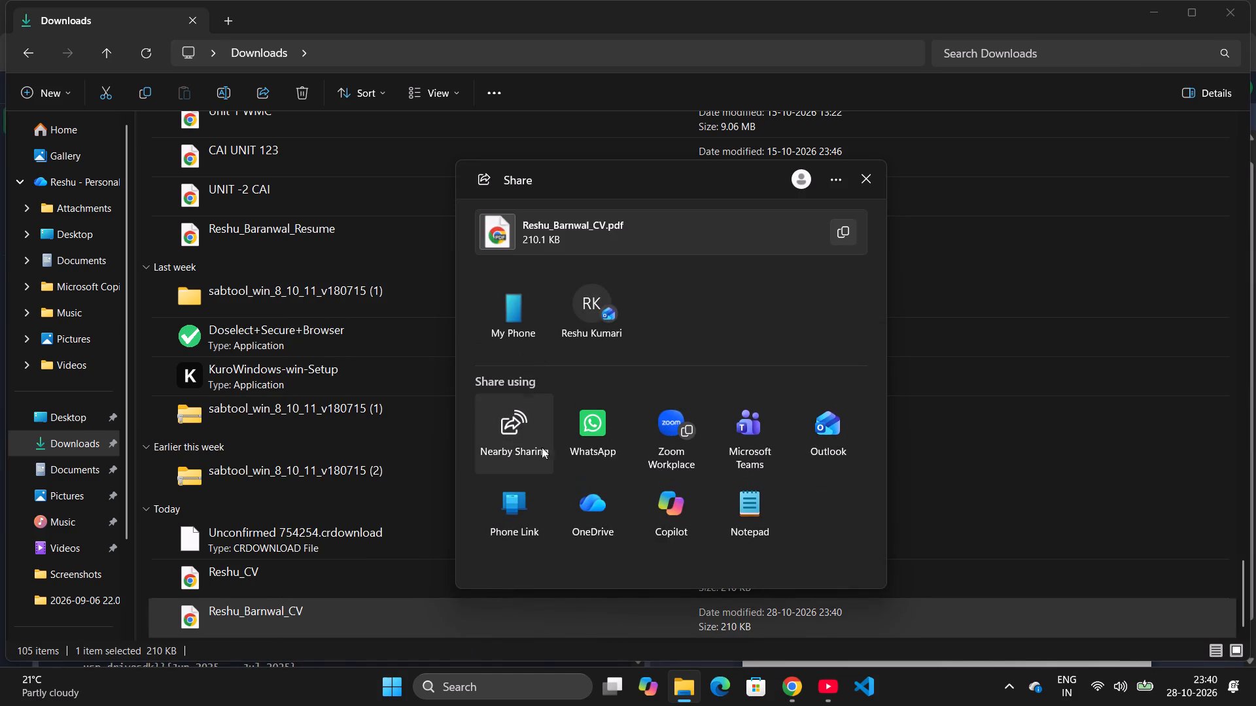
click(588, 429)
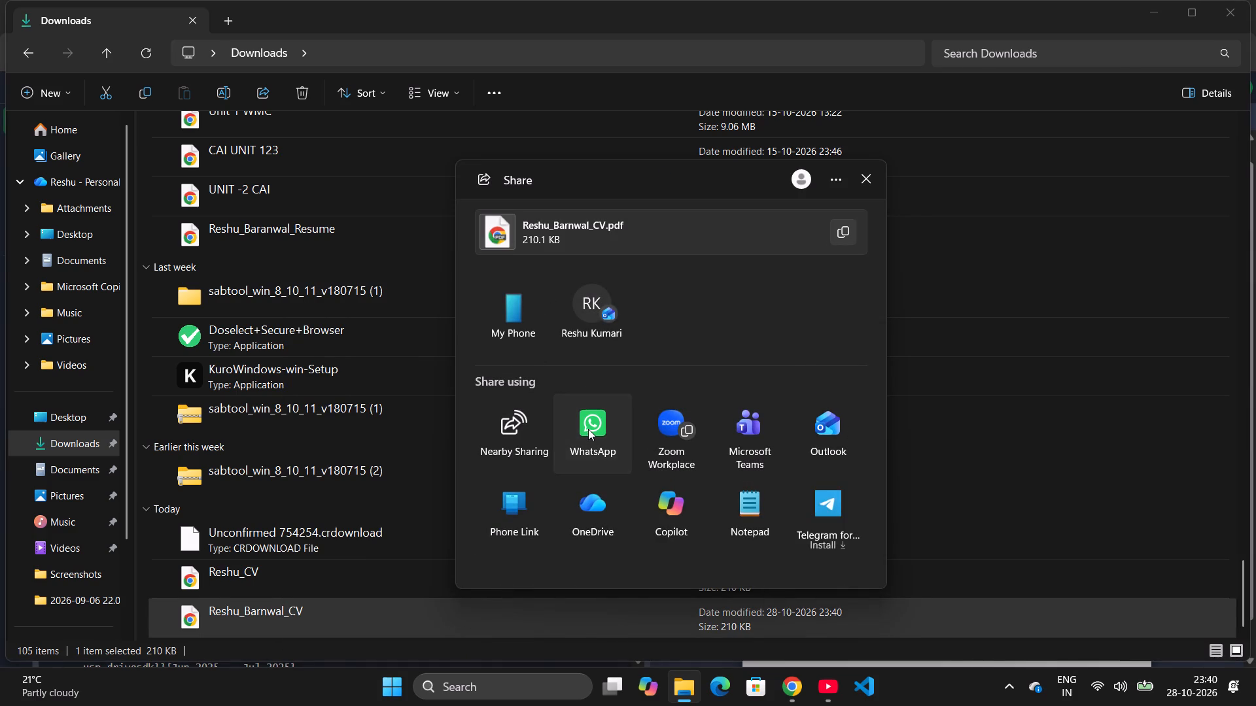
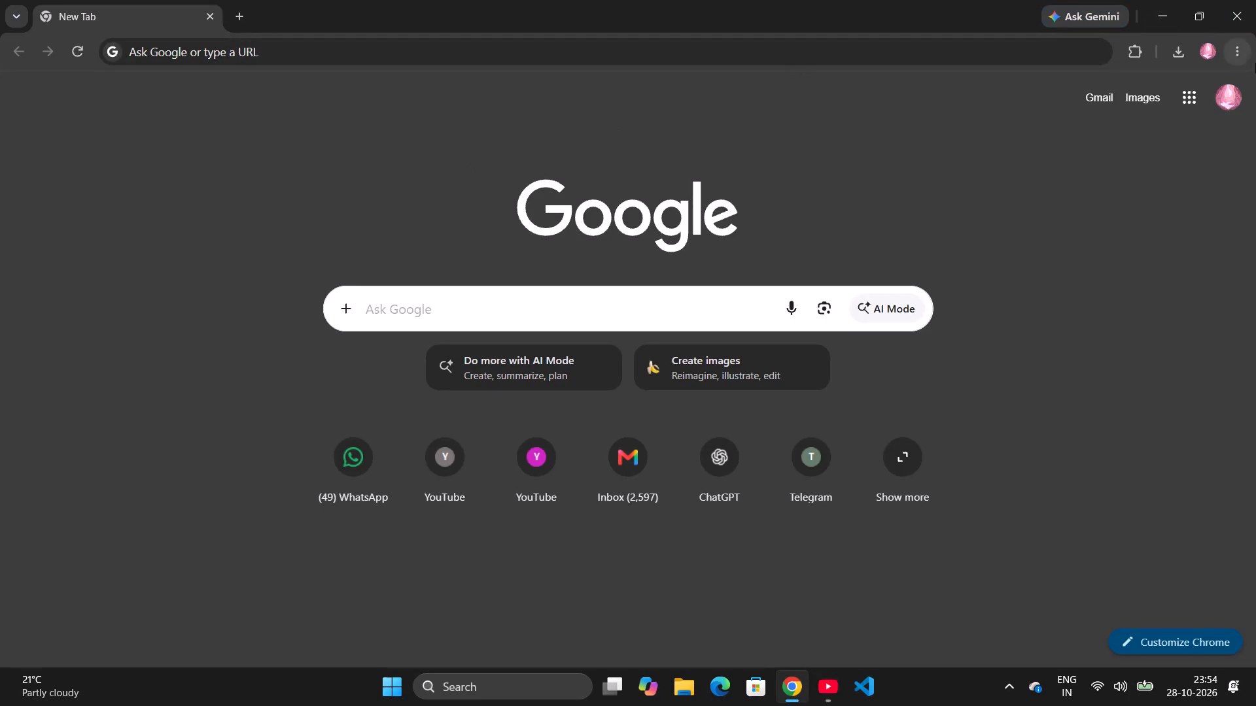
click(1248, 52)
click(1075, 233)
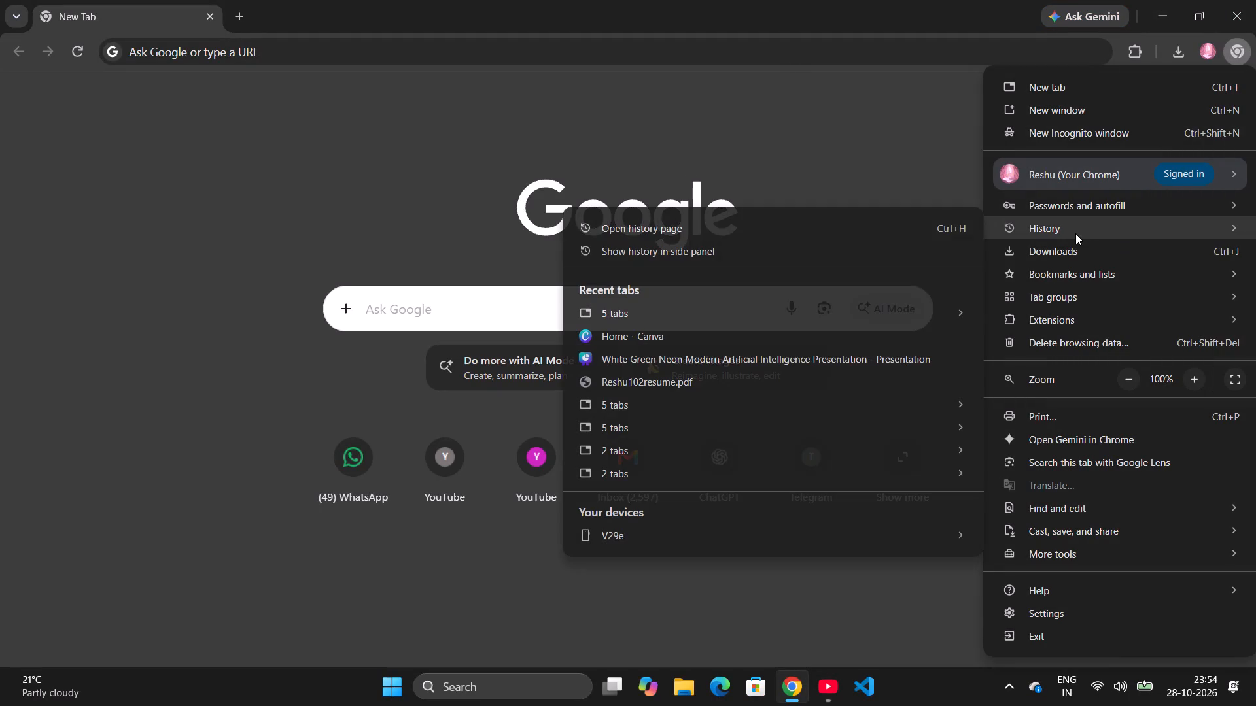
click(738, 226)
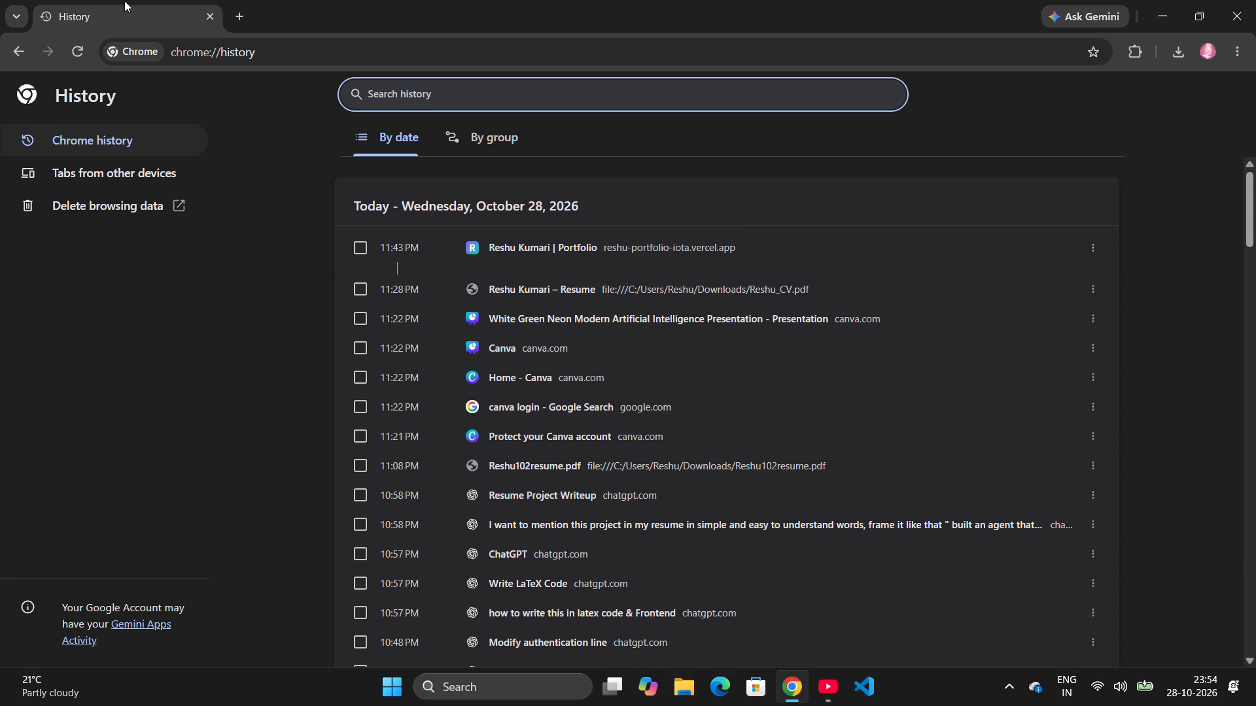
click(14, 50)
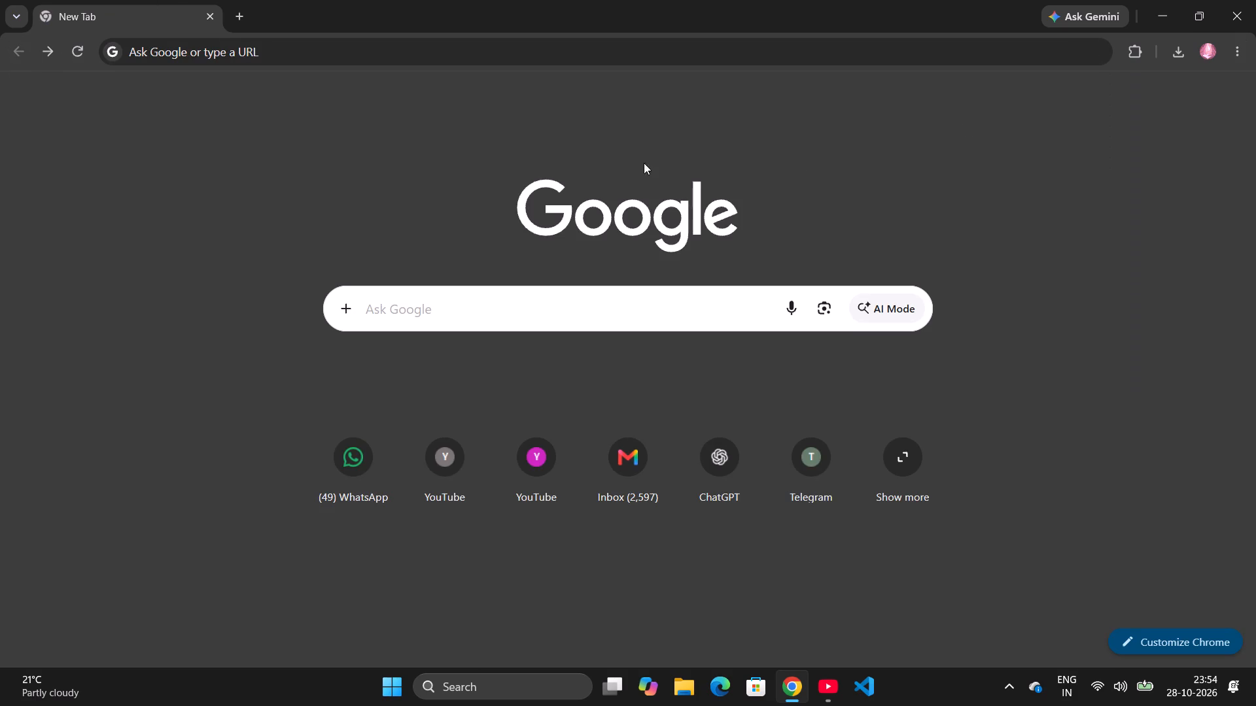
Bring up the browser's history options with the list of recently closed tabs.
click(1229, 46)
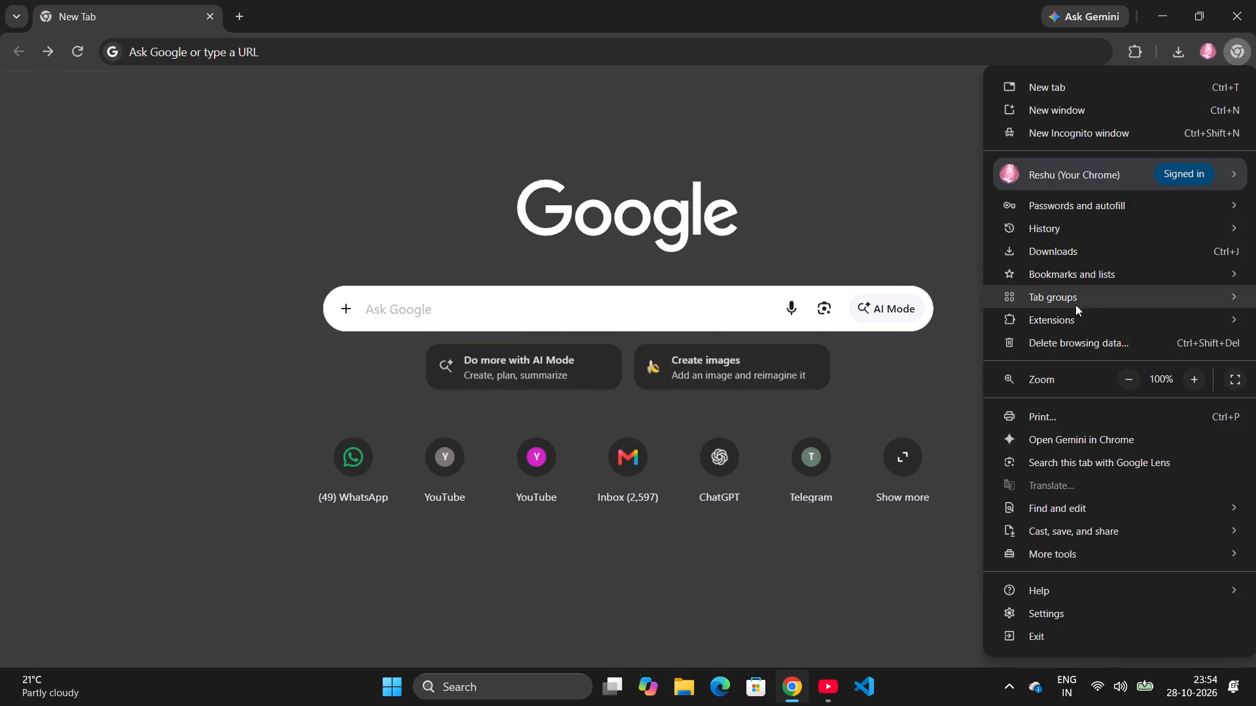
click(1051, 224)
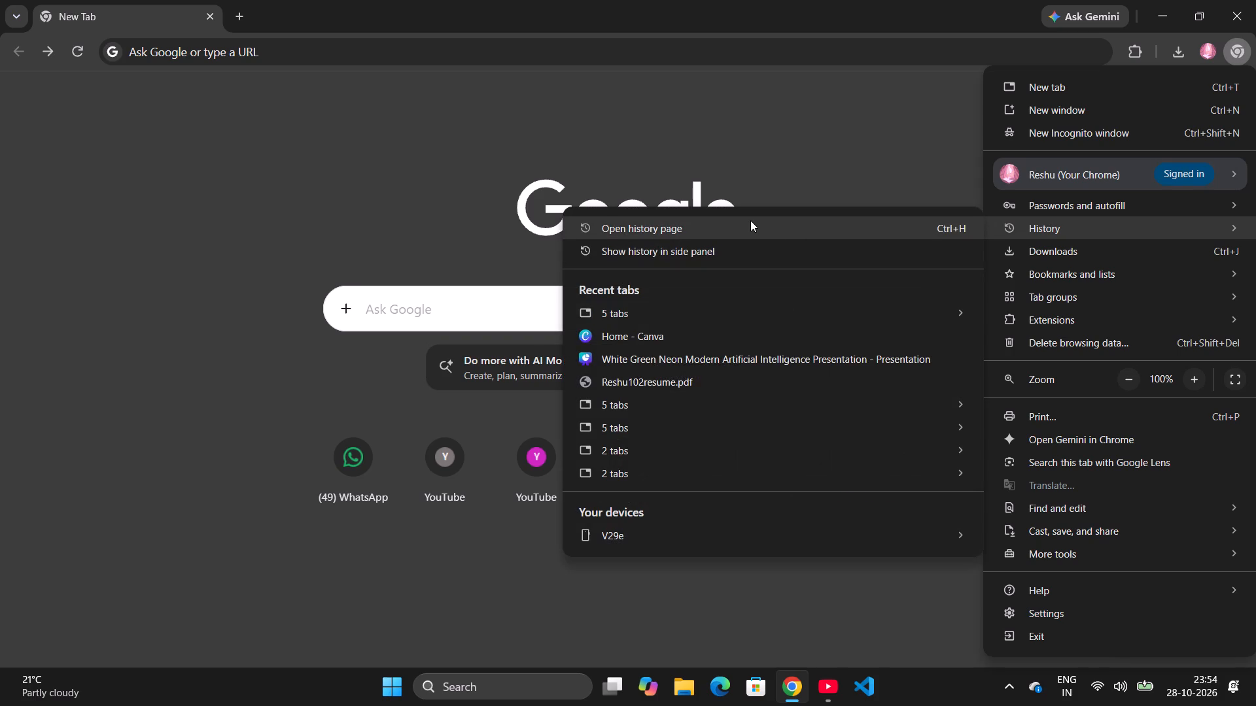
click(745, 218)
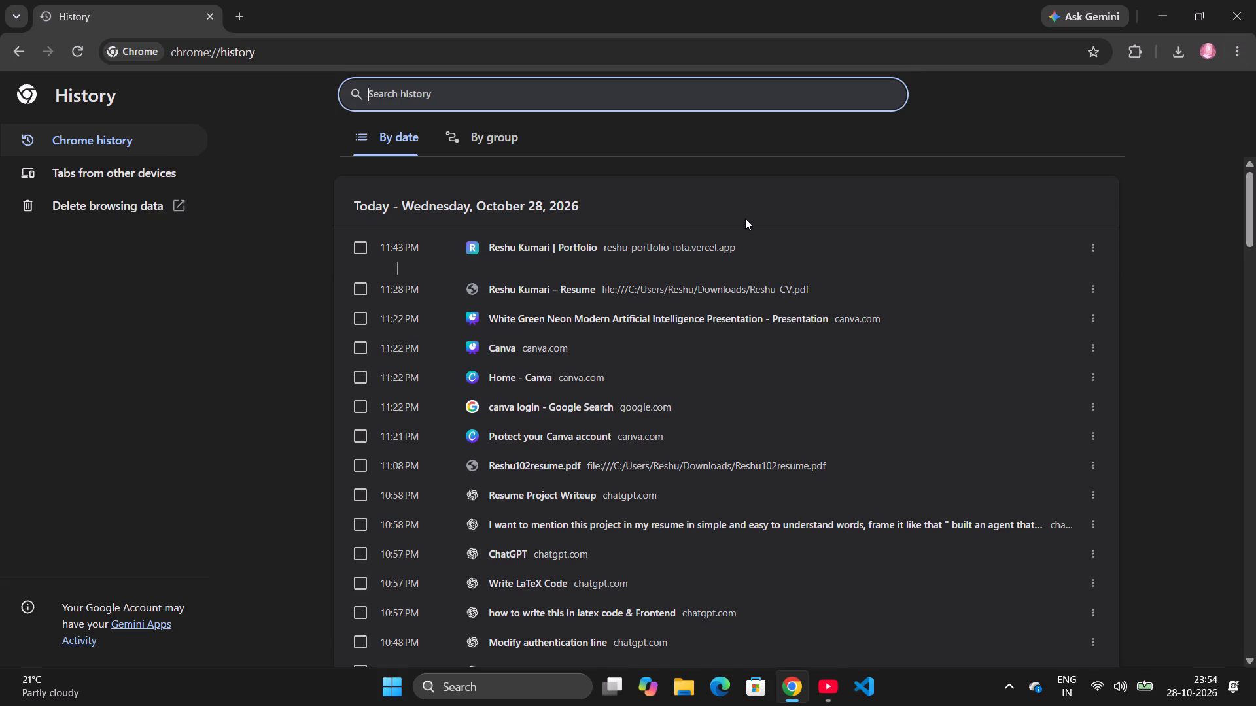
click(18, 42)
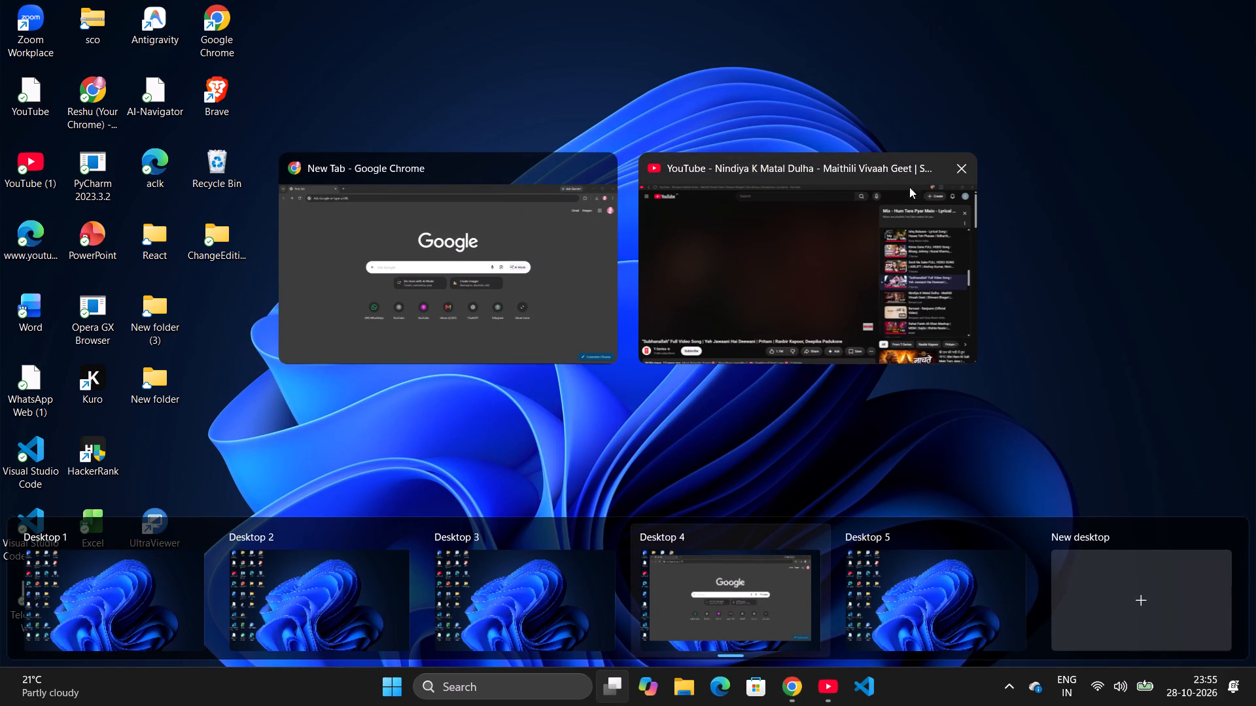
Switch to the YouTube window and pause the playing video.
click(785, 245)
click(678, 290)
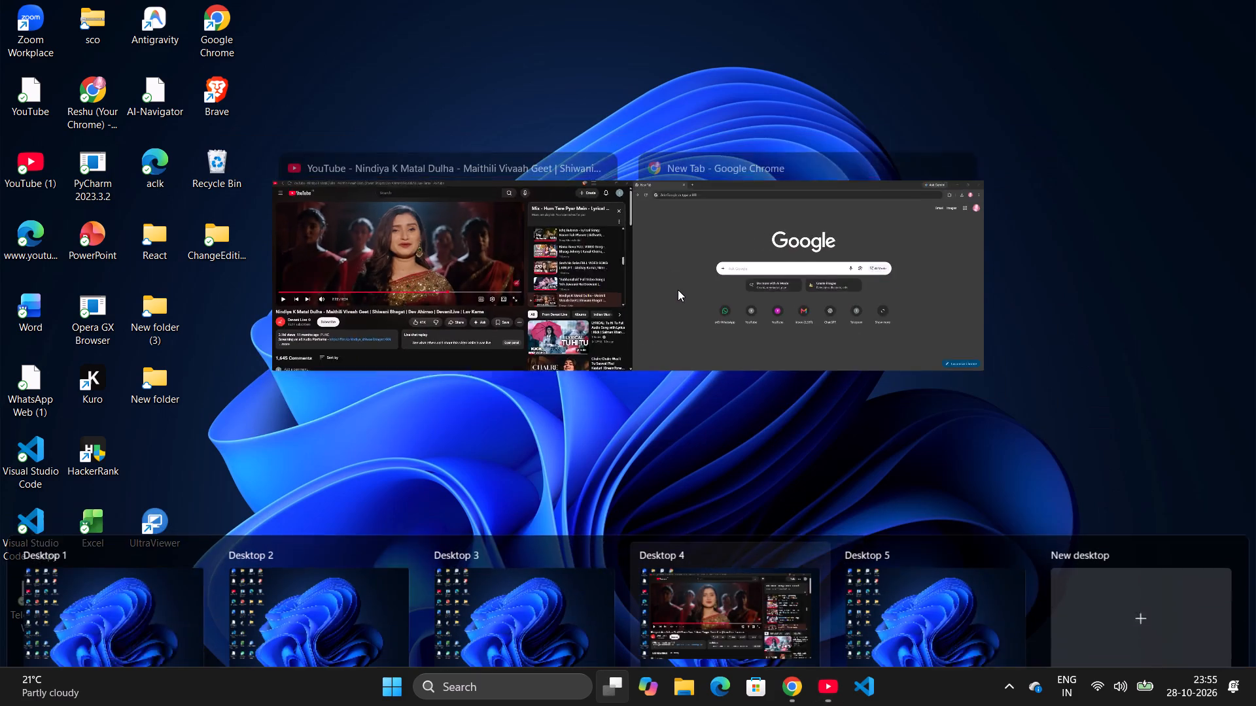
Switch to the Google Chrome window with the new tab page and turn off the computer's Bluetooth.
click(730, 290)
click(1093, 681)
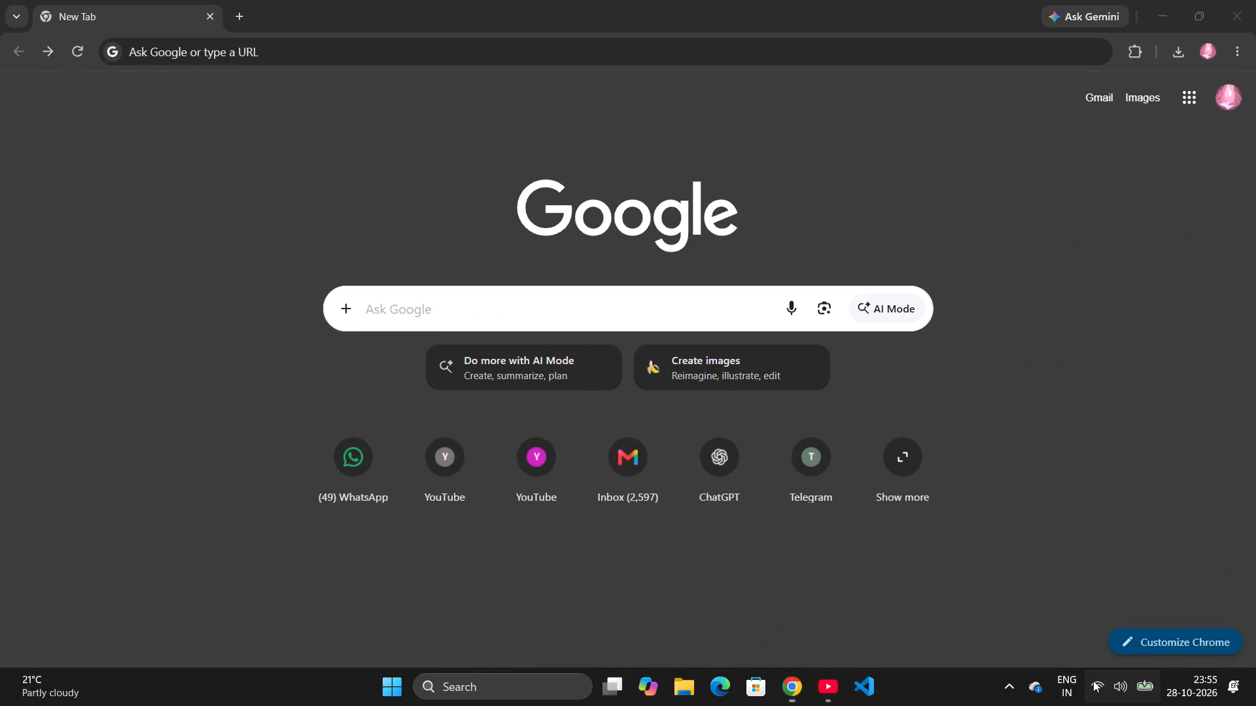
click(1069, 373)
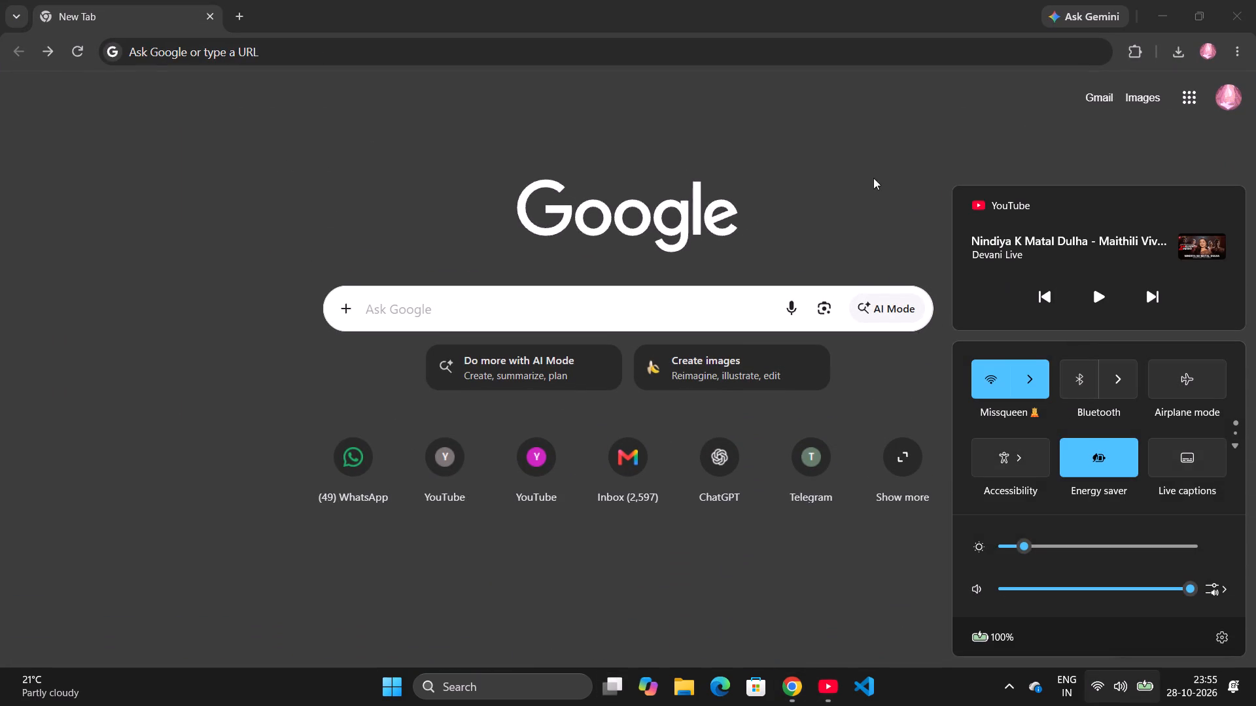
click(848, 155)
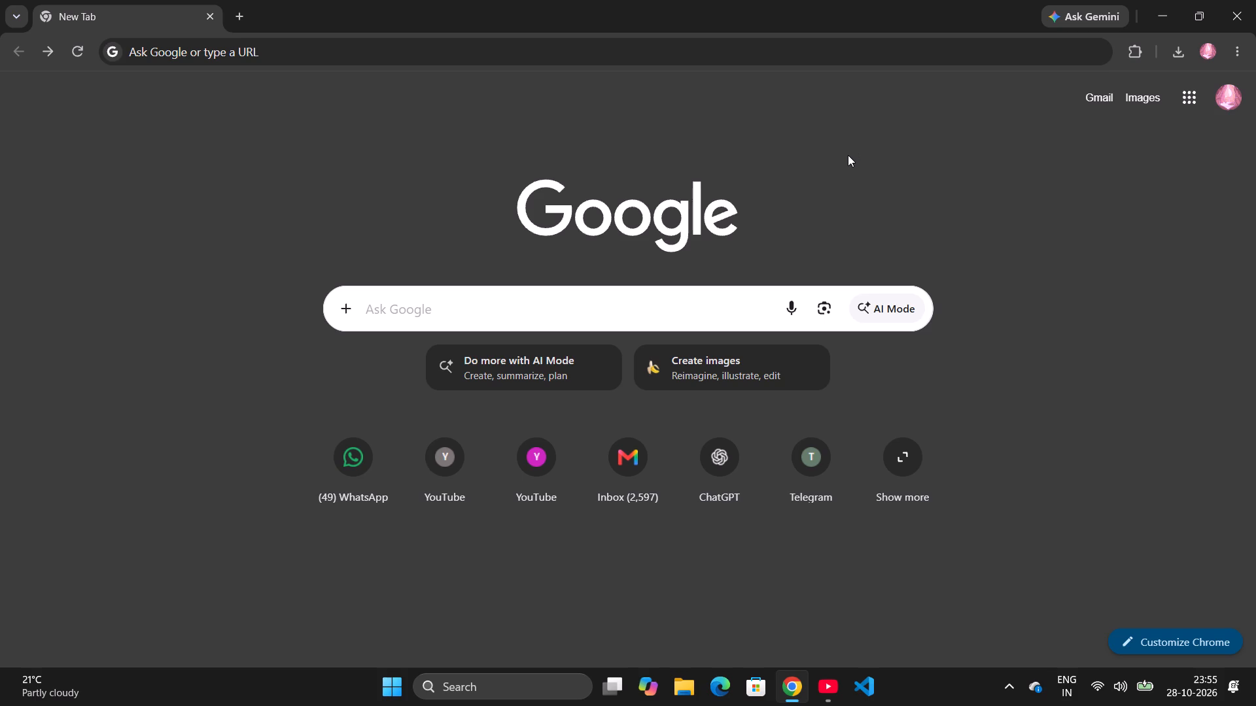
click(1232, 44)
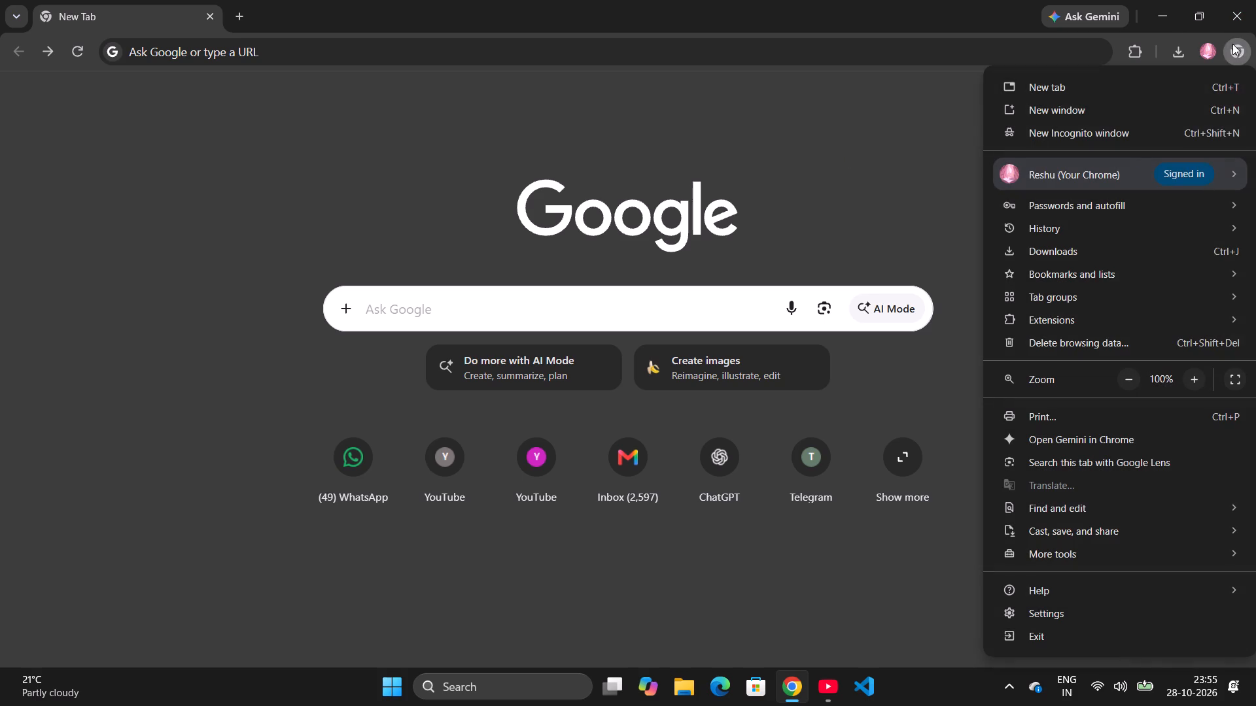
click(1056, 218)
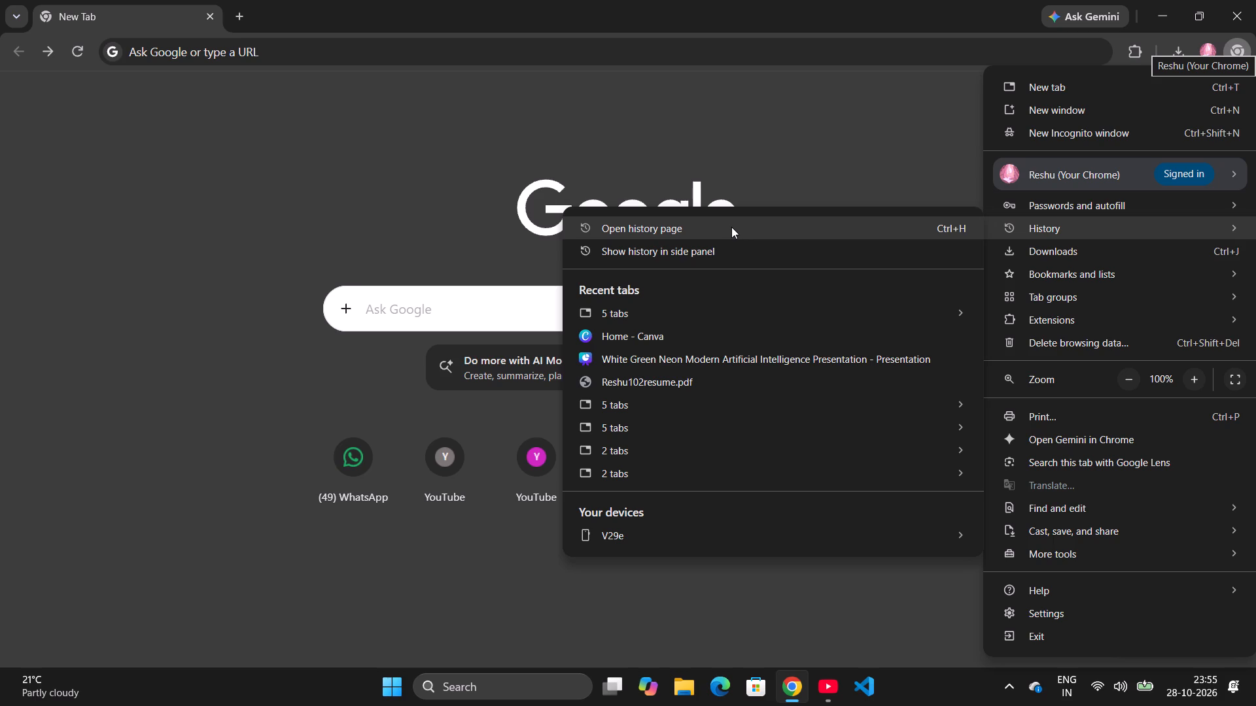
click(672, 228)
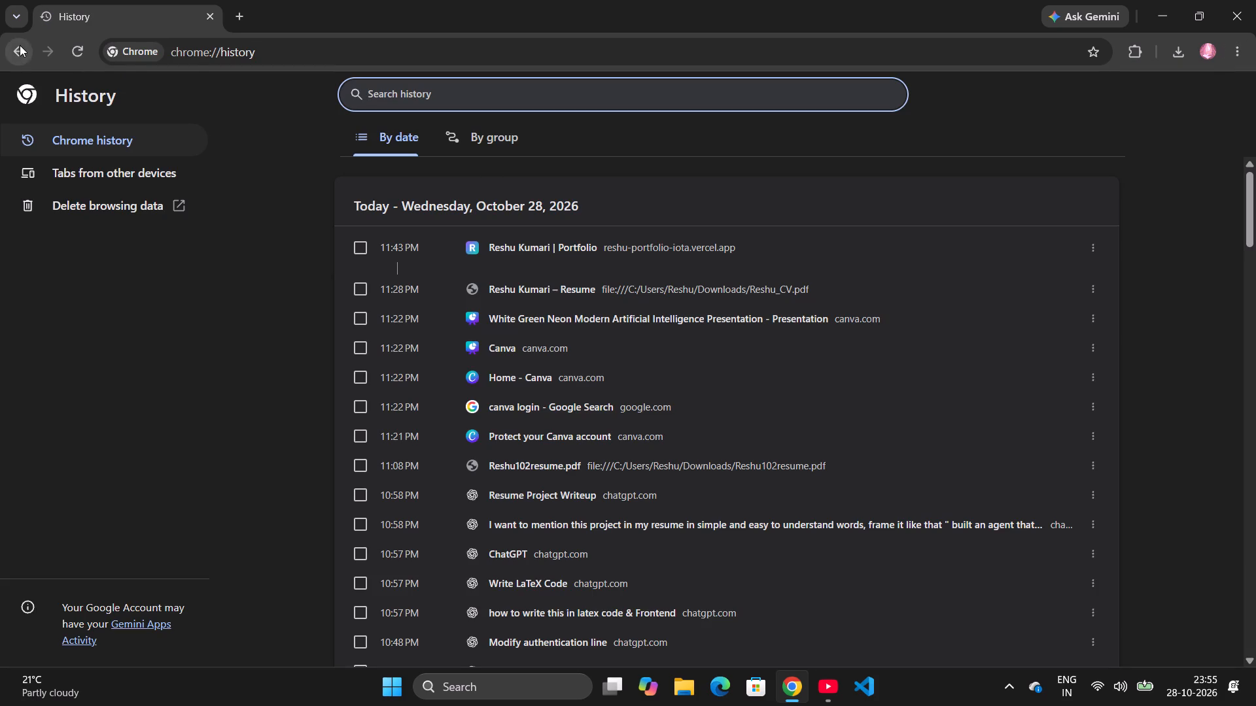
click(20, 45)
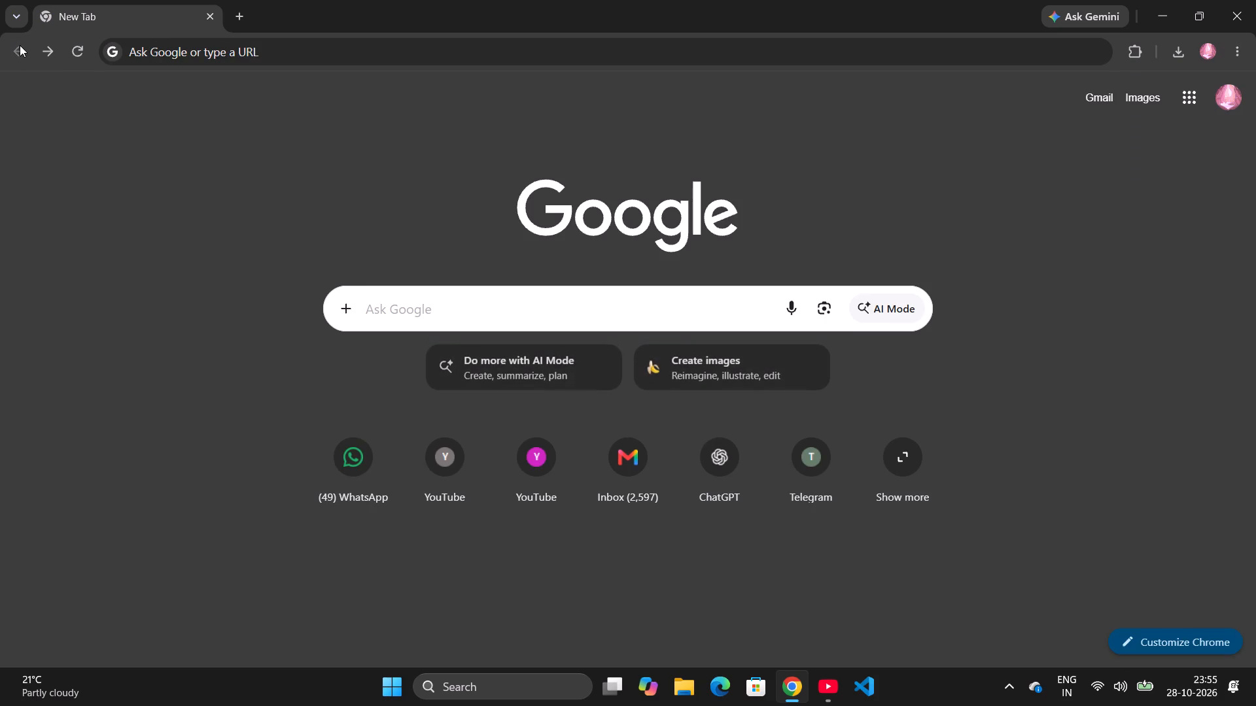
Restore the recently closed five-tab browser window that contains the barclays Overleaf project.
click(1236, 56)
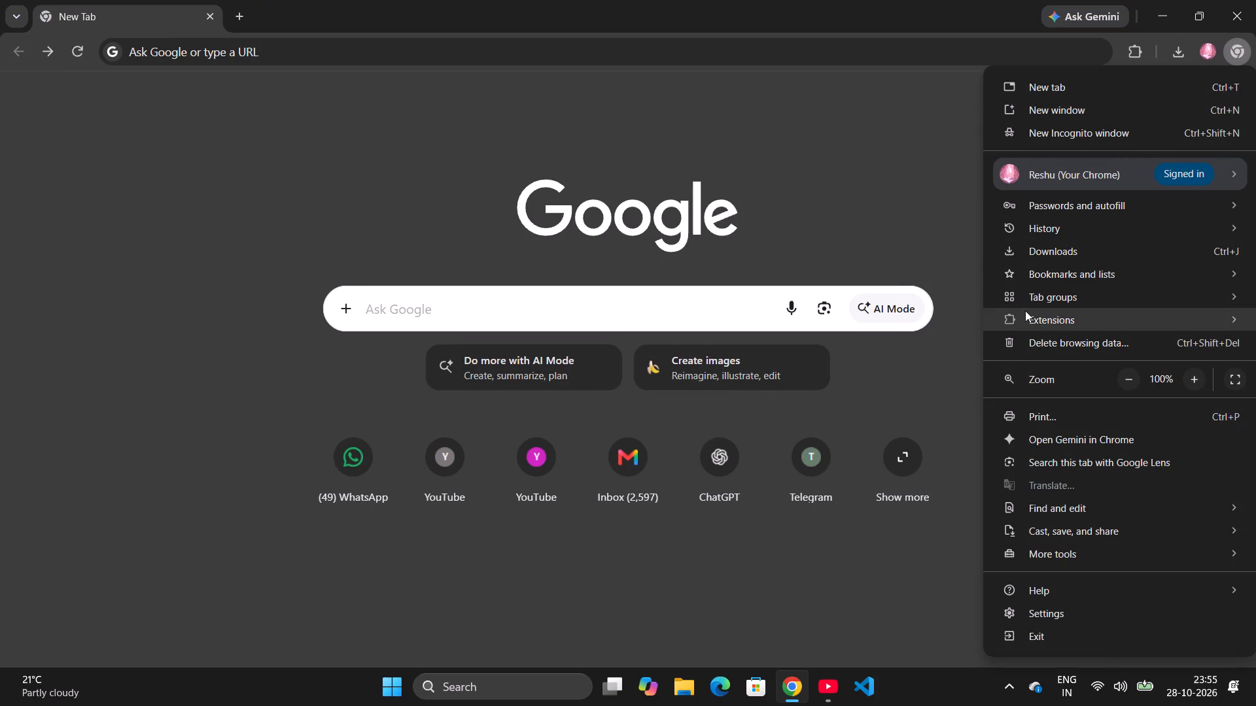
click(1049, 225)
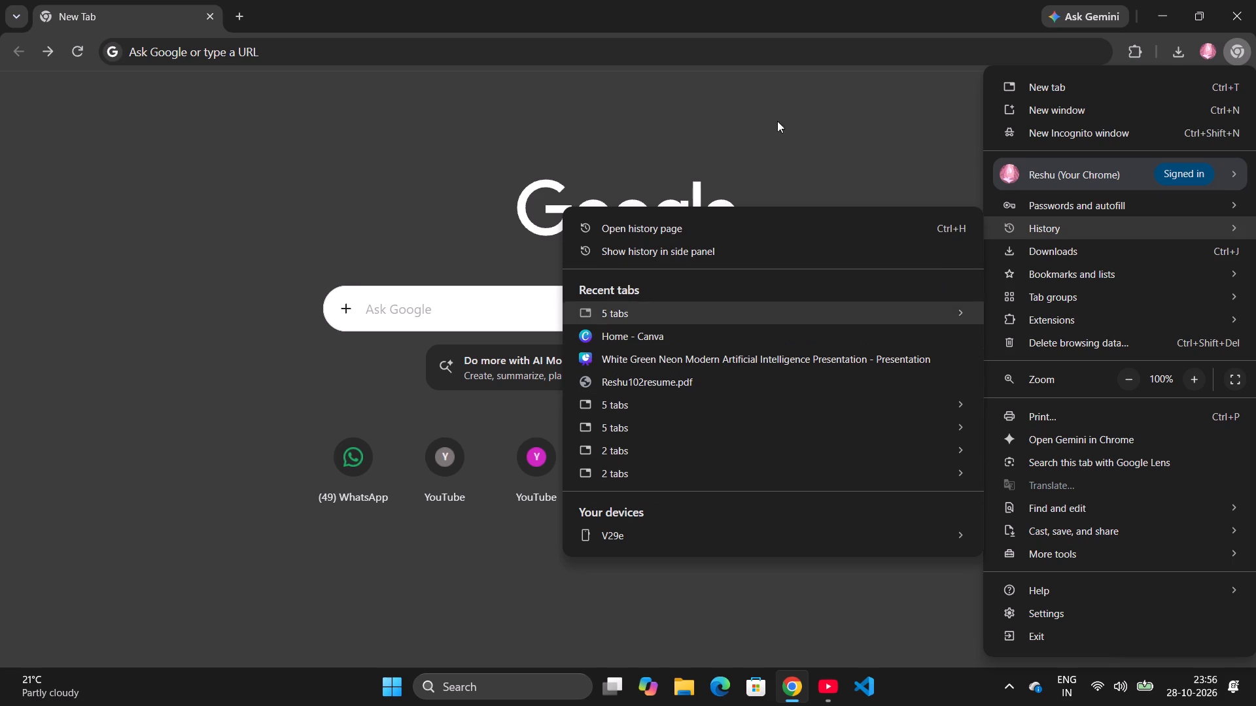
click(619, 317)
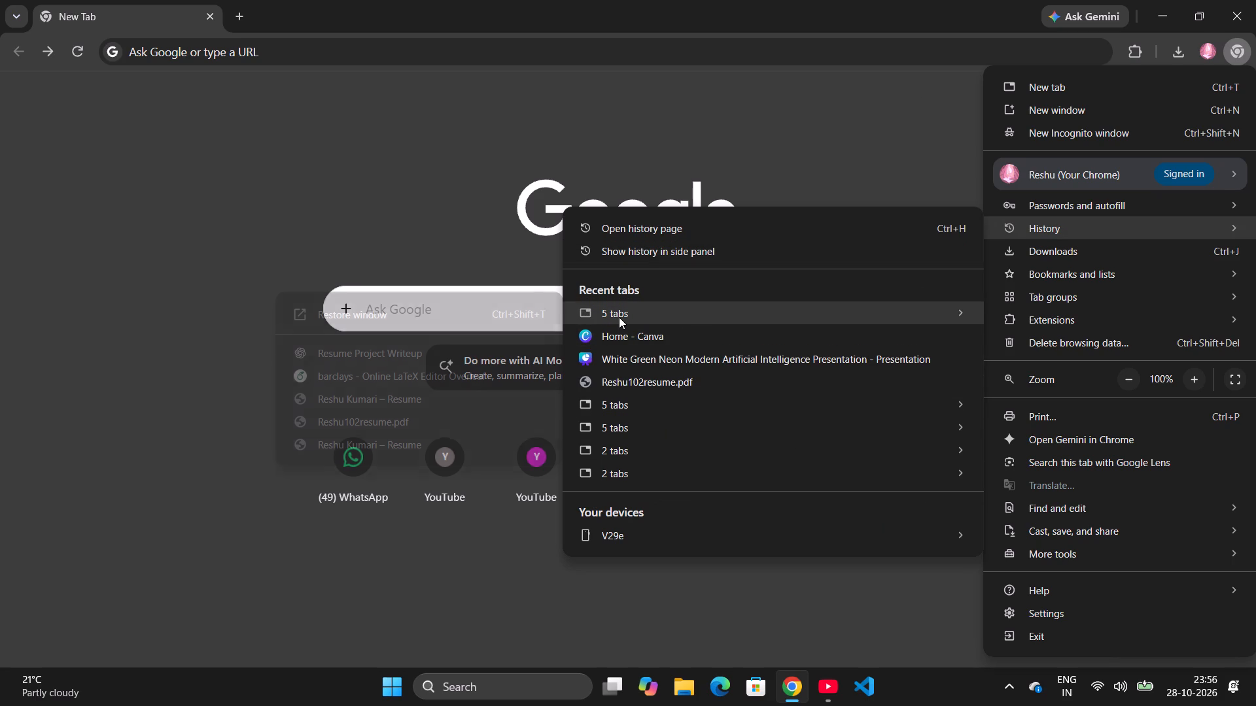
click(457, 320)
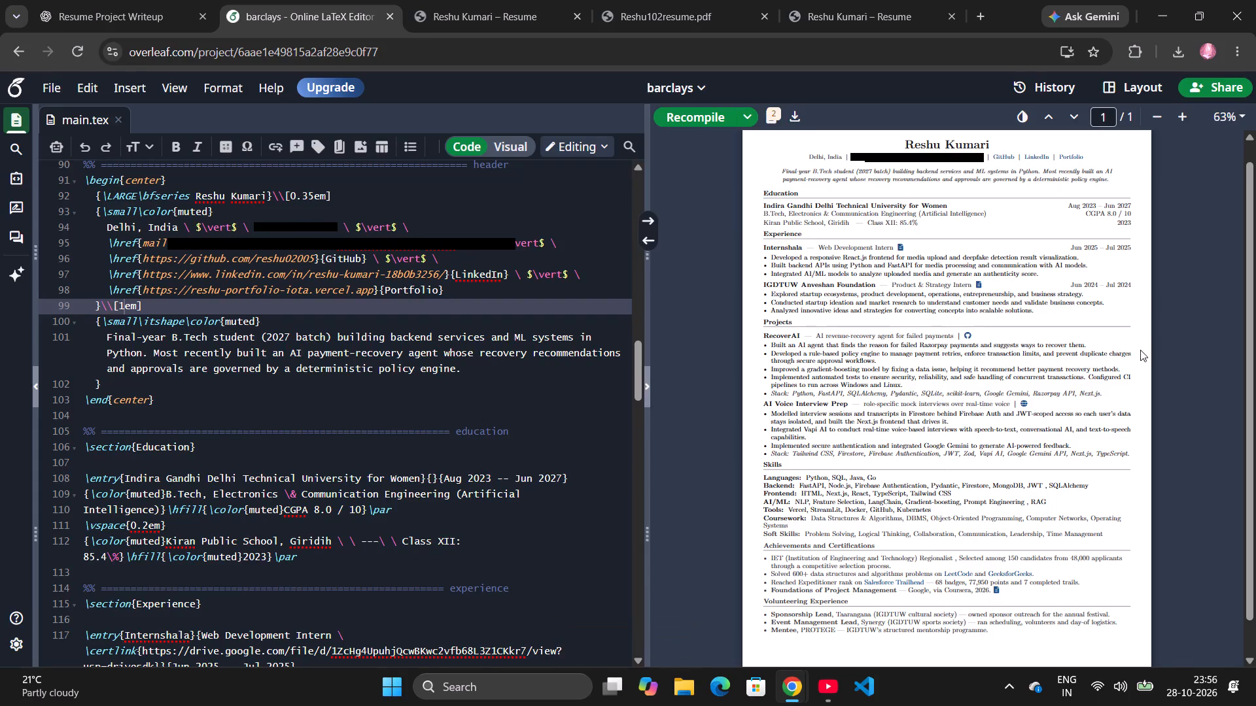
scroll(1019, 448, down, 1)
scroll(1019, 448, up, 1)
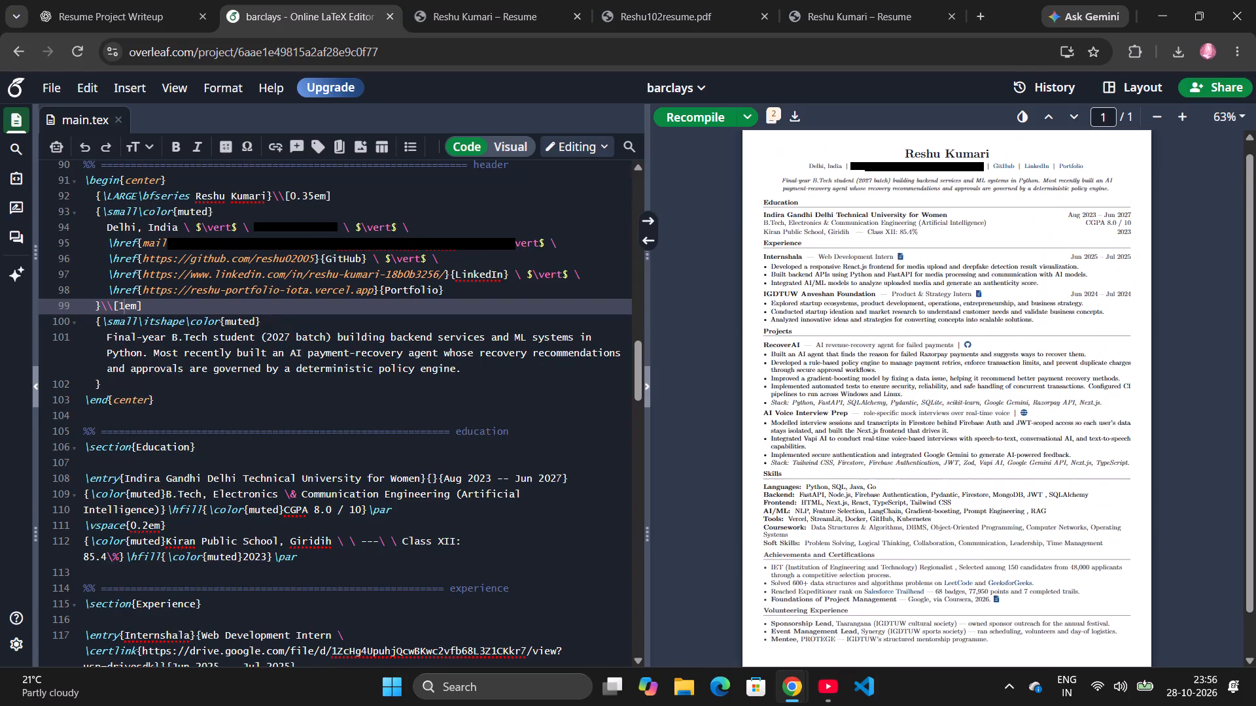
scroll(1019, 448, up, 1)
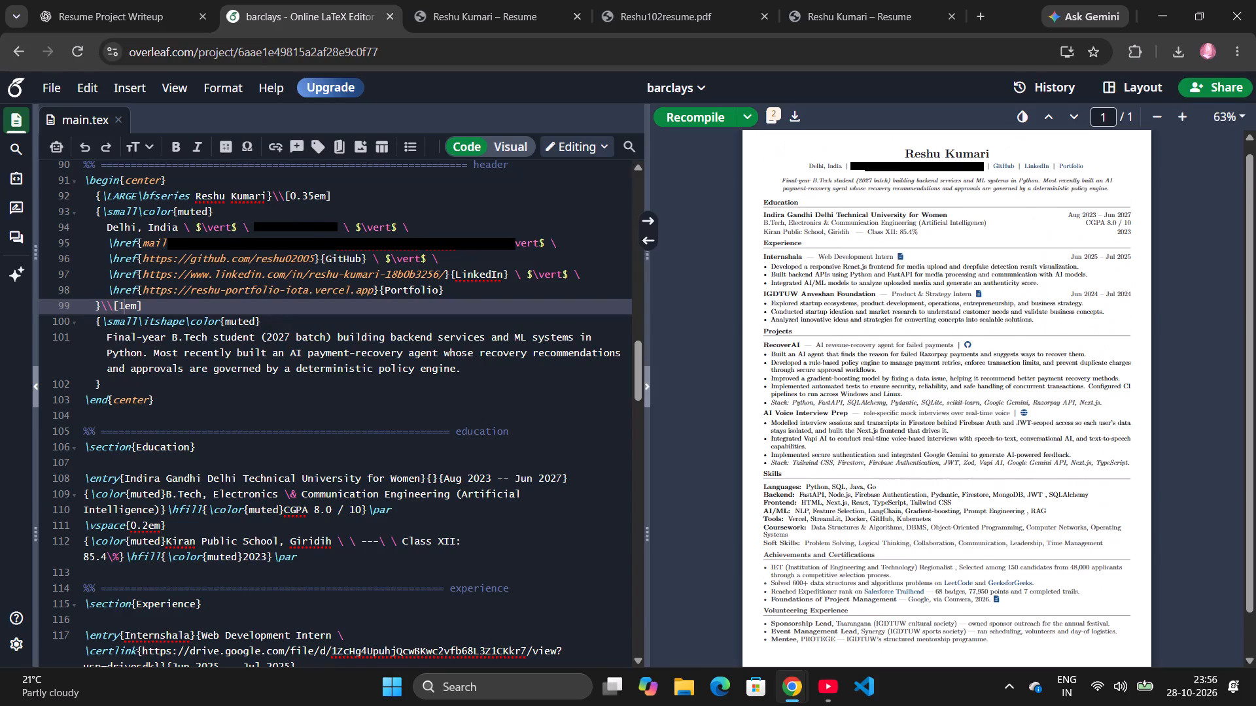
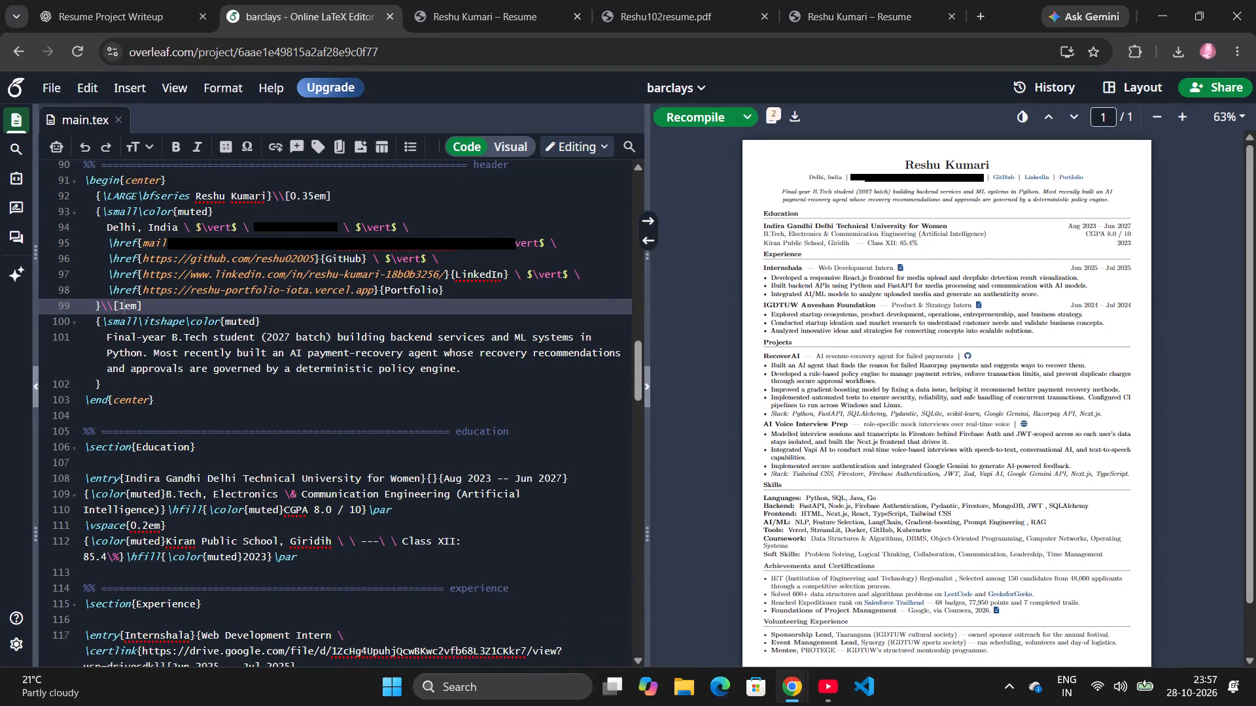
Copy the three Internshala experience bullets from the compiled resume preview.
scroll(573, 375, down, 1)
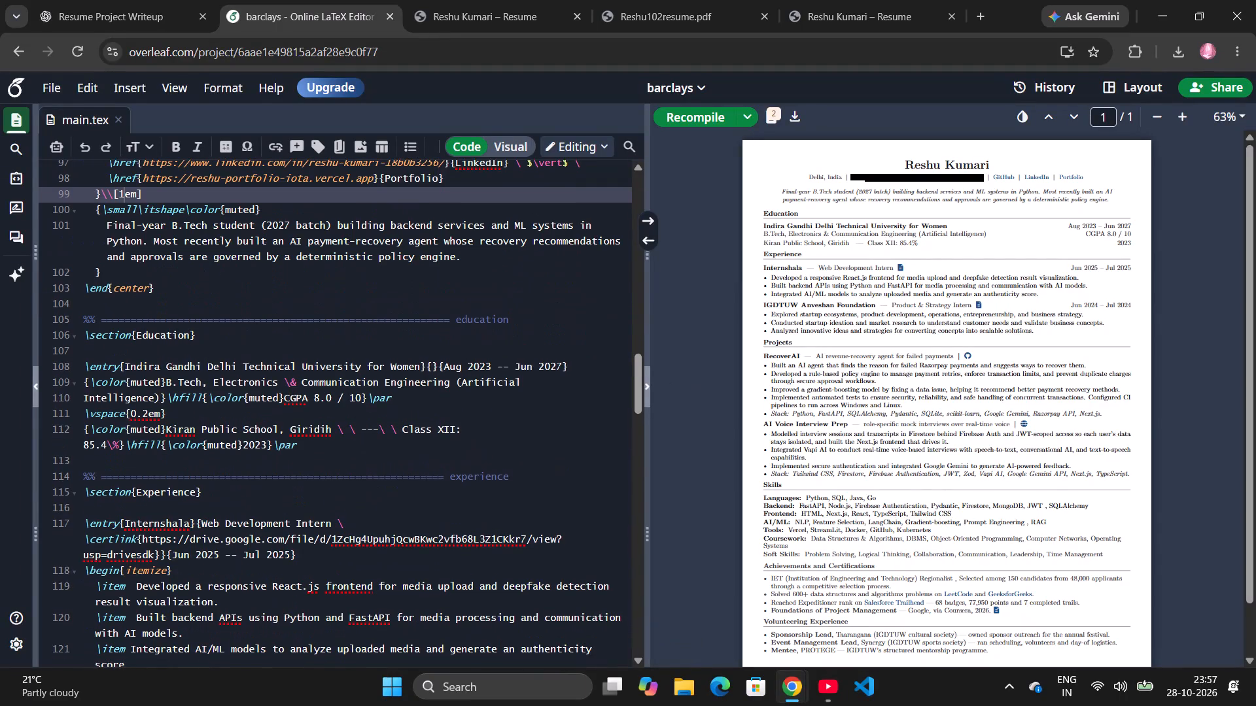
scroll(573, 375, down, 2)
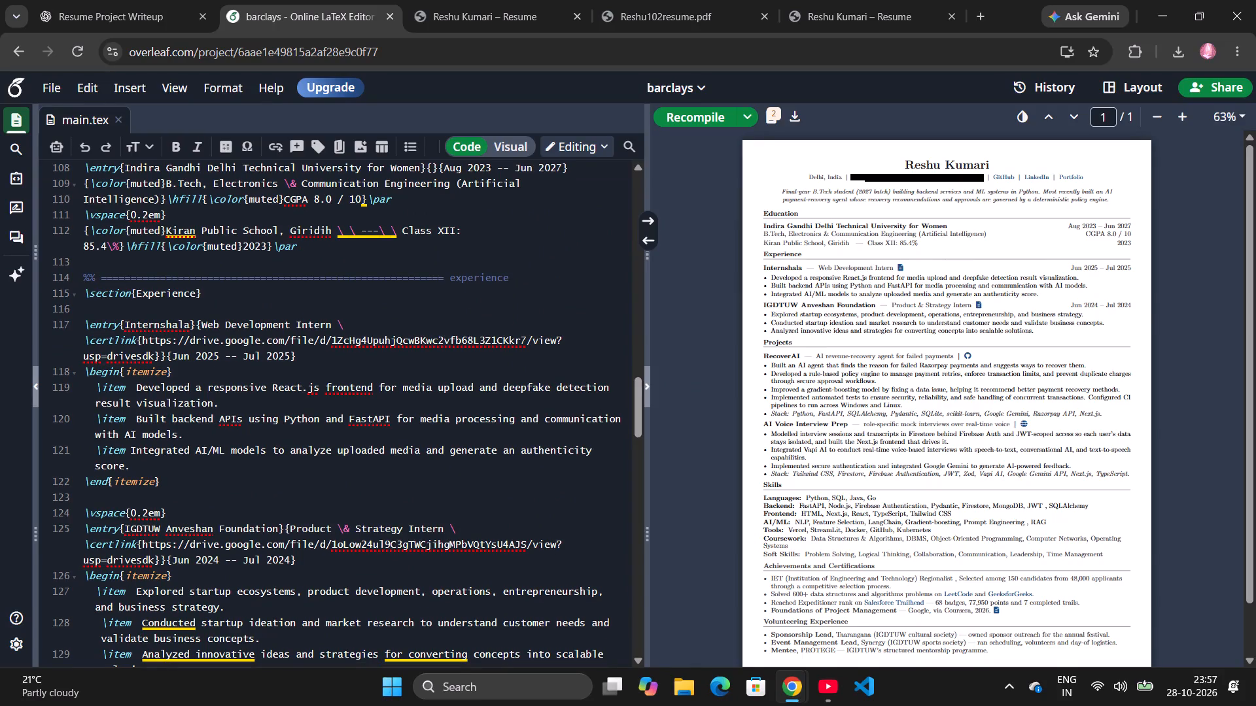
drag(770, 278, 1037, 295)
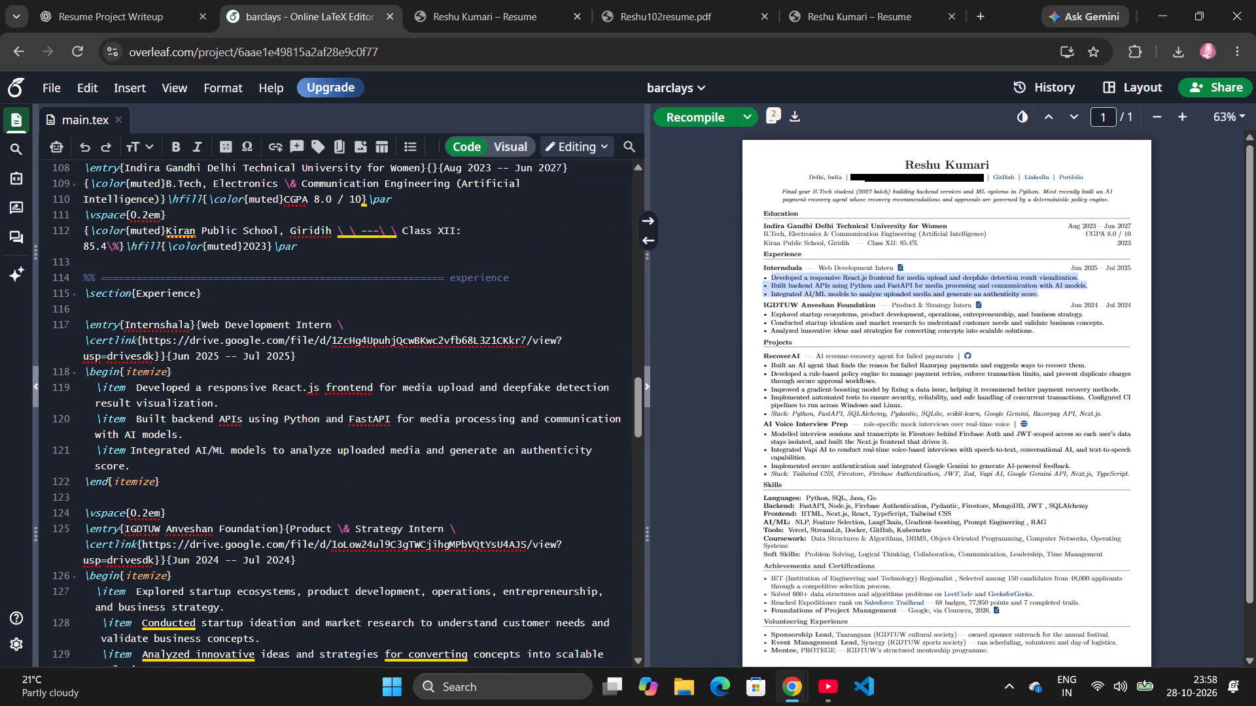
key(ctrl+c)
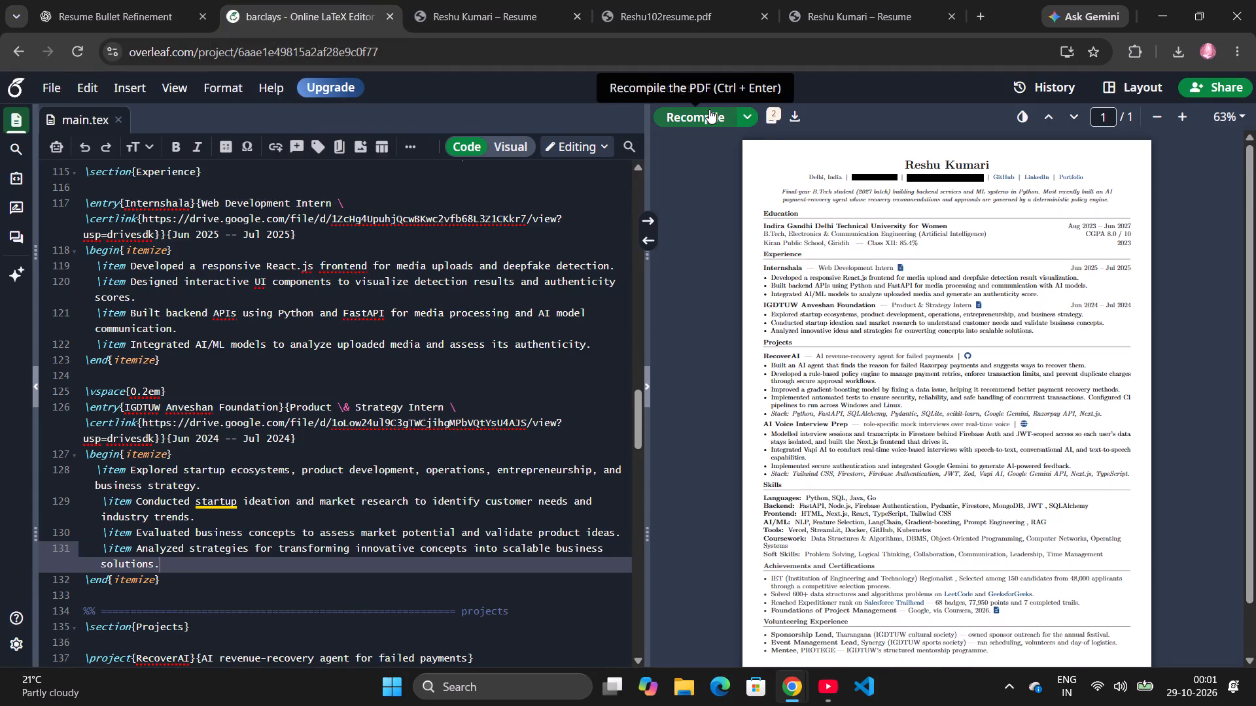
scroll(891, 296, down, 1)
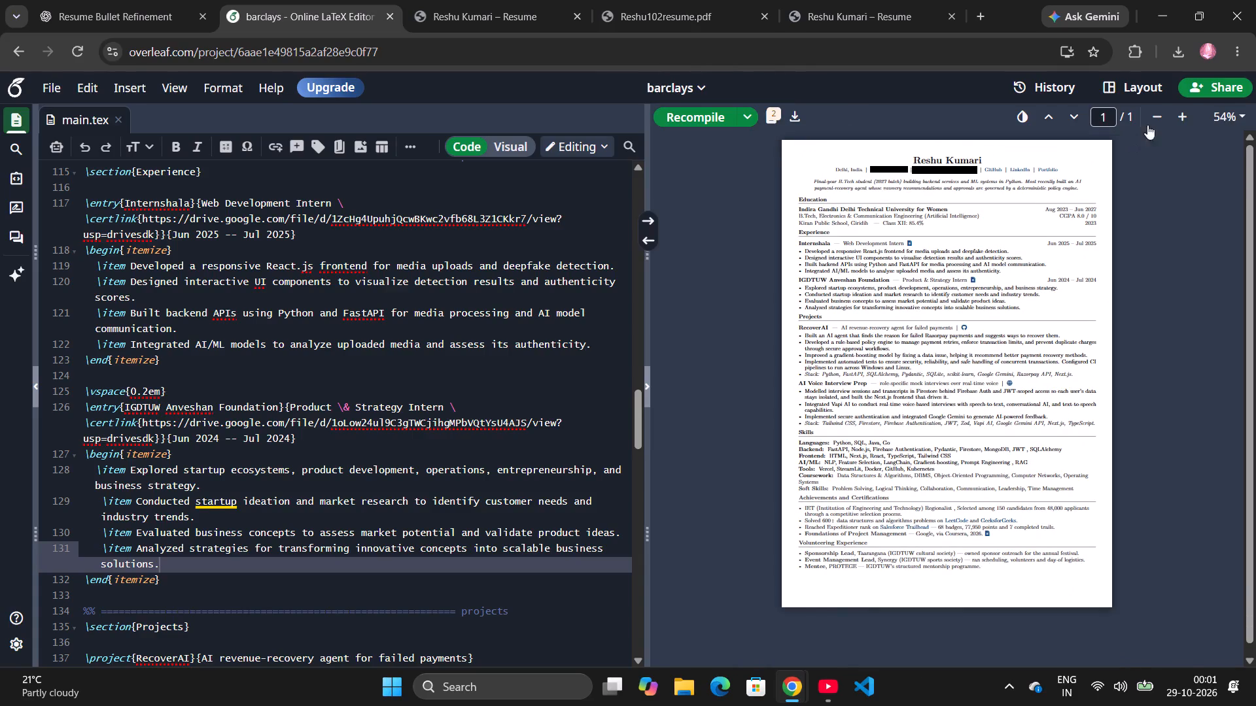
click(799, 108)
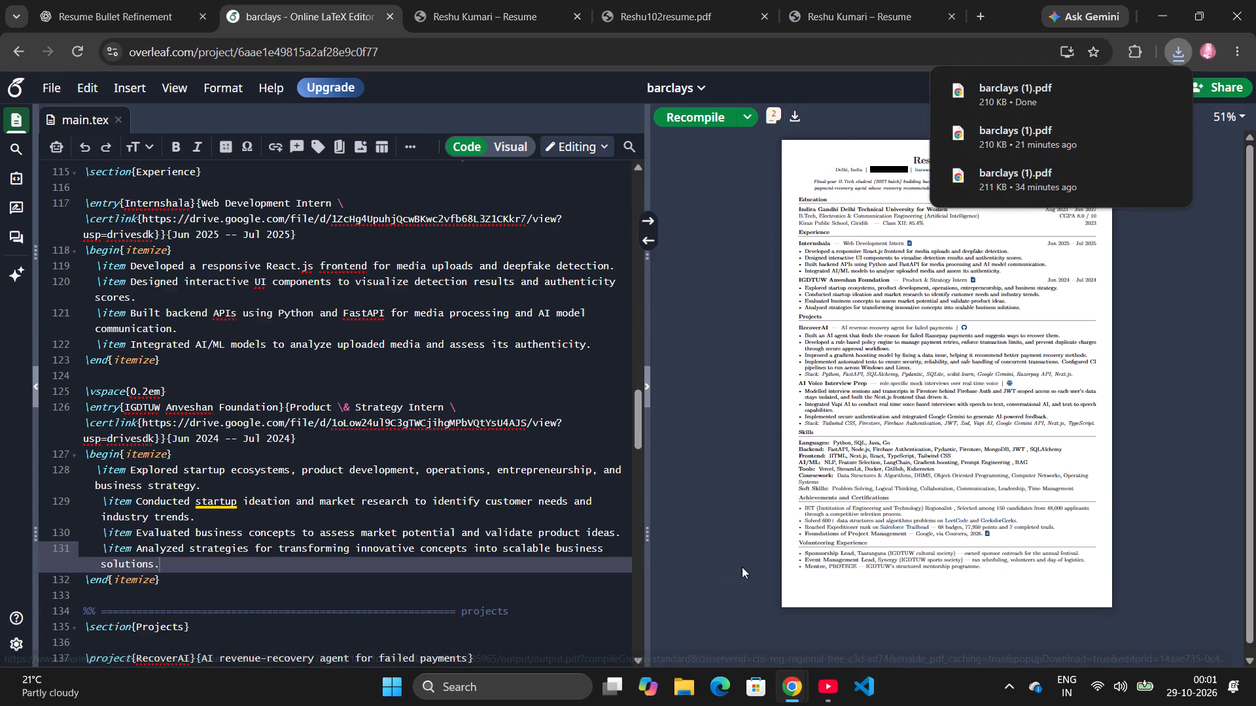
Switch to File Explorer and locate the newly downloaded barclays (1) PDF in the Downloads folder.
click(681, 695)
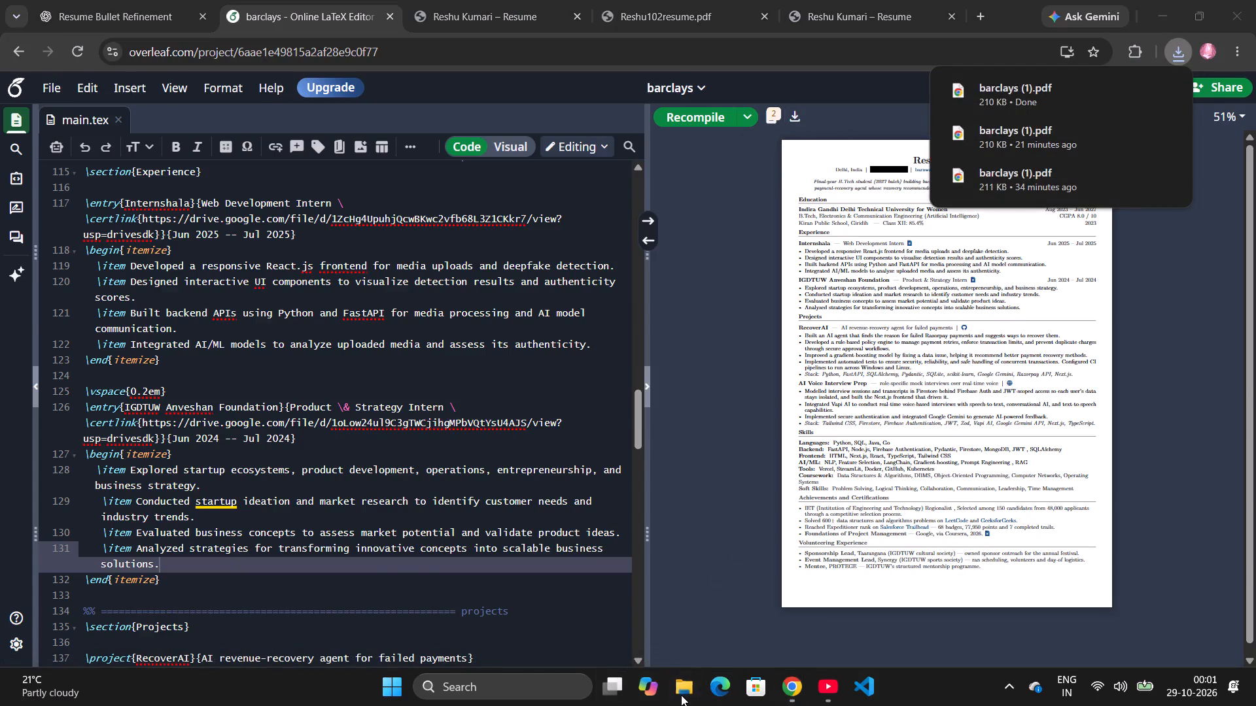
scroll(549, 479, down, 5)
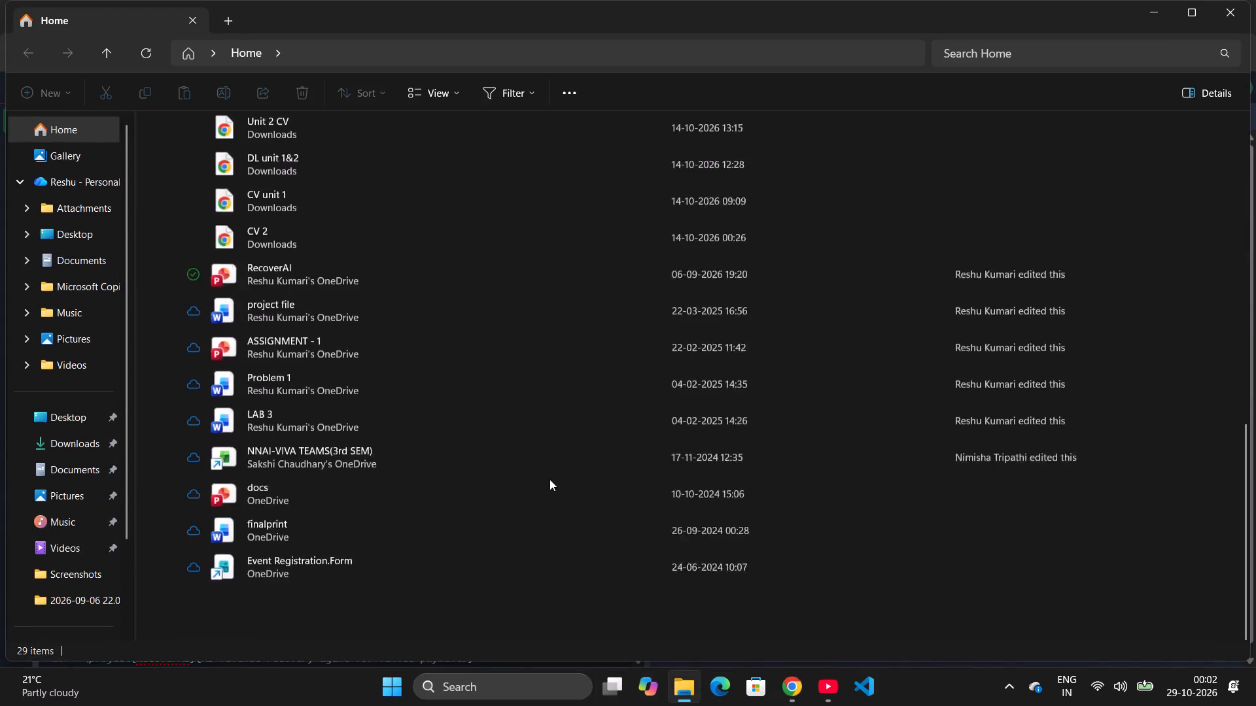
scroll(549, 479, down, 3)
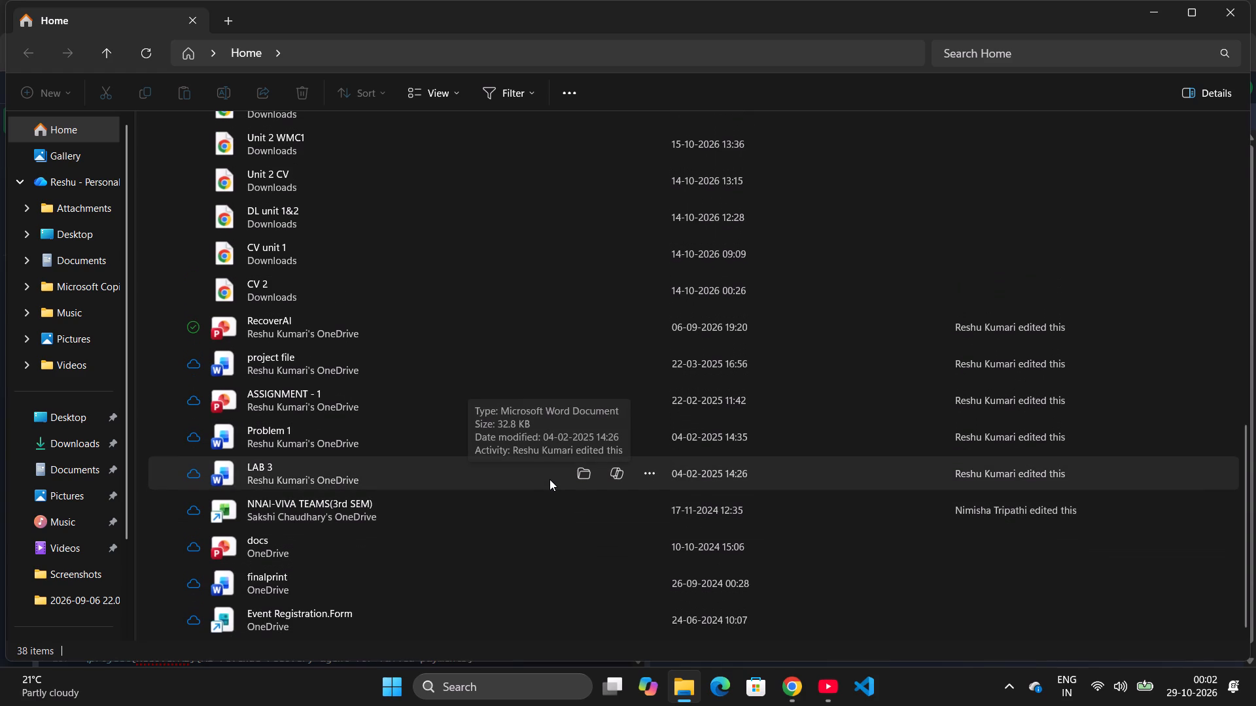
scroll(385, 586, down, 4)
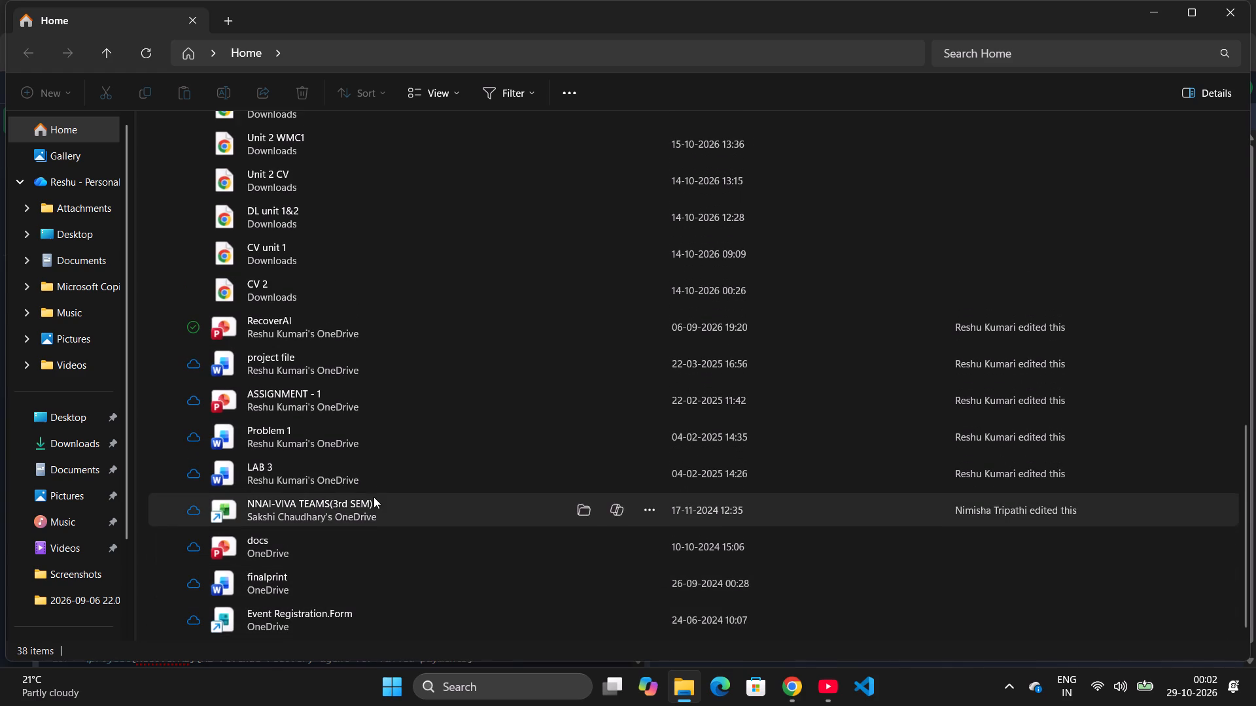
scroll(374, 497, up, 1)
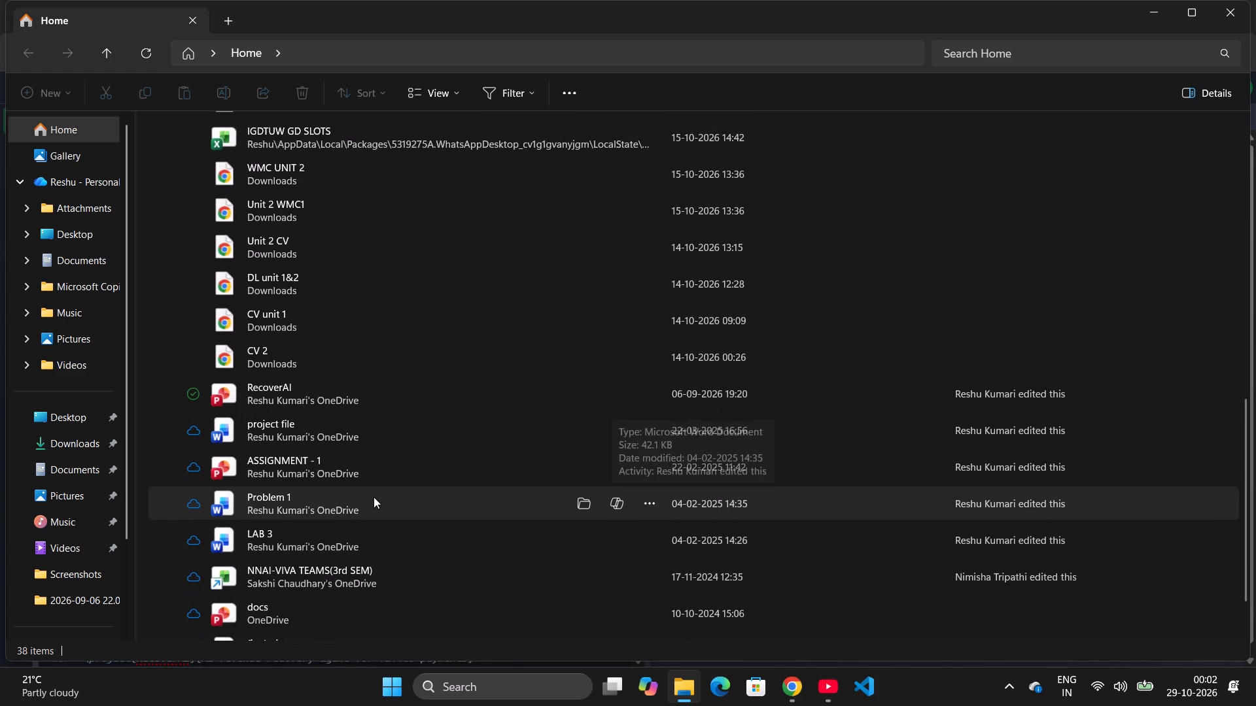
scroll(374, 497, down, 4)
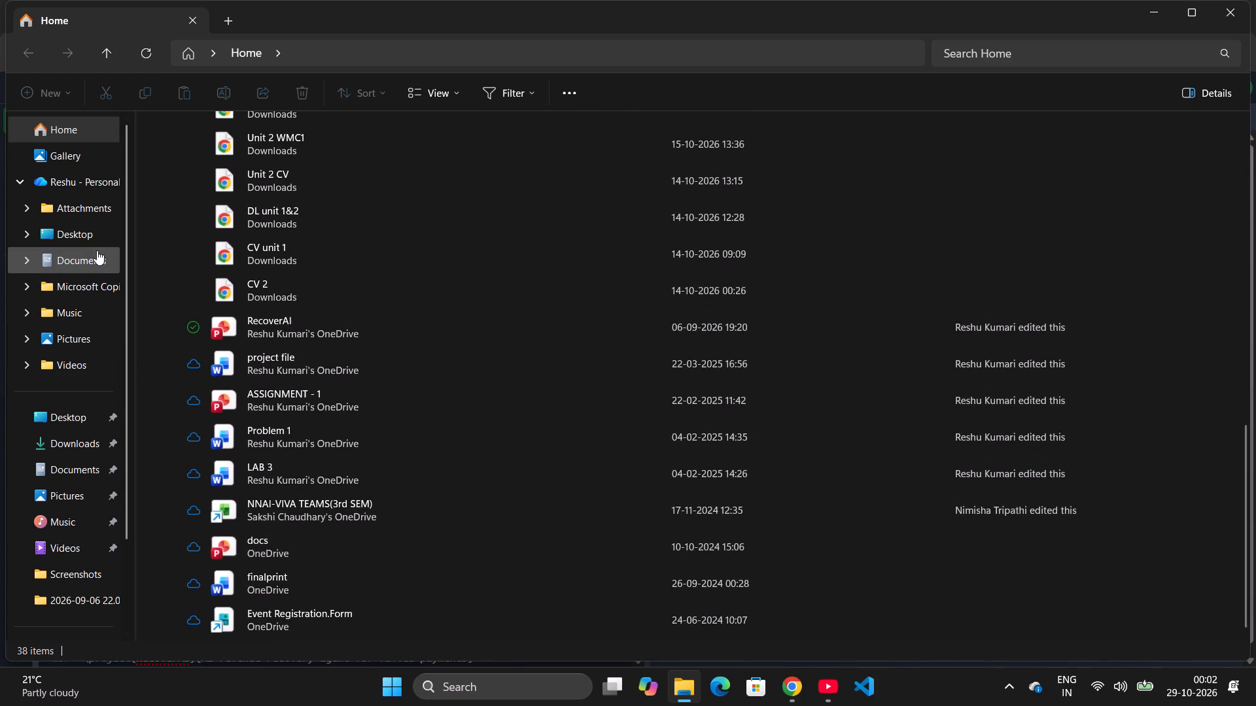
click(95, 256)
scroll(393, 435, down, 7)
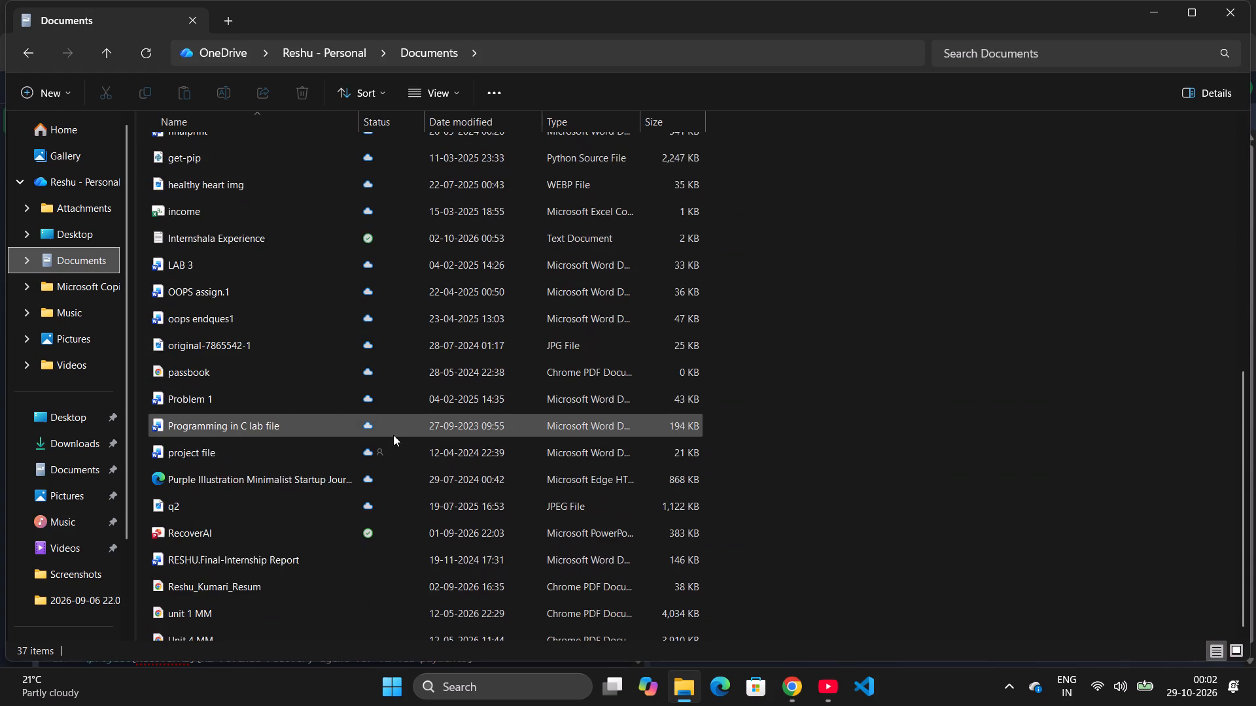
scroll(393, 435, down, 9)
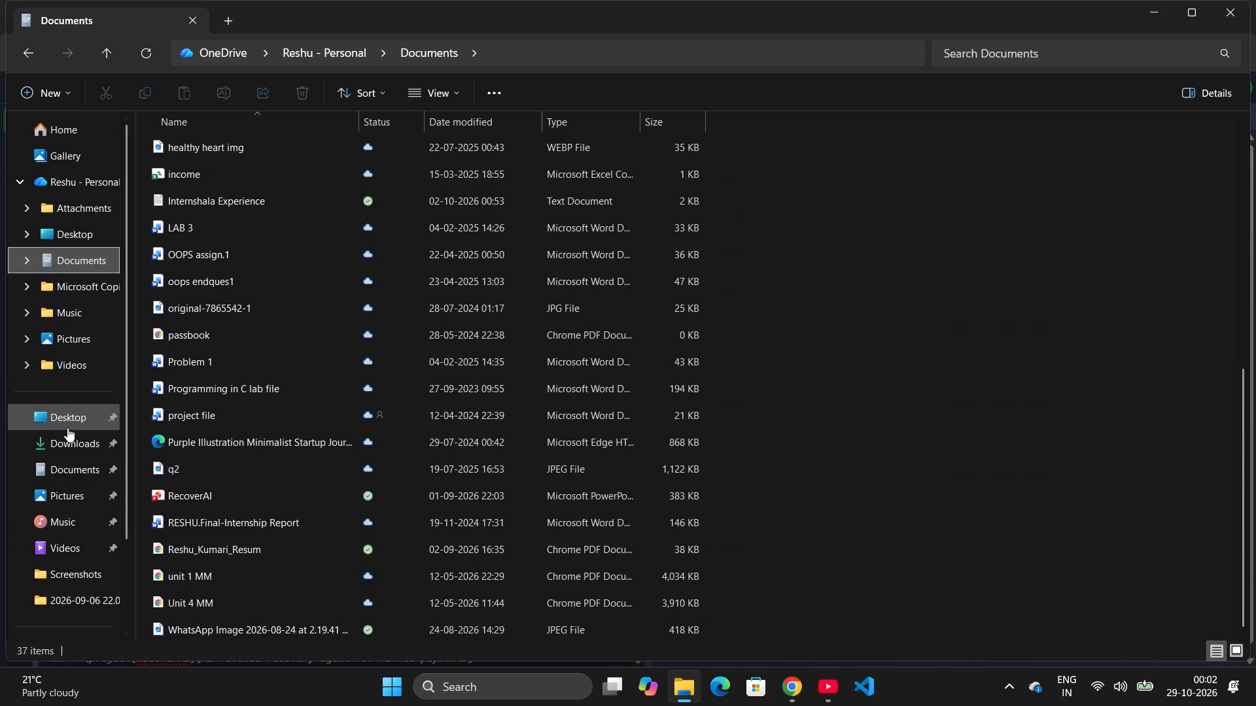
click(67, 428)
click(61, 441)
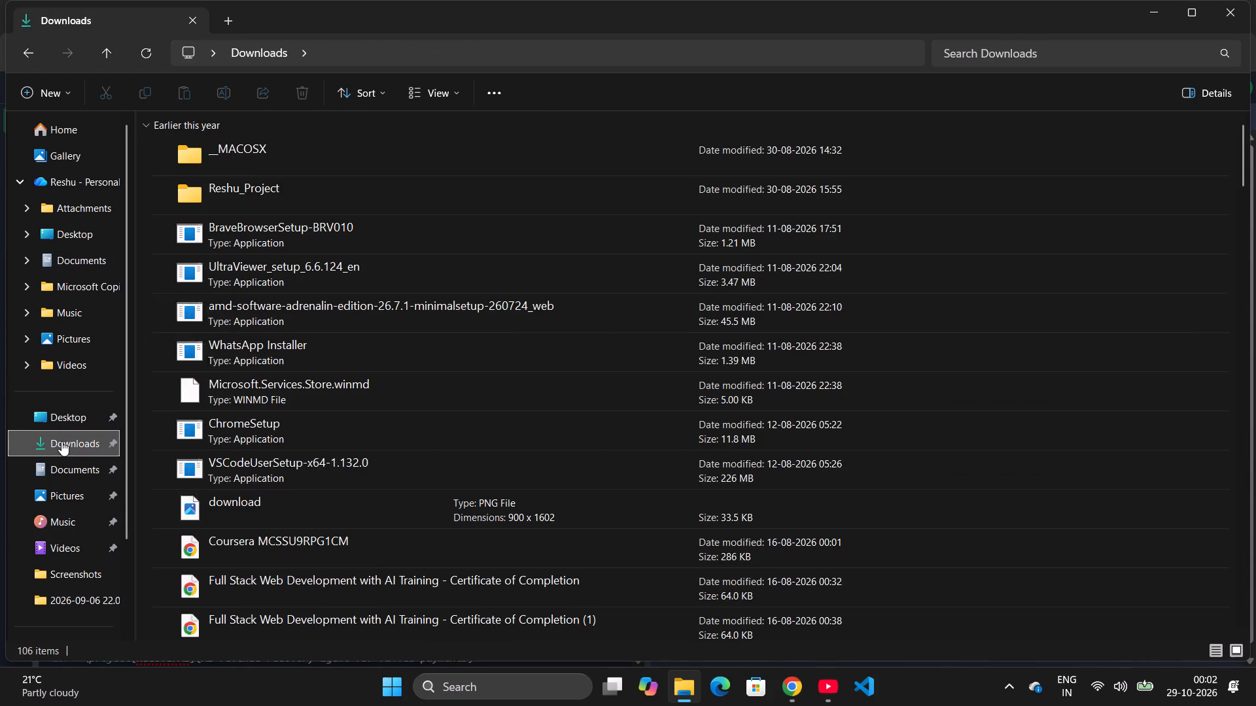
scroll(417, 652, down, 16)
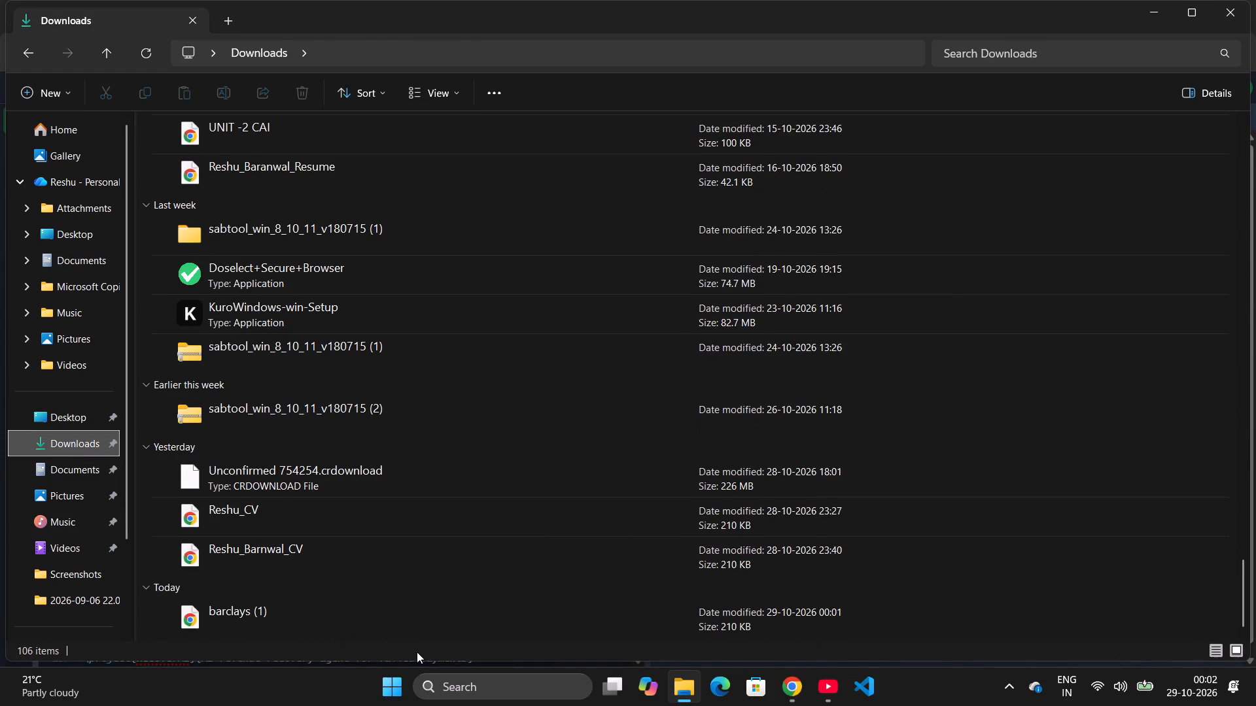
Delete the older Reshu_CV PDF from the Downloads folder.
right_click(276, 621)
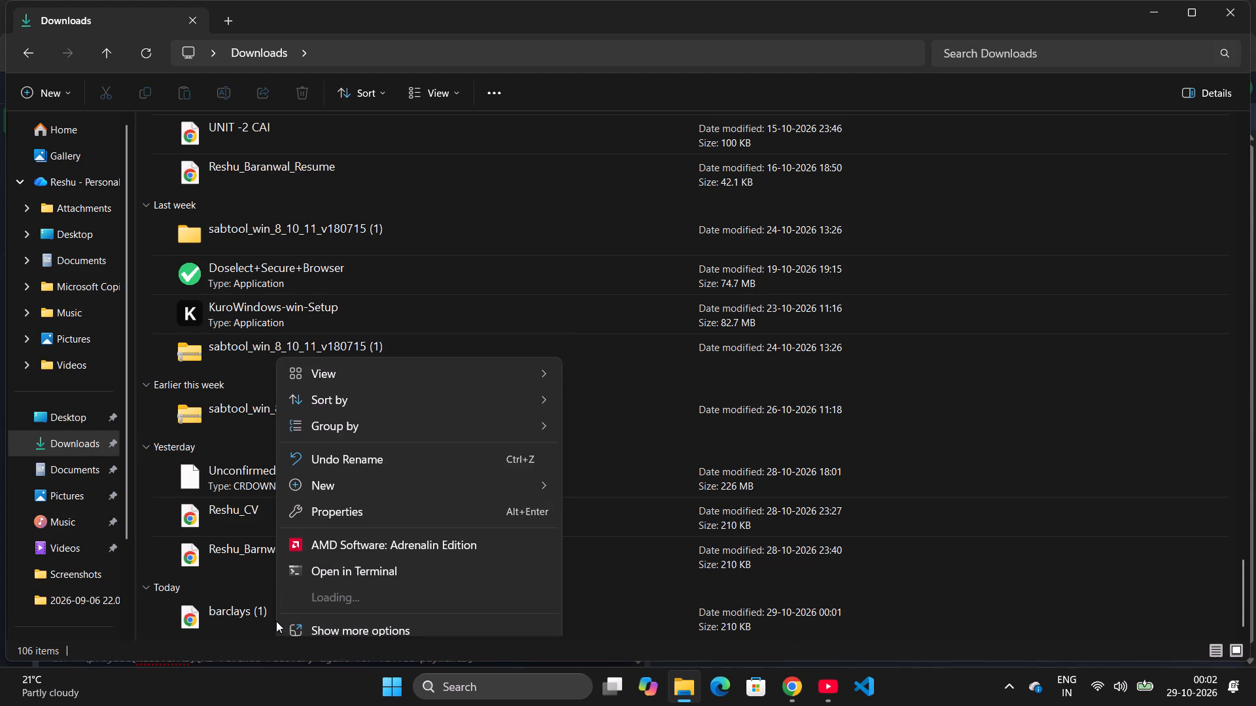
click(1075, 415)
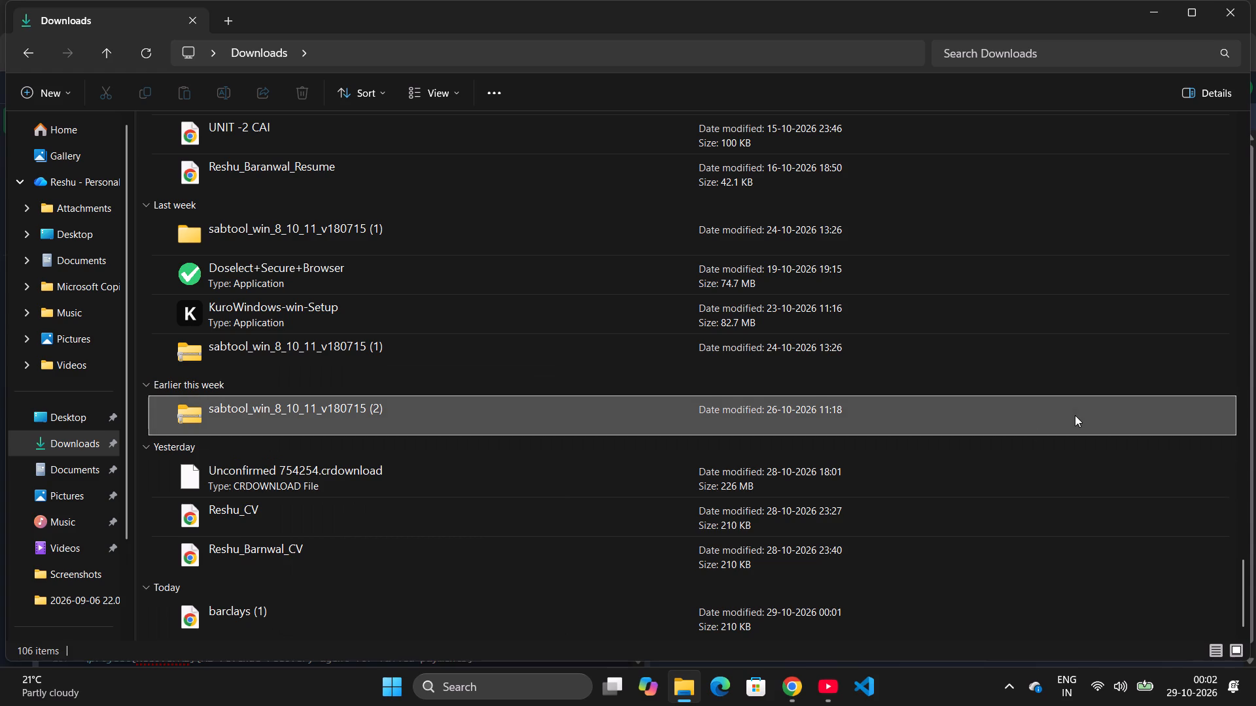
right_click(370, 607)
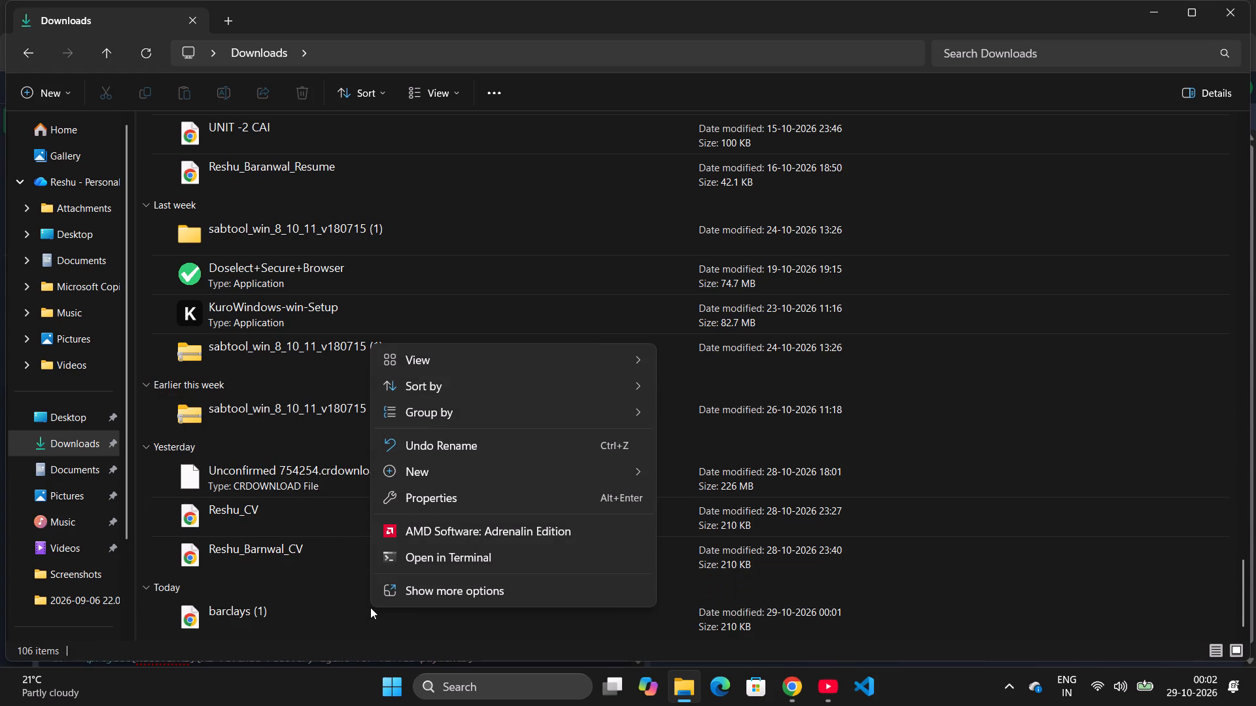
click(279, 527)
right_click(279, 527)
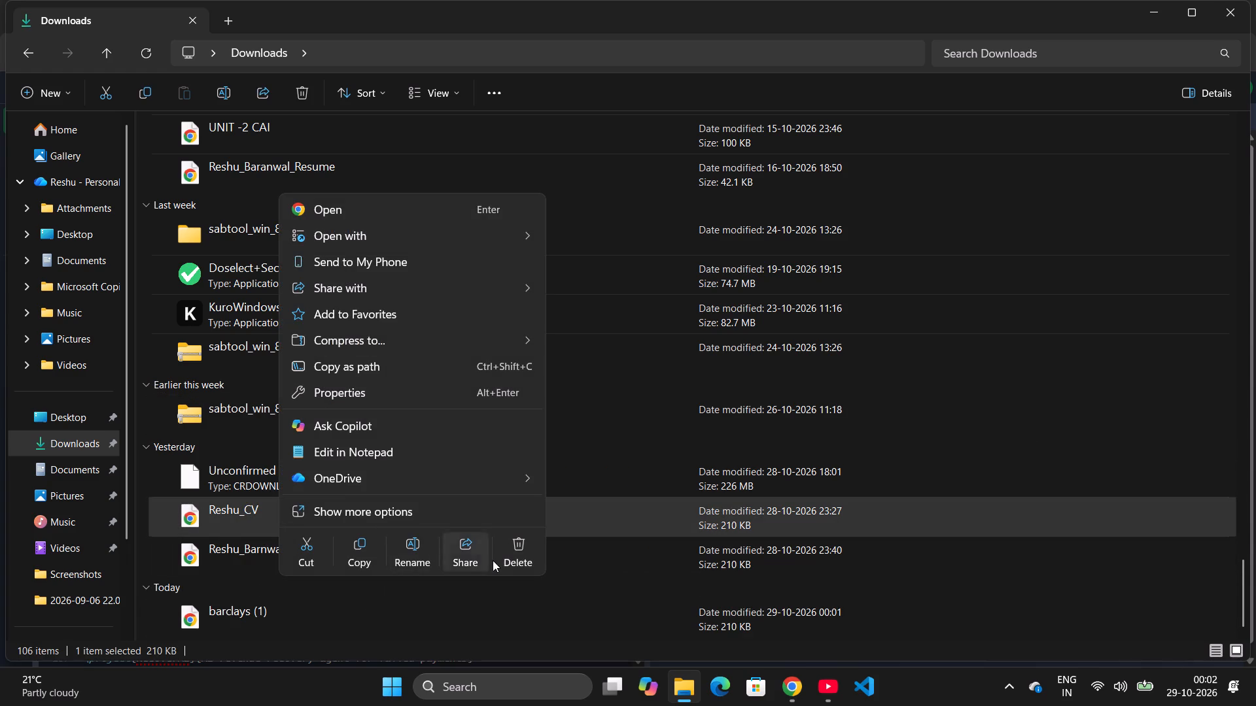
click(518, 558)
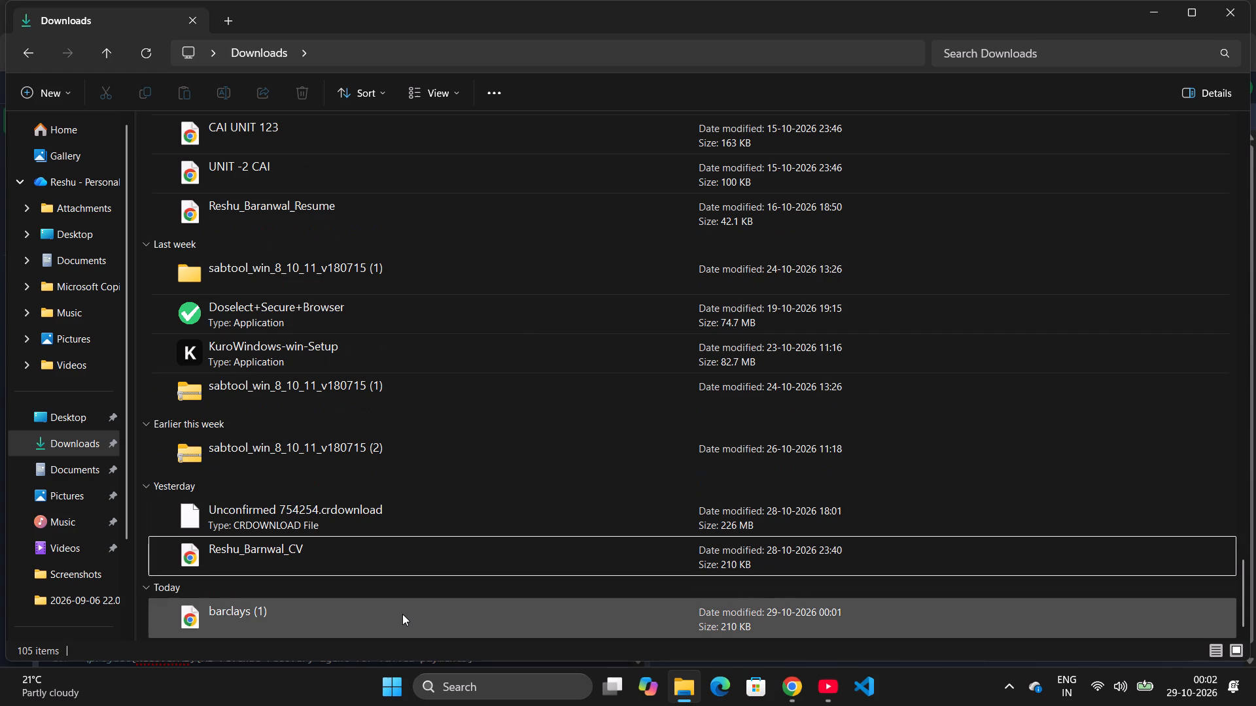
Rename the newly downloaded barclays (1) PDF in the Downloads folder.
right_click(402, 614)
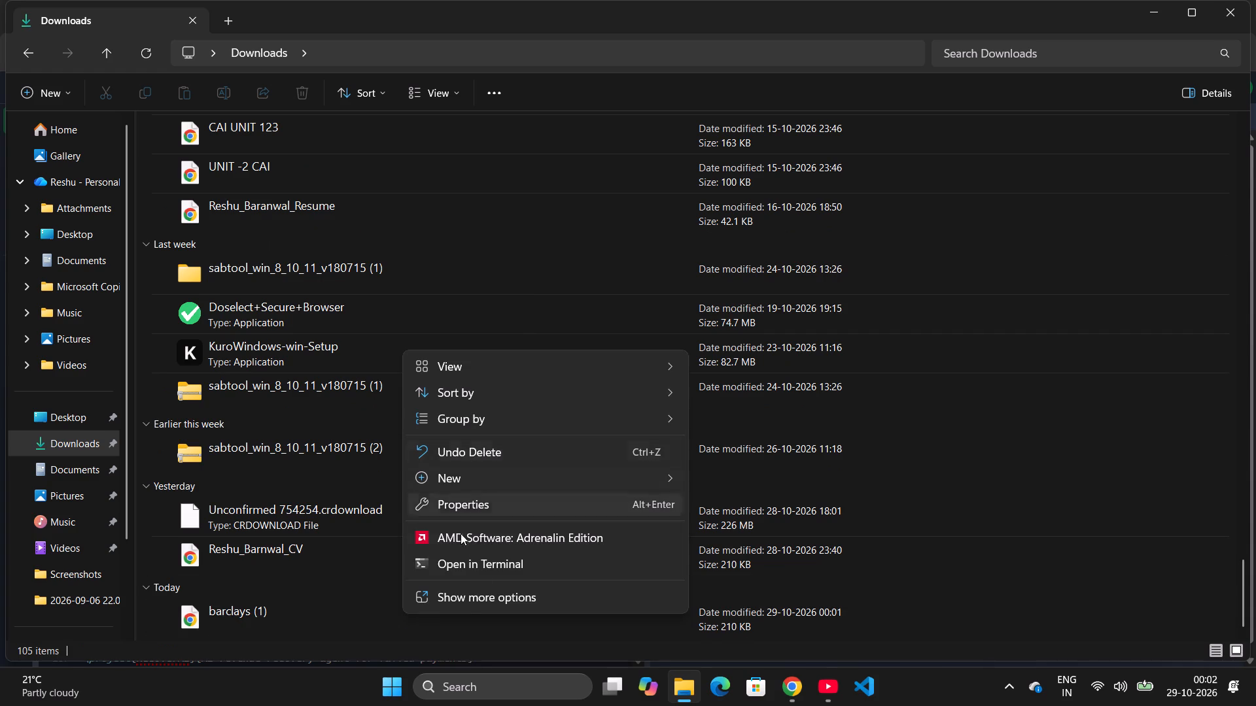
click(577, 628)
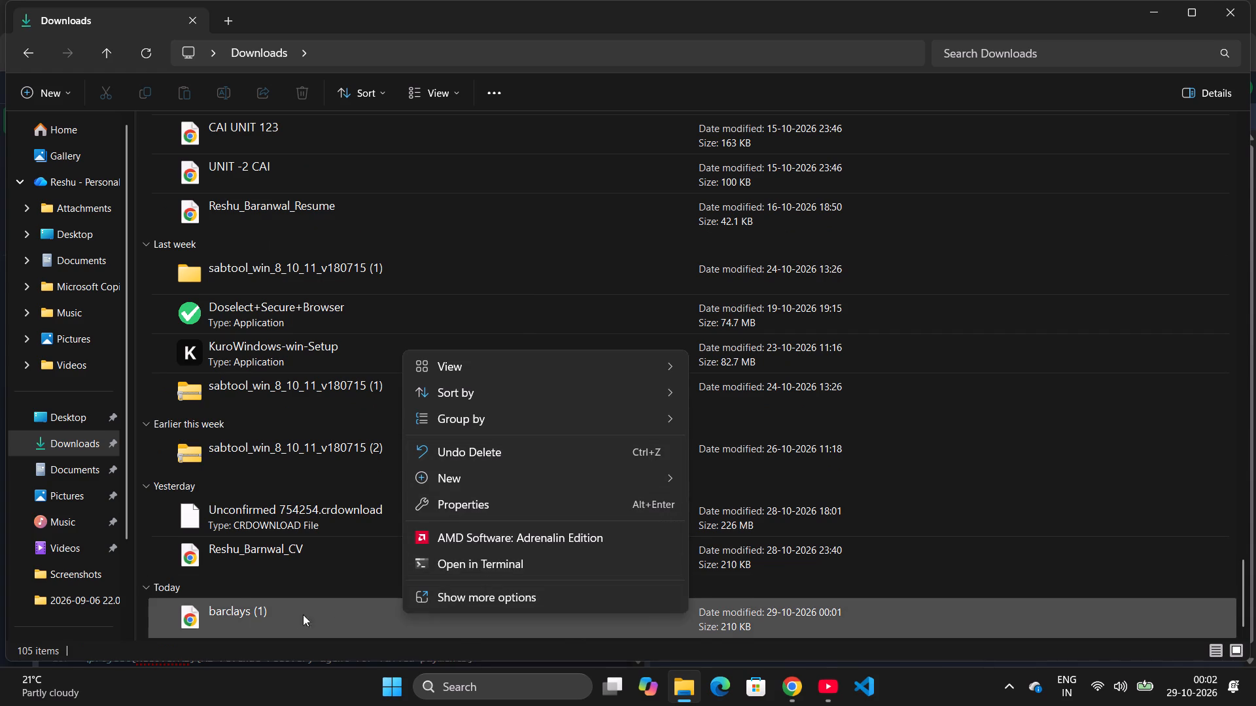
click(292, 614)
right_click(292, 614)
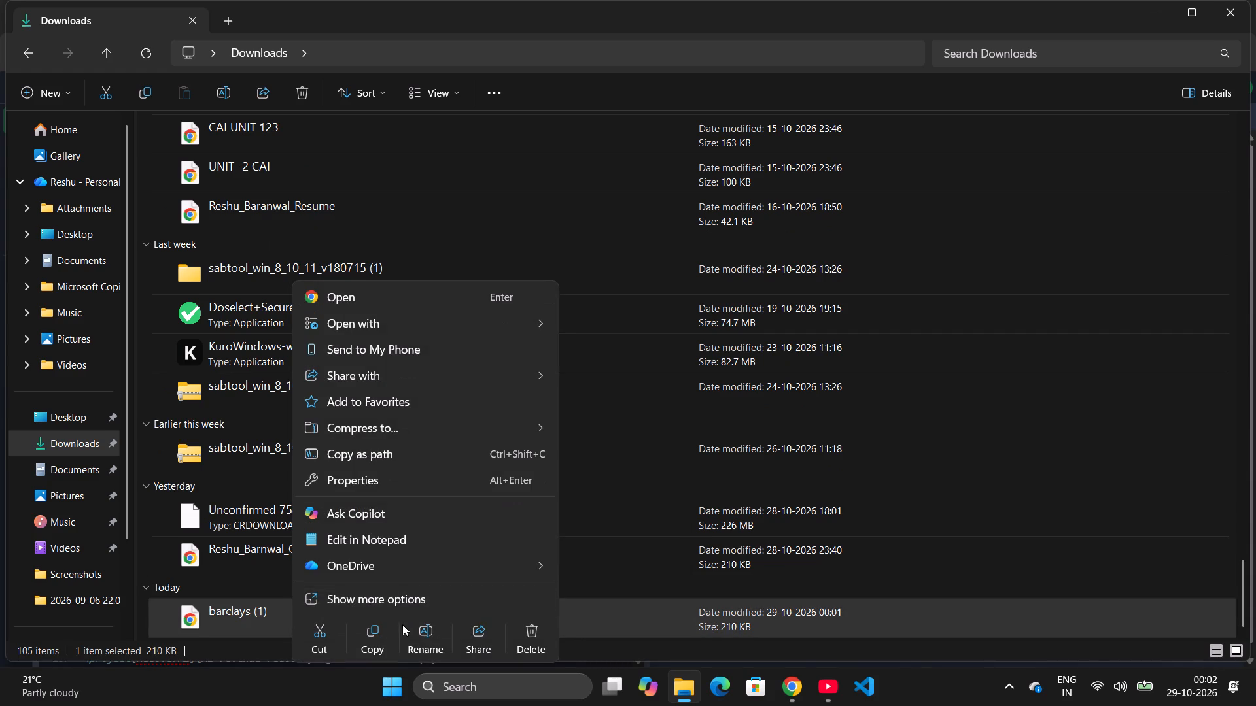
click(447, 639)
key(BackSpace)
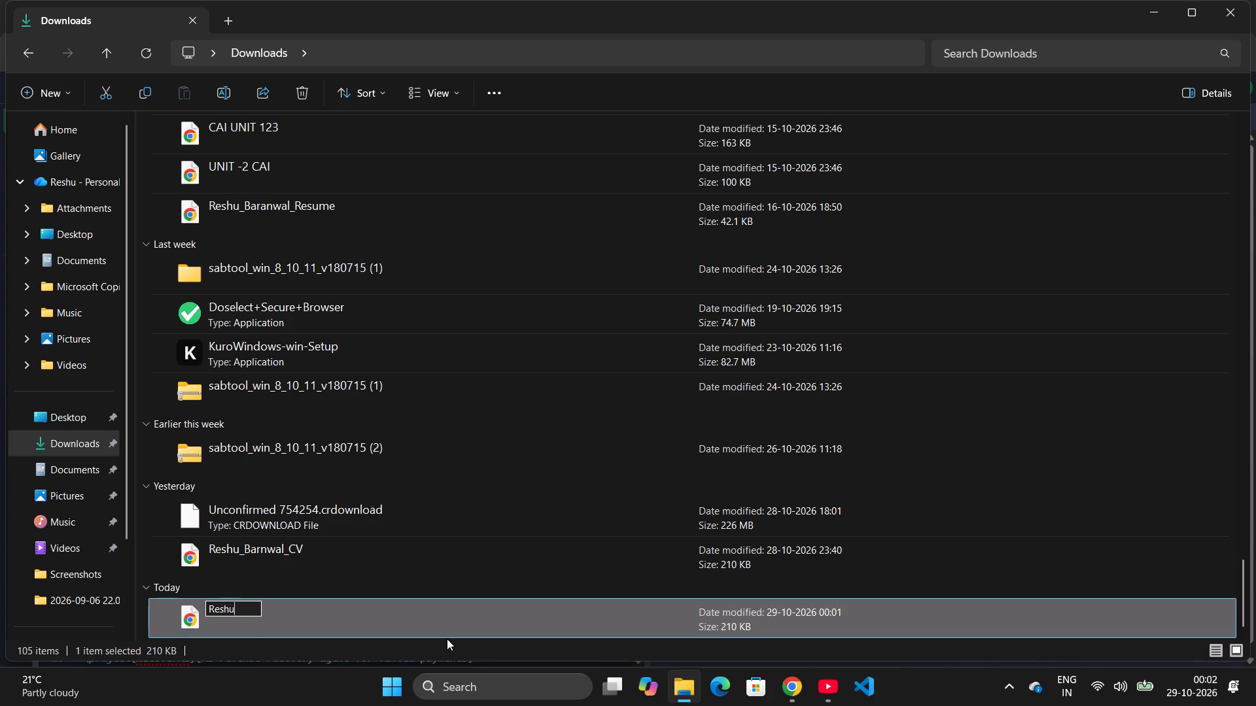
Finish renaming the newly downloaded PDF in the Downloads folder as Reshu_CV.
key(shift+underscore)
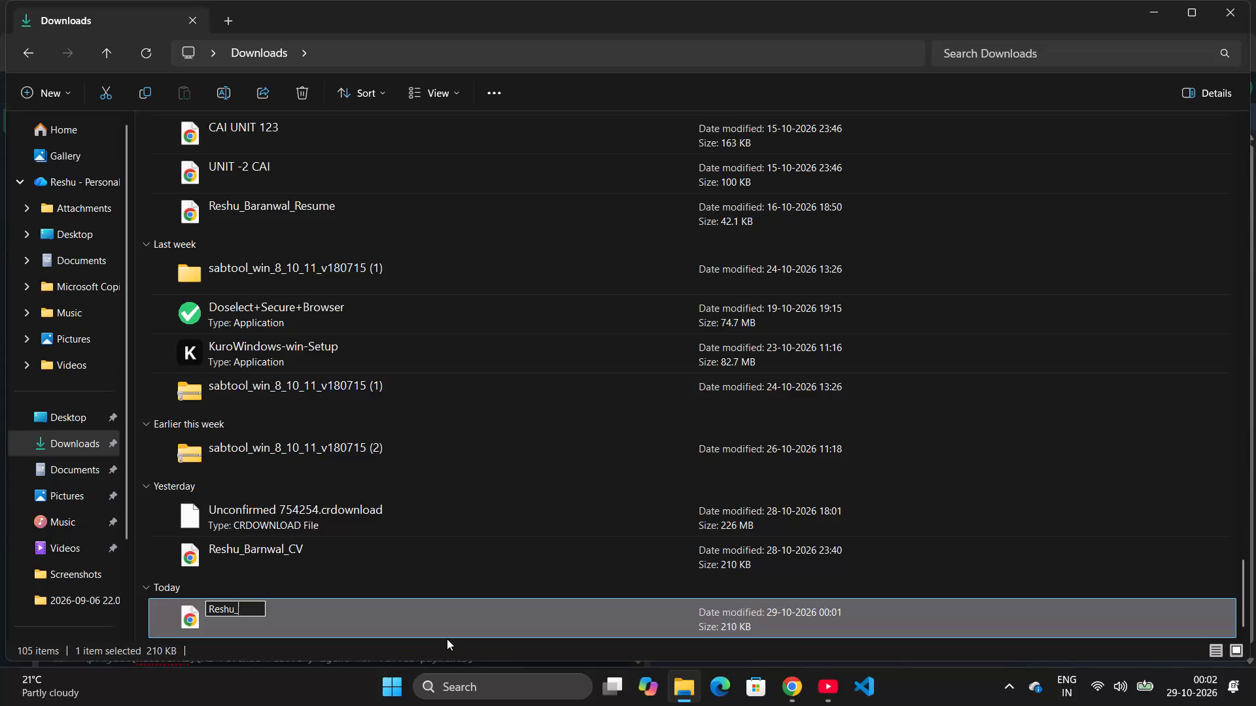
key(Return)
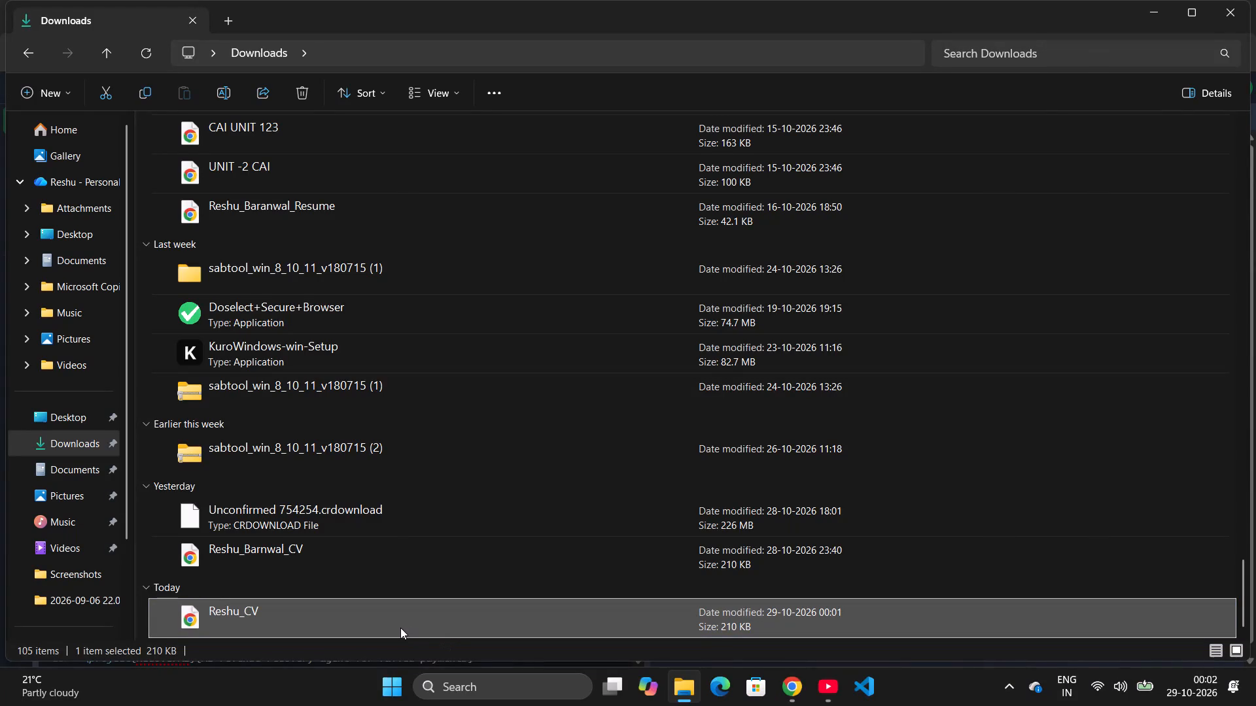
Open the sharing options for the renamed Reshu_CV PDF in the Downloads folder.
right_click(398, 628)
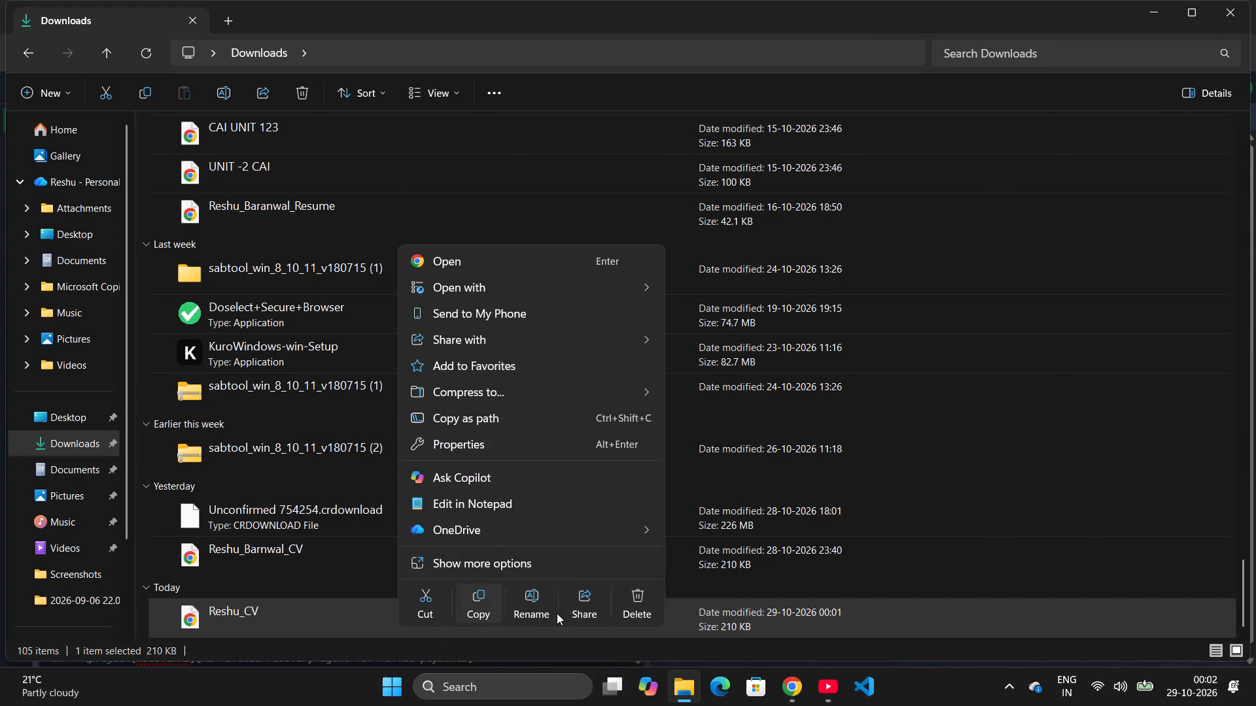
click(589, 614)
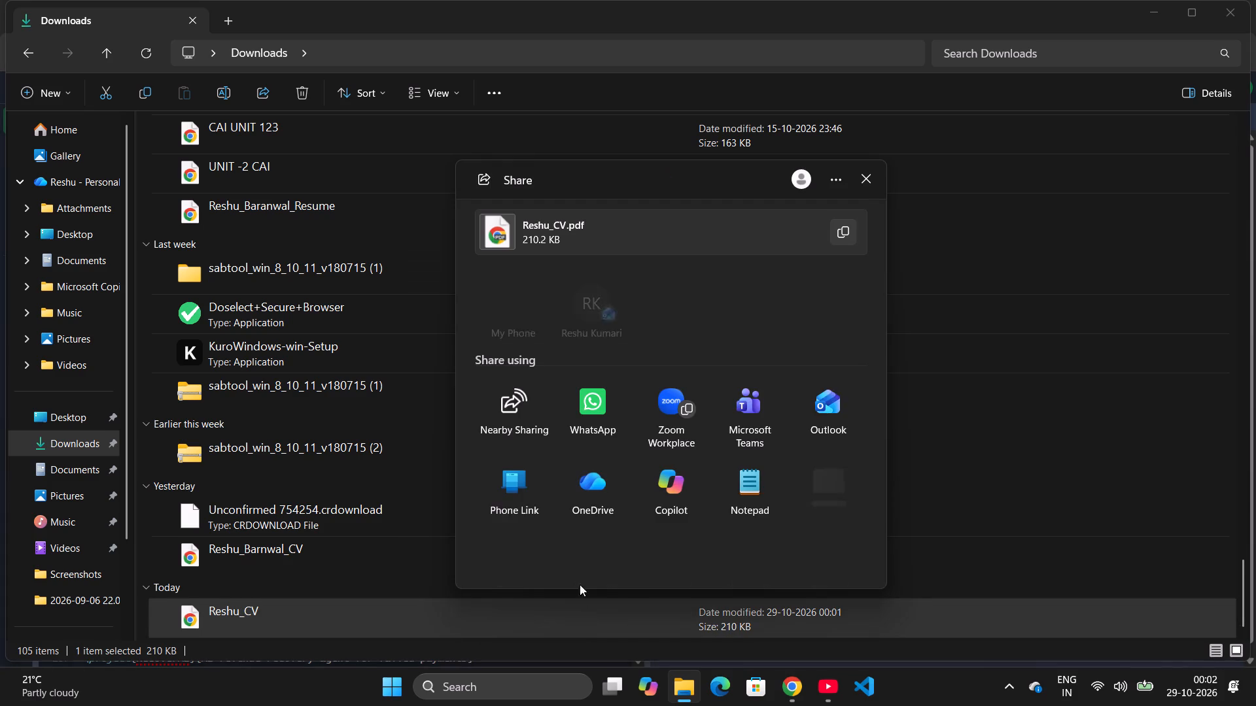
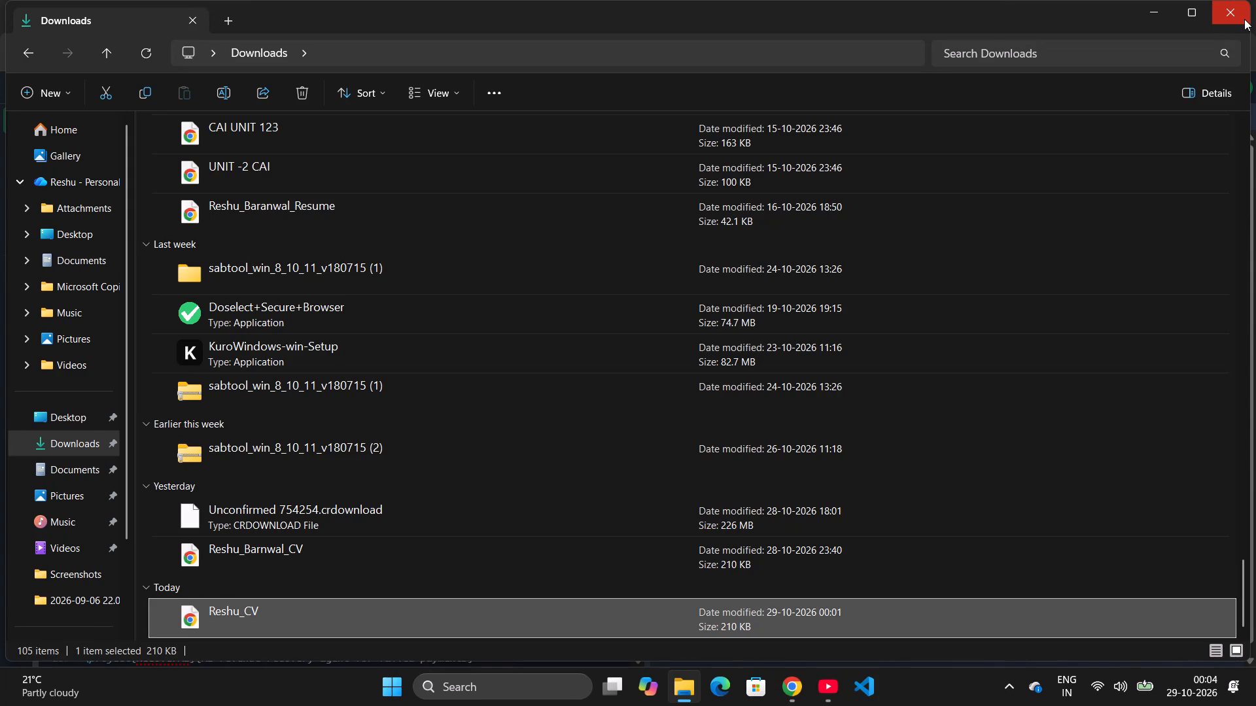
Close the Downloads folder window to return to the barclays resume project in Overleaf.
click(1238, 18)
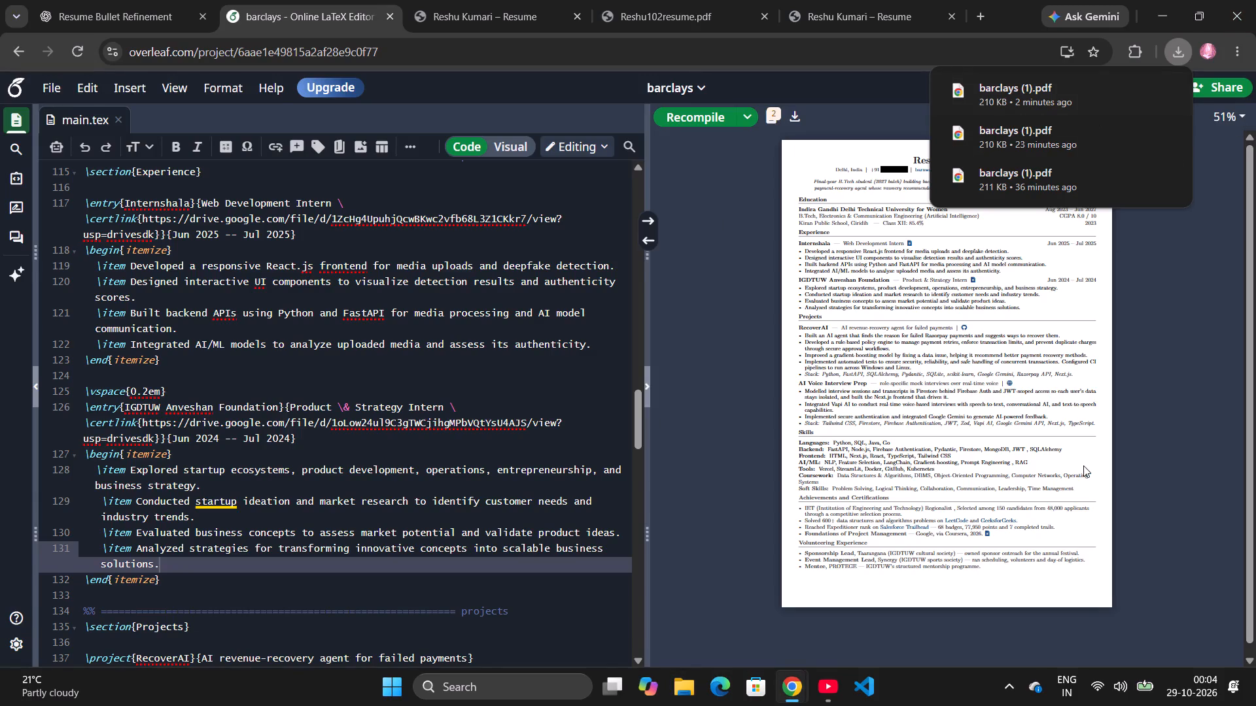
Recompile the barclays resume and review the rendered page, including the Internshala and IGDTUW Anveshan Foundation entries.
click(1146, 449)
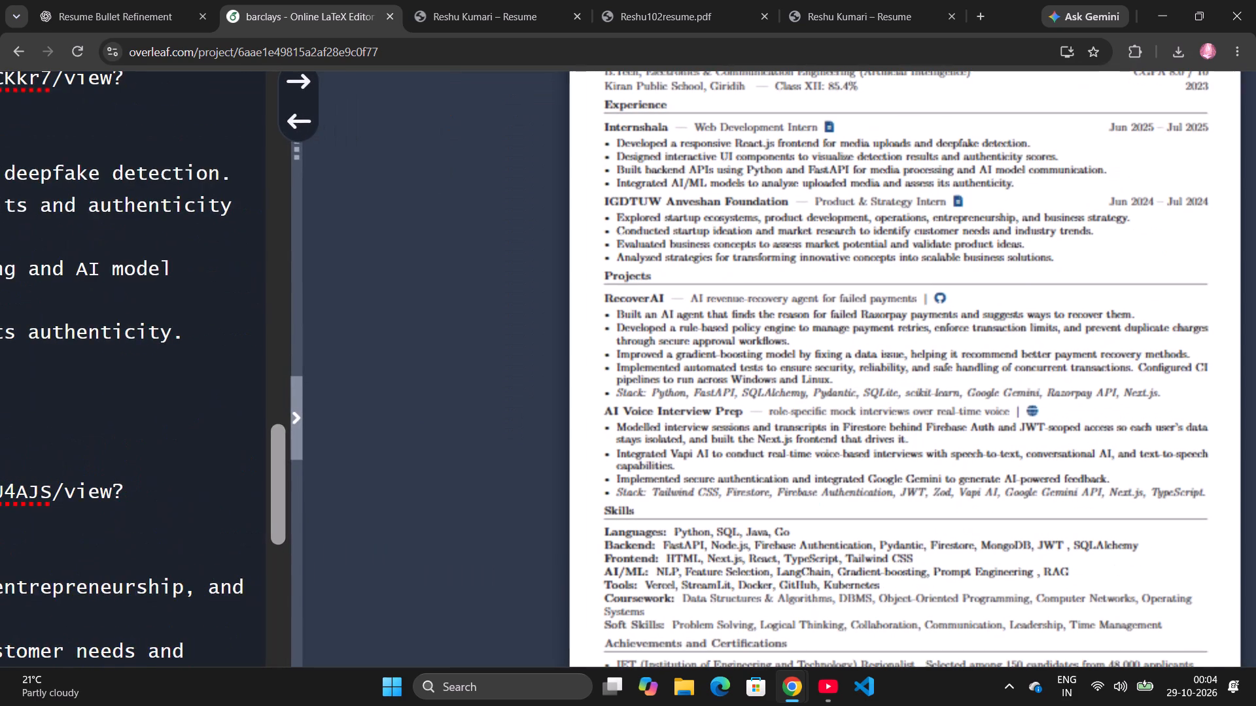
scroll(988, 356, up, 1)
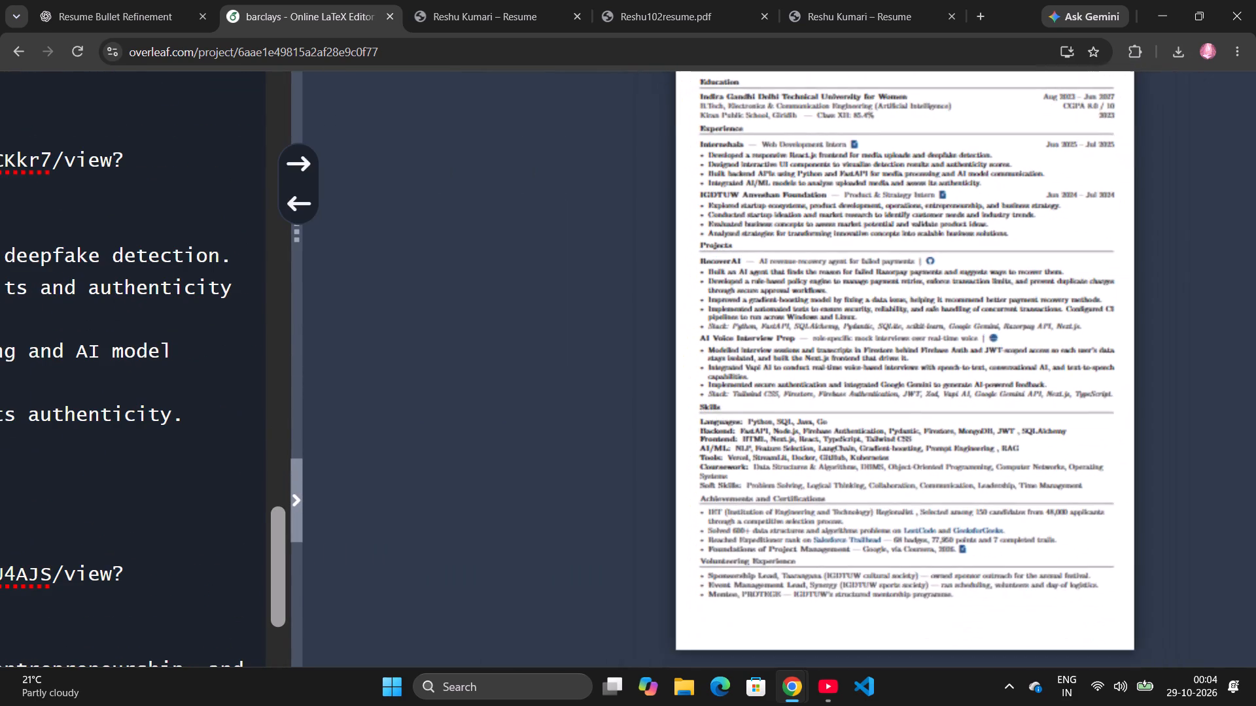
scroll(866, 299, up, 1)
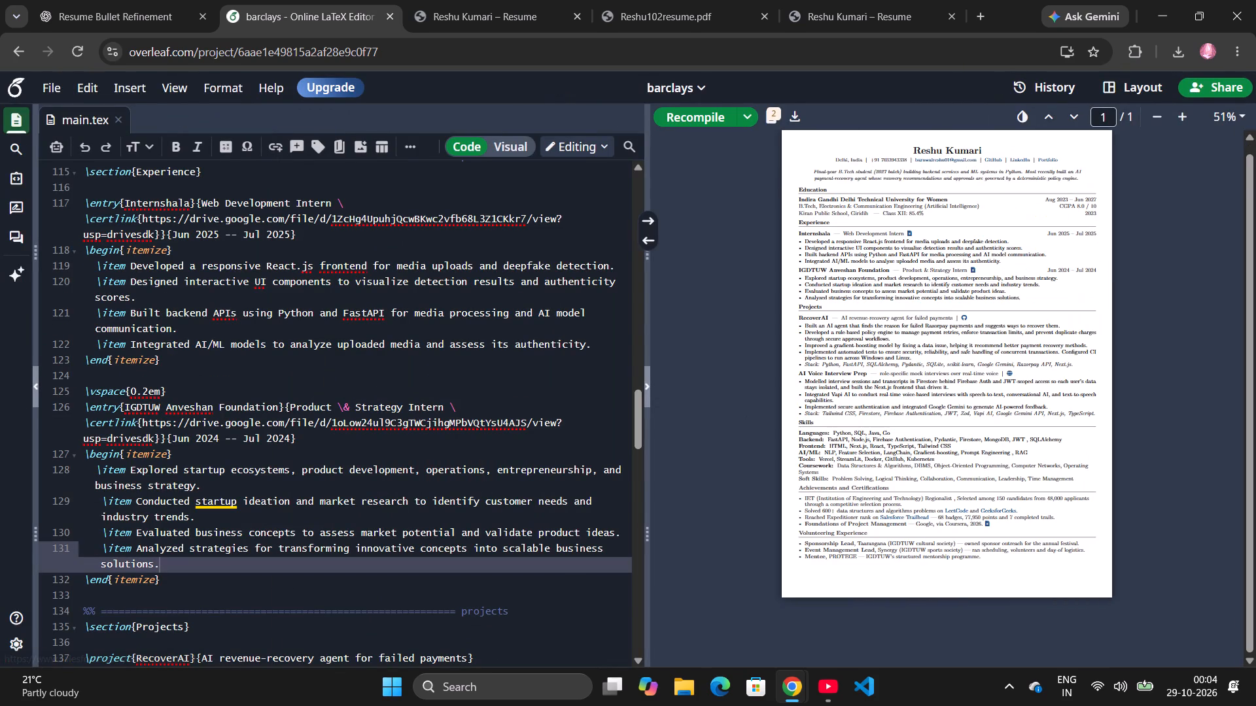
scroll(935, 328, left, 1)
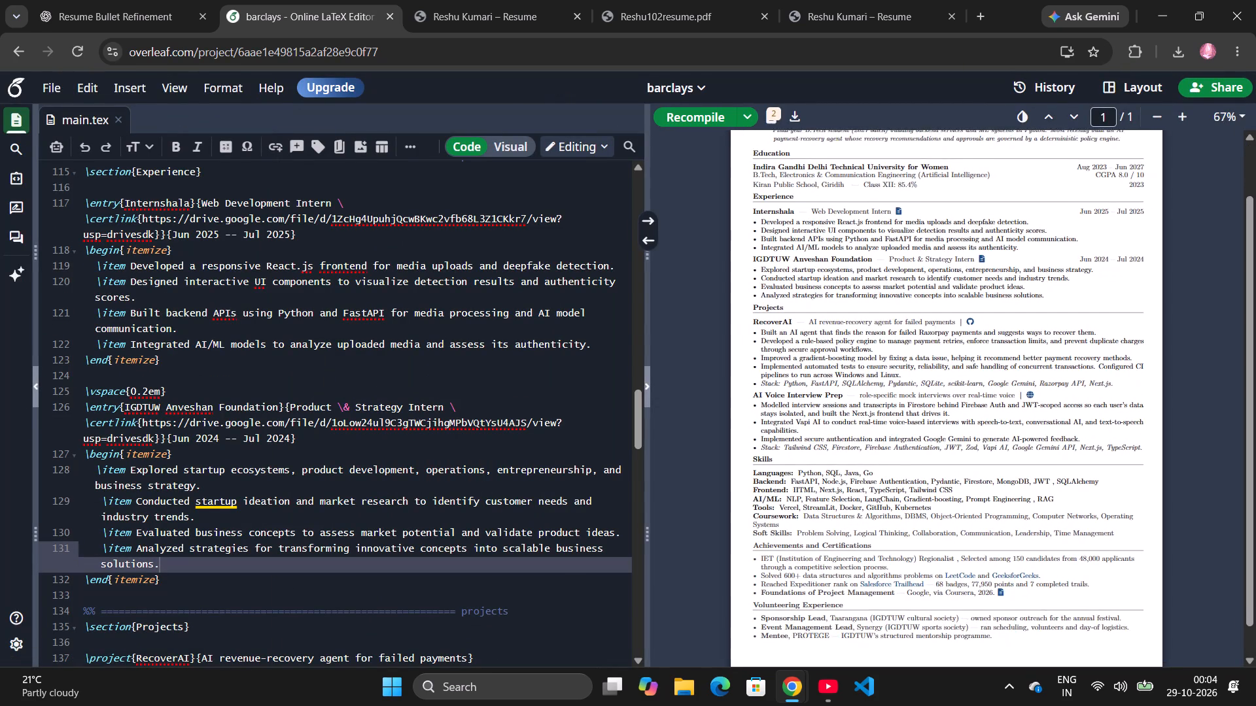
scroll(935, 328, left, 1)
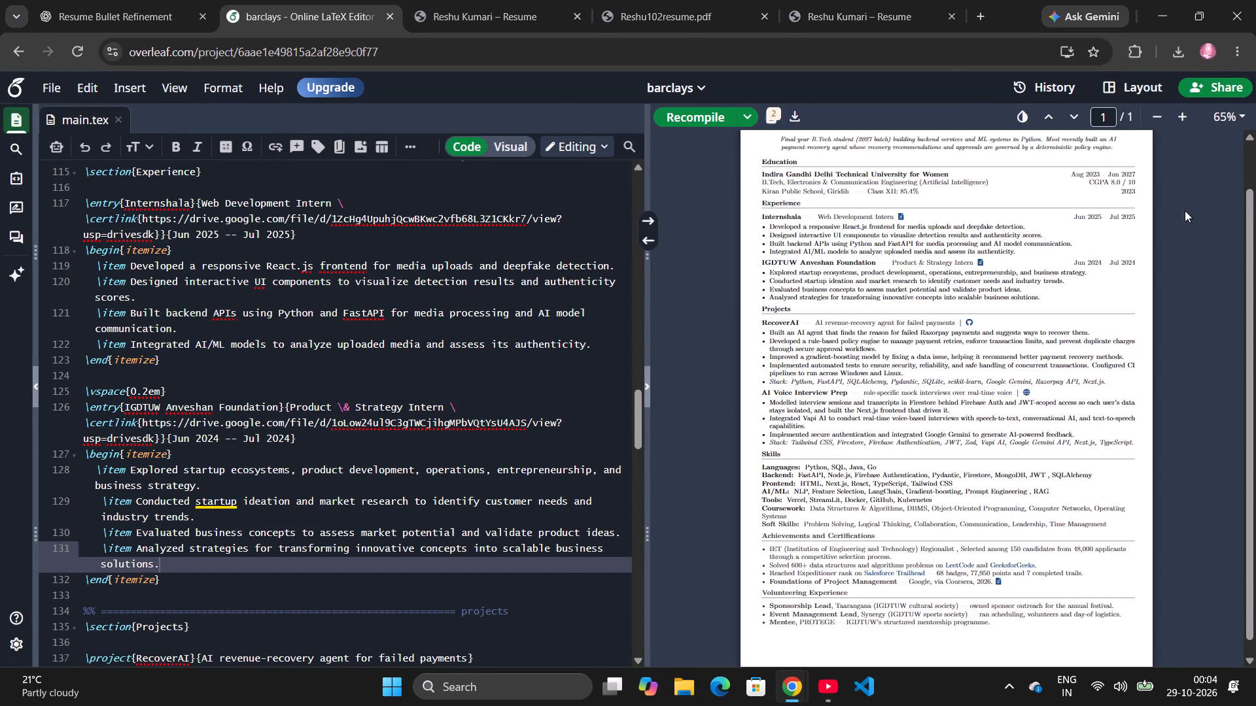
click(722, 118)
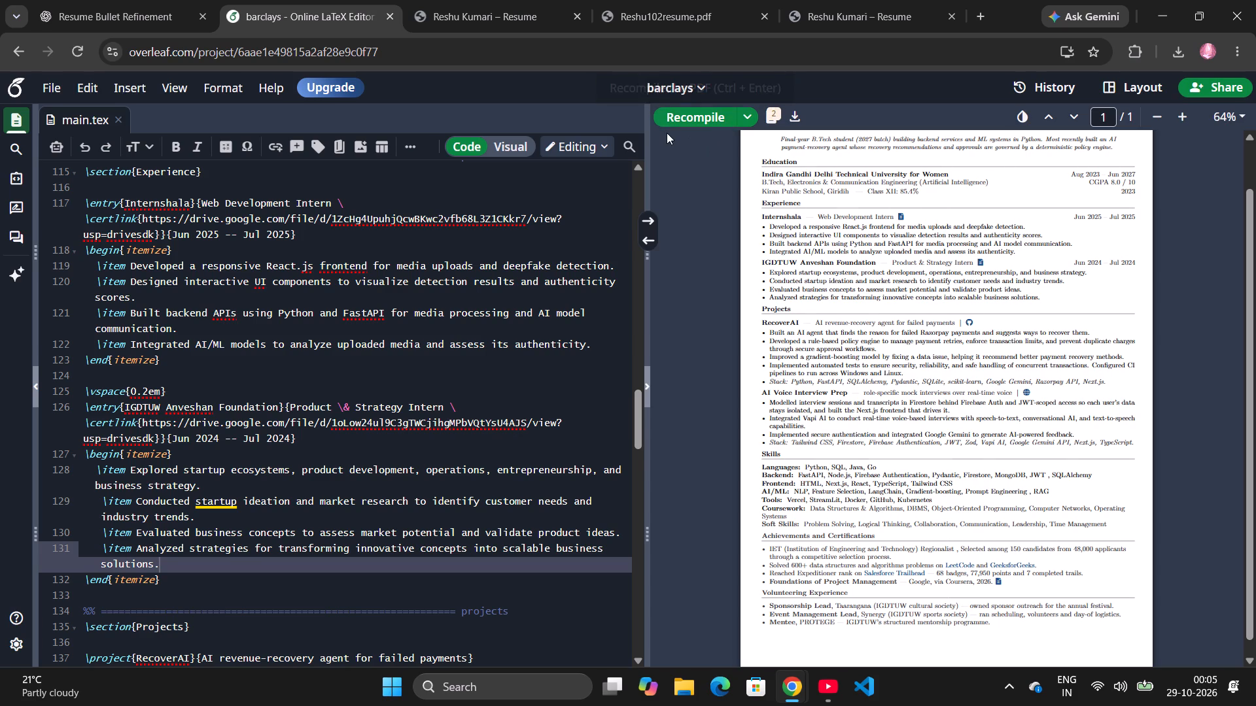
click(705, 116)
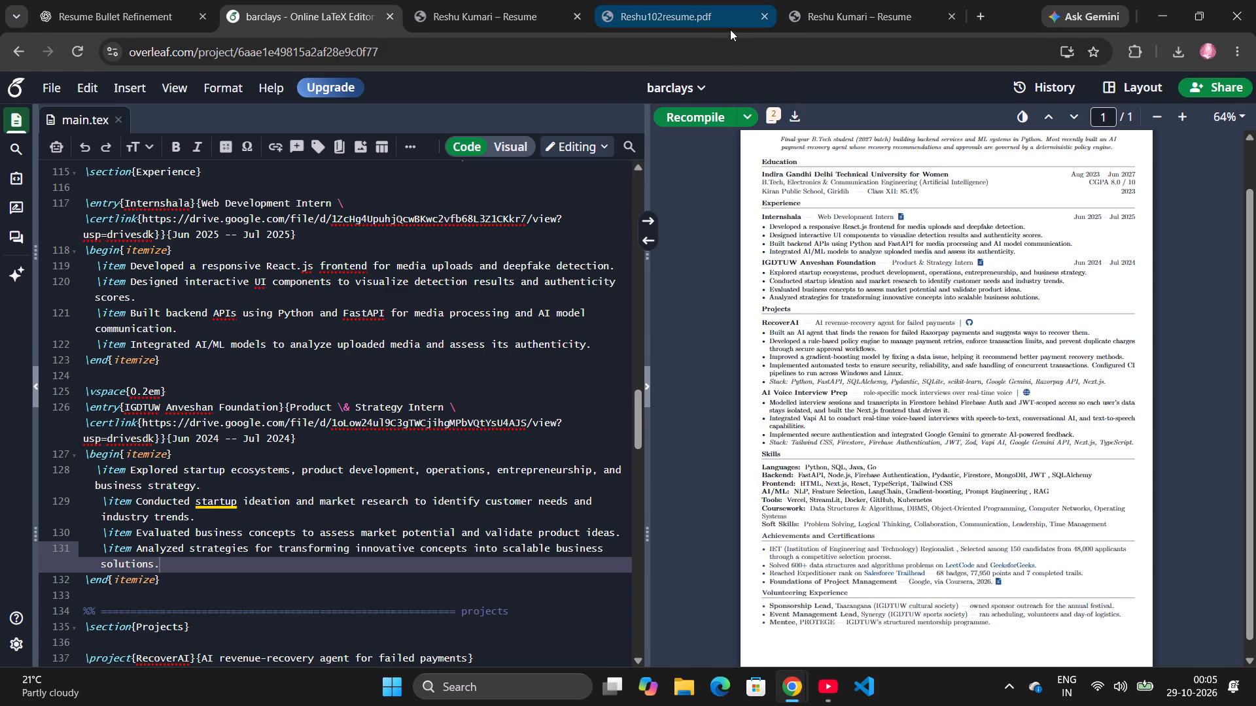
scroll(926, 205, left, 1)
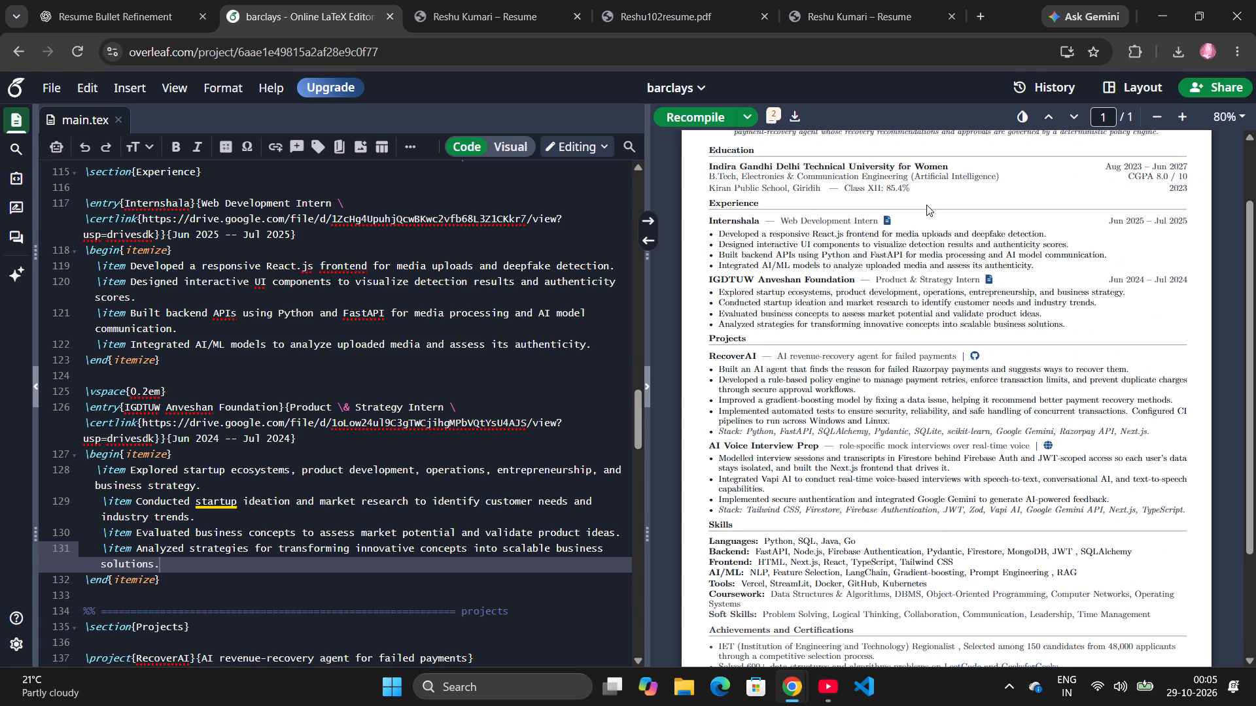
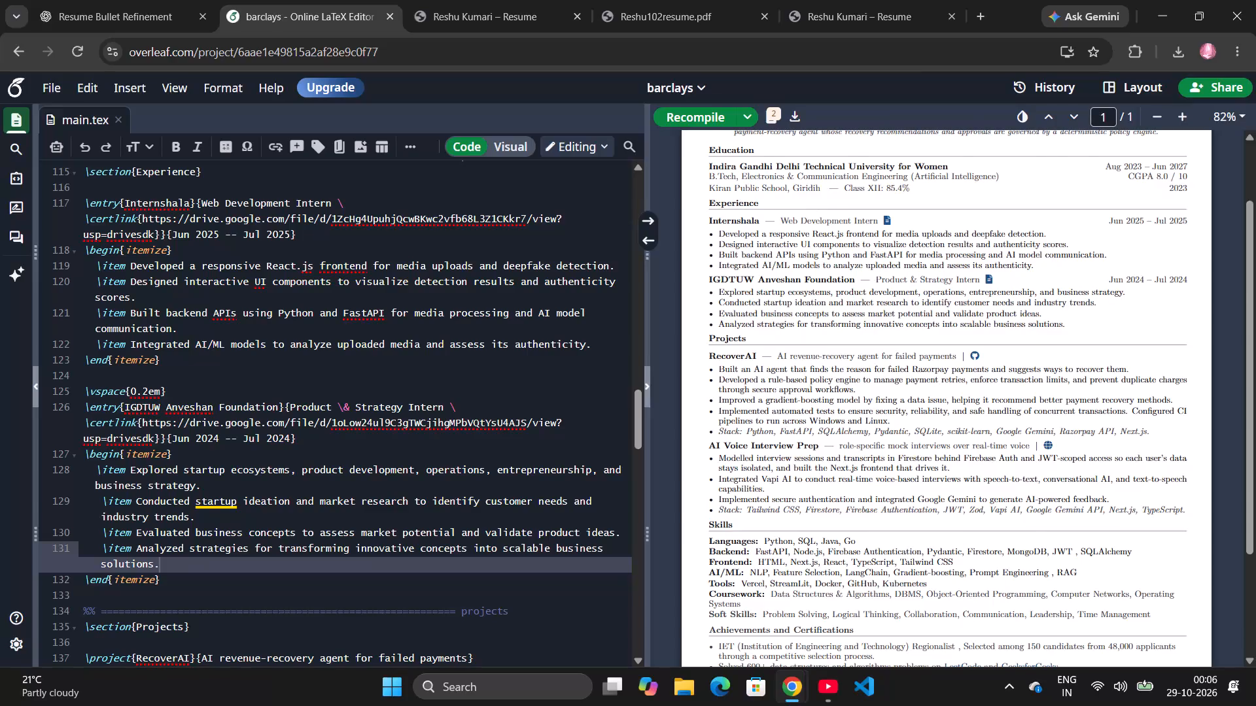
Review the rest of the compiled resume page, from the projects down to the Volunteering Experience section.
scroll(834, 371, down, 2)
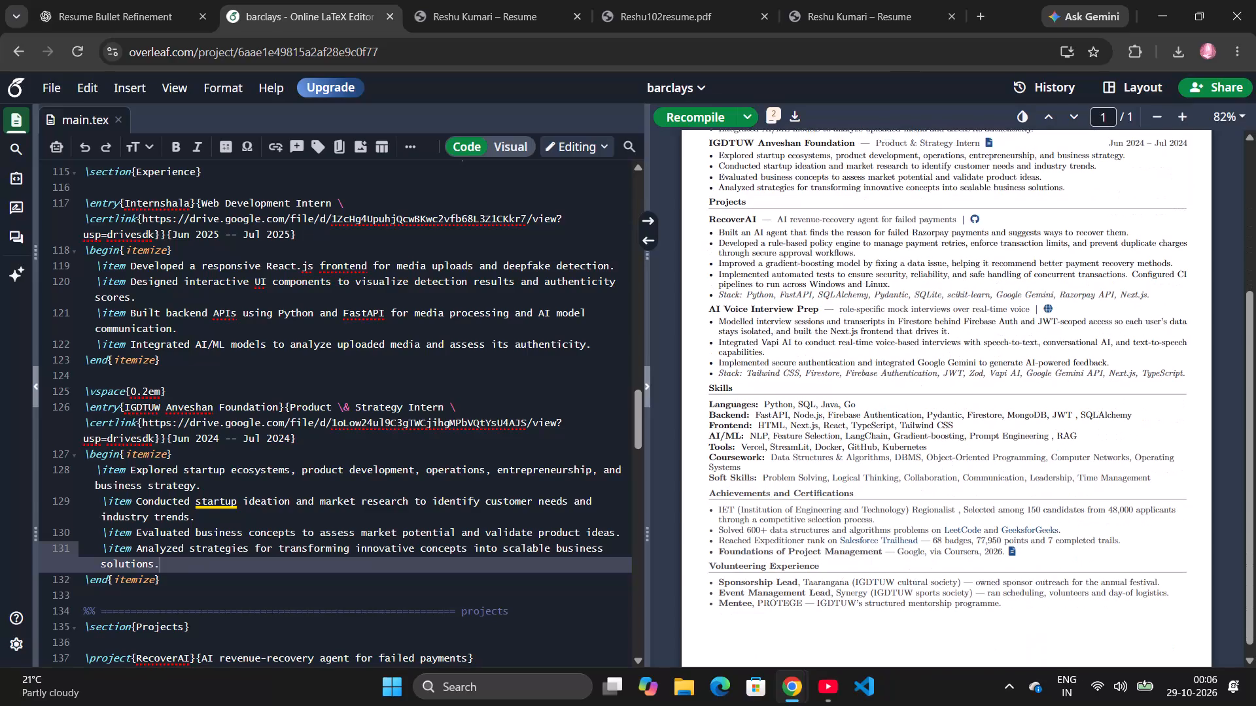
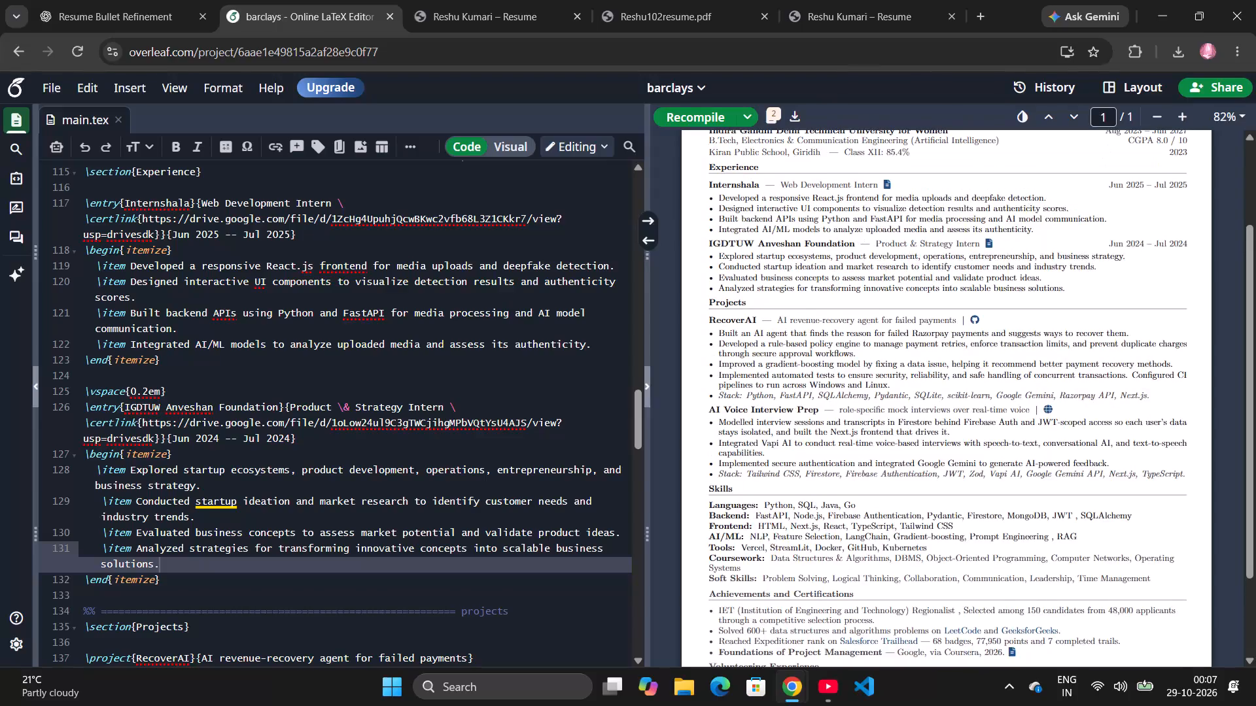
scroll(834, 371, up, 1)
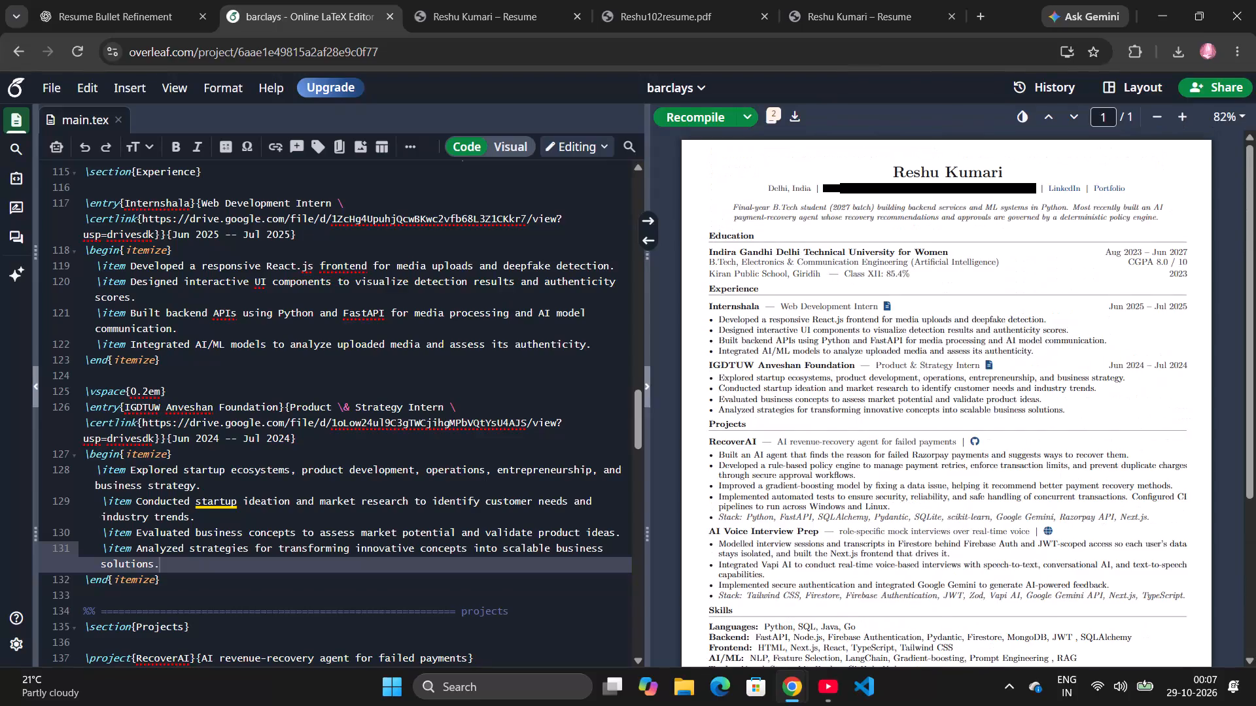
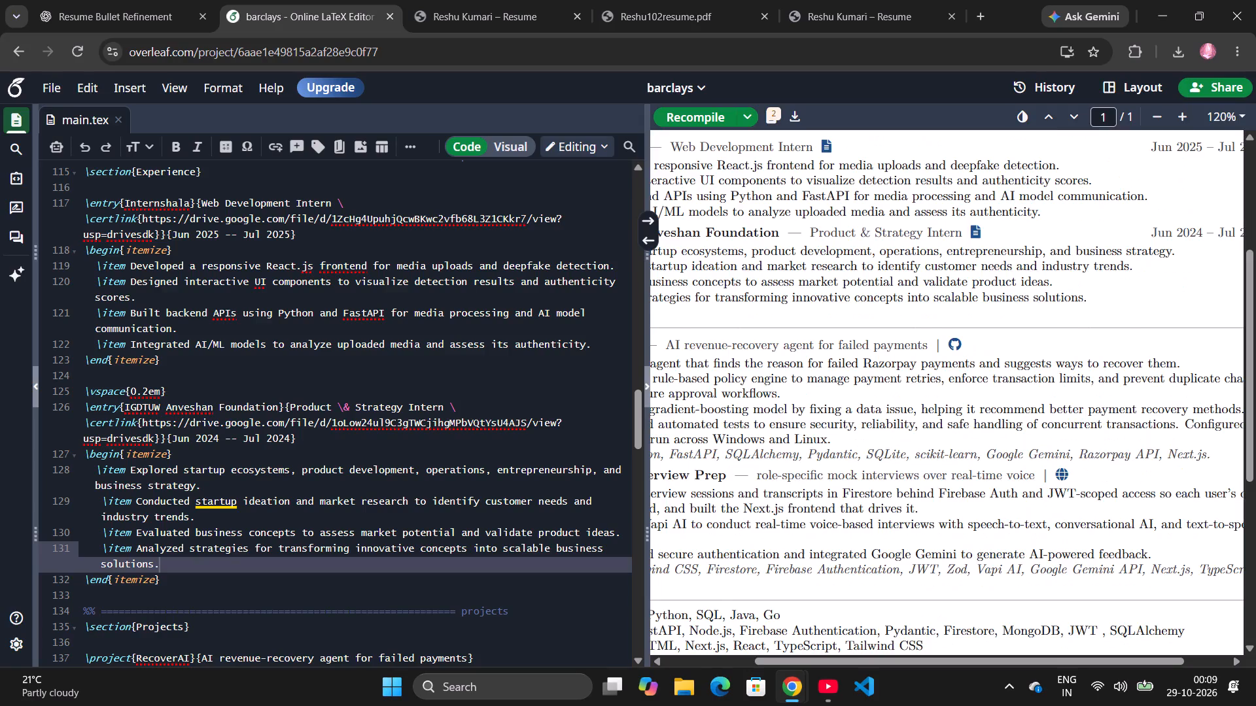
Examine the typography, section-title and itemize spacing settings in main.tex alongside the full-width compiled resume preview.
scroll(946, 364, up, 1)
scroll(946, 364, right, 2)
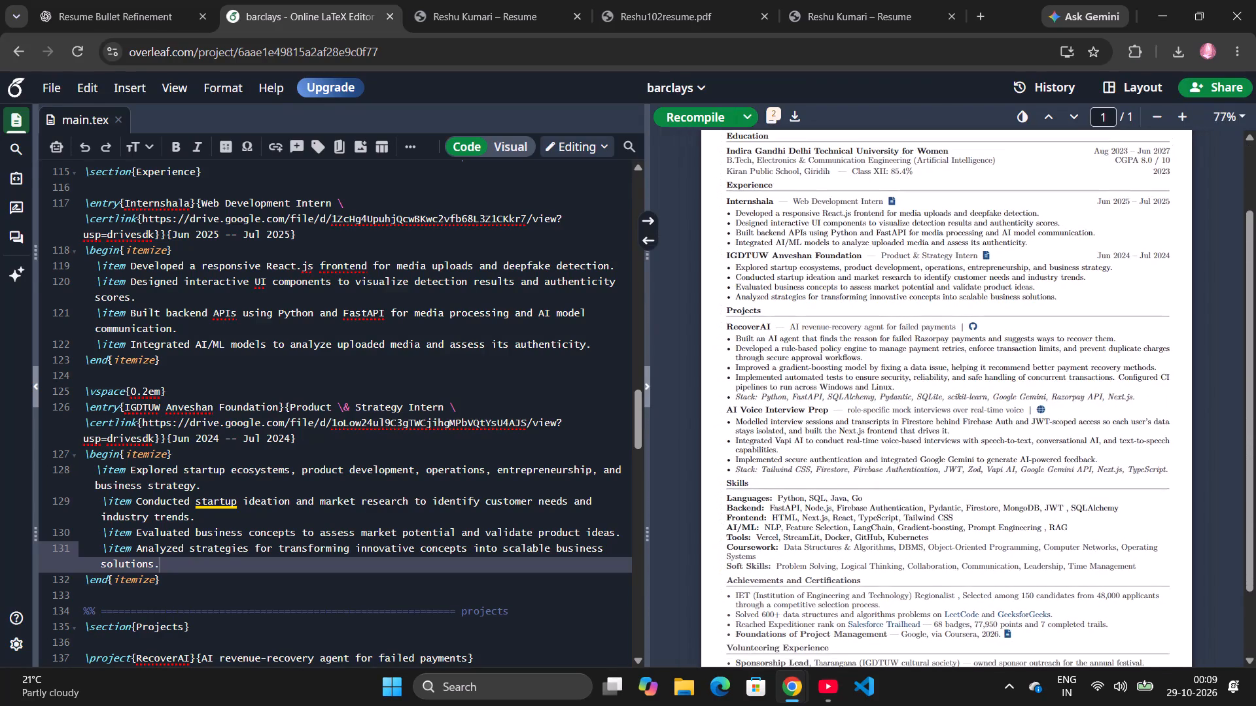
scroll(506, 295, up, 11)
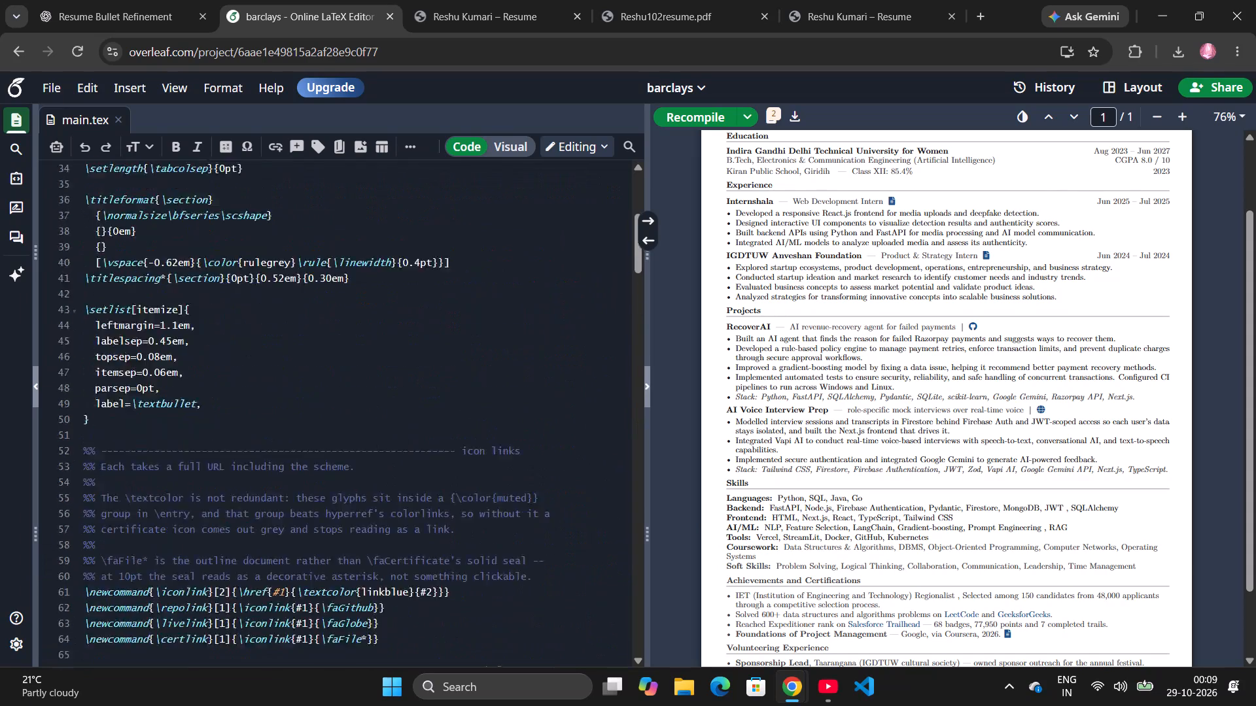
scroll(506, 295, down, 3)
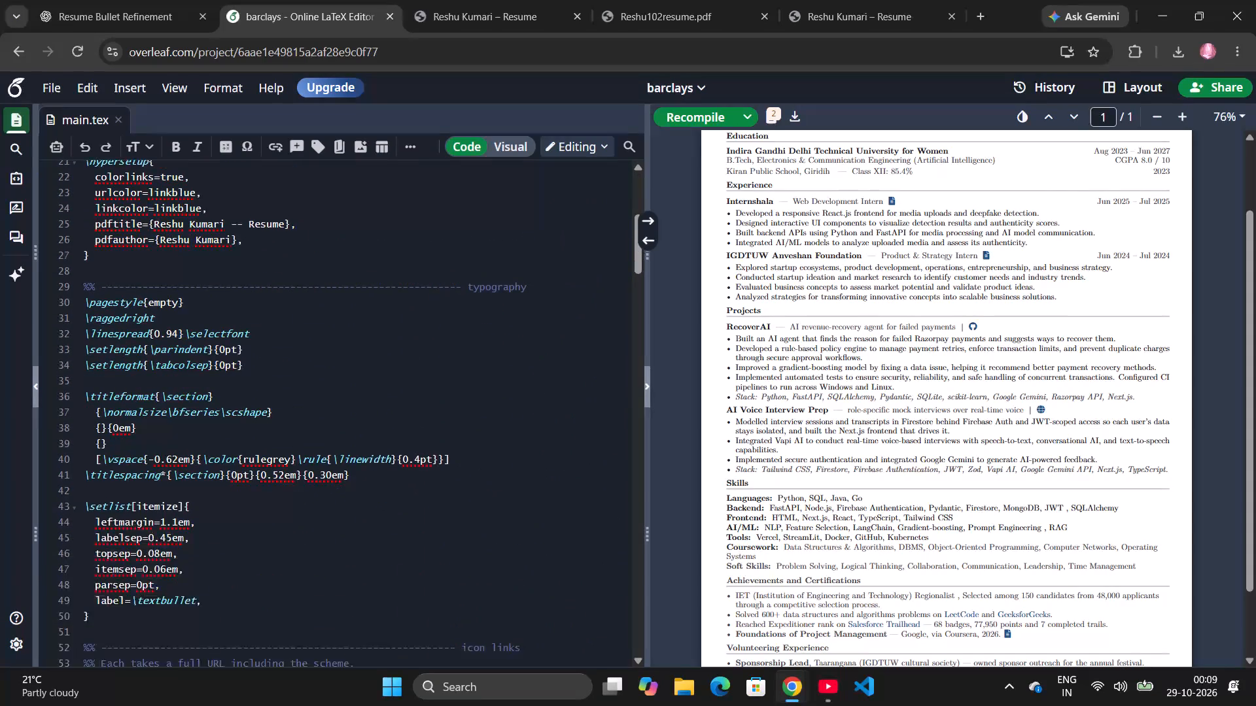
scroll(506, 295, down, 1)
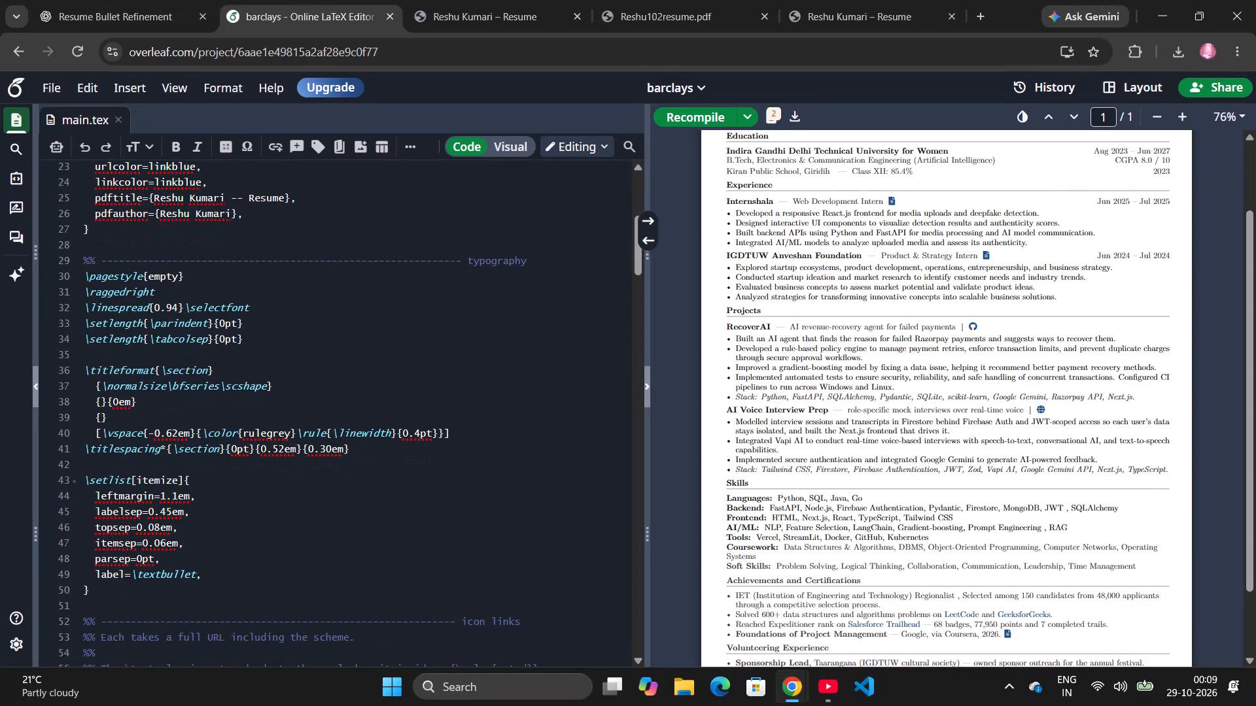
scroll(506, 295, down, 1)
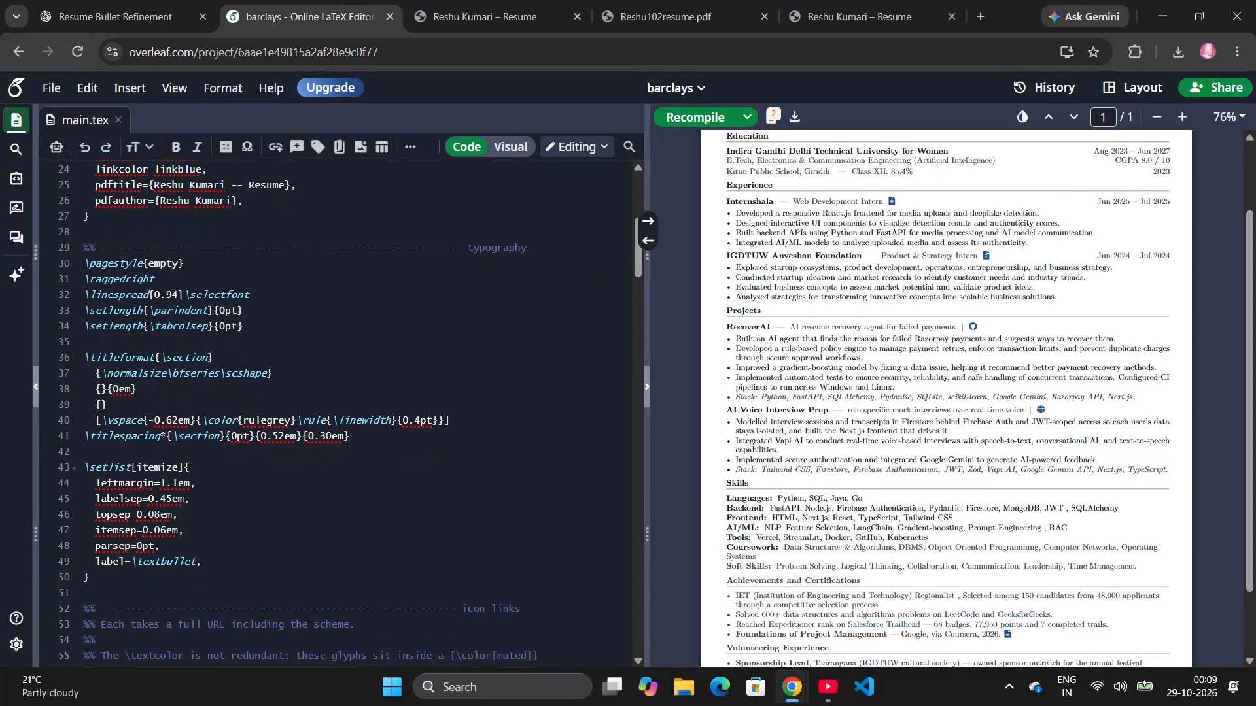
scroll(506, 295, down, 1)
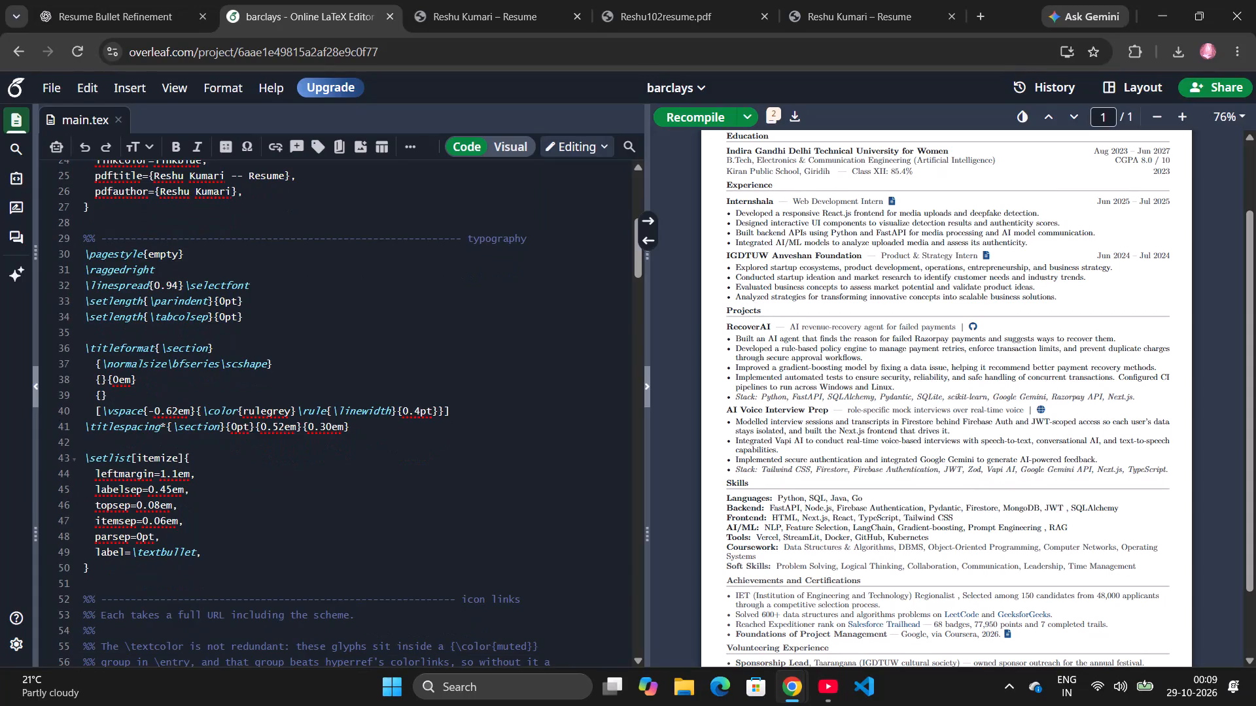
scroll(506, 295, down, 1)
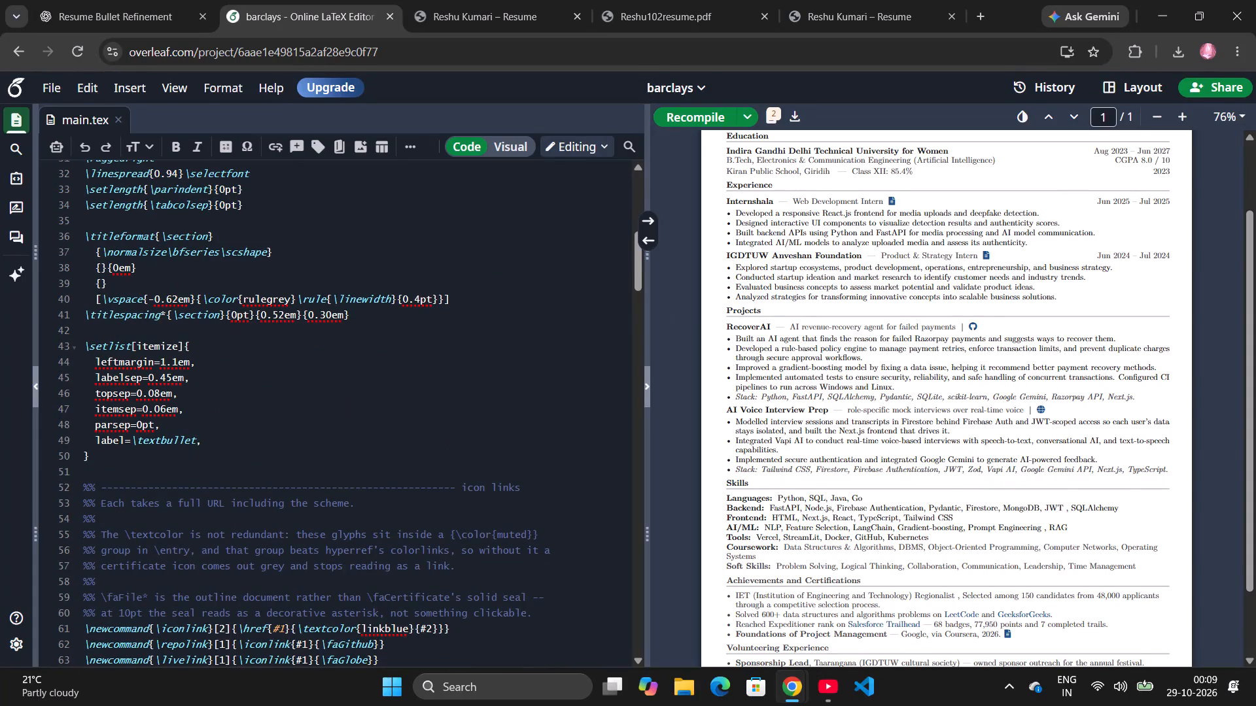
scroll(933, 367, up, 2)
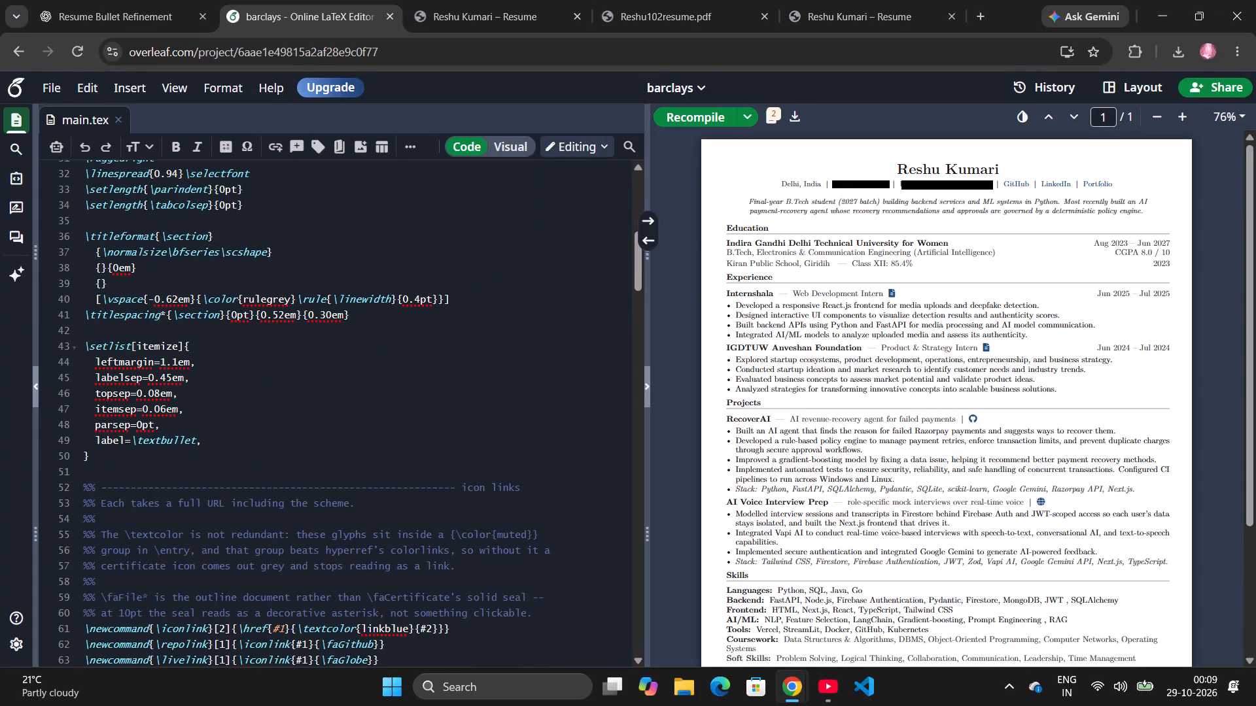
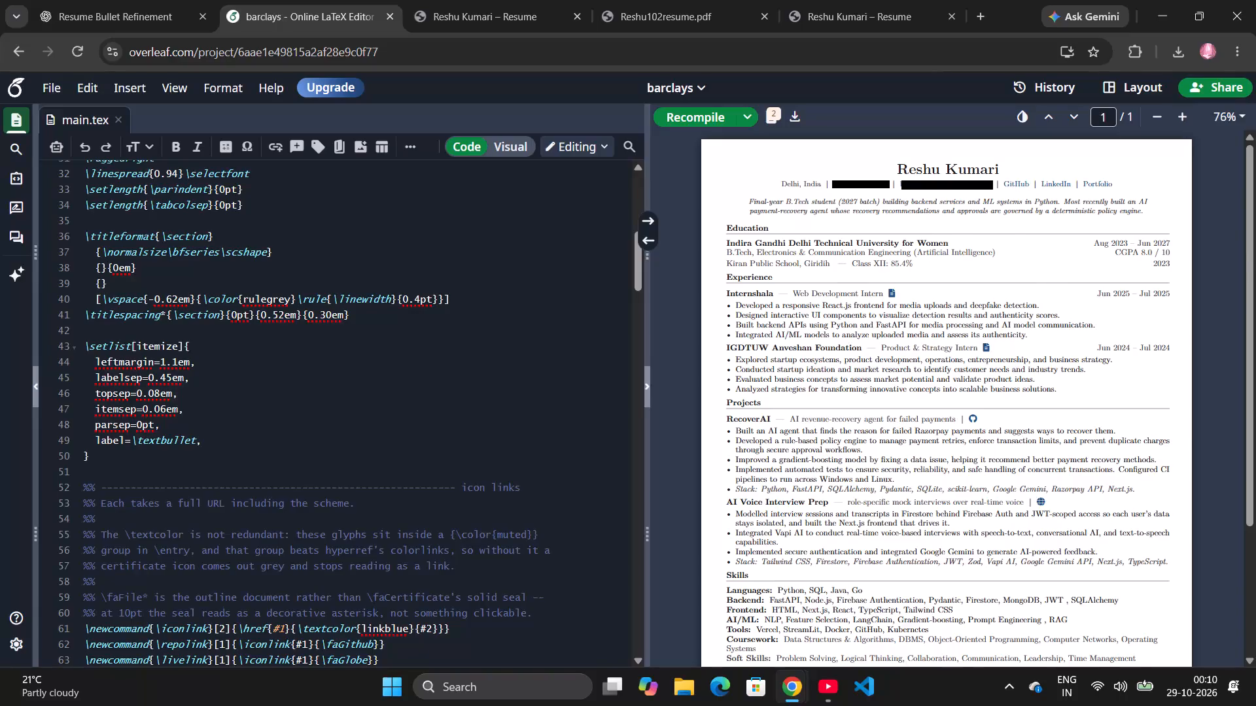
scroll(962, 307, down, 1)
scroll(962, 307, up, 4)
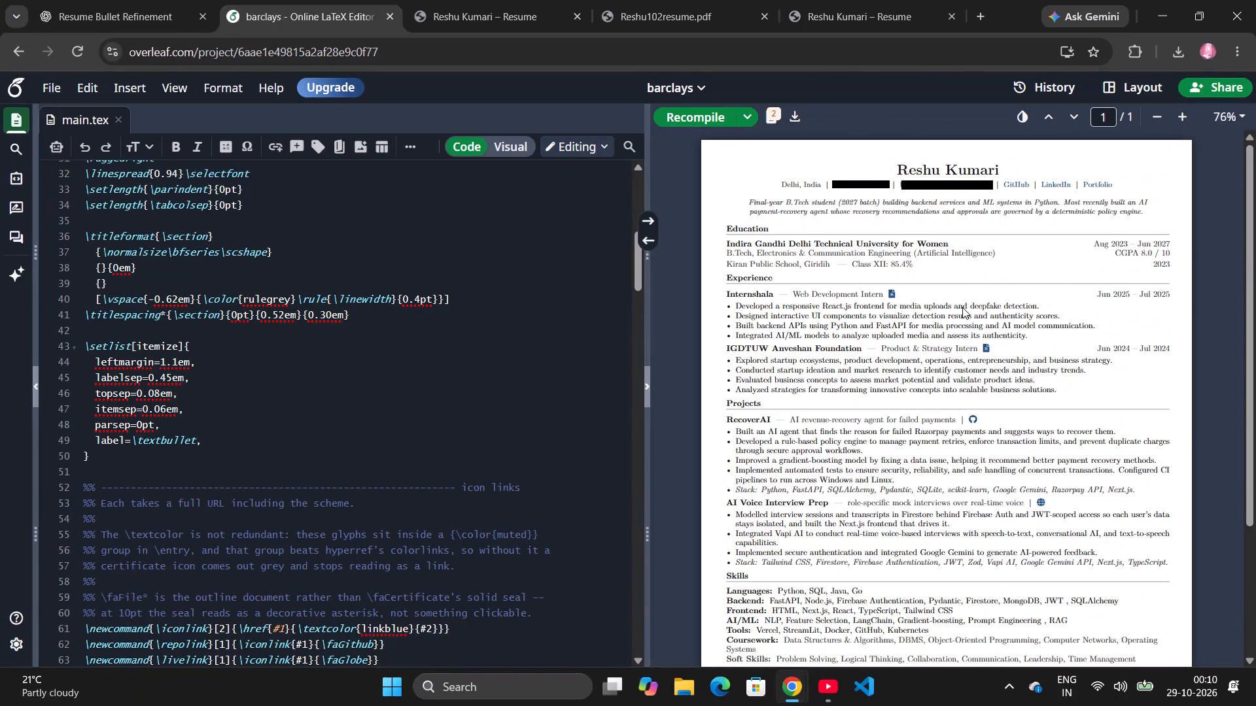
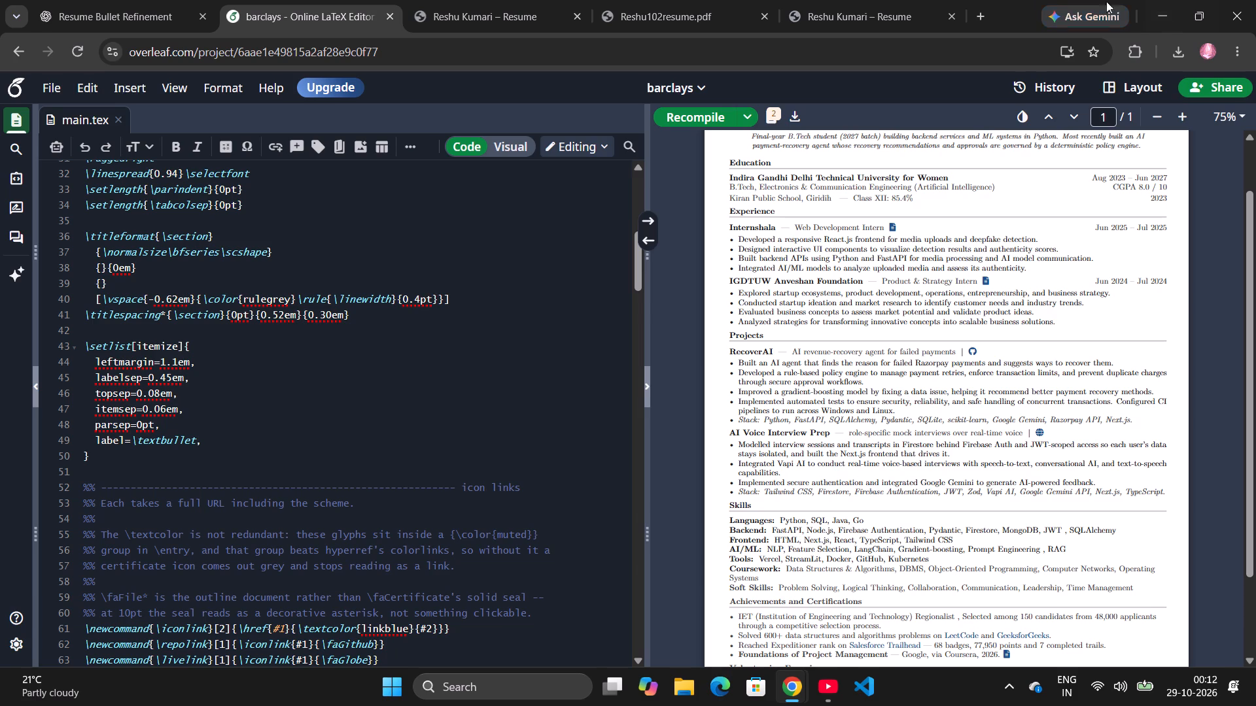
Close both Chrome windows, including the one with the resume tabs, and the YouTube window to return to the desktop.
click(1228, 14)
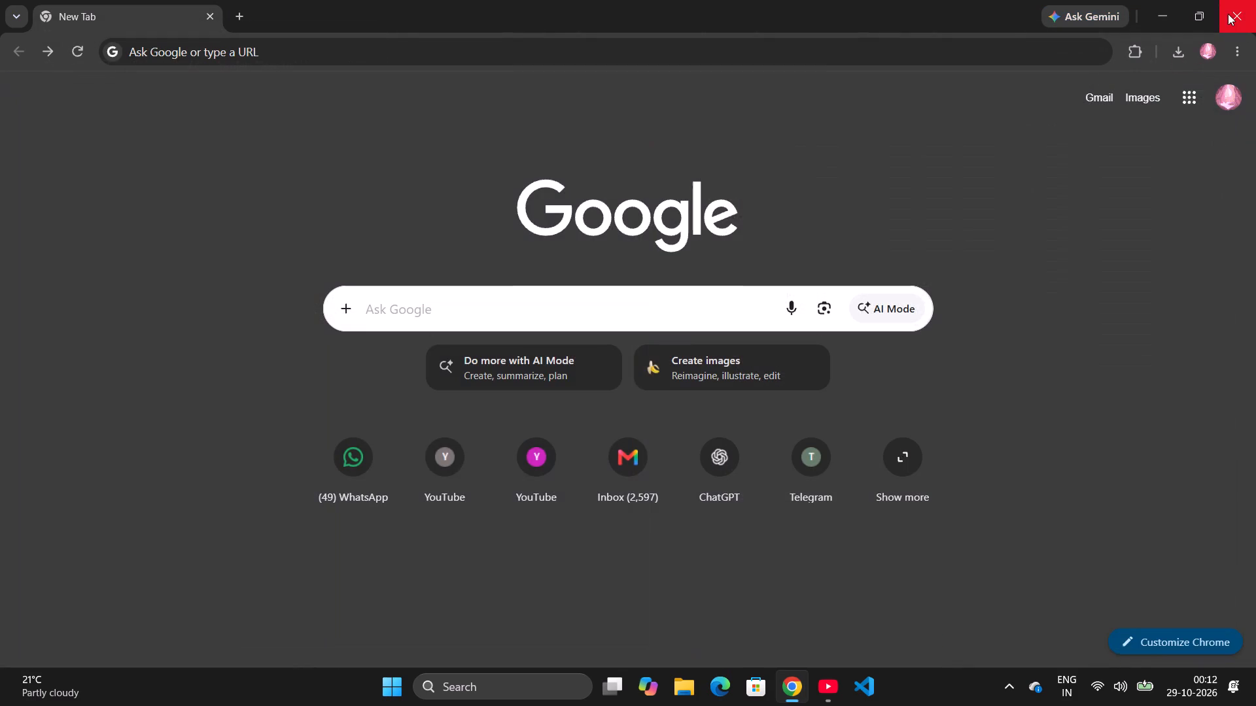
click(1231, 1)
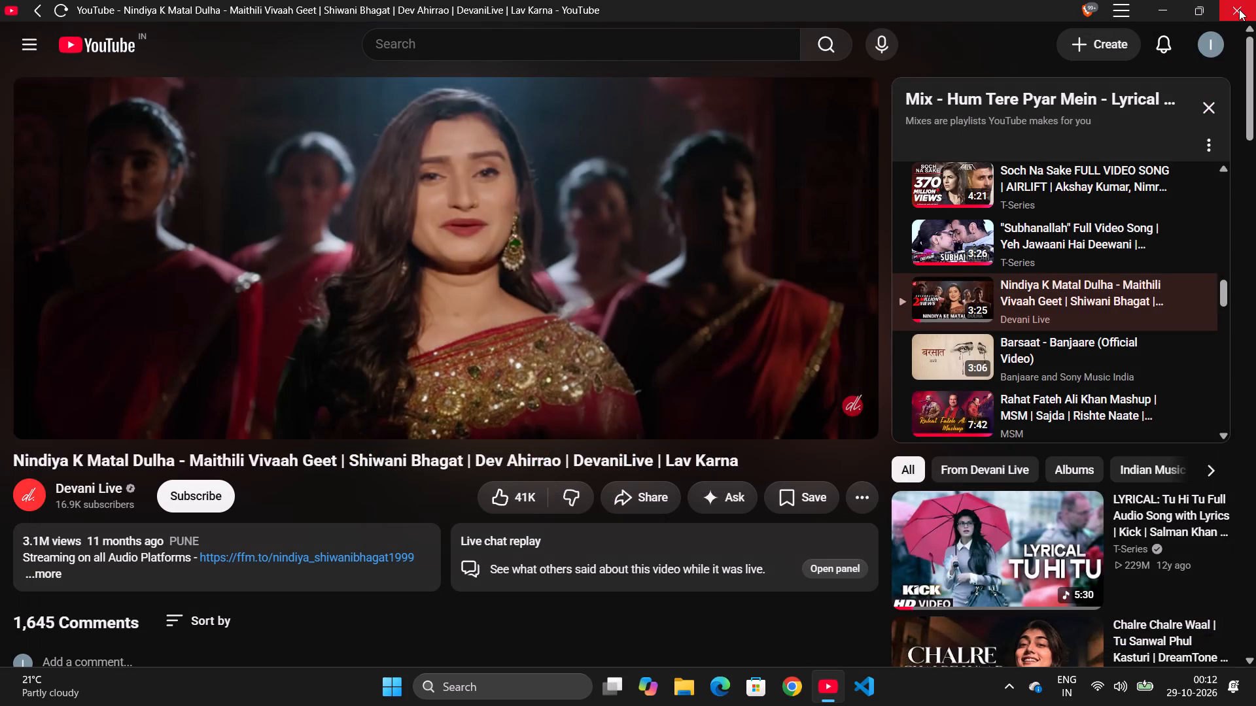
click(1239, 9)
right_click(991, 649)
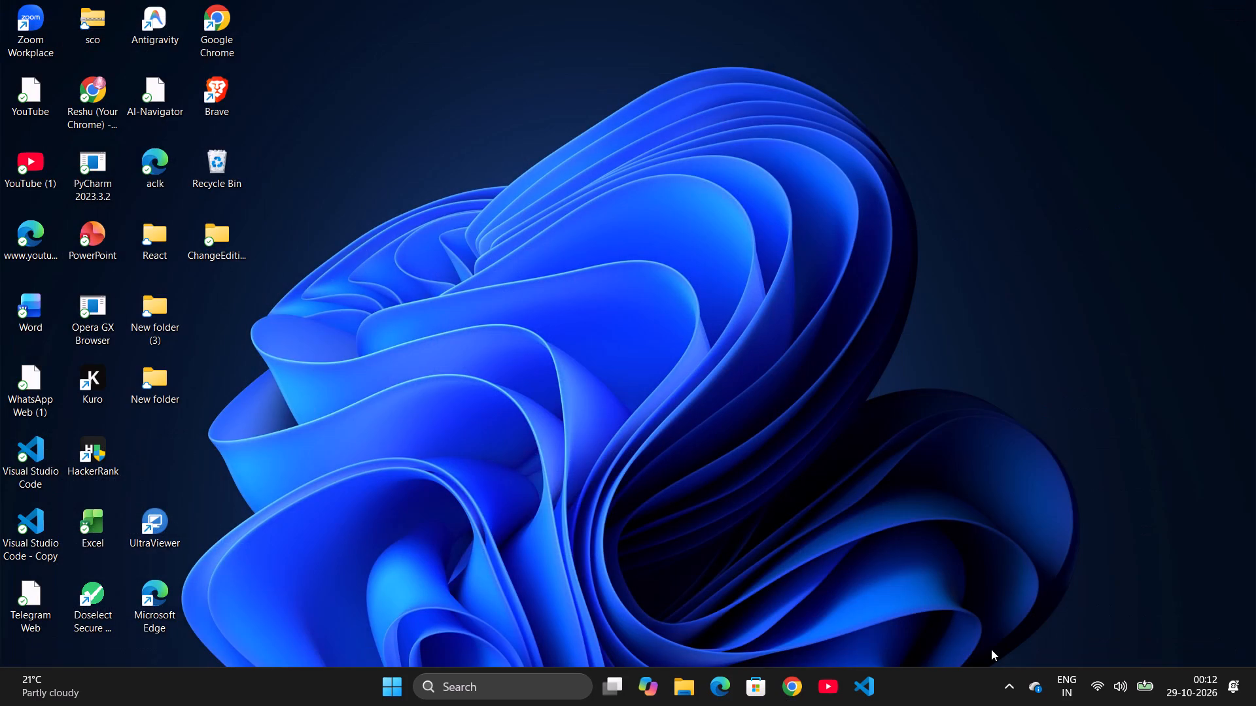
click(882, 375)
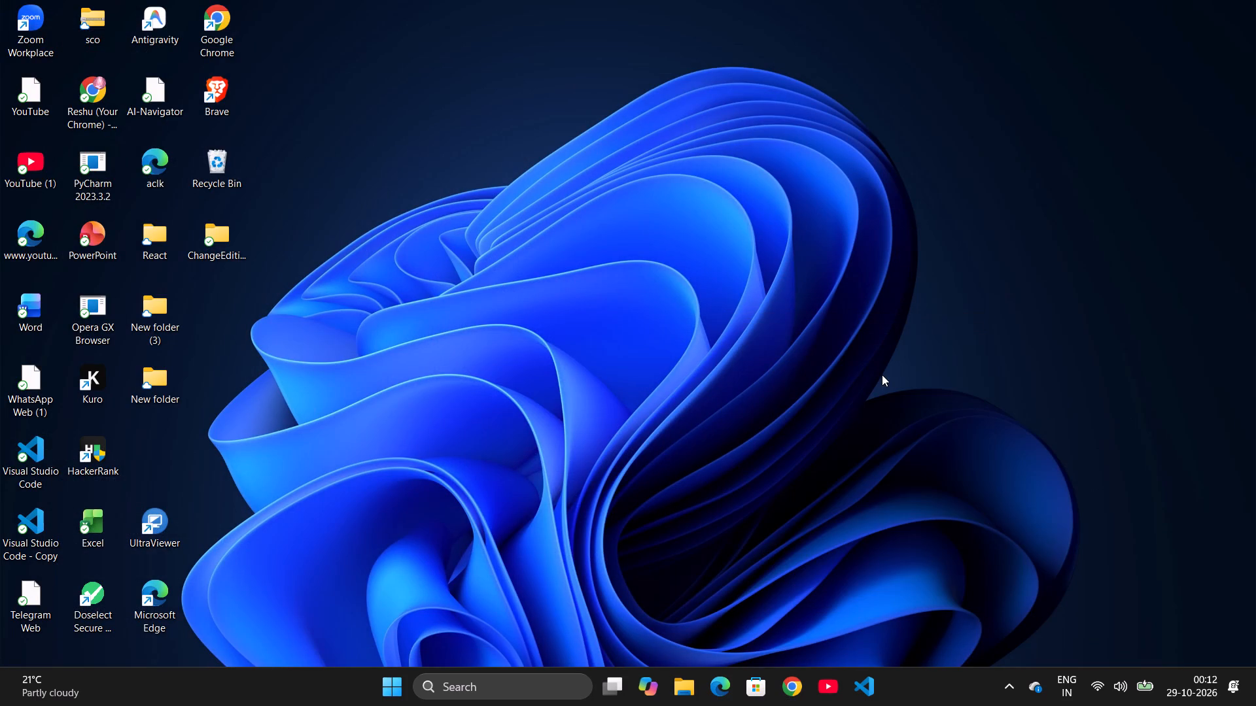